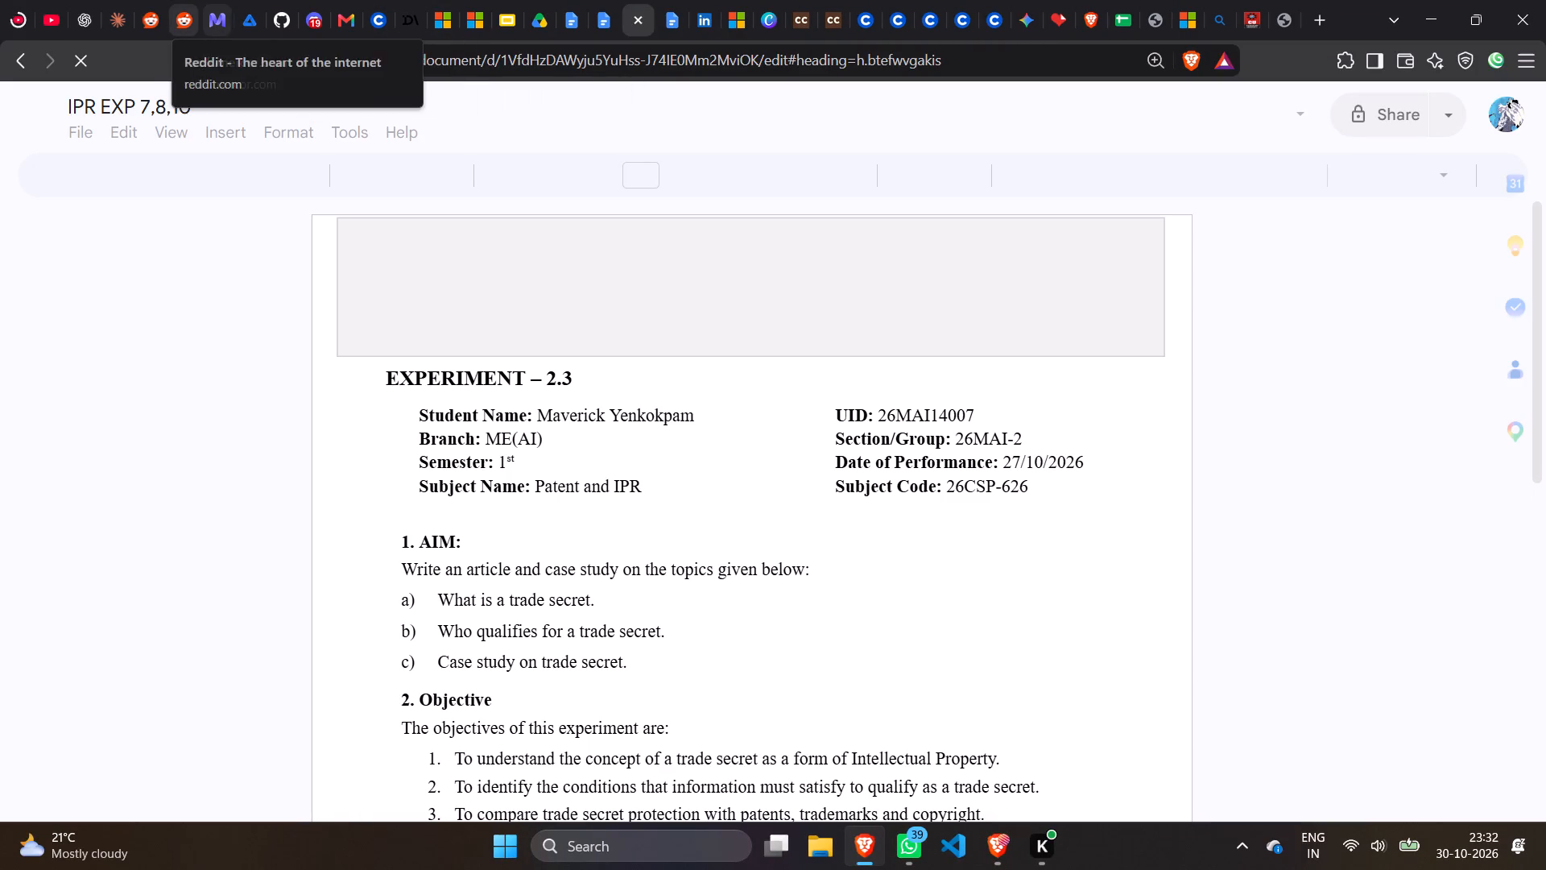
Close the IPR EXP 7,8,10 document and the document open beside it.
{"action": "left_click", "coordinate": [32, 121]}
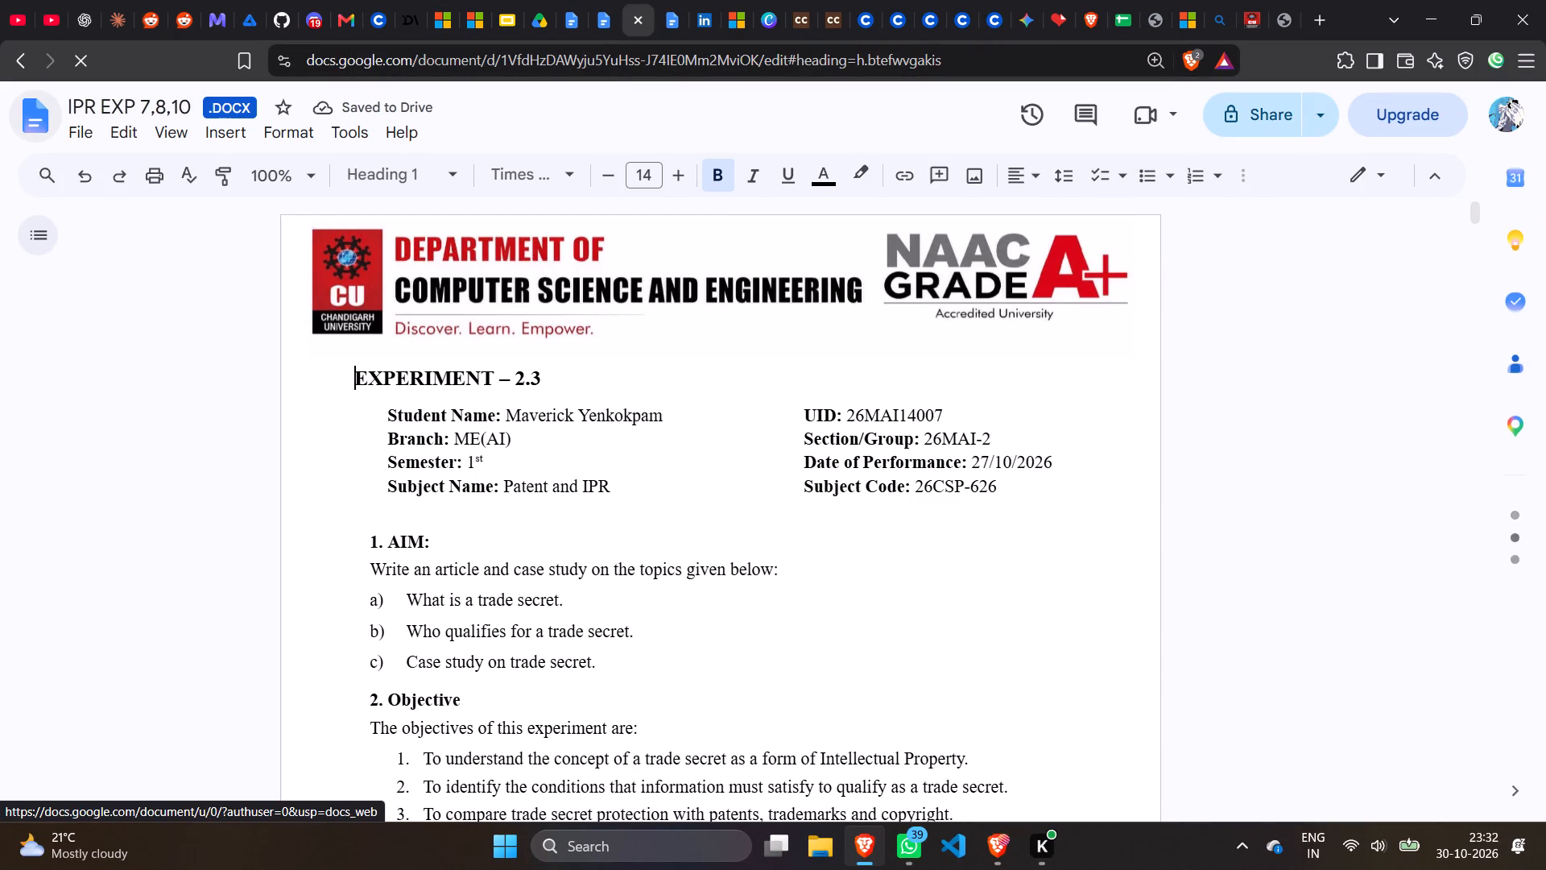
{"action": "left_click", "coordinate": [636, 23]}
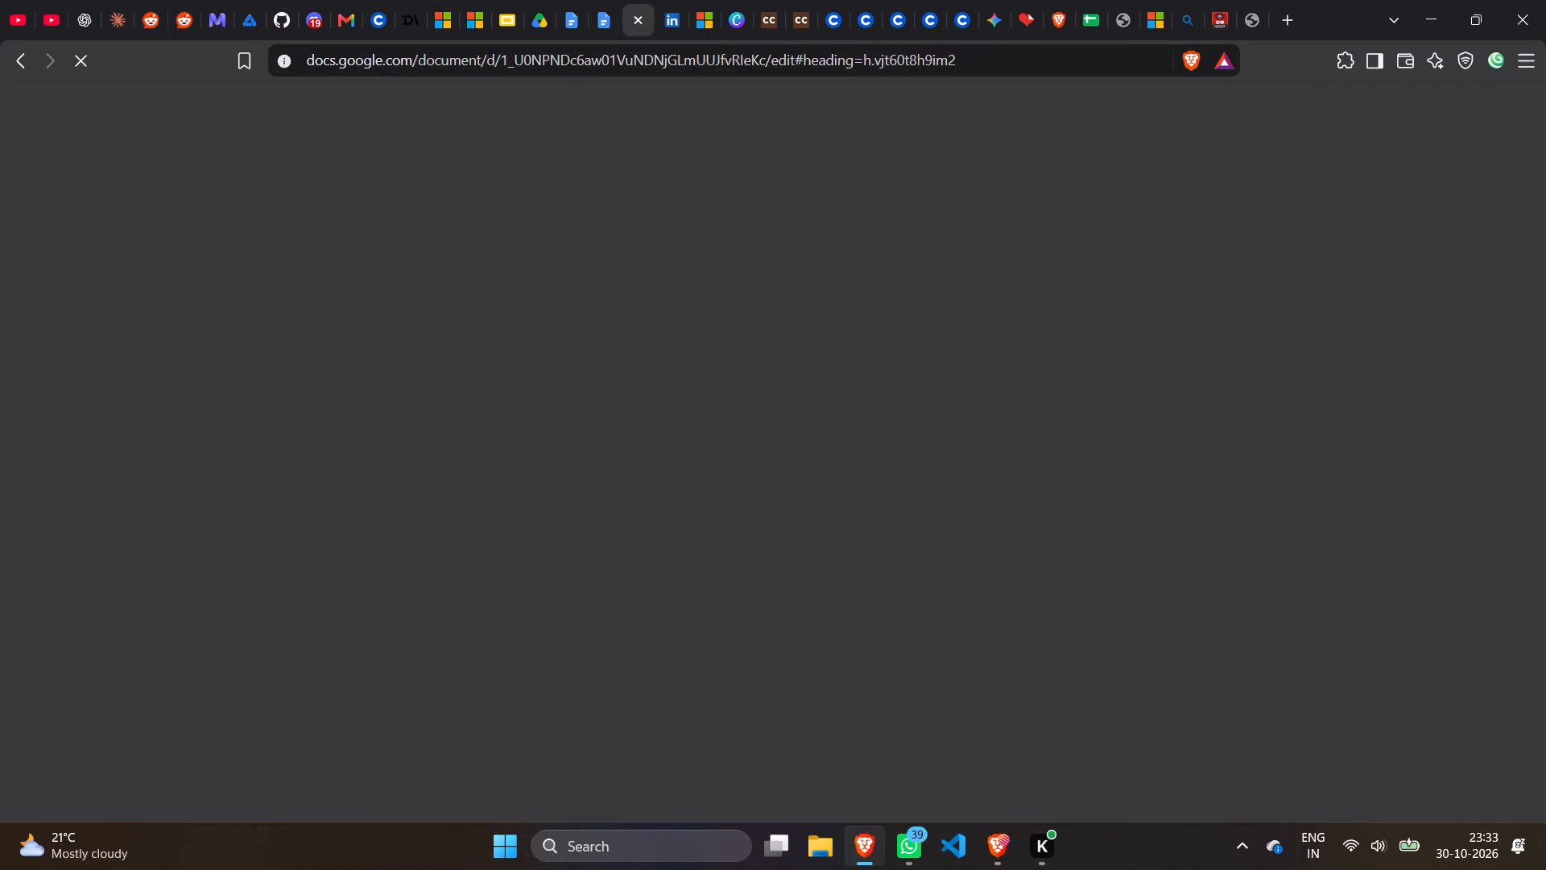
{"action": "left_click", "coordinate": [636, 23]}
Upload Explainable_AI_Case_Study_Report_Revised_v4 from the Downloads folder to Google Drive and open it for editing.
{"action": "left_click", "coordinate": [600, 26]}
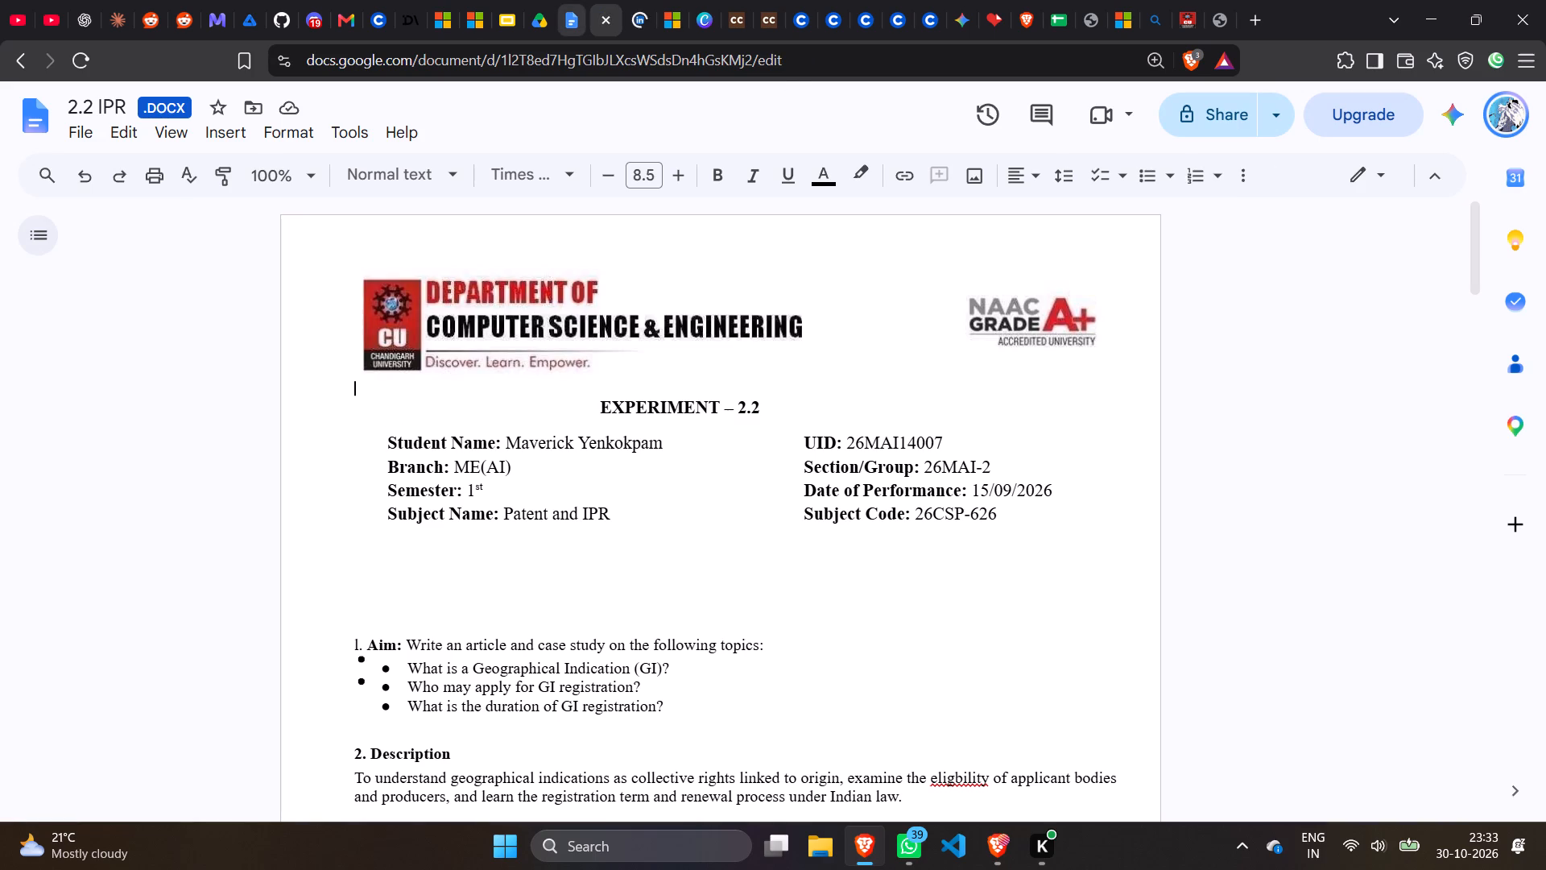
{"action": "left_click", "coordinate": [57, 111]}
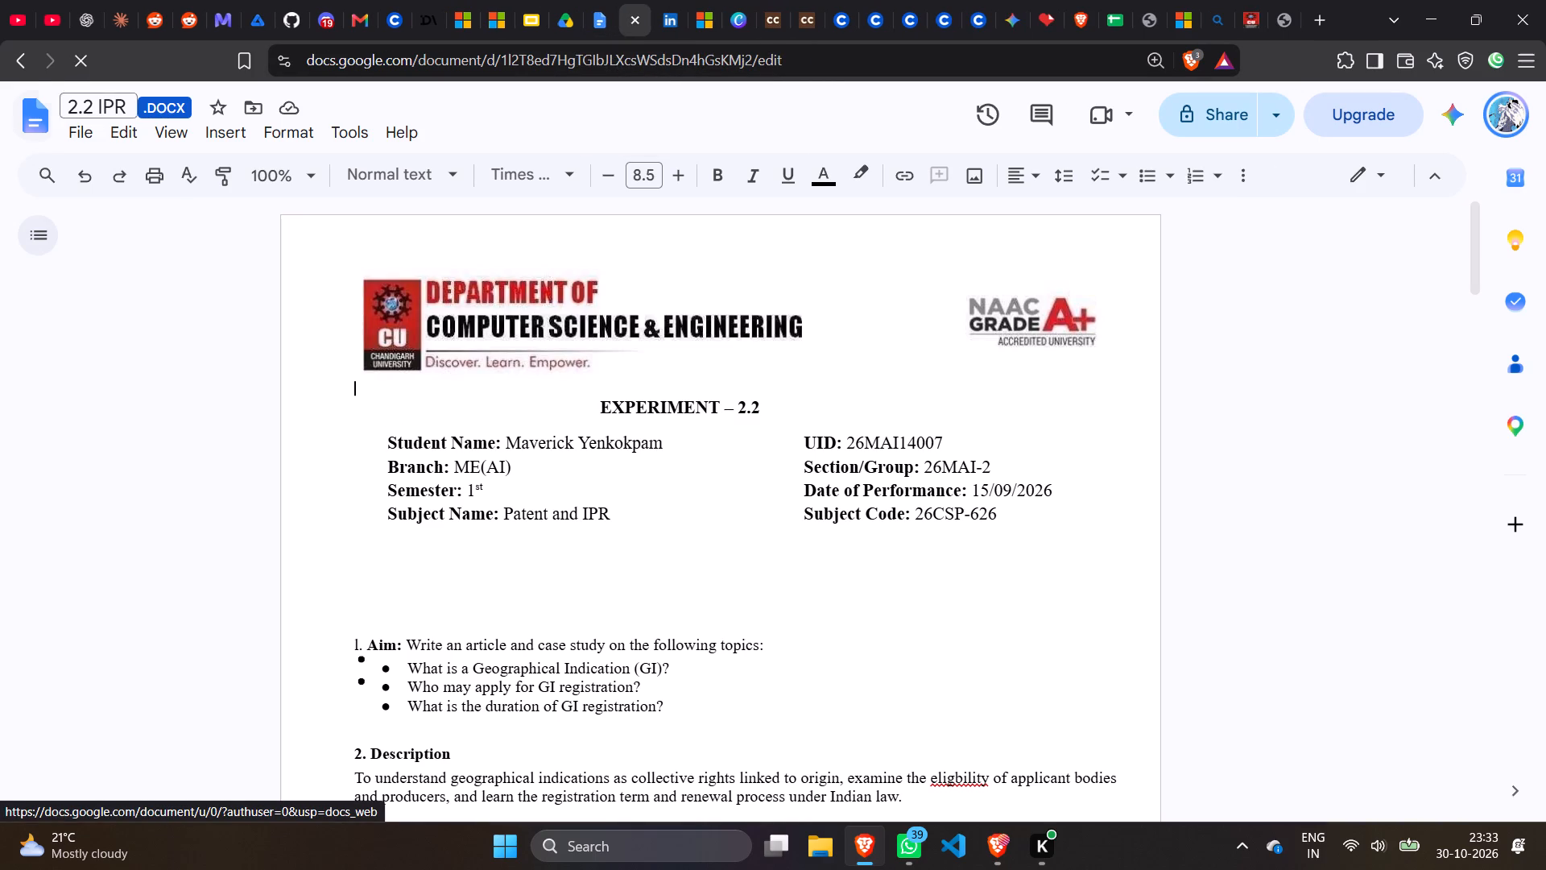
{"action": "left_click", "coordinate": [575, 24]}
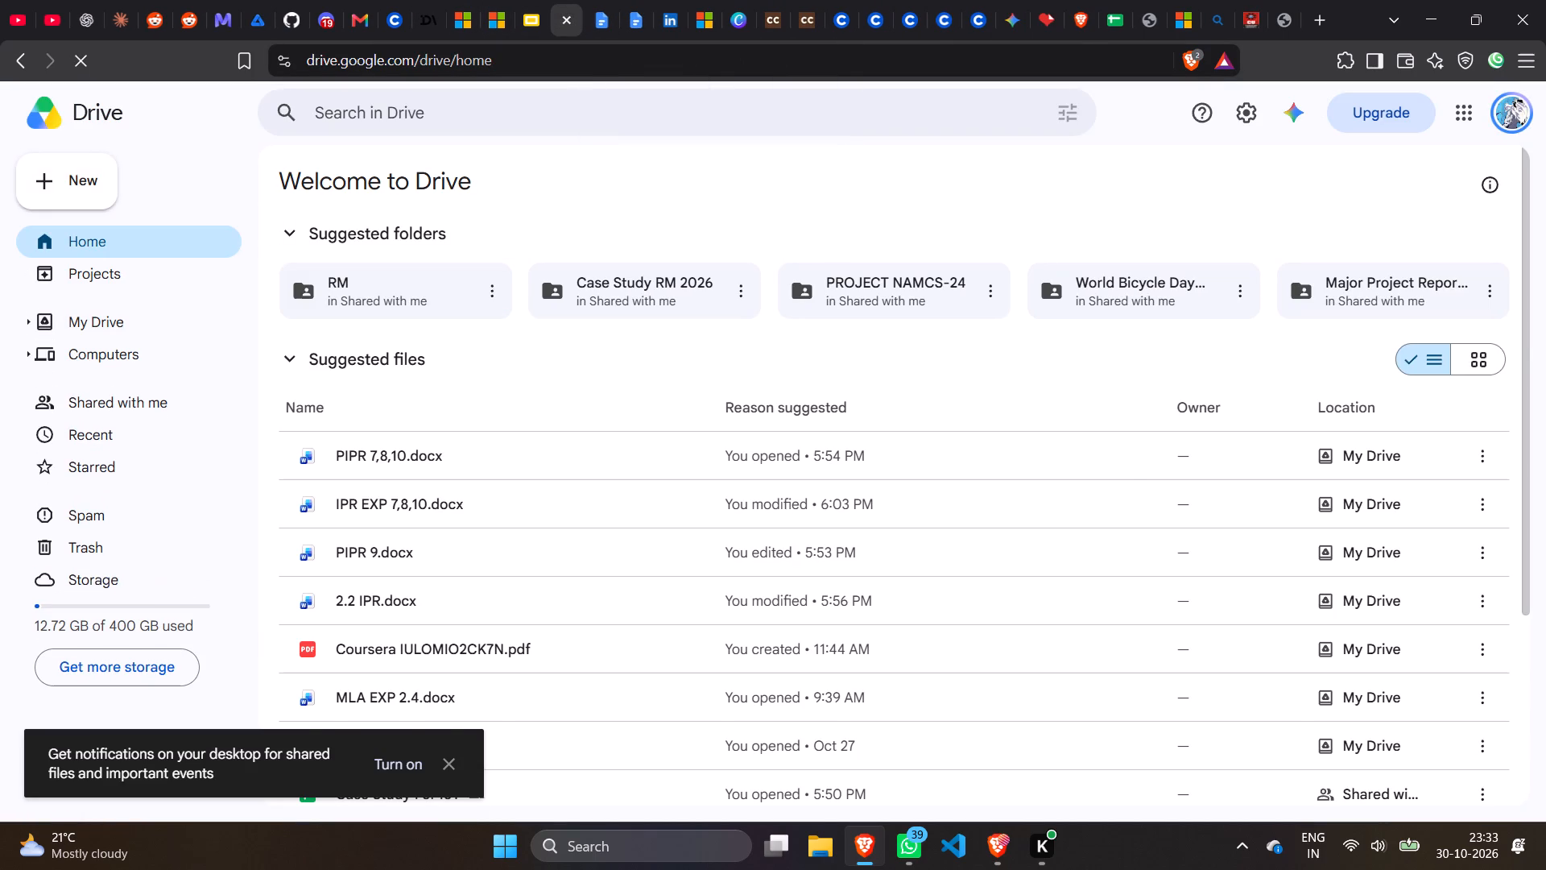
{"action": "left_click", "coordinate": [81, 171]}
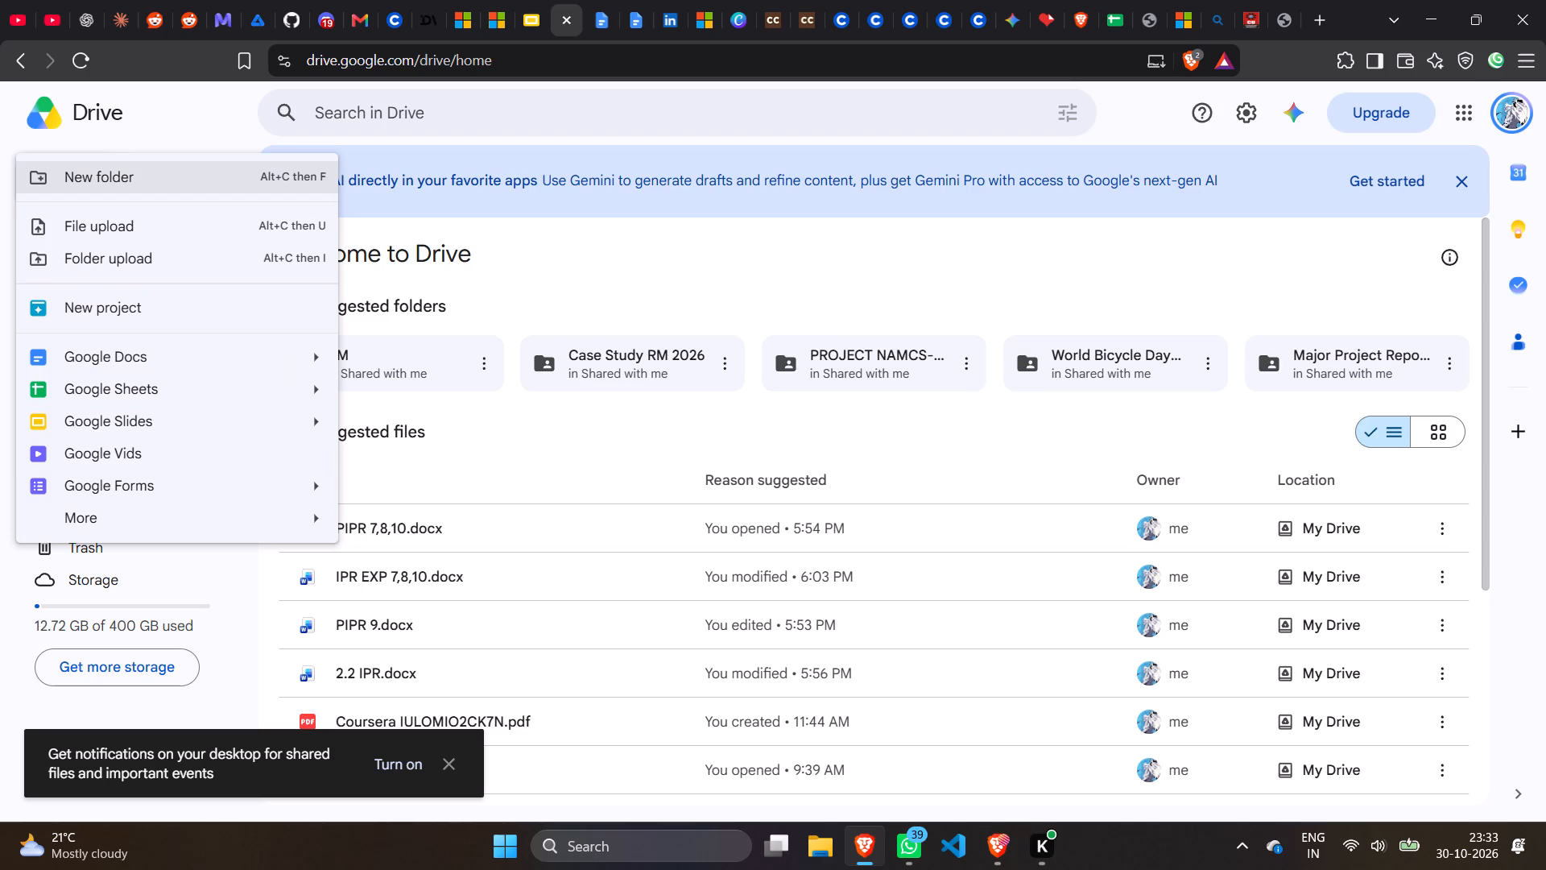
{"action": "left_click", "coordinate": [102, 217]}
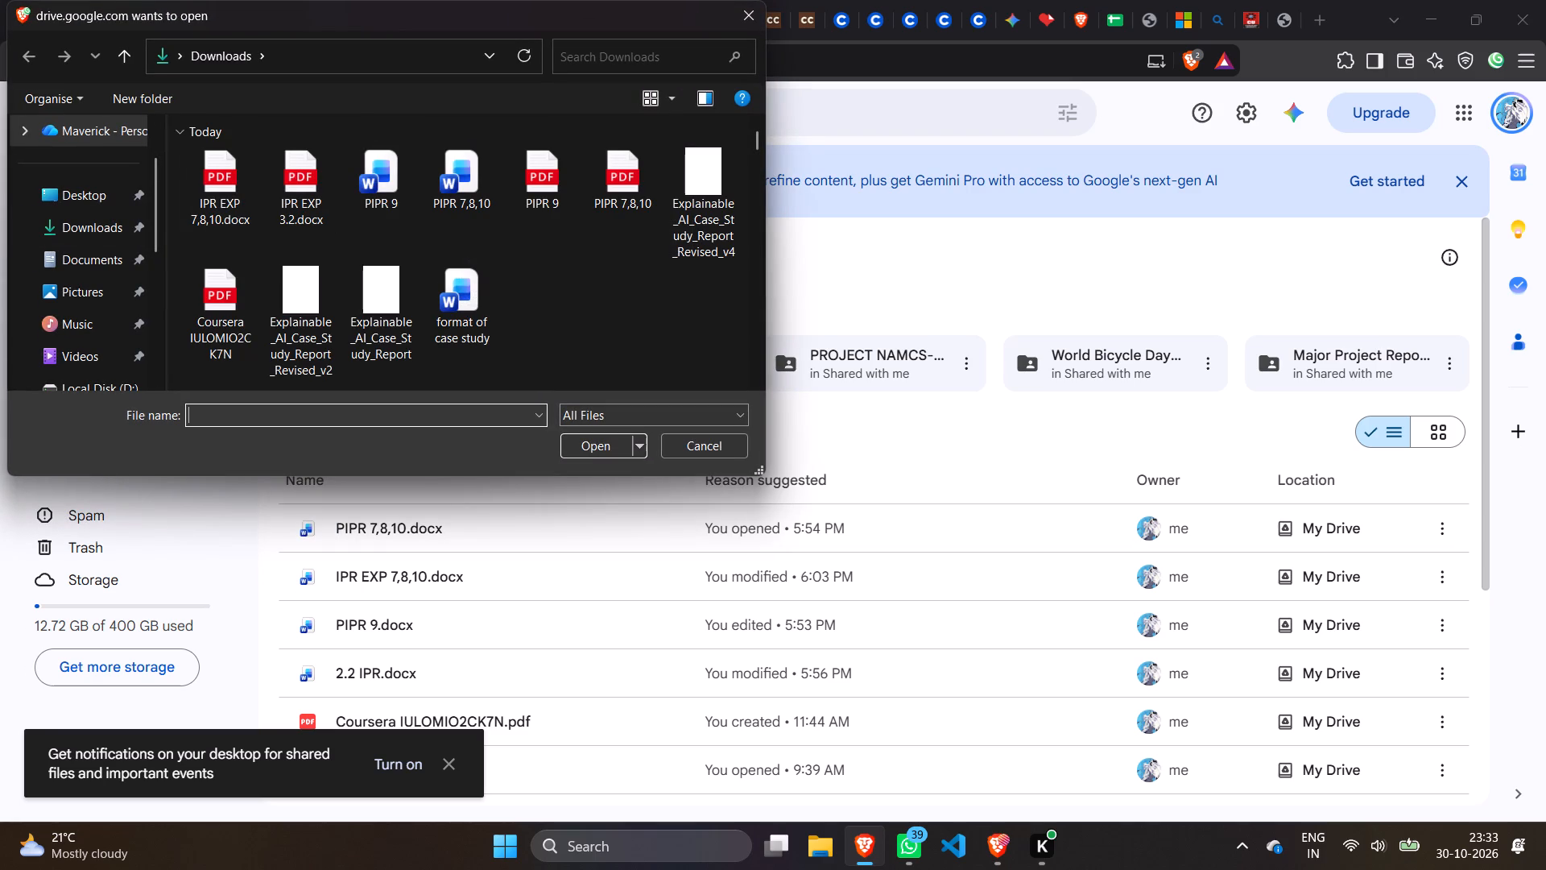
{"action": "left_click", "coordinate": [697, 176]}
{"action": "left_click", "coordinate": [593, 439]}
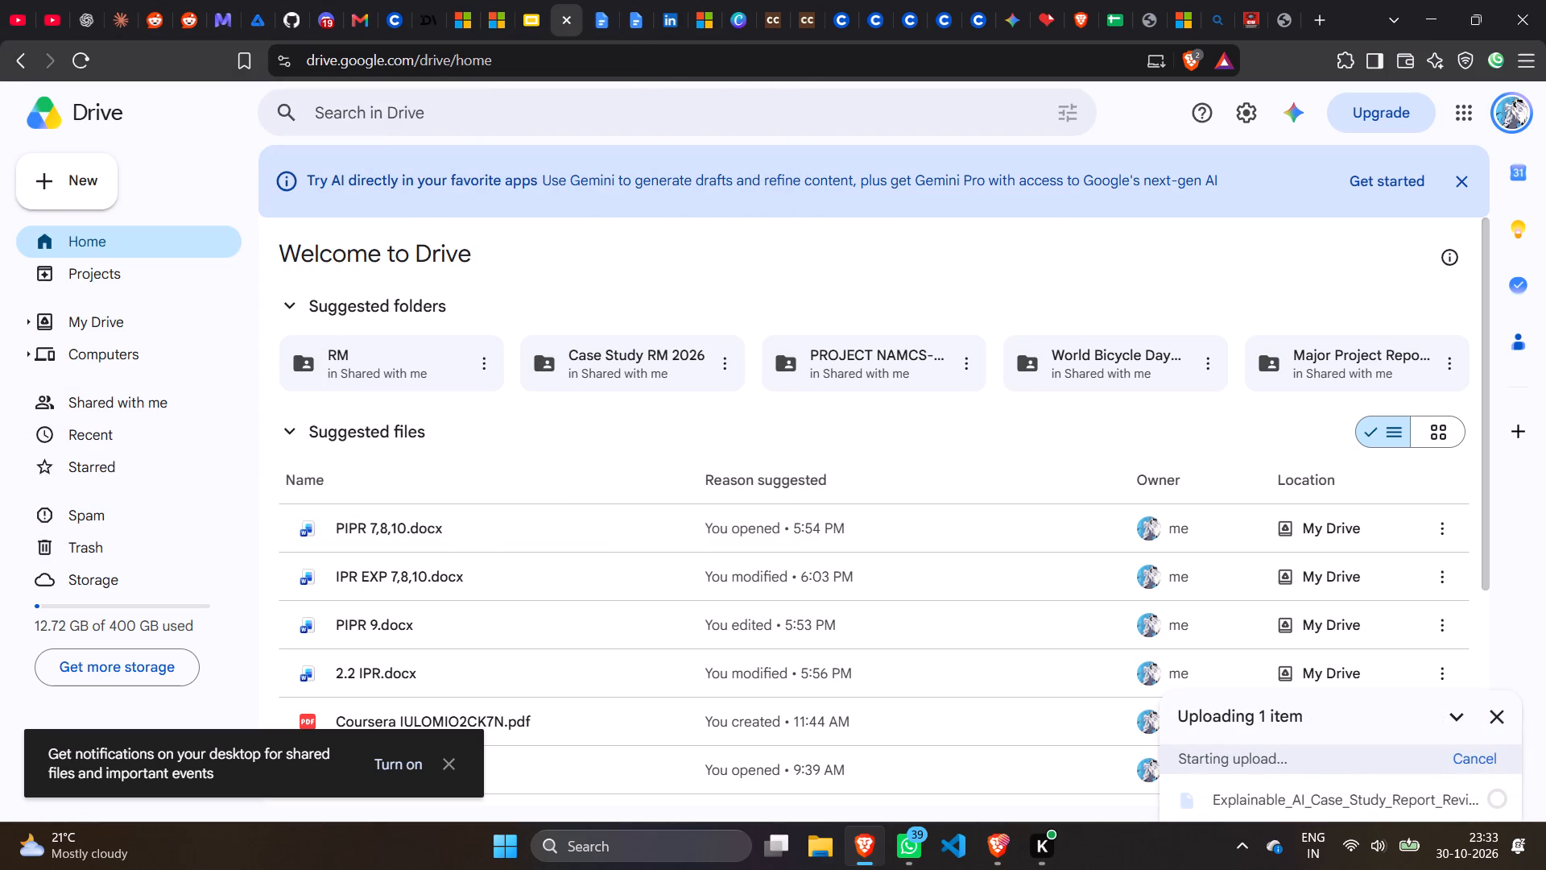
{"action": "left_click", "coordinate": [1341, 814]}
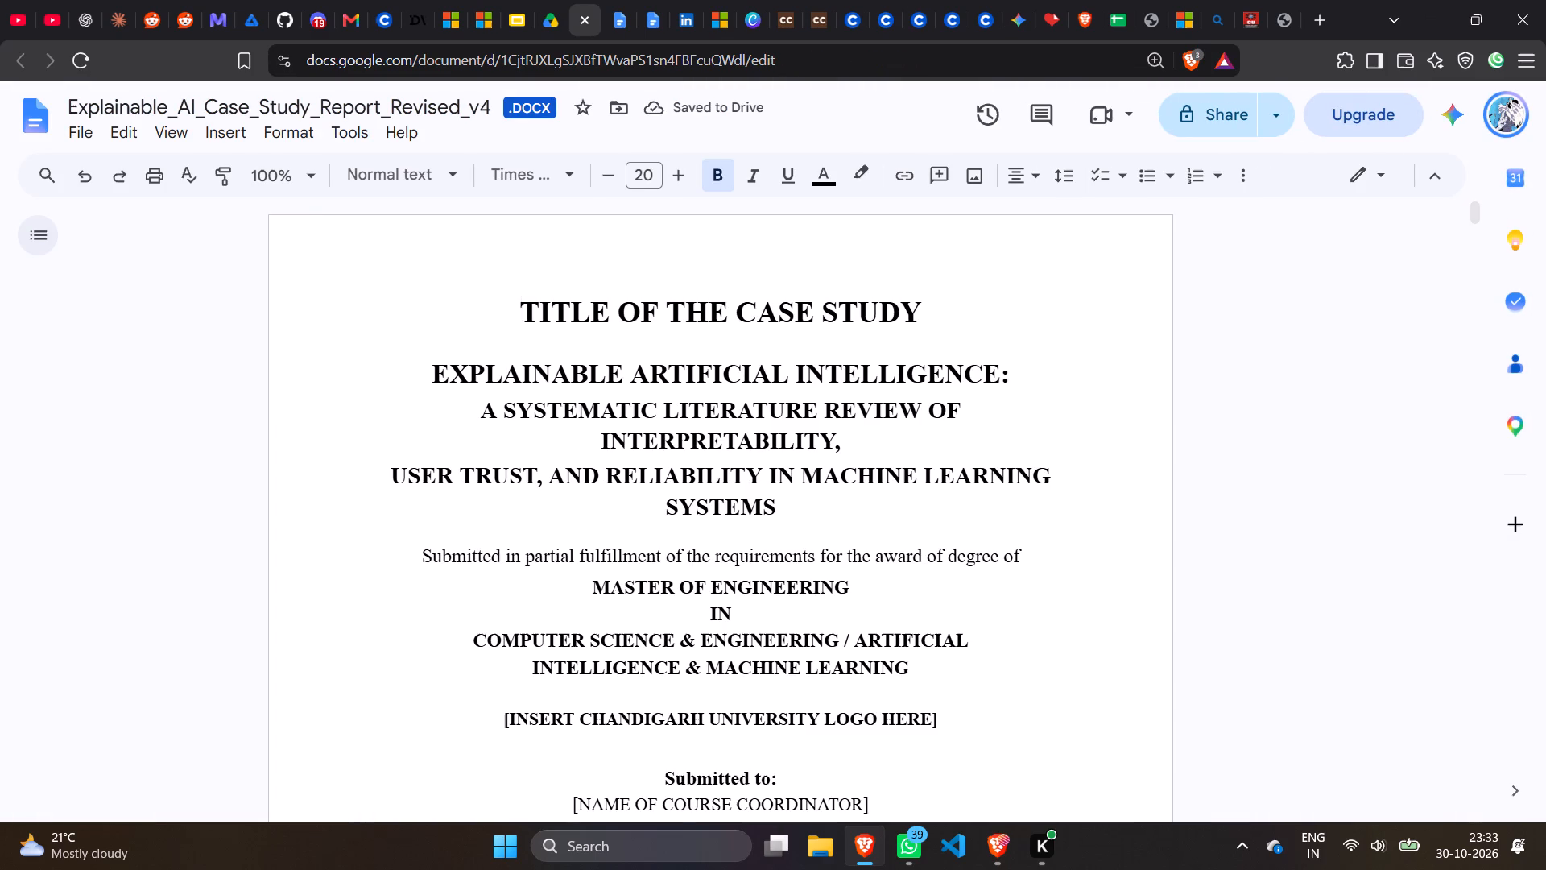
Delete the placeholder line "TITLE OF THE CASE STUDY" above the report title on the cover page.
{"action": "left_click_drag", "start_coordinate": [929, 309], "coordinate": [760, 314]}
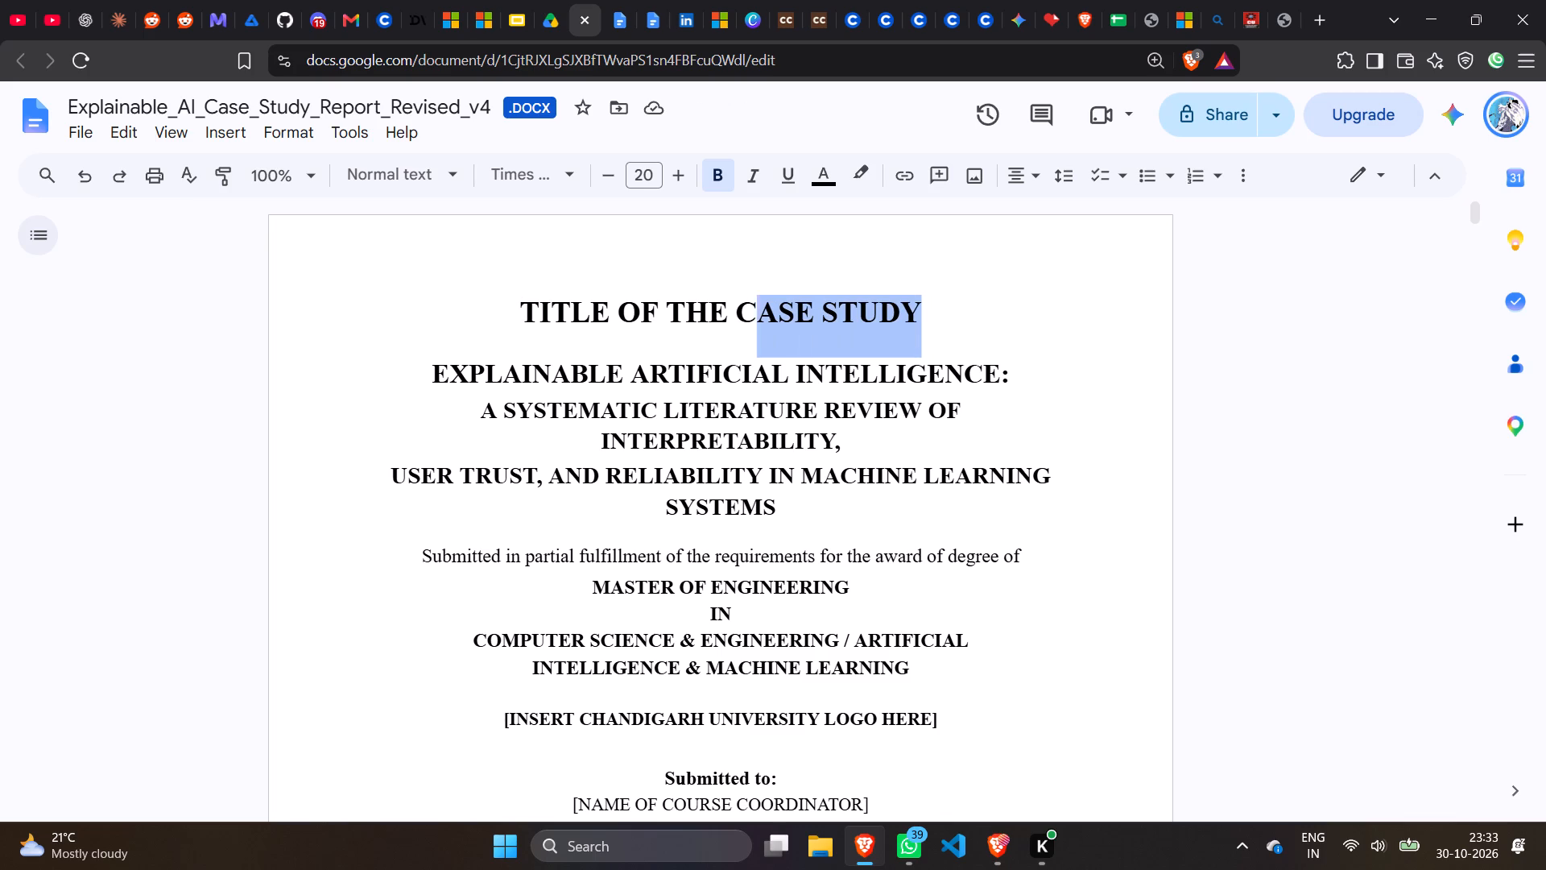
{"action": "left_click_drag", "start_coordinate": [760, 314], "coordinate": [521, 320]}
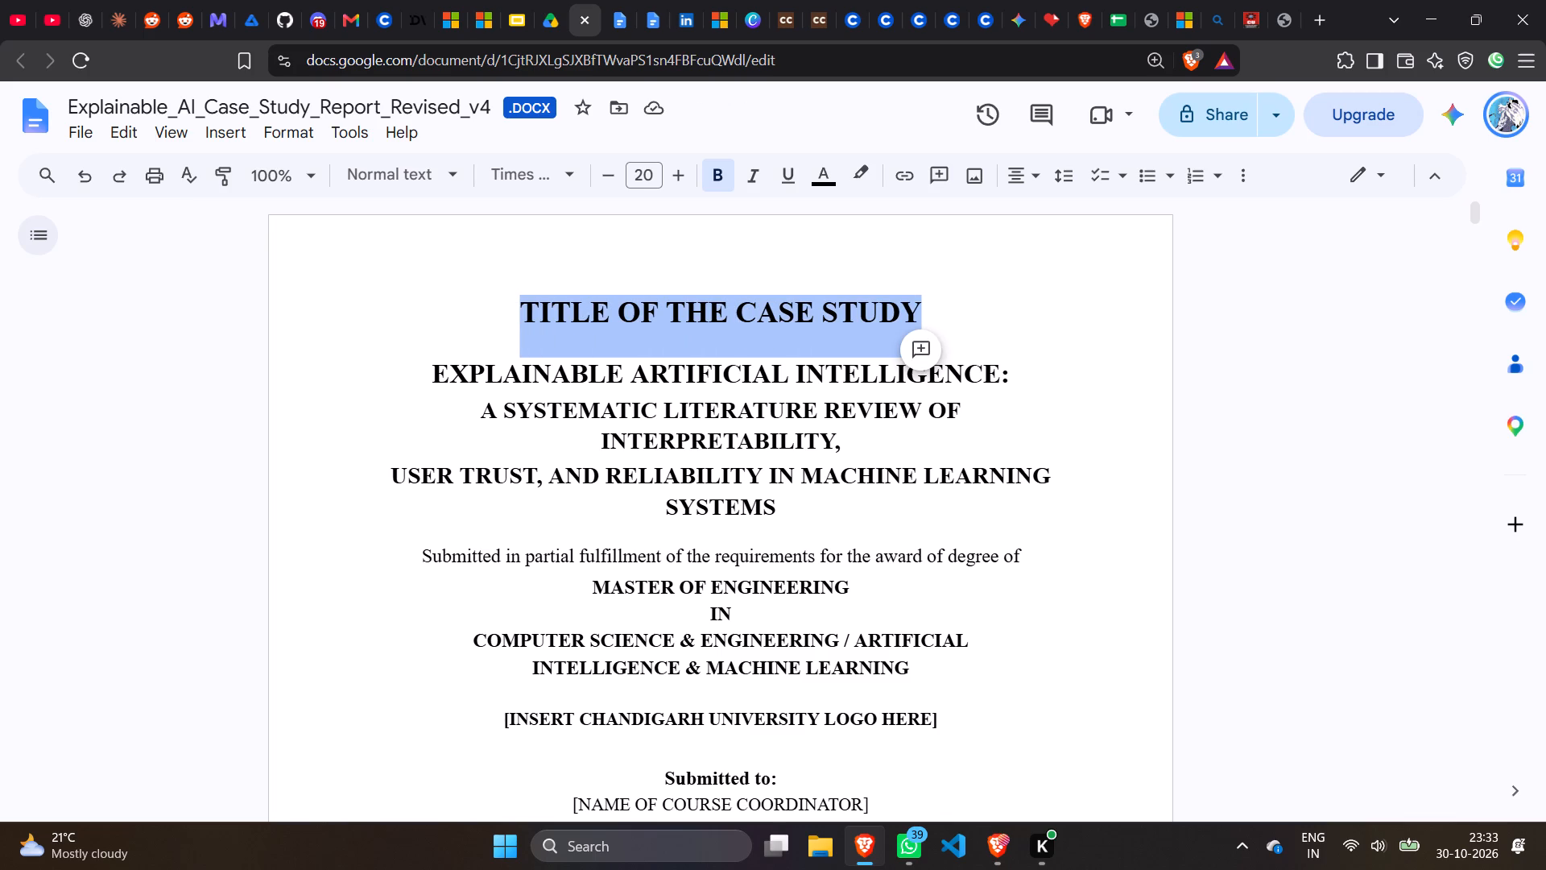
{"action": "key", "text": "BackSpace"}
{"action": "key", "text": "BackSpace"}
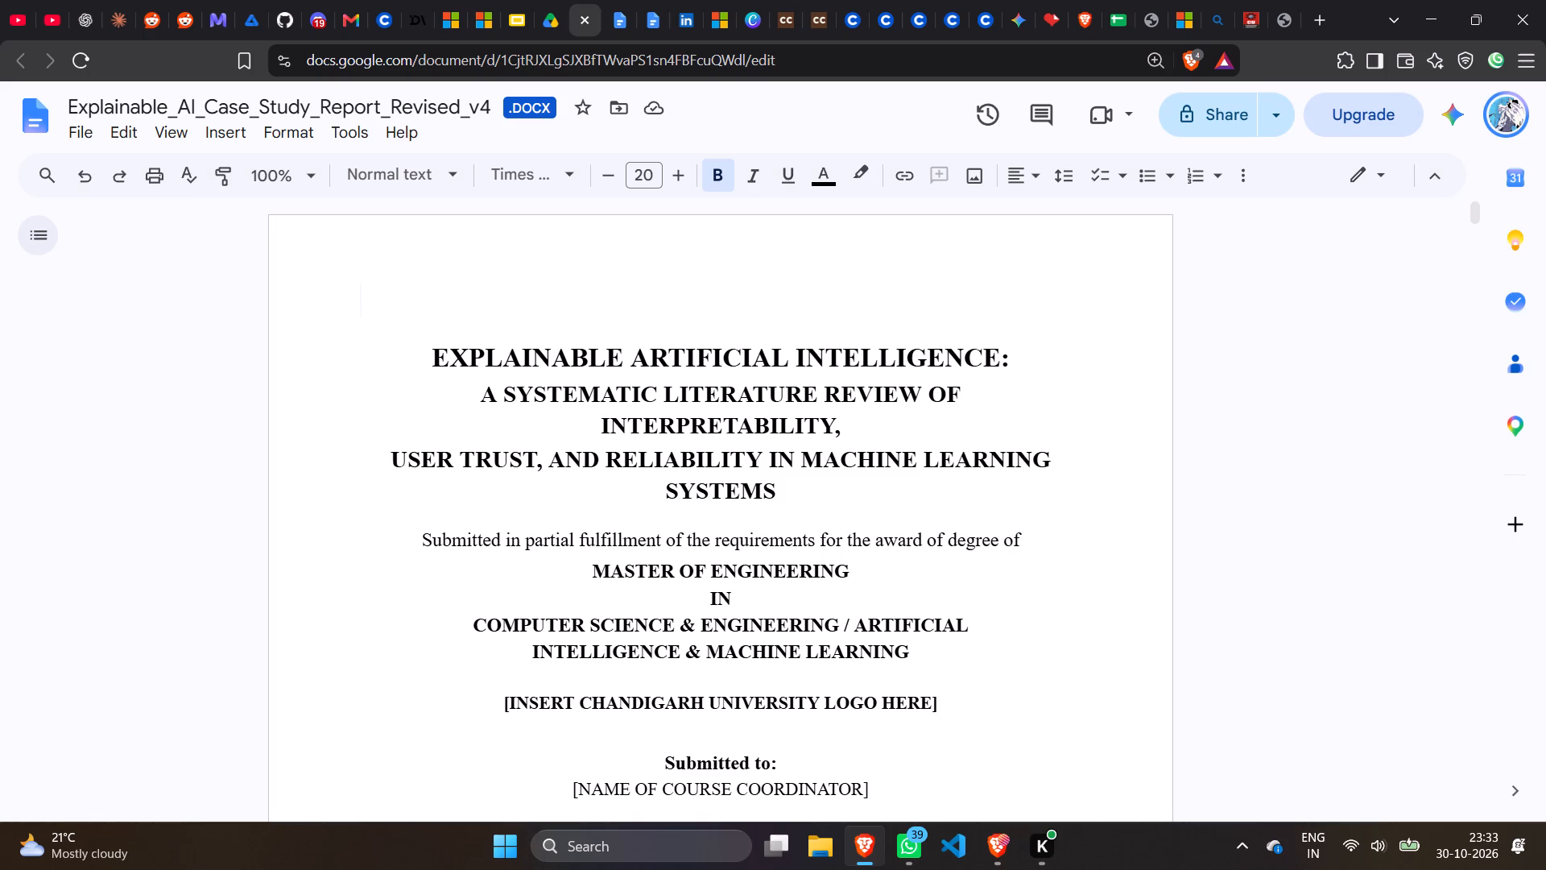
Replace the [STUDENT NAME] placeholder under "Submitted By:" on the cover page with the student's full name.
{"action": "scroll", "coordinate": [586, 491], "scroll_direction": "down", "scroll_amount": 3}
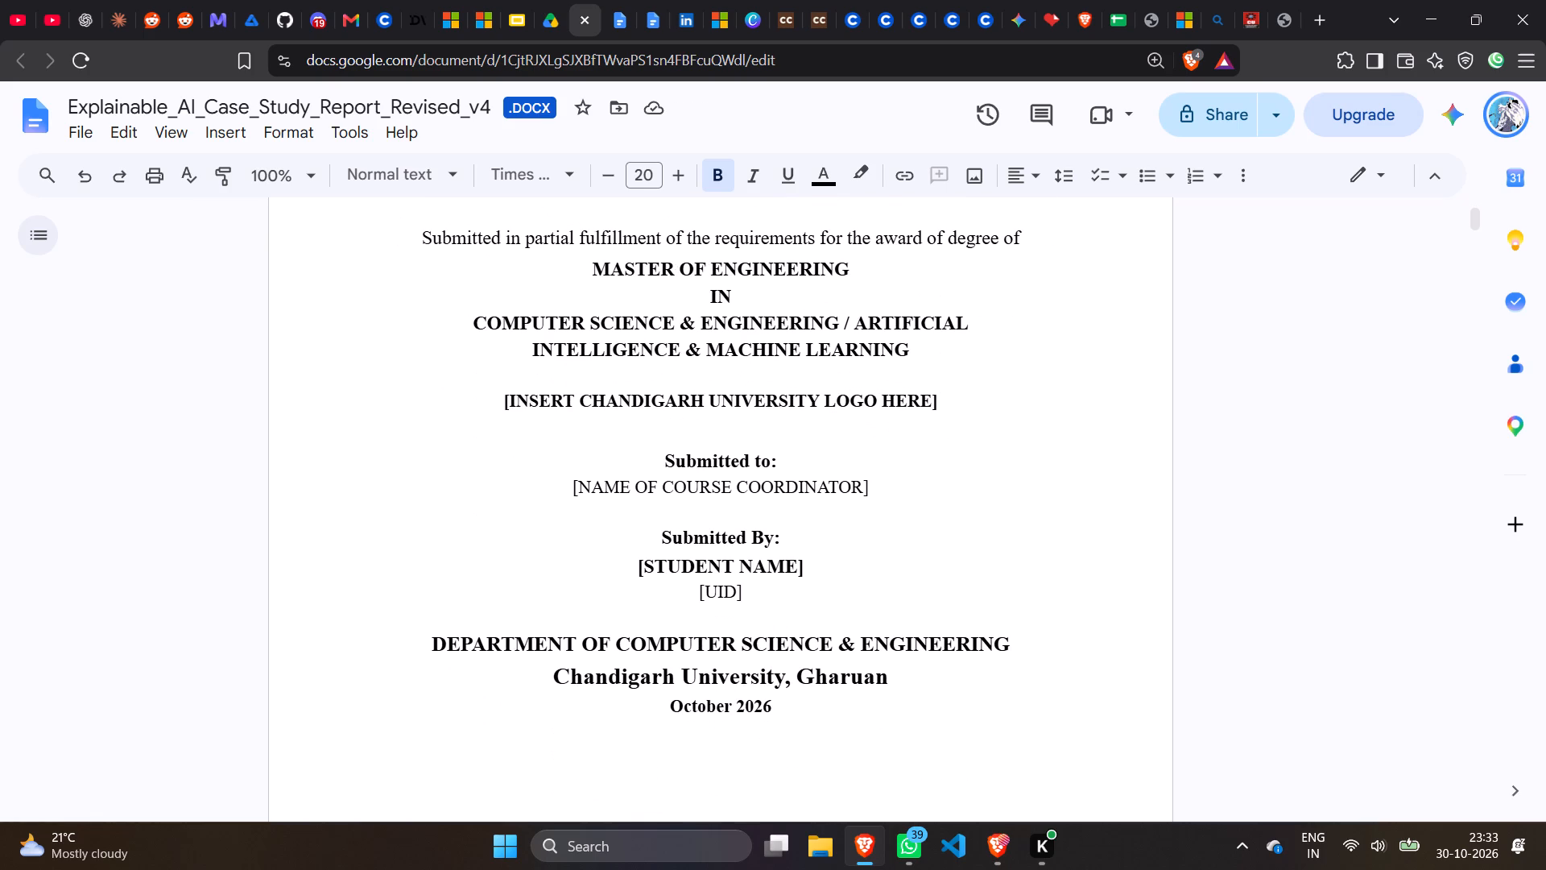
{"action": "scroll", "coordinate": [586, 491], "scroll_direction": "down", "scroll_amount": 2}
{"action": "triple_click", "coordinate": [752, 363]}
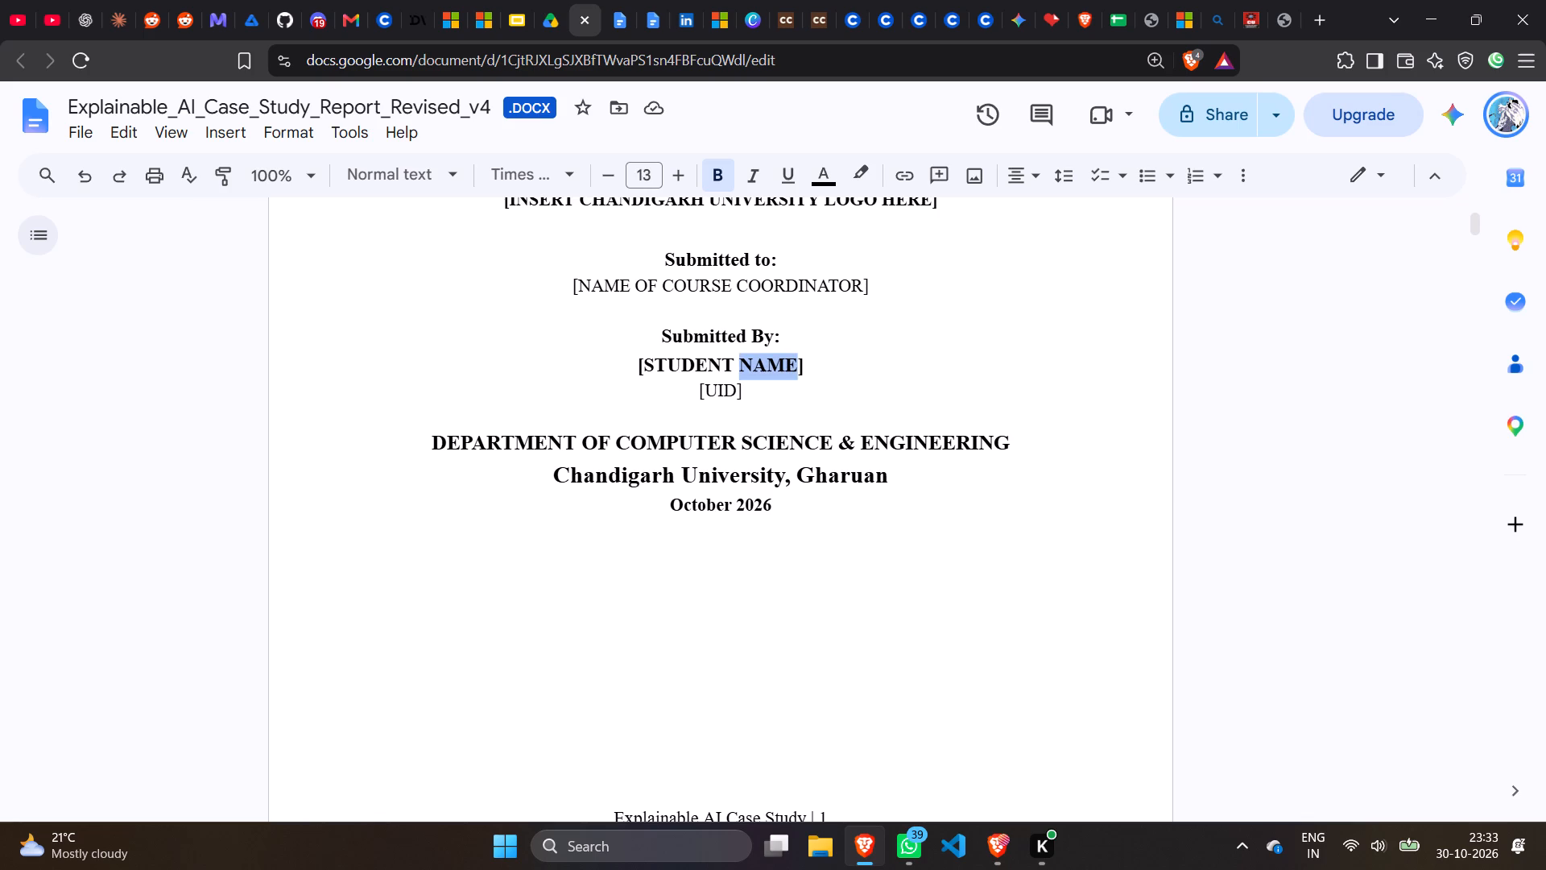
{"action": "key", "text": "BackSpace"}
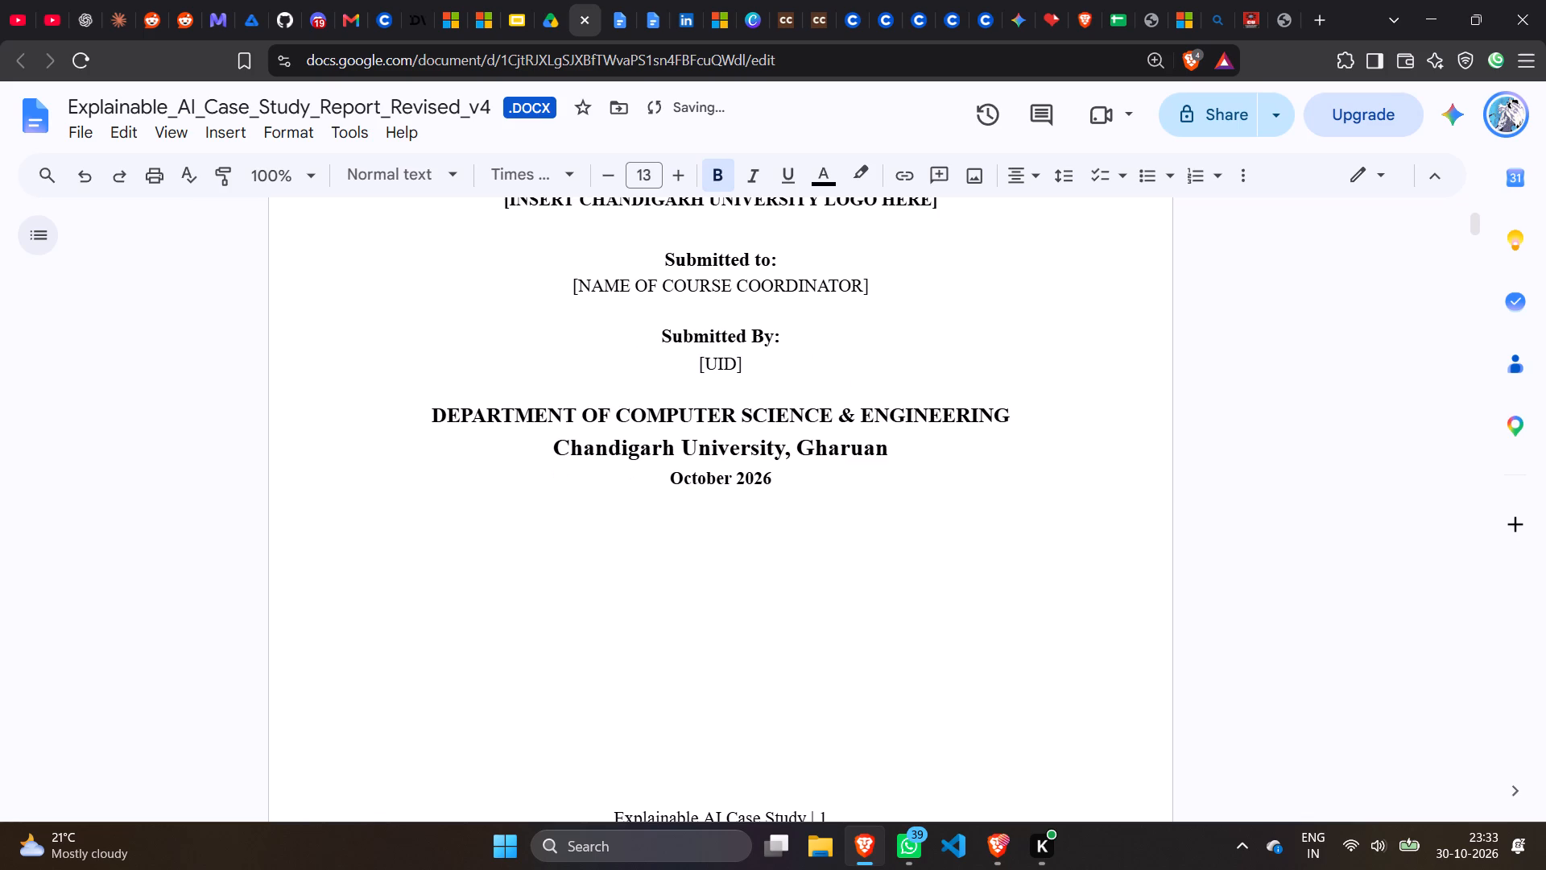
{"action": "key", "text": "Return"}
{"action": "key", "text": "Up"}
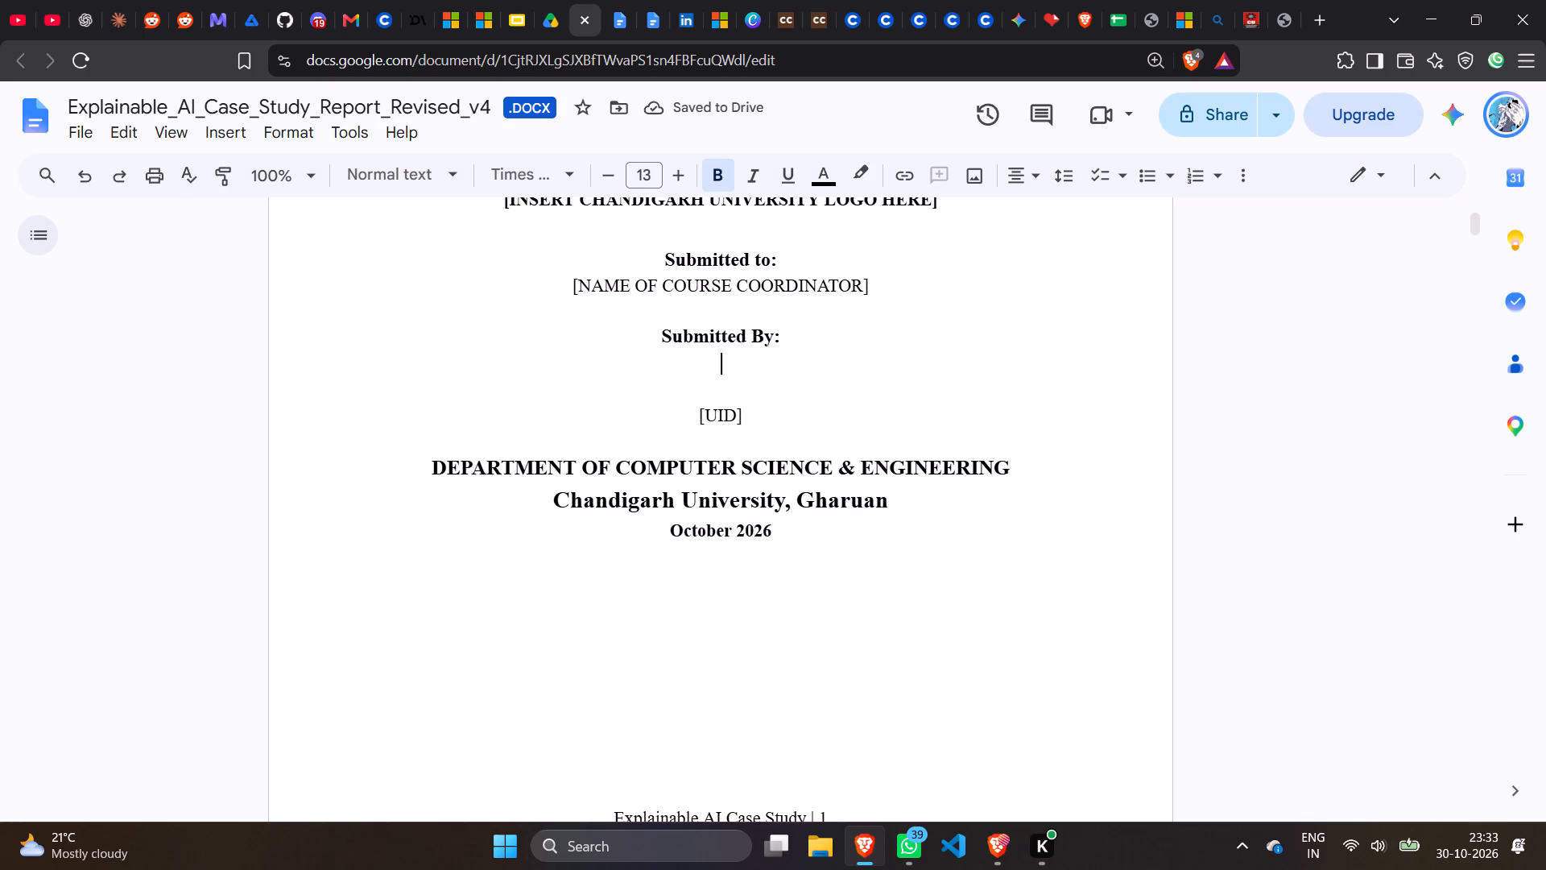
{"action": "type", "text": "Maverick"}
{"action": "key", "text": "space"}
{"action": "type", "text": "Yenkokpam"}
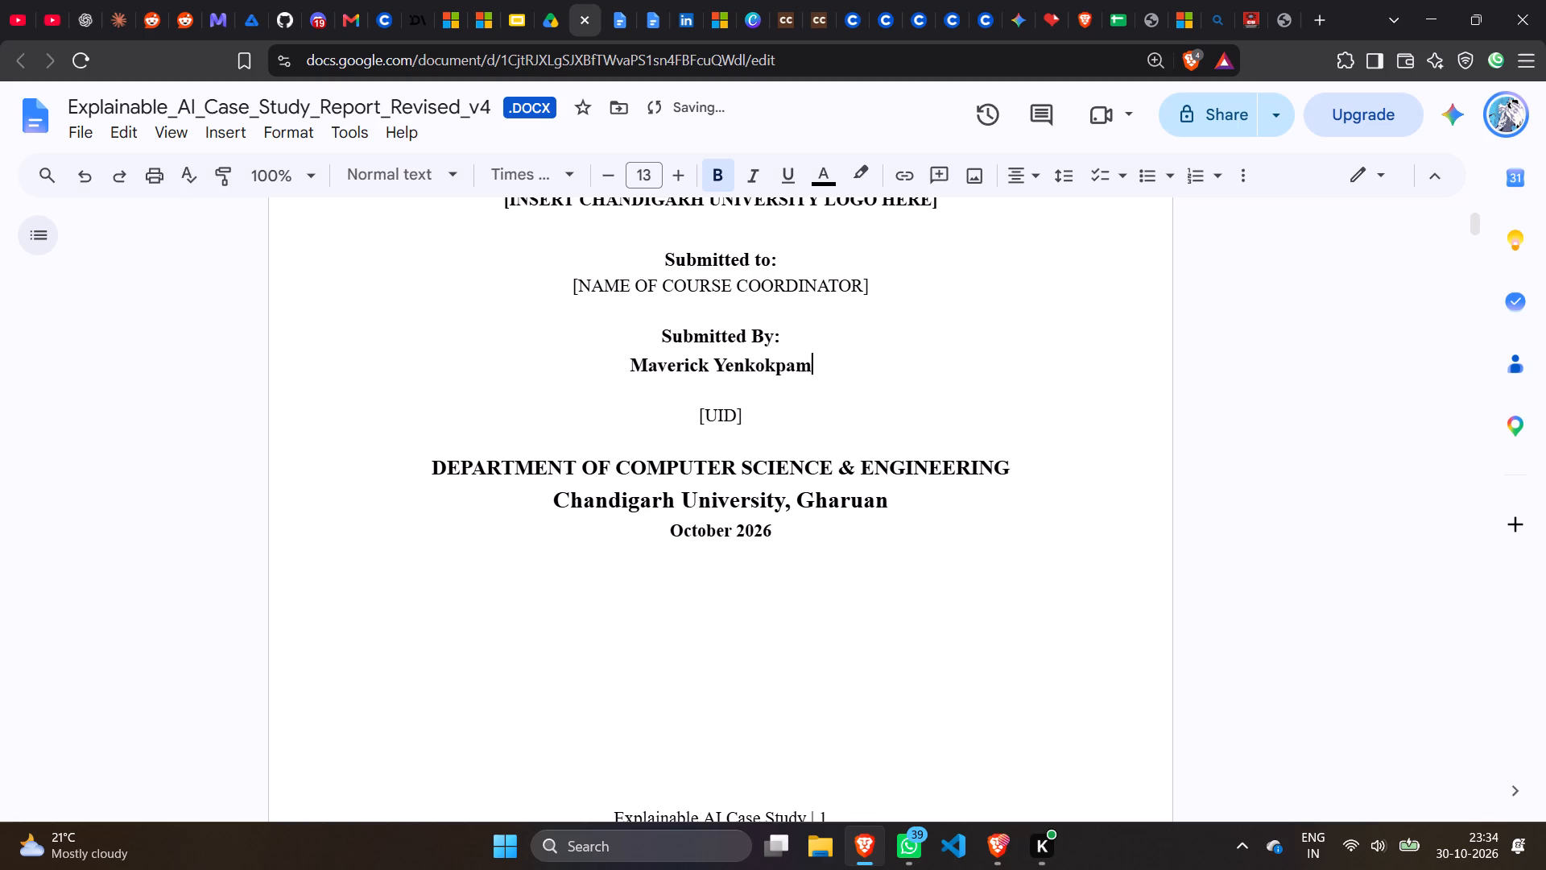
Replace the [UID] placeholder below the student's name with a bold line beginning "UID".
{"action": "triple_click", "coordinate": [710, 408]}
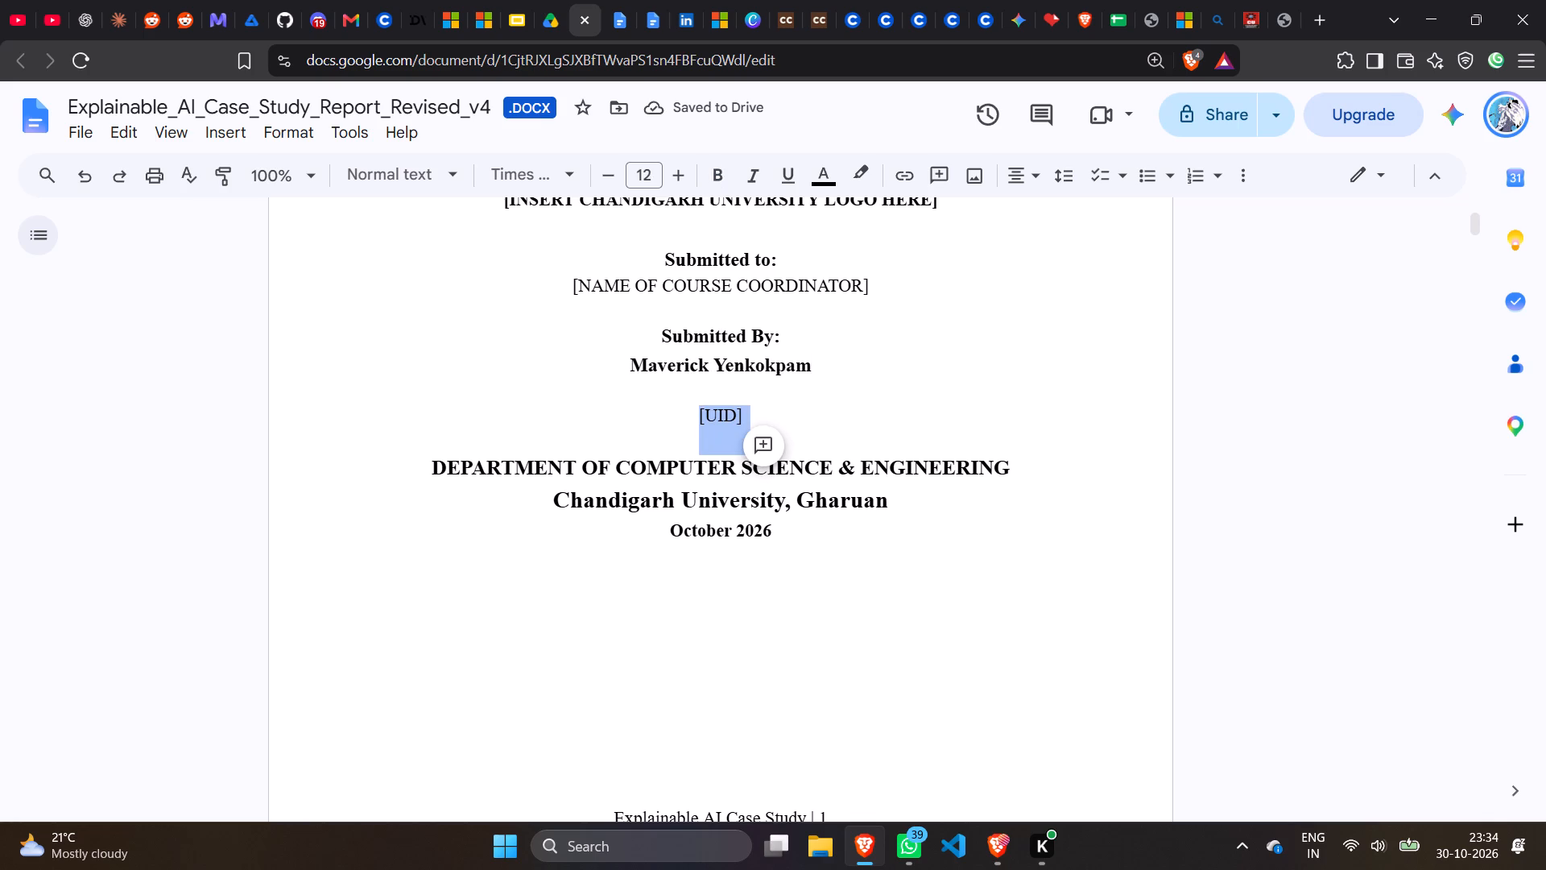
{"action": "key", "text": "BackSpace"}
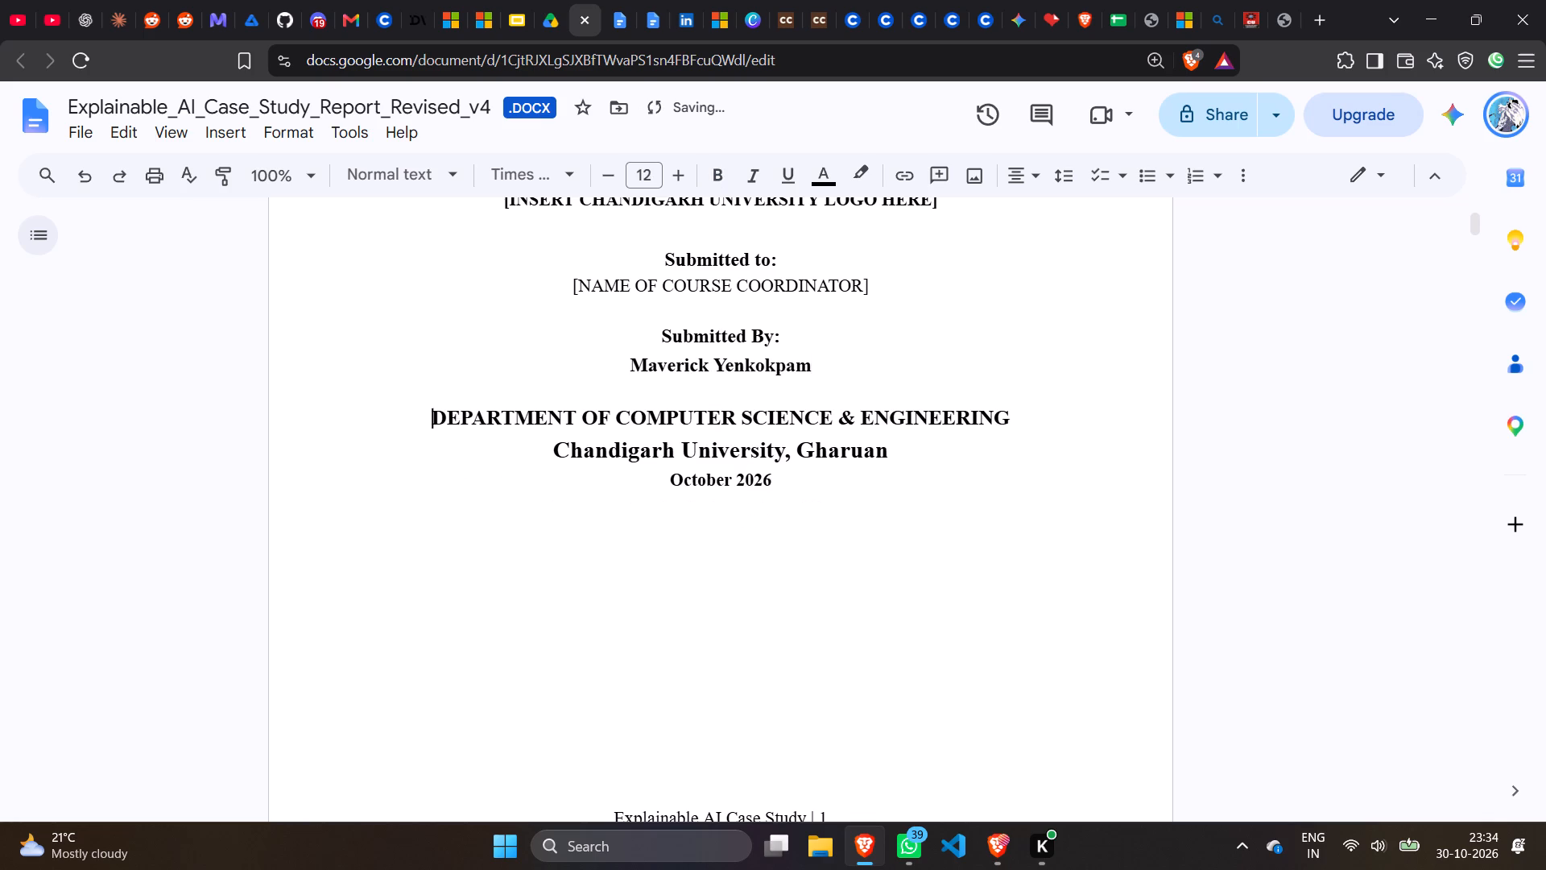
{"action": "key", "text": "Left"}
{"action": "key", "text": "Return"}
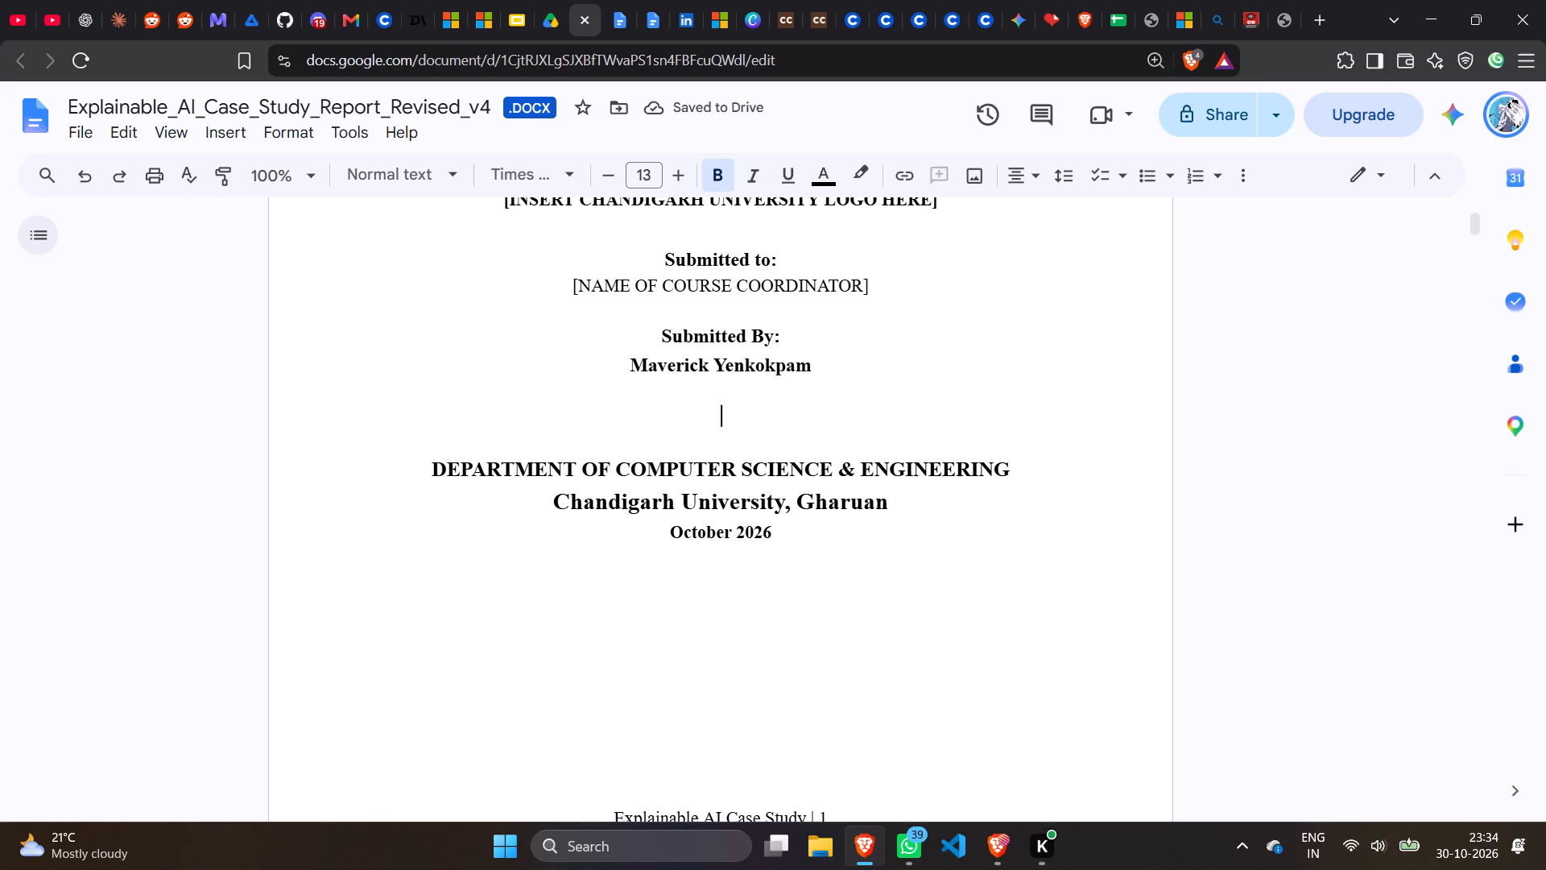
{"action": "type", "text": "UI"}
Complete the UID line below the student's name on the cover page with the student's UID.
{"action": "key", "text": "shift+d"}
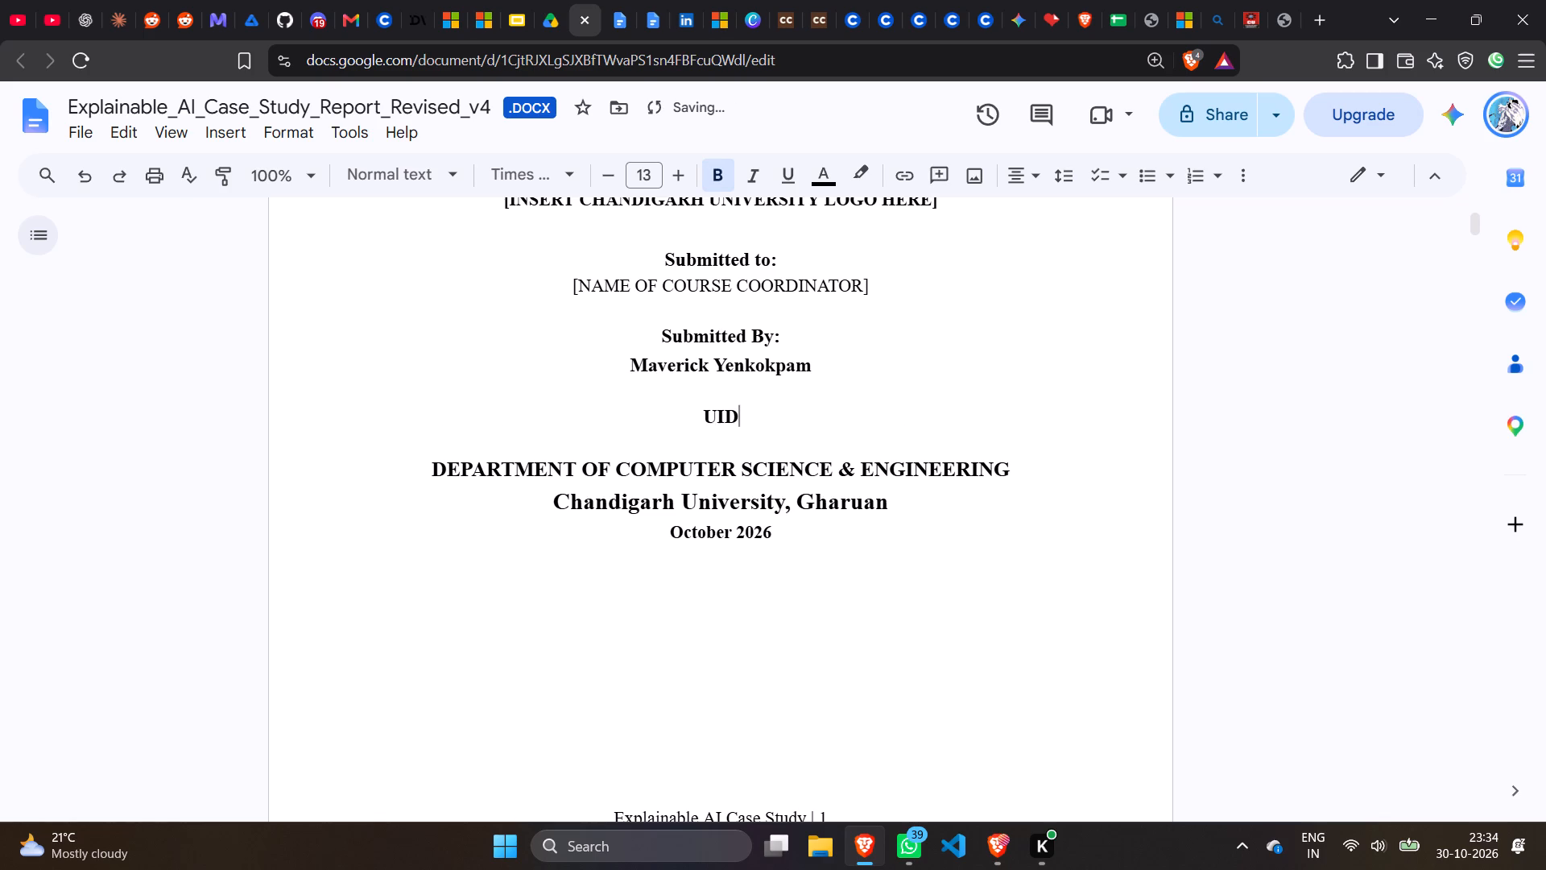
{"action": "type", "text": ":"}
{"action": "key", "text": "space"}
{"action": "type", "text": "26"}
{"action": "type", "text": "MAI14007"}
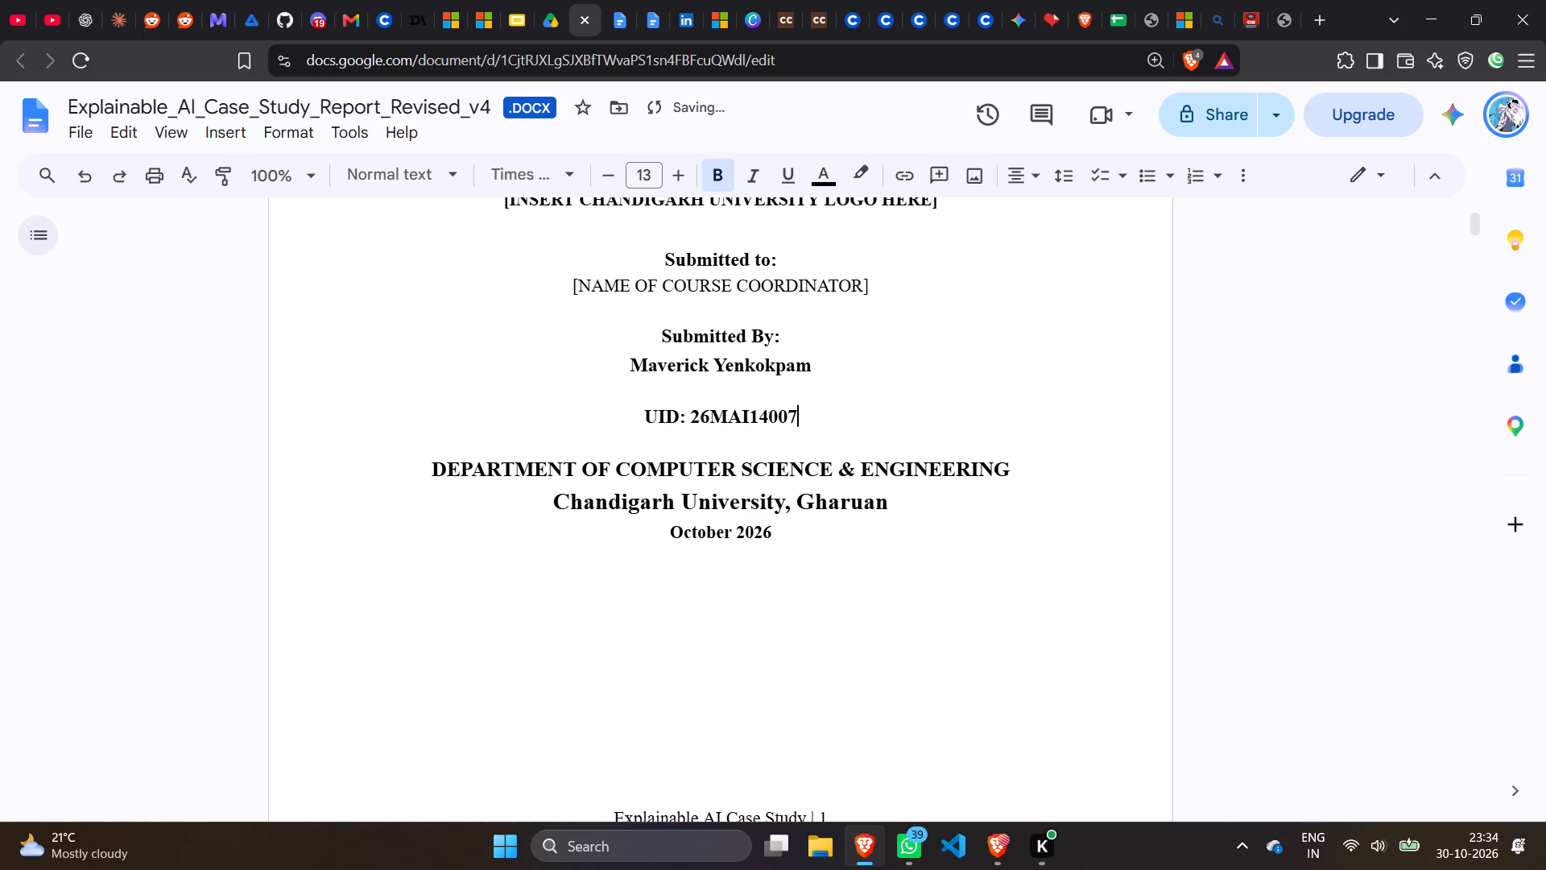
Delete the note about updating page numbers in Microsoft Word at the end of the table of contents.
{"action": "scroll", "coordinate": [711, 437], "scroll_direction": "down", "scroll_amount": 3}
{"action": "scroll", "coordinate": [652, 494], "scroll_direction": "down", "scroll_amount": 3}
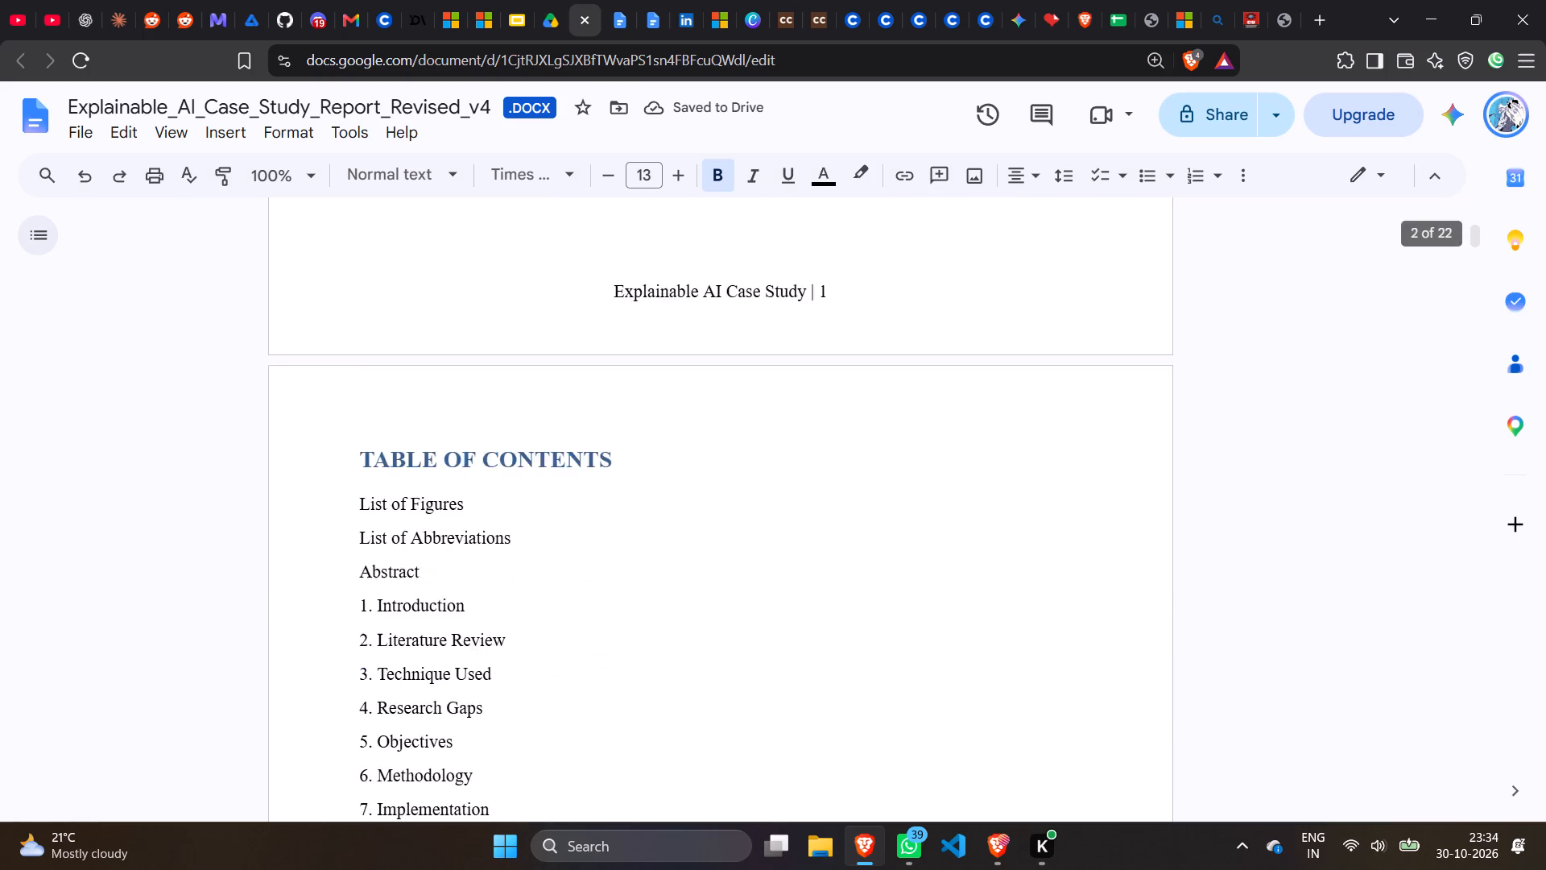
{"action": "scroll", "coordinate": [652, 494], "scroll_direction": "down", "scroll_amount": 3}
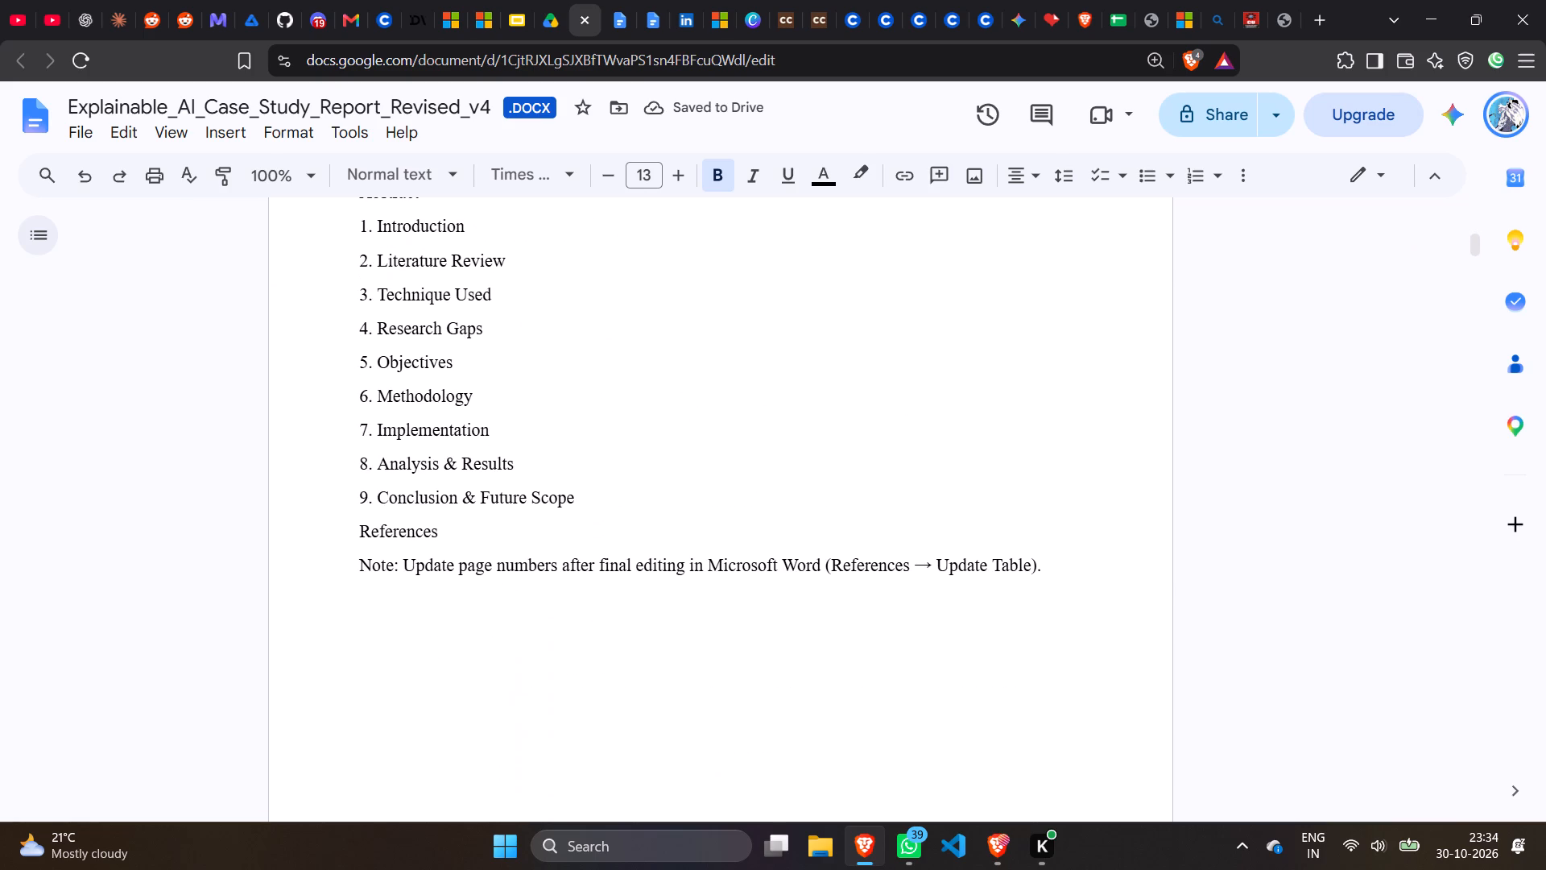
{"action": "triple_click", "coordinate": [567, 569]}
{"action": "key", "text": "BackSpace"}
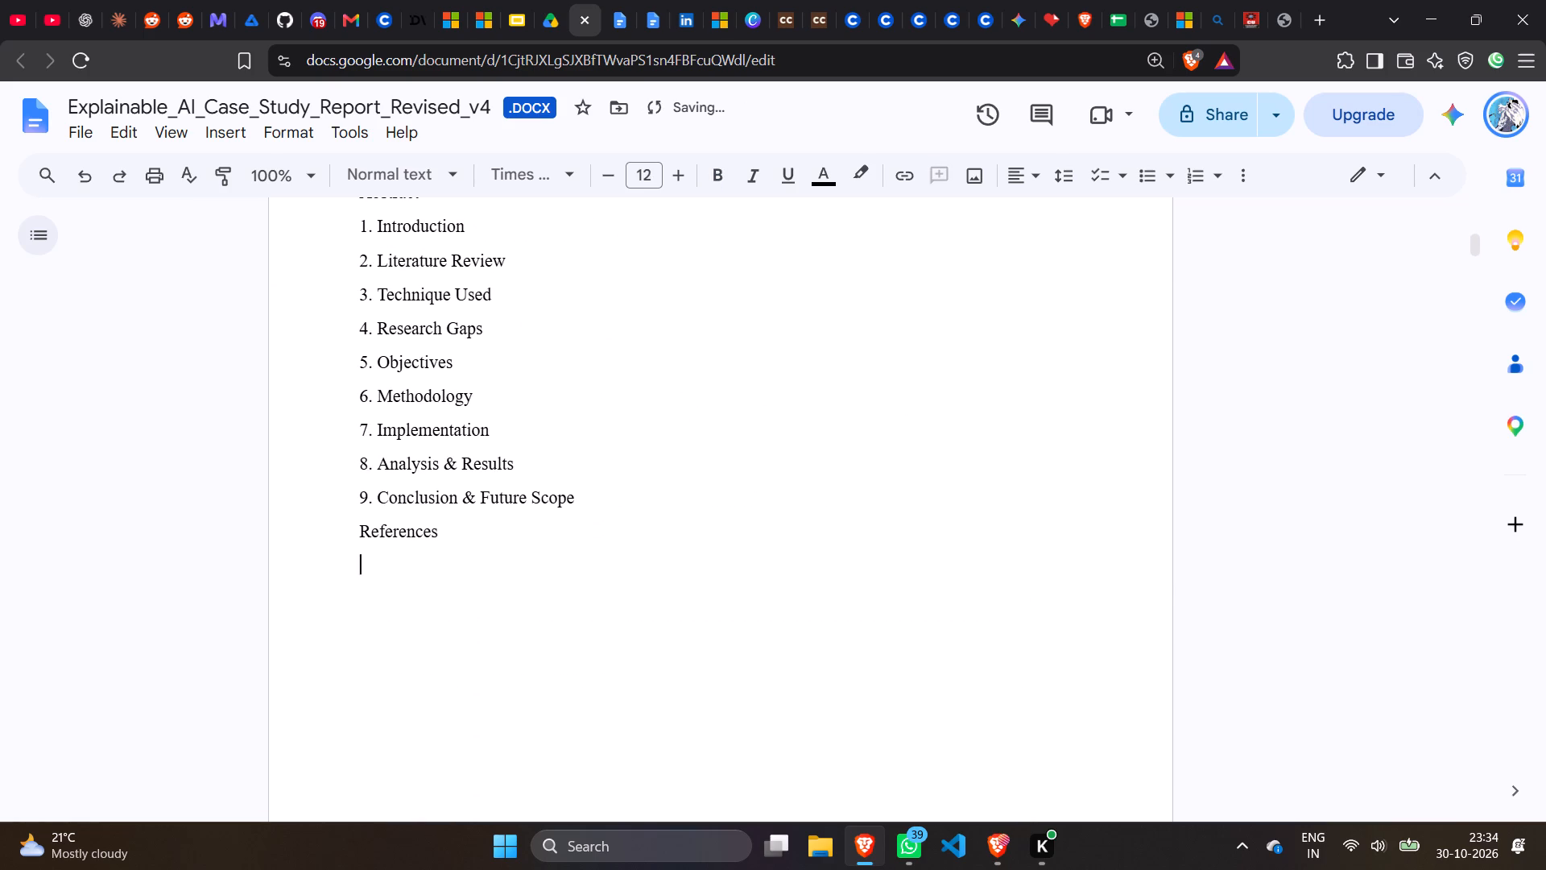
Number the References entry in the table of contents as "10.".
{"action": "left_click", "coordinate": [360, 536]}
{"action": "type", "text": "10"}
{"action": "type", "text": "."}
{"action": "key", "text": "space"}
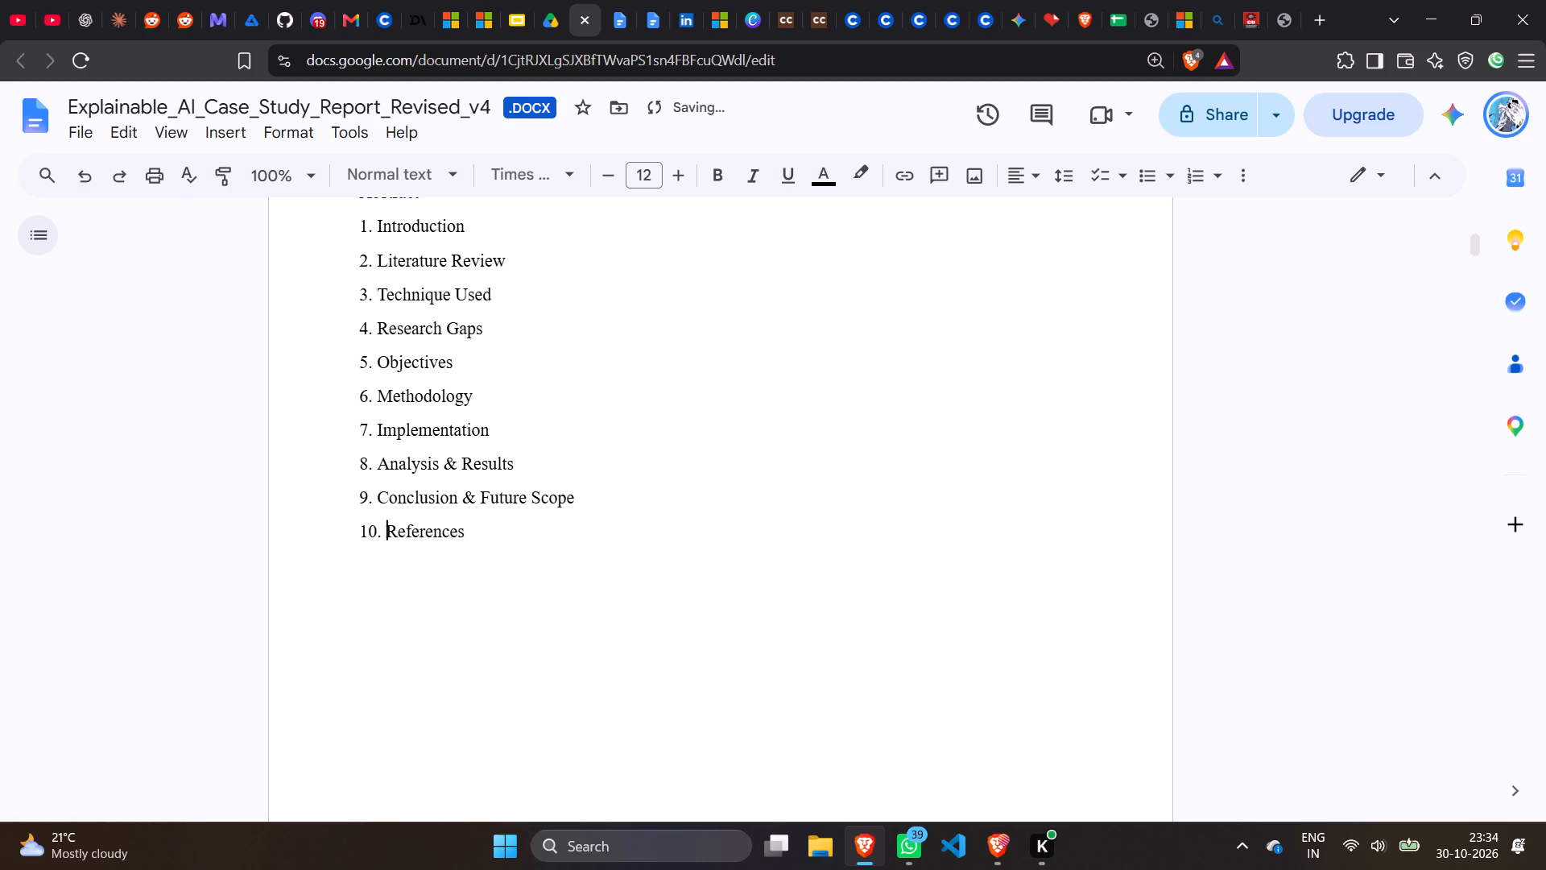
Review the list of figures, list of abbreviations, abstract and start of the introduction.
{"action": "scroll", "coordinate": [372, 592], "scroll_direction": "down", "scroll_amount": 8}
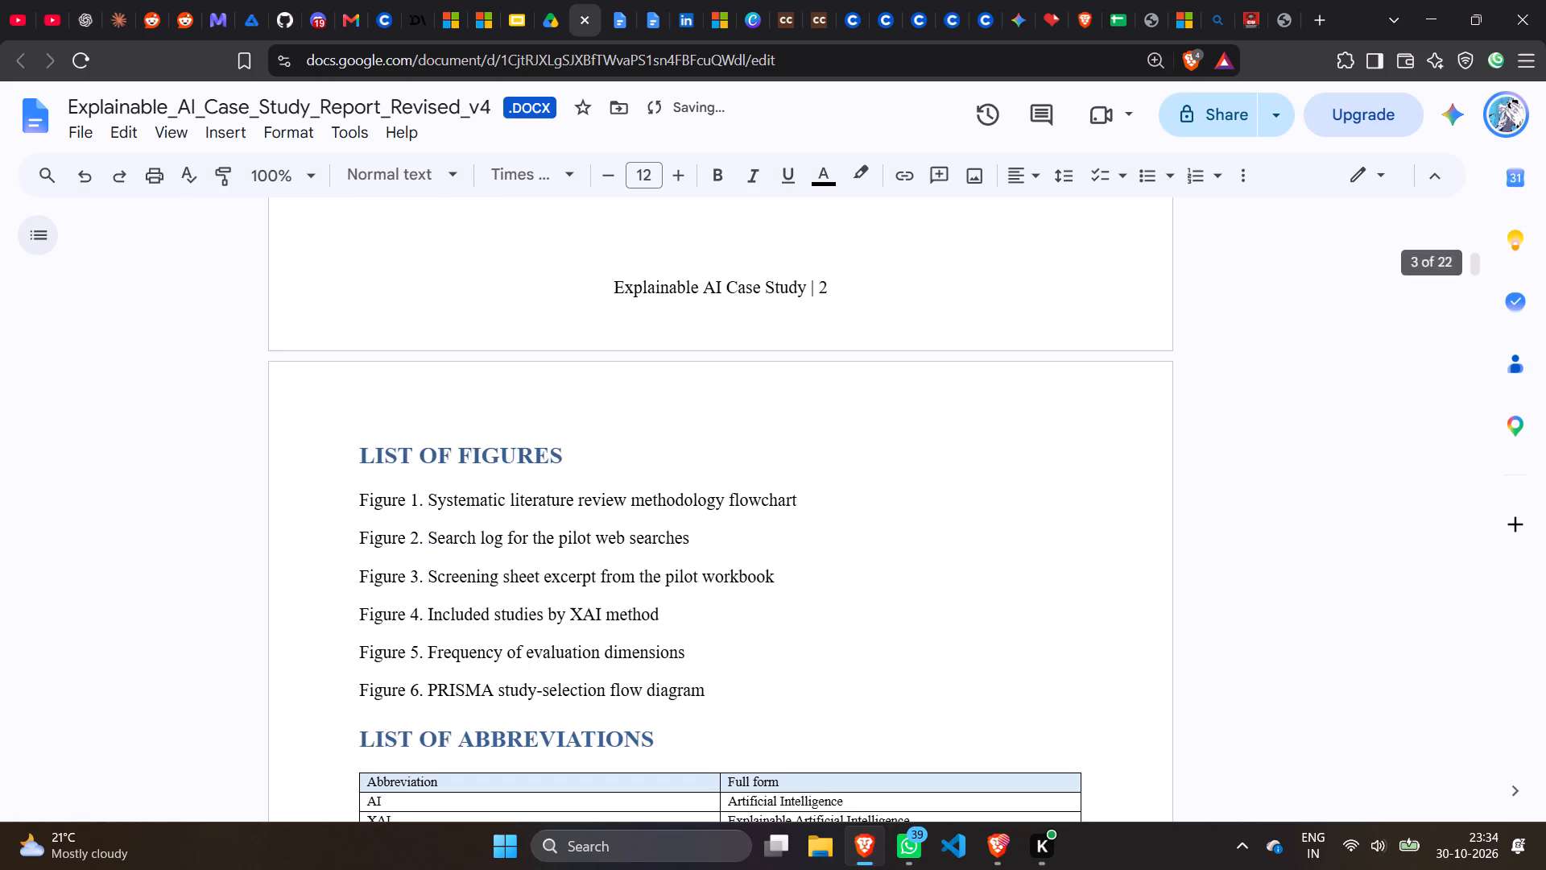
{"action": "scroll", "coordinate": [361, 595], "scroll_direction": "down", "scroll_amount": 4}
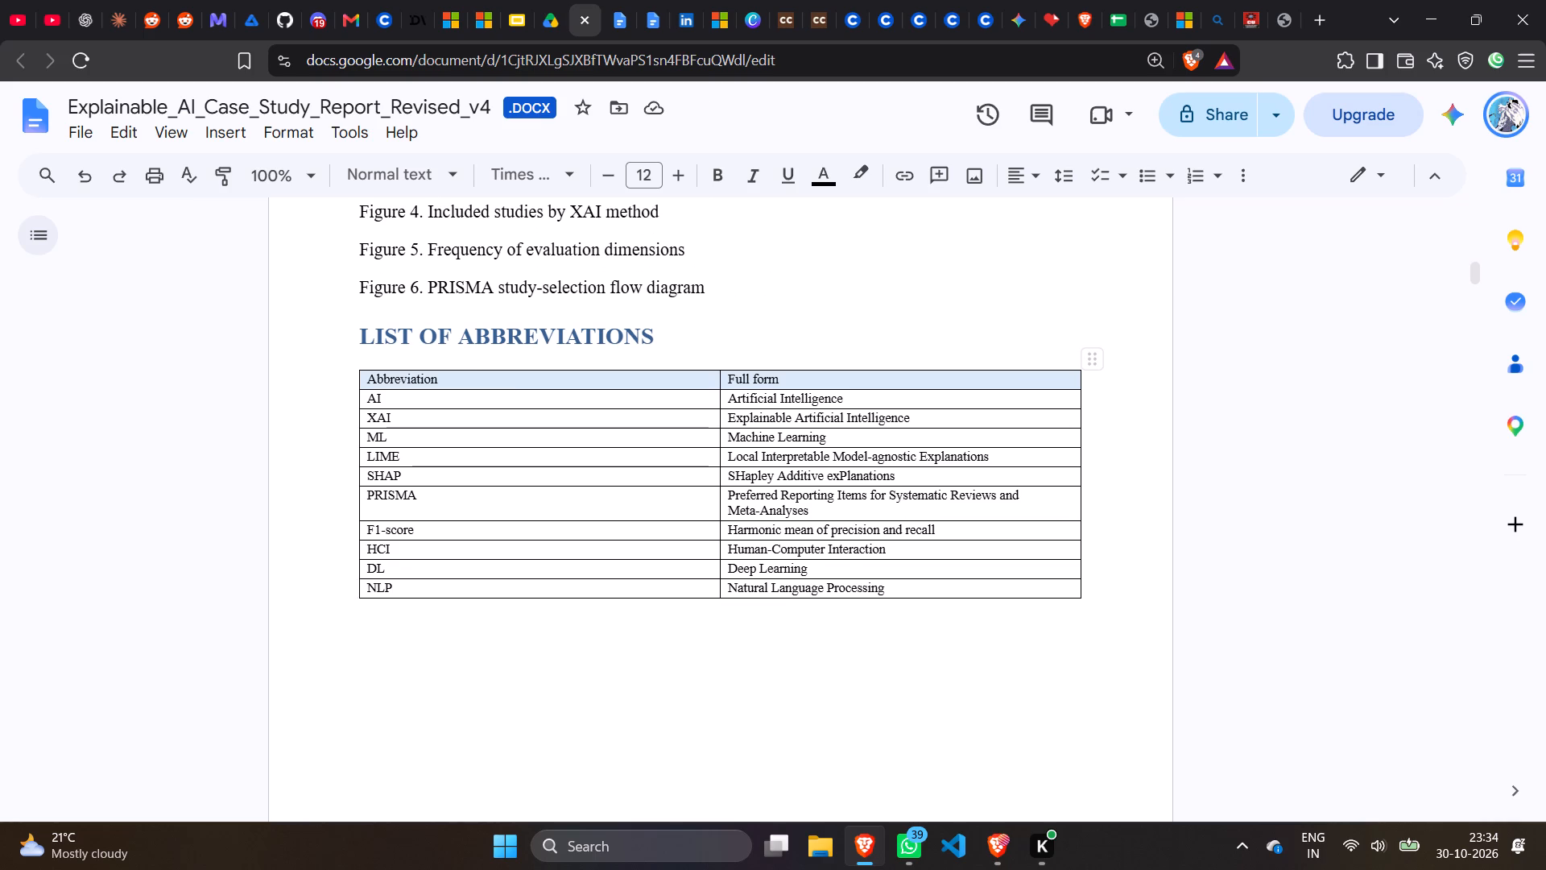
{"action": "scroll", "coordinate": [838, 533], "scroll_direction": "down", "scroll_amount": 6}
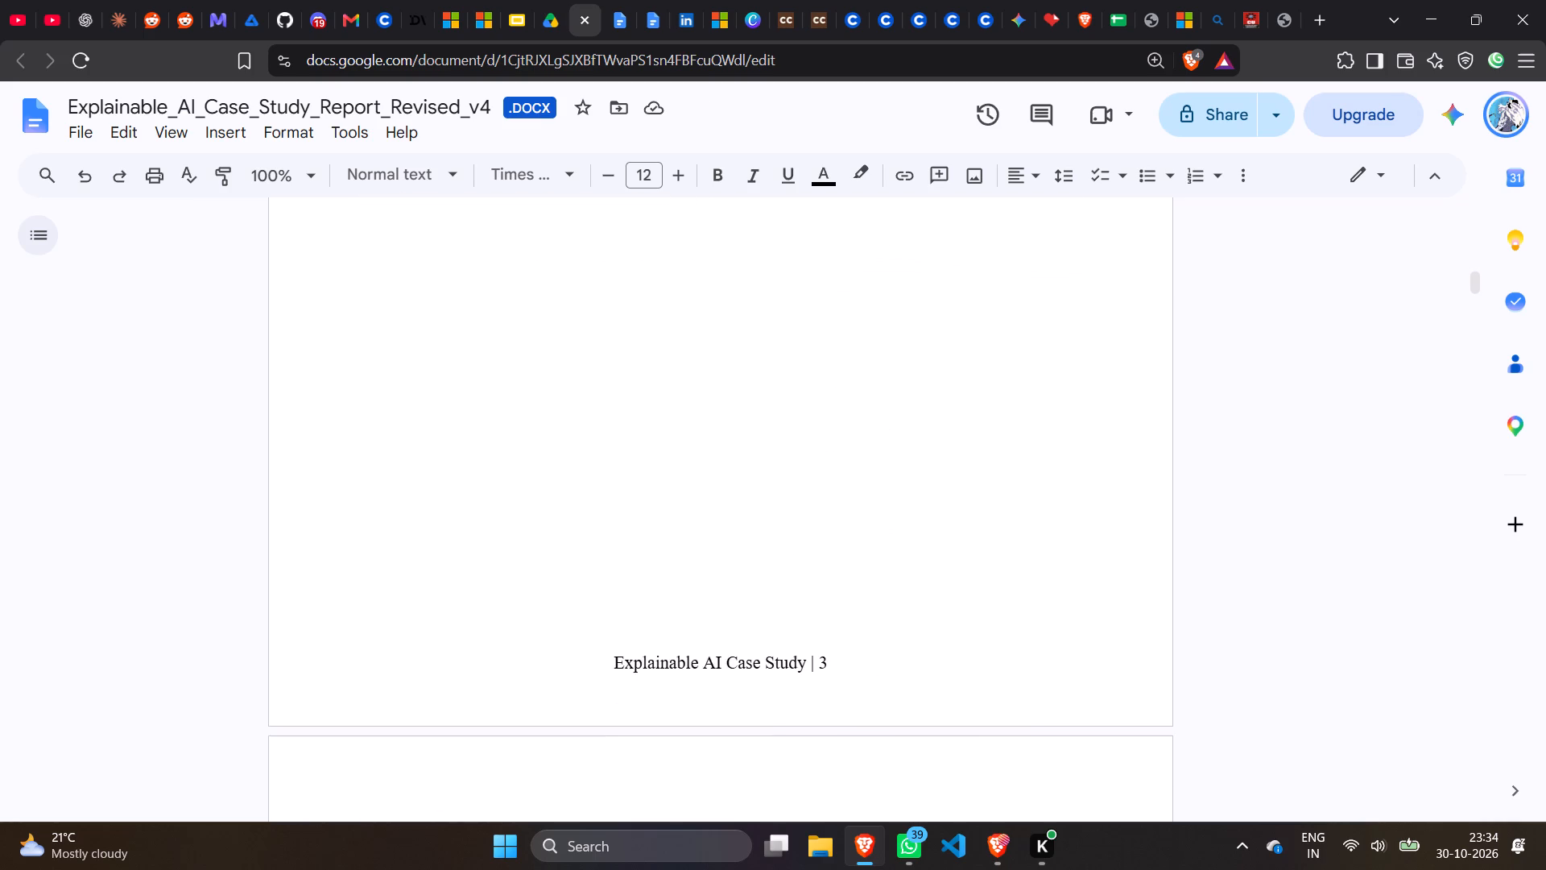
{"action": "scroll", "coordinate": [838, 535], "scroll_direction": "down", "scroll_amount": 4}
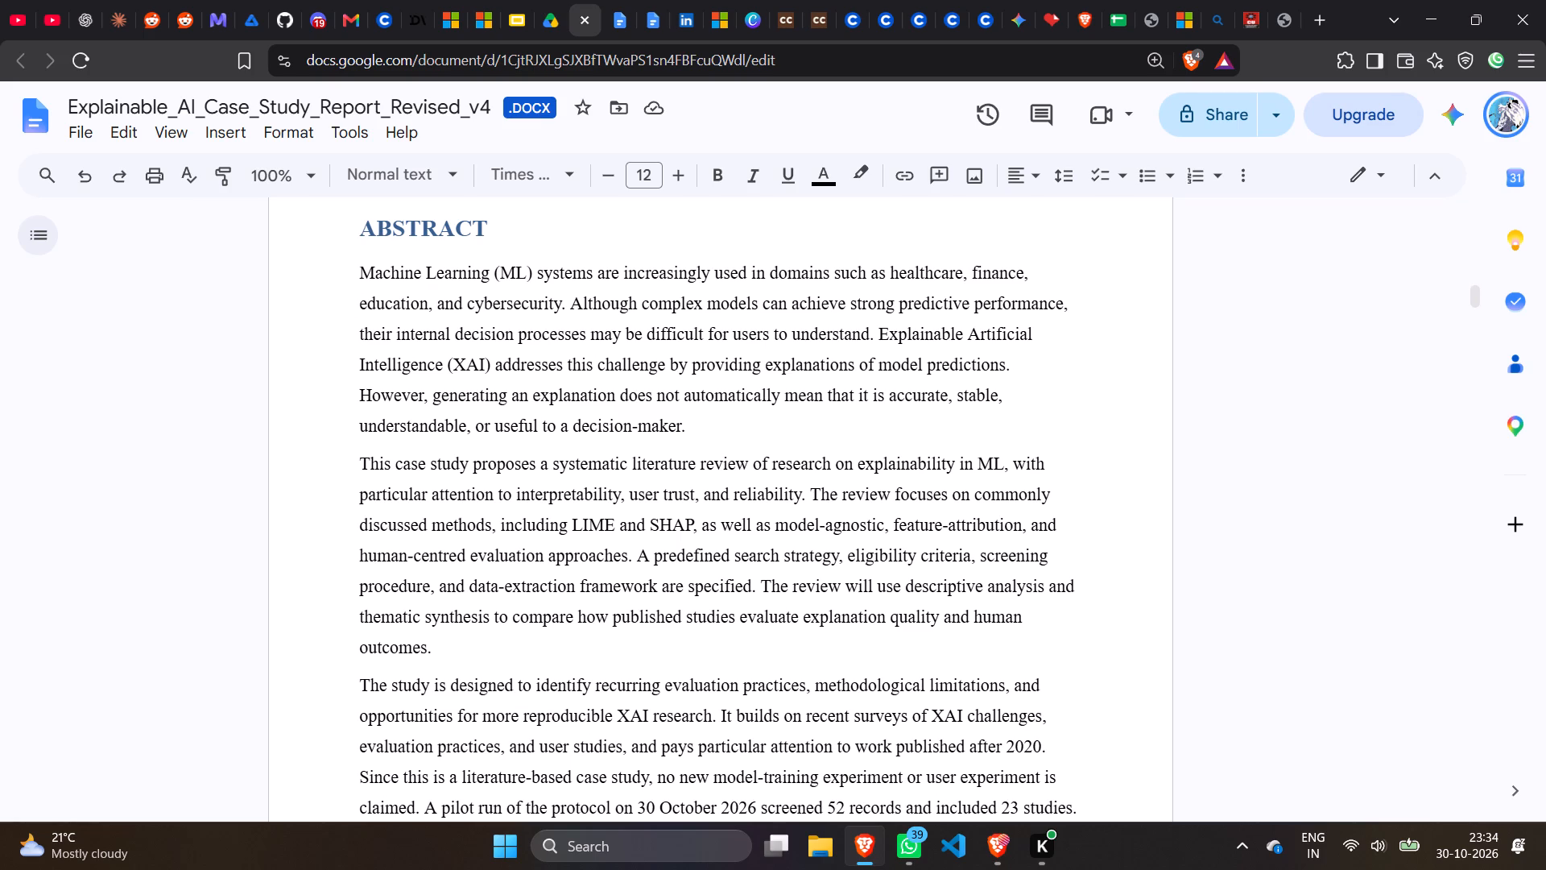
{"action": "scroll", "coordinate": [598, 528], "scroll_direction": "down", "scroll_amount": 2}
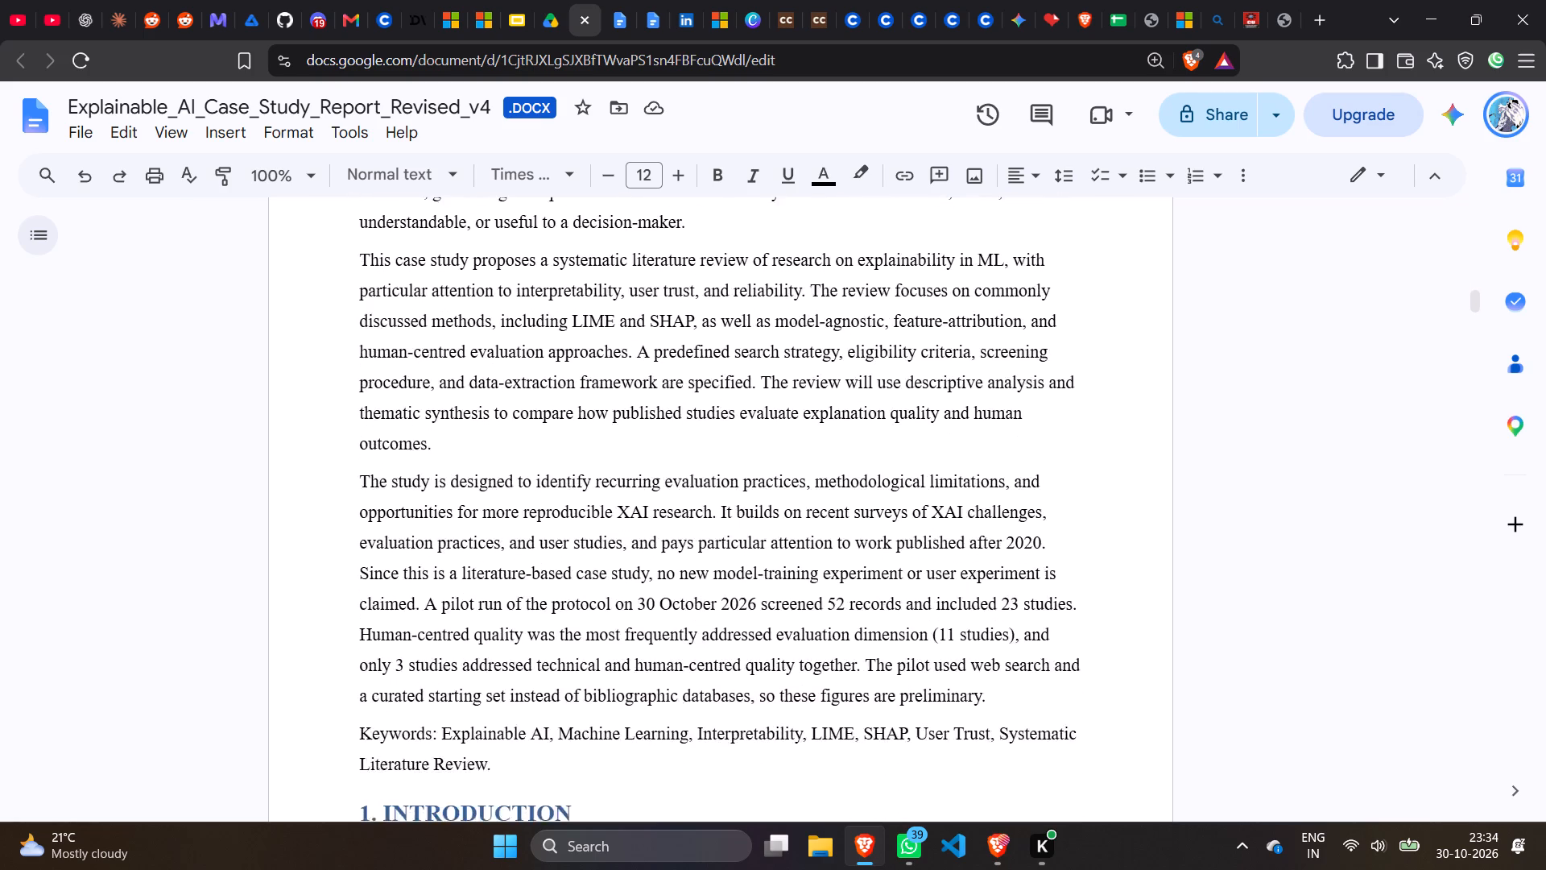
{"action": "scroll", "coordinate": [598, 528], "scroll_direction": "down", "scroll_amount": 4}
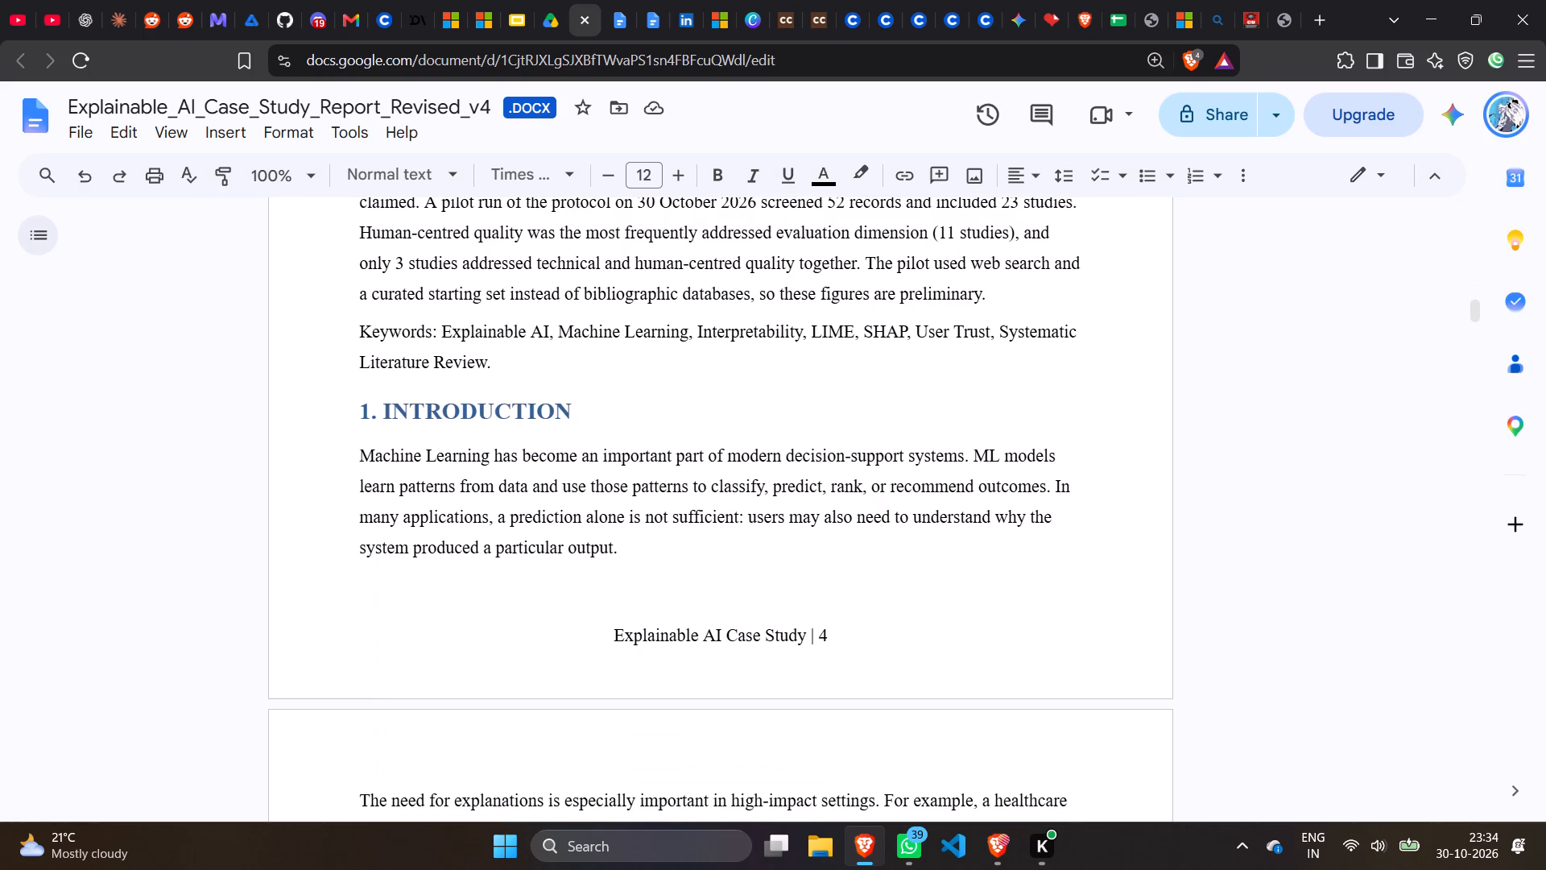
{"action": "scroll", "coordinate": [598, 528], "scroll_direction": "up", "scroll_amount": 7}
{"action": "scroll", "coordinate": [598, 528], "scroll_direction": "down", "scroll_amount": 7}
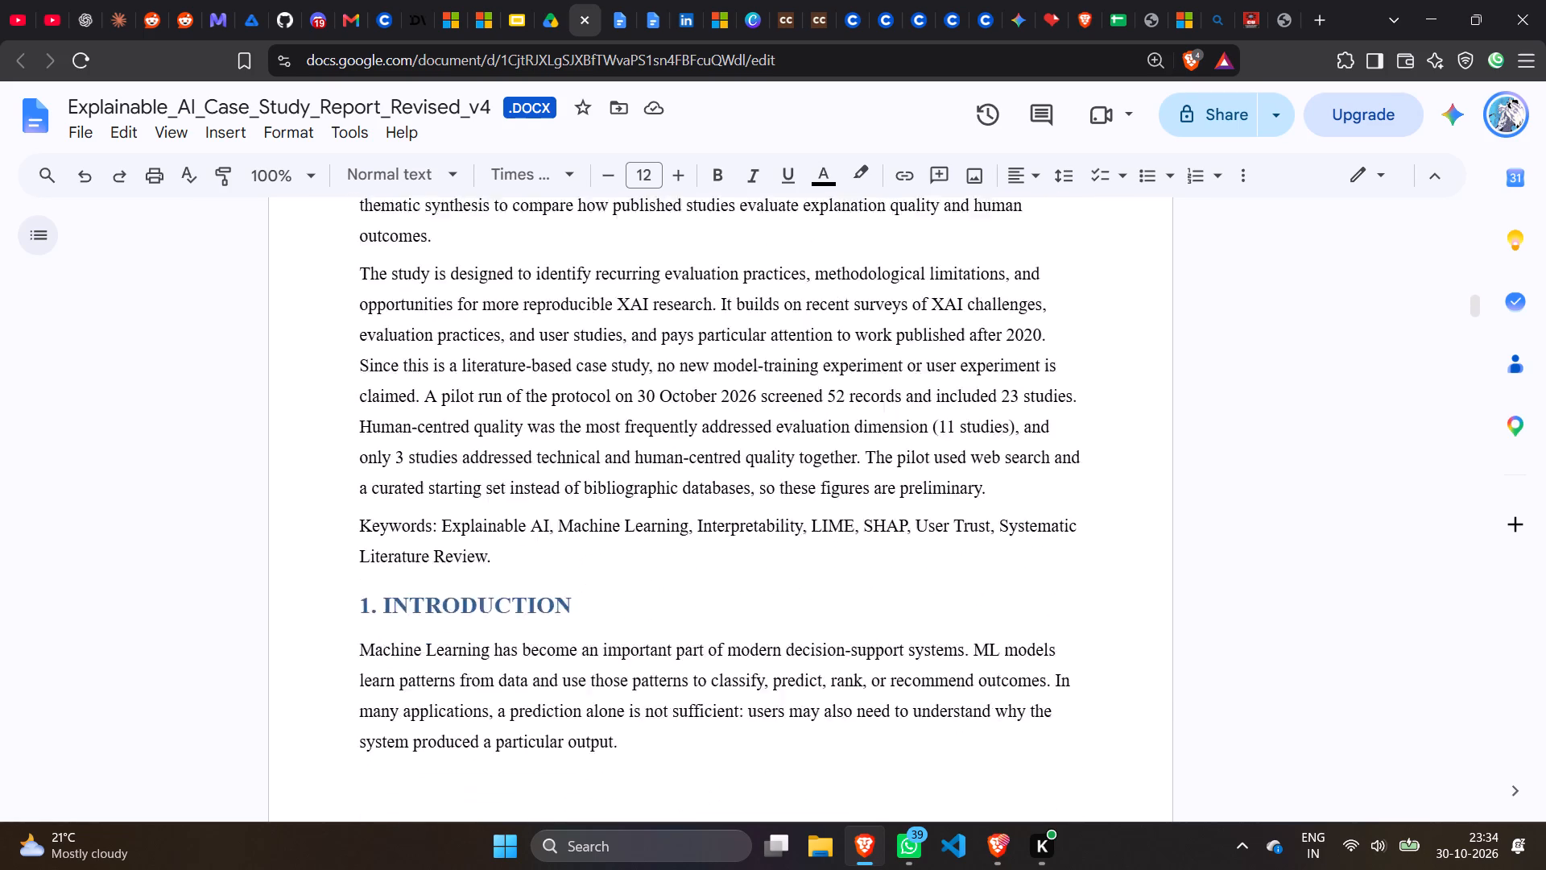
{"action": "scroll", "coordinate": [598, 528], "scroll_direction": "down", "scroll_amount": 1}
Set the text colour of the entire document to black.
{"action": "left_click", "coordinate": [592, 383]}
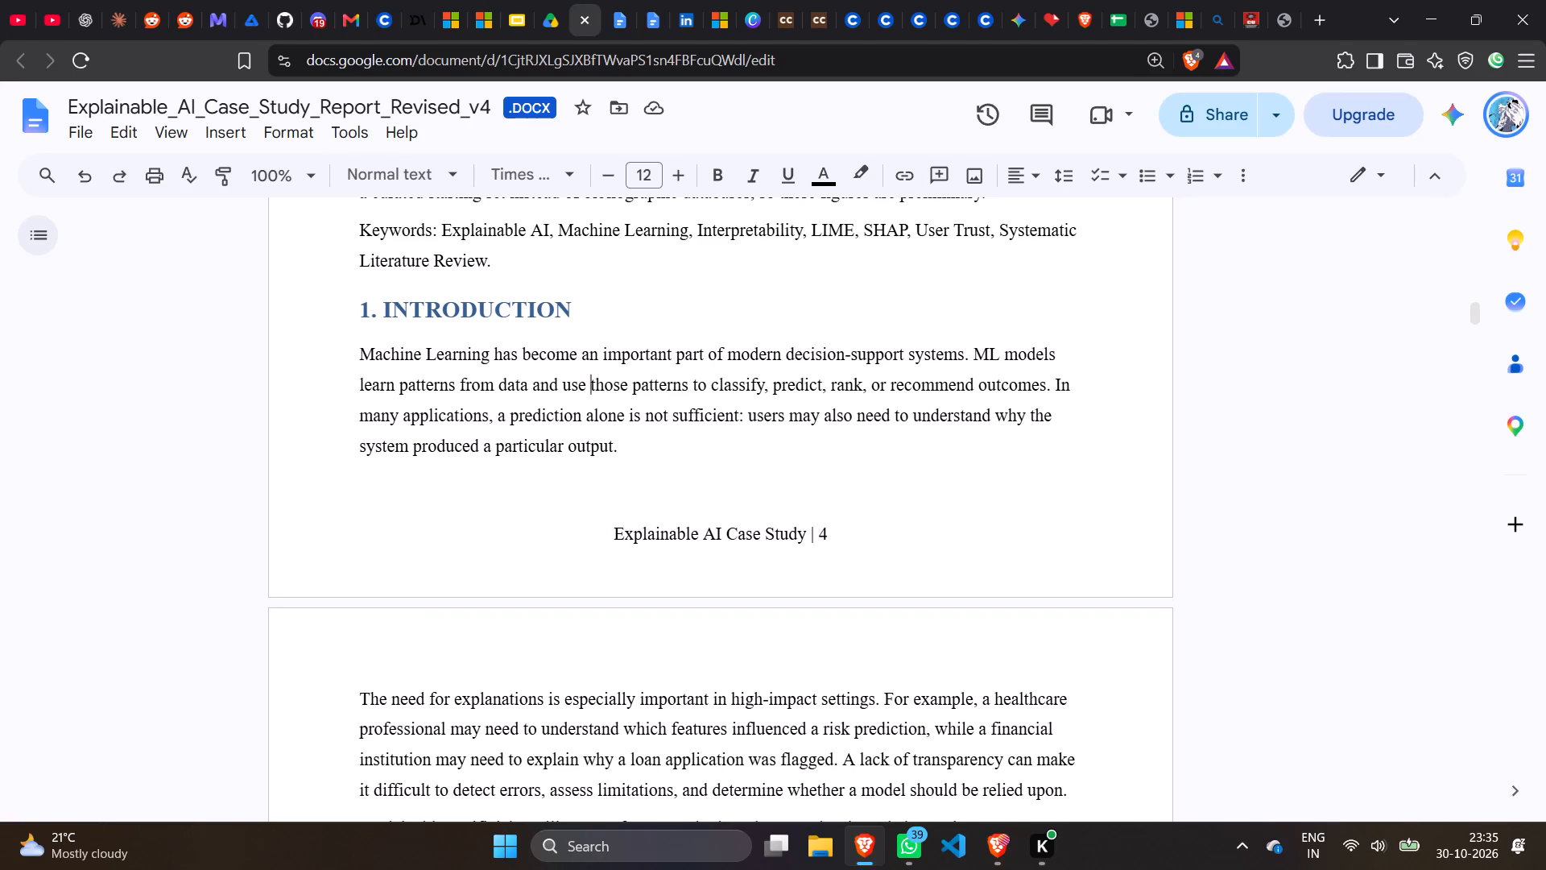
{"action": "key", "text": "ctrl+a"}
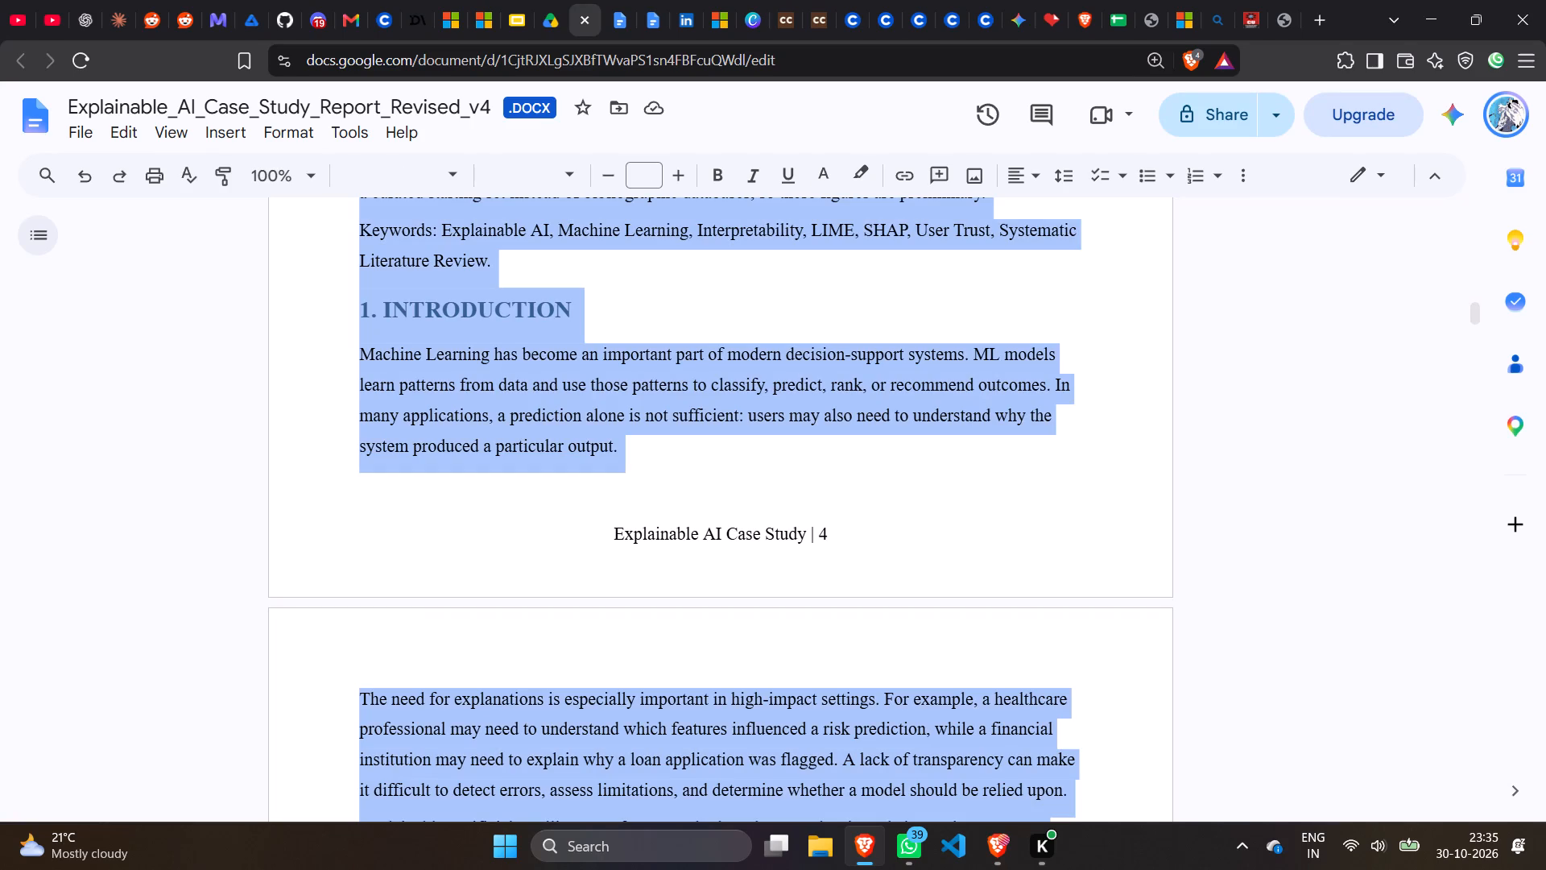
{"action": "left_click", "coordinate": [825, 173]}
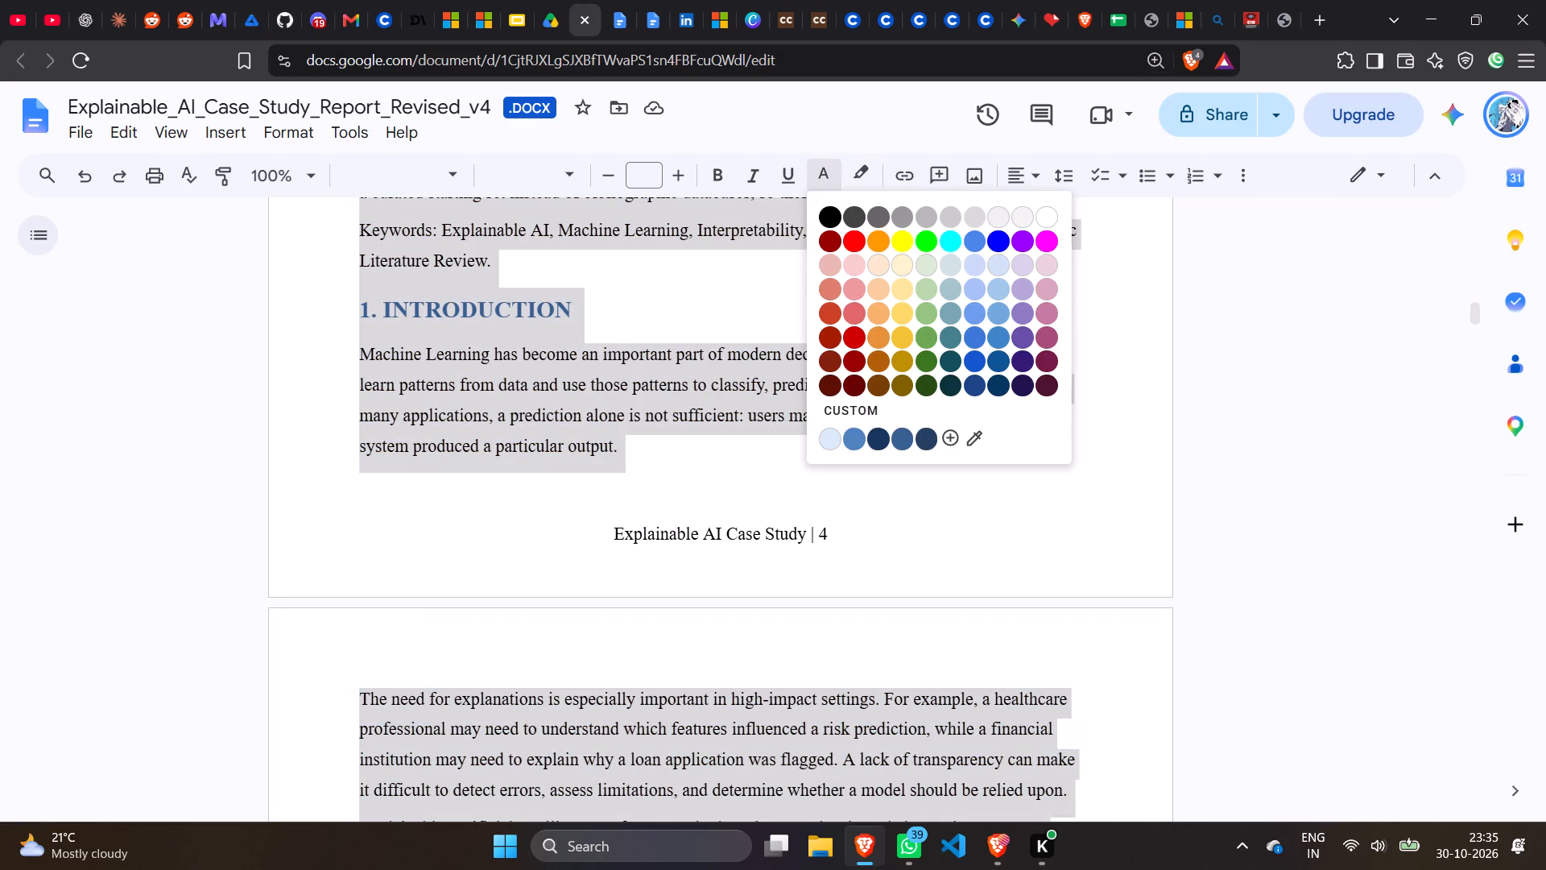
{"action": "left_click", "coordinate": [830, 225]}
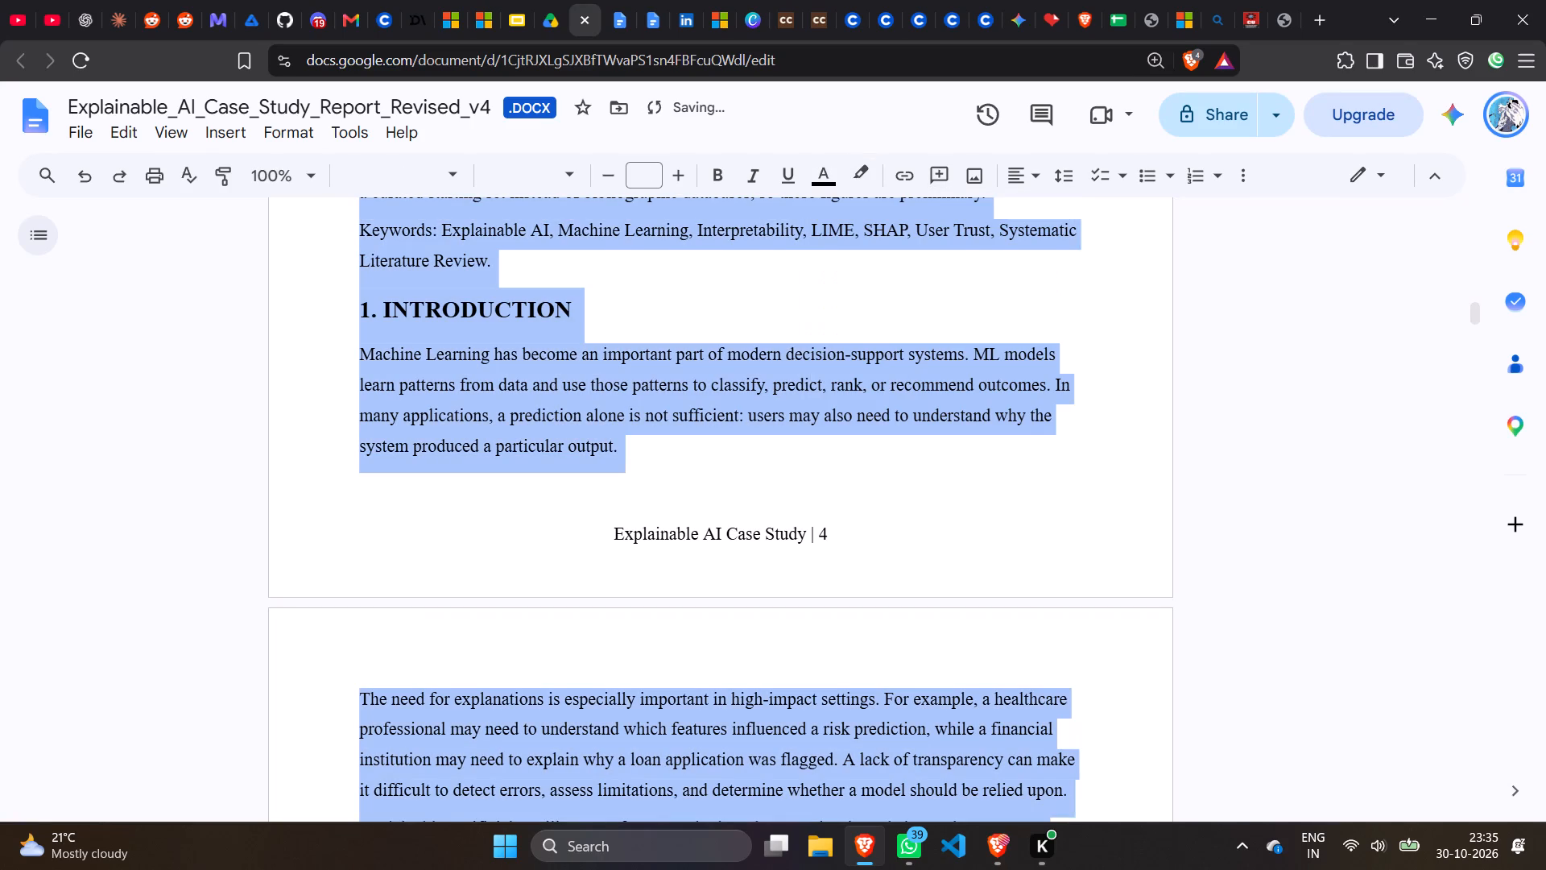
{"action": "left_click", "coordinate": [774, 535]}
Review the introduction, problem statement, scope, research questions and the literature review table through section 2.1.
{"action": "scroll", "coordinate": [777, 504], "scroll_direction": "down", "scroll_amount": 2}
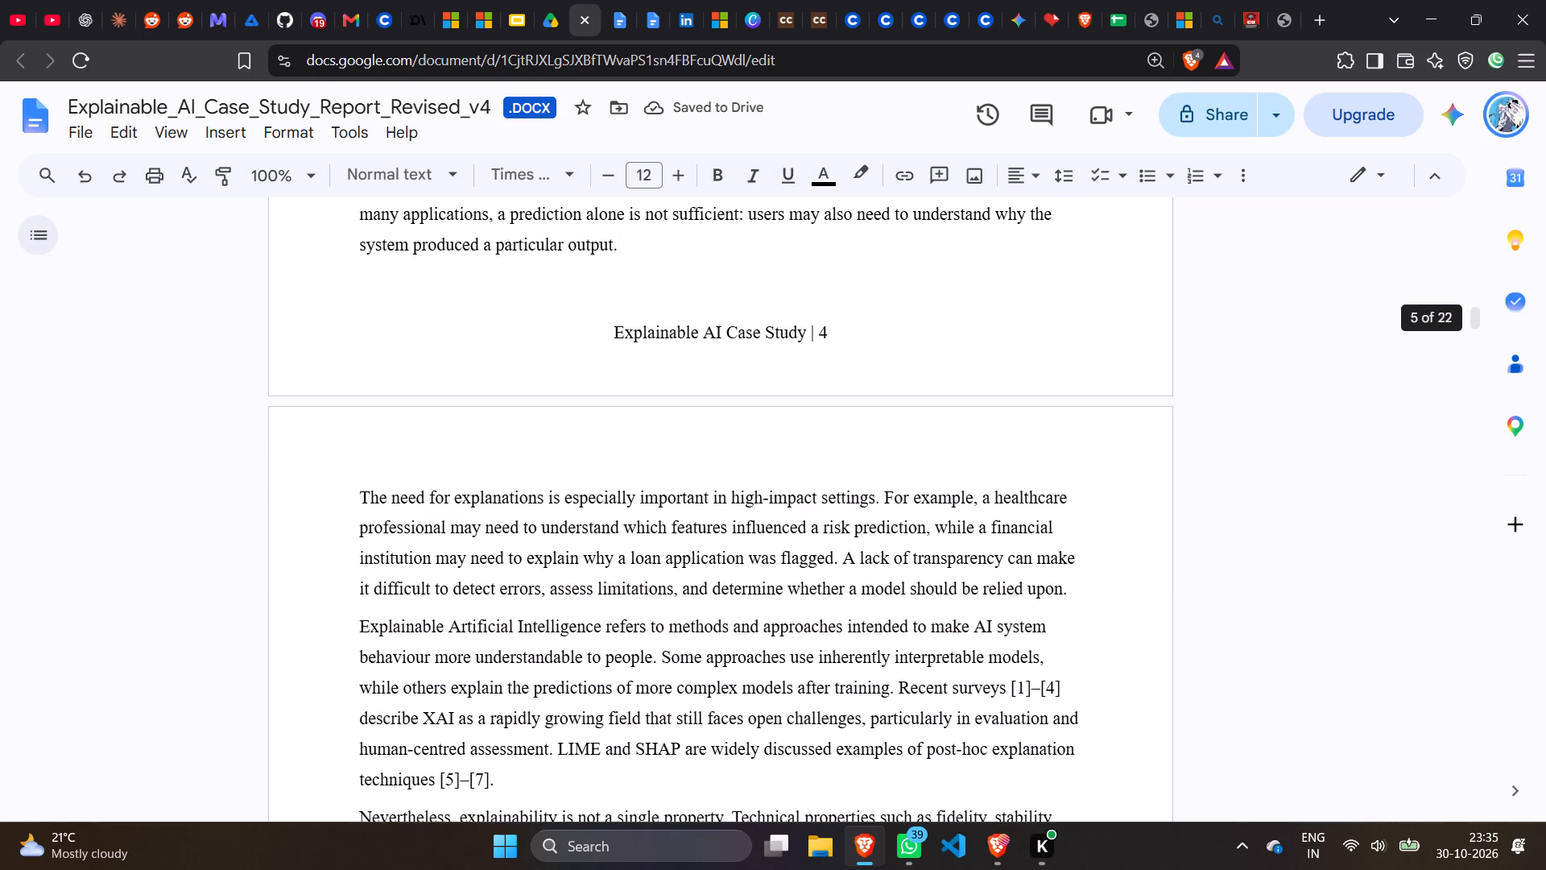
{"action": "scroll", "coordinate": [777, 504], "scroll_direction": "down", "scroll_amount": 1}
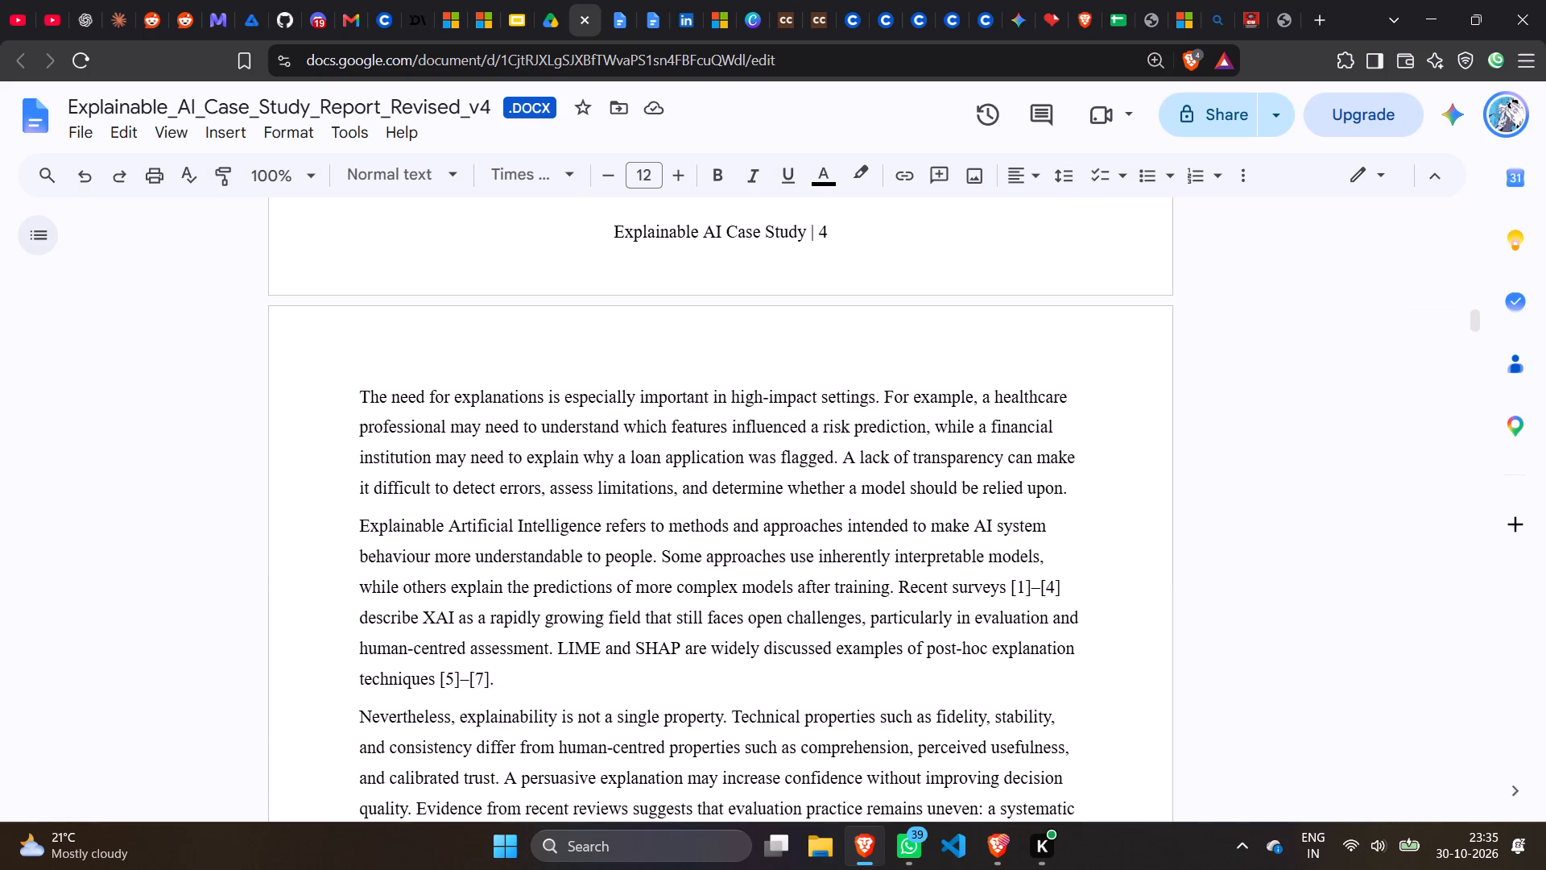
{"action": "scroll", "coordinate": [550, 577], "scroll_direction": "down", "scroll_amount": 4}
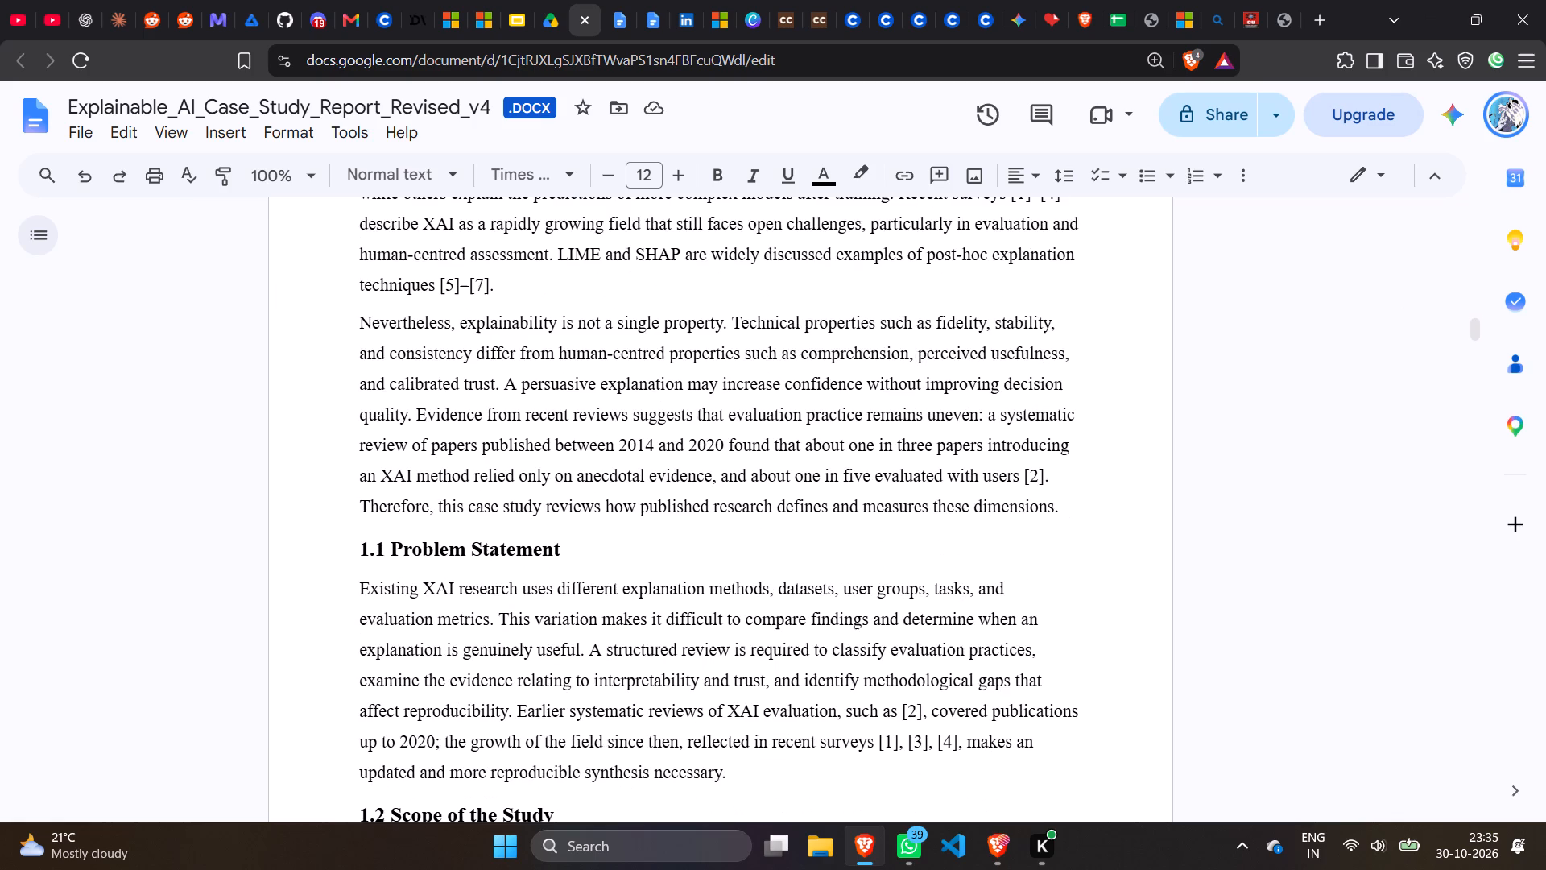
{"action": "scroll", "coordinate": [550, 577], "scroll_direction": "down", "scroll_amount": 2}
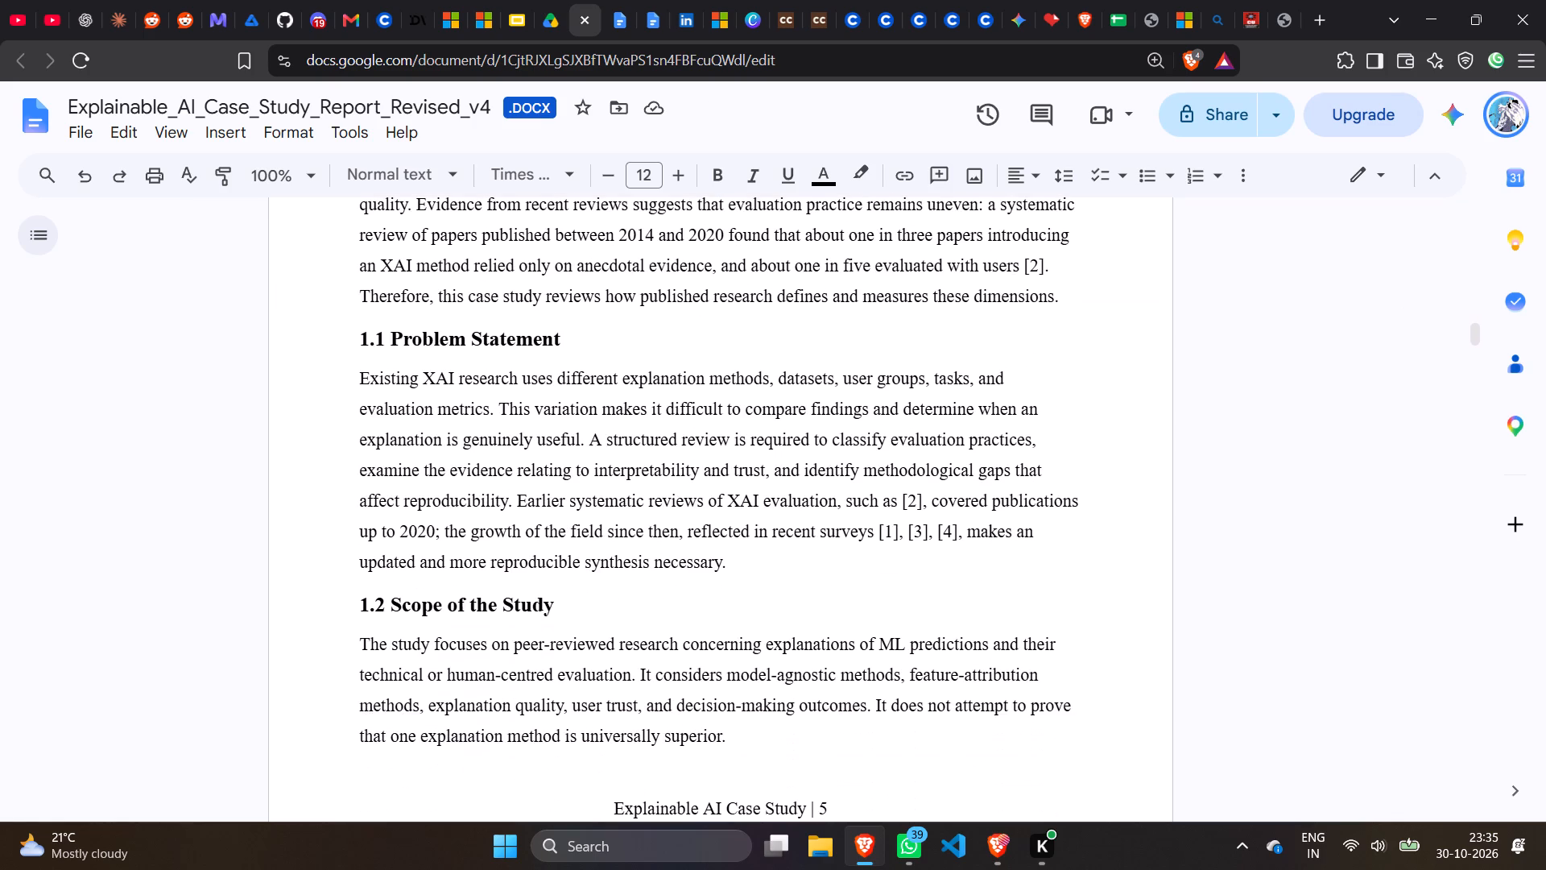
{"action": "scroll", "coordinate": [550, 577], "scroll_direction": "down", "scroll_amount": 7}
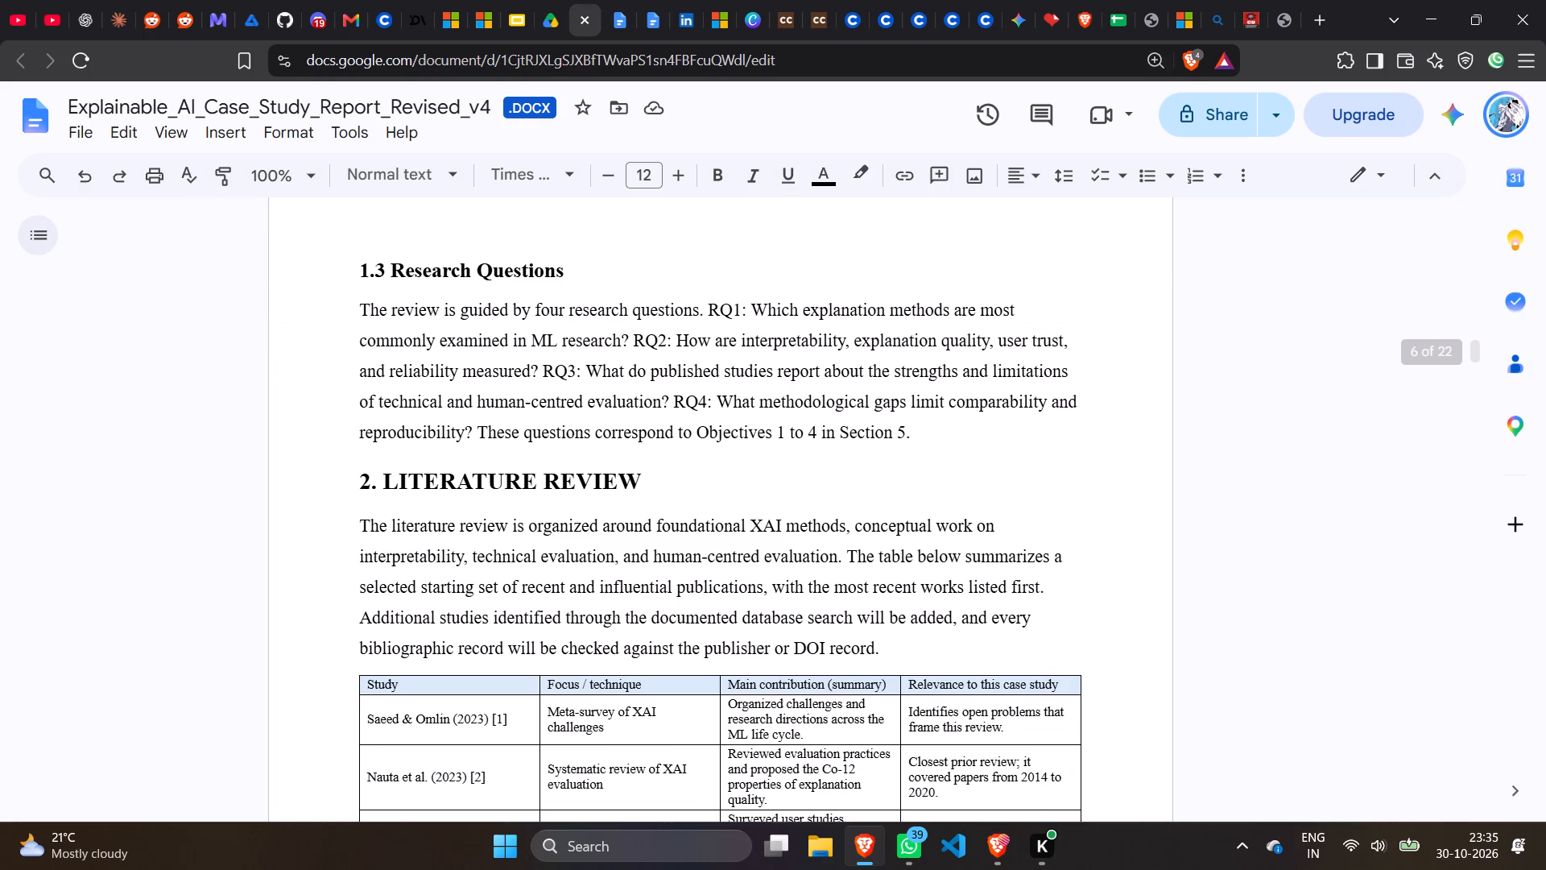
{"action": "scroll", "coordinate": [544, 577], "scroll_direction": "down", "scroll_amount": 6}
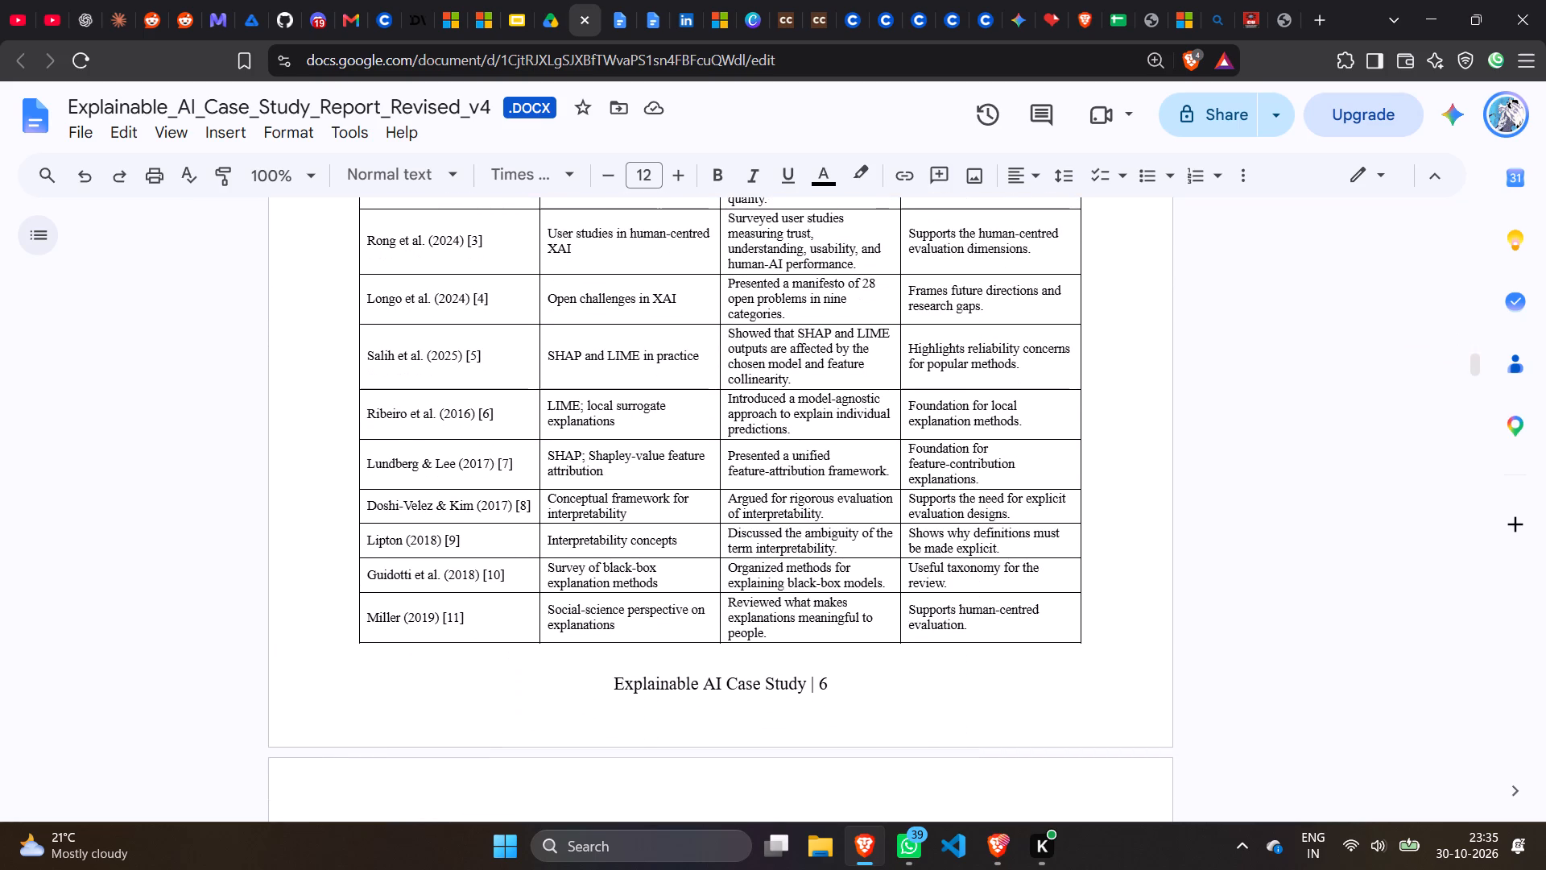
{"action": "scroll", "coordinate": [544, 578], "scroll_direction": "down", "scroll_amount": 1}
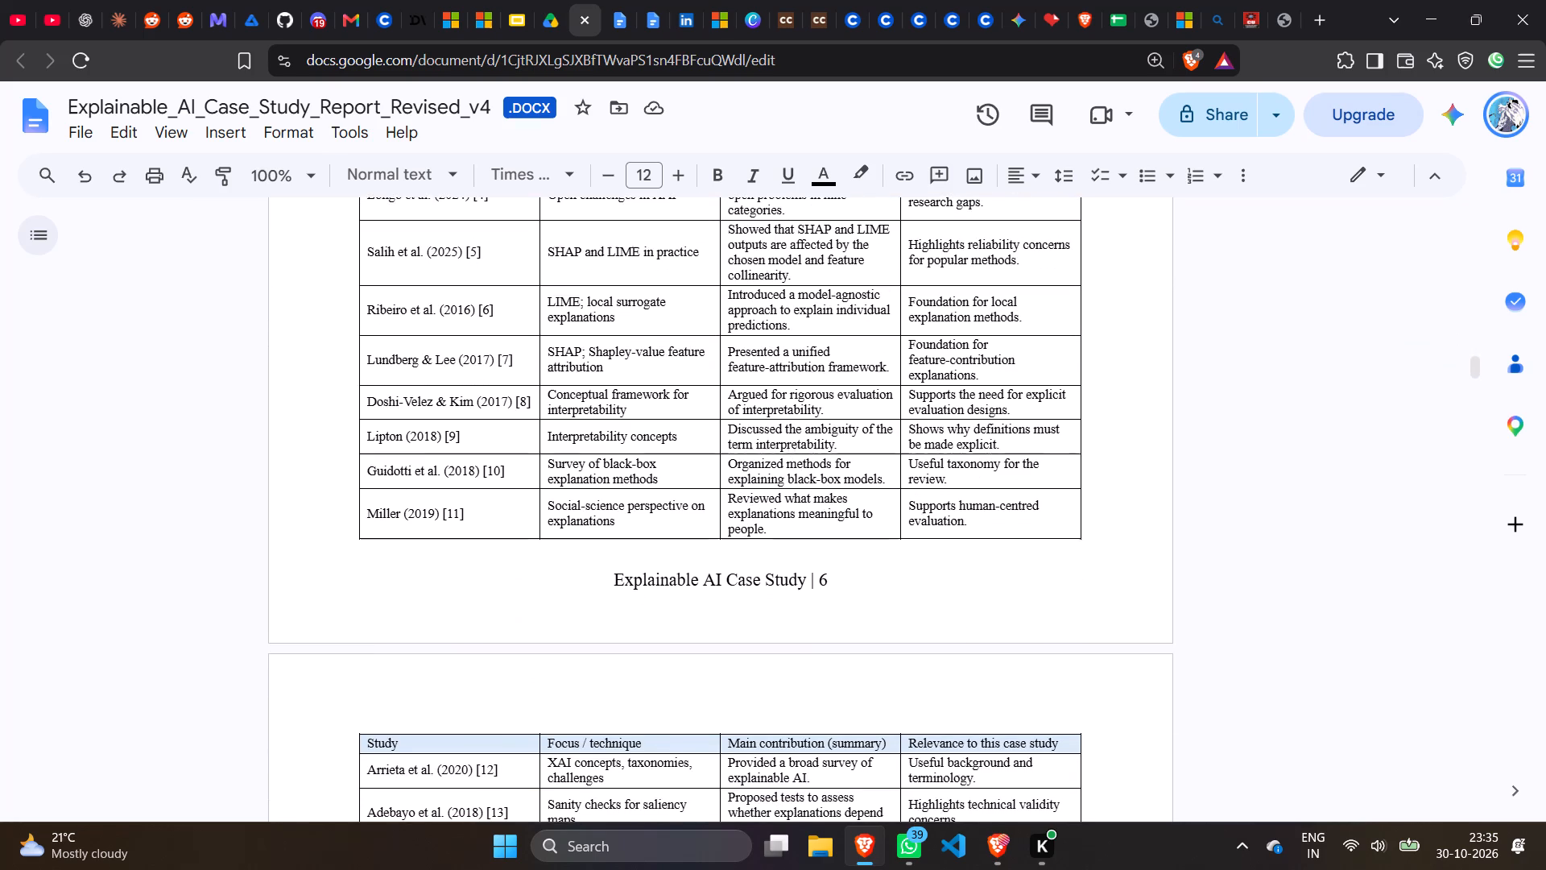
{"action": "scroll", "coordinate": [619, 512], "scroll_direction": "down", "scroll_amount": 11}
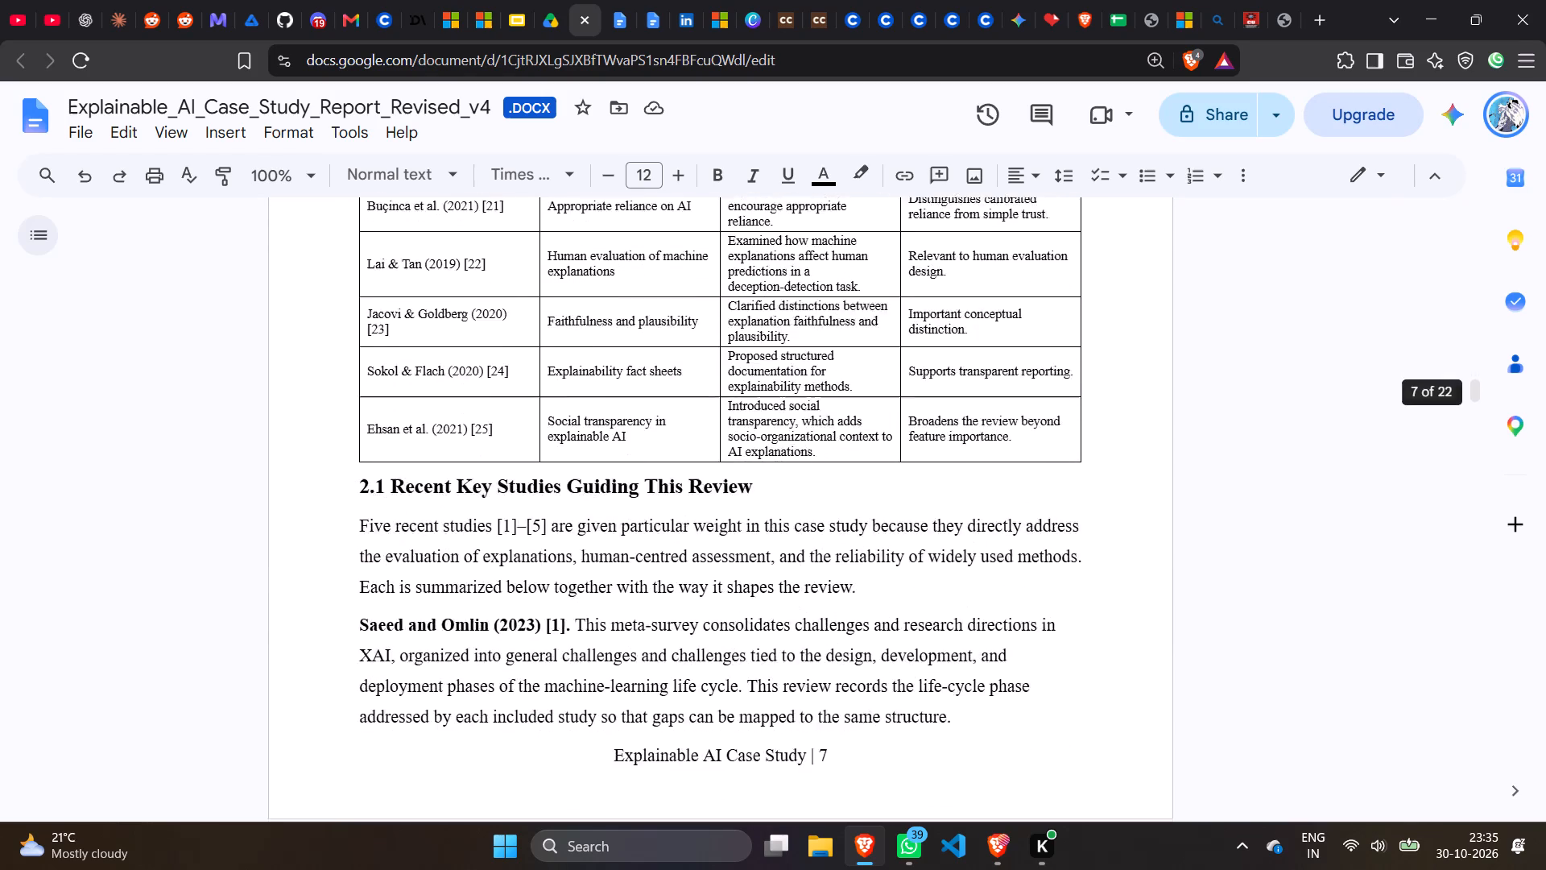
Clear the contents of the literature review table rows from Arrieta et al. (2020) [12] through Ehsan et al. (2021) [25].
{"action": "scroll", "coordinate": [619, 512], "scroll_direction": "up", "scroll_amount": 4}
{"action": "left_click", "coordinate": [759, 470]}
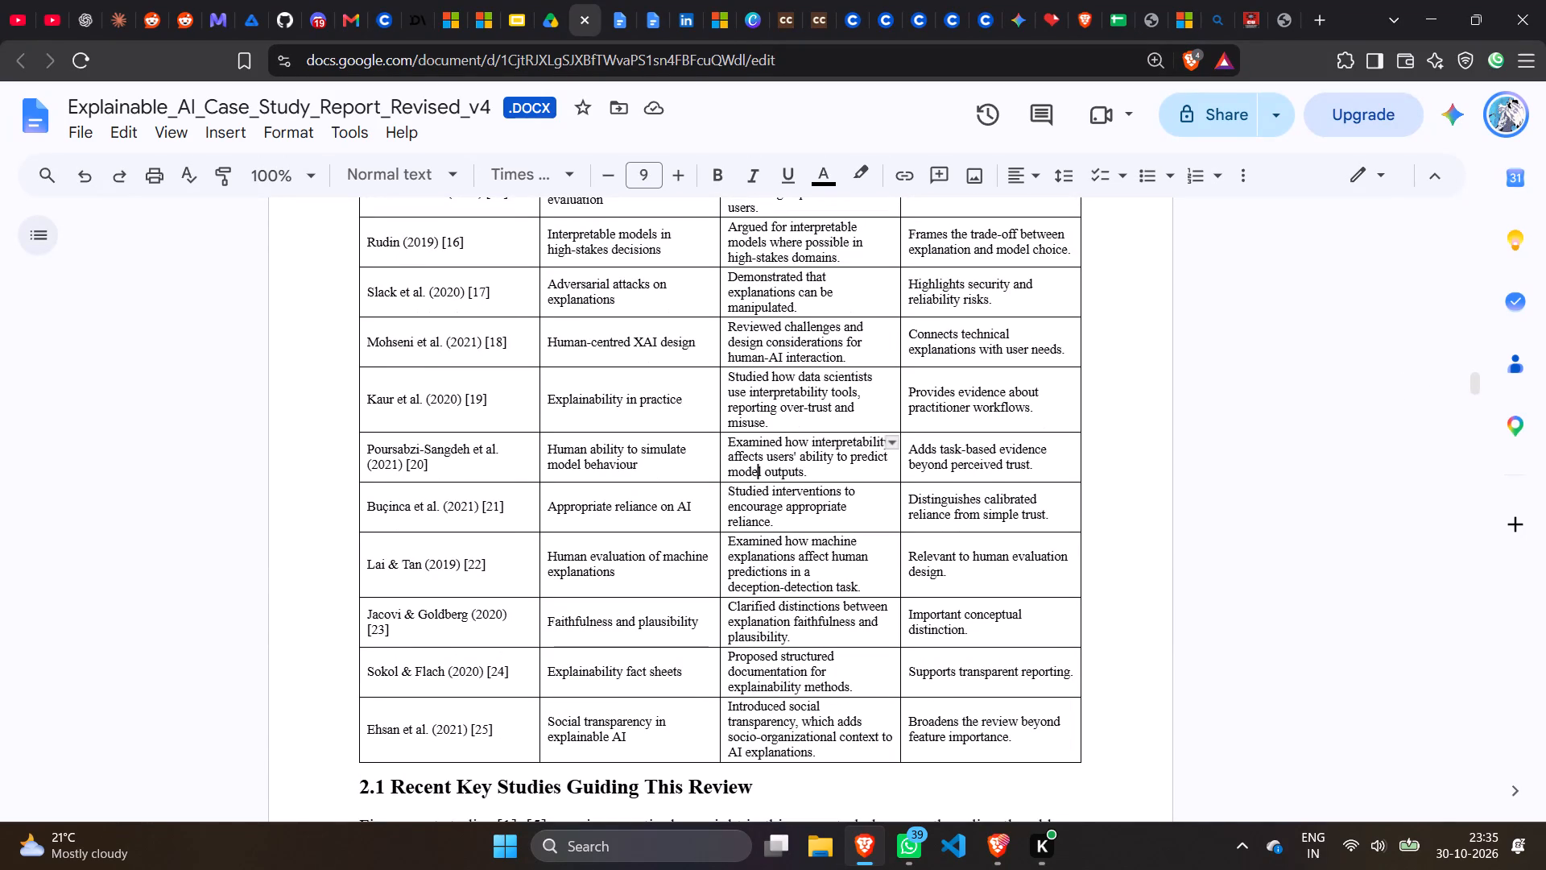
{"action": "left_click_drag", "start_coordinate": [1089, 754], "coordinate": [382, 427]}
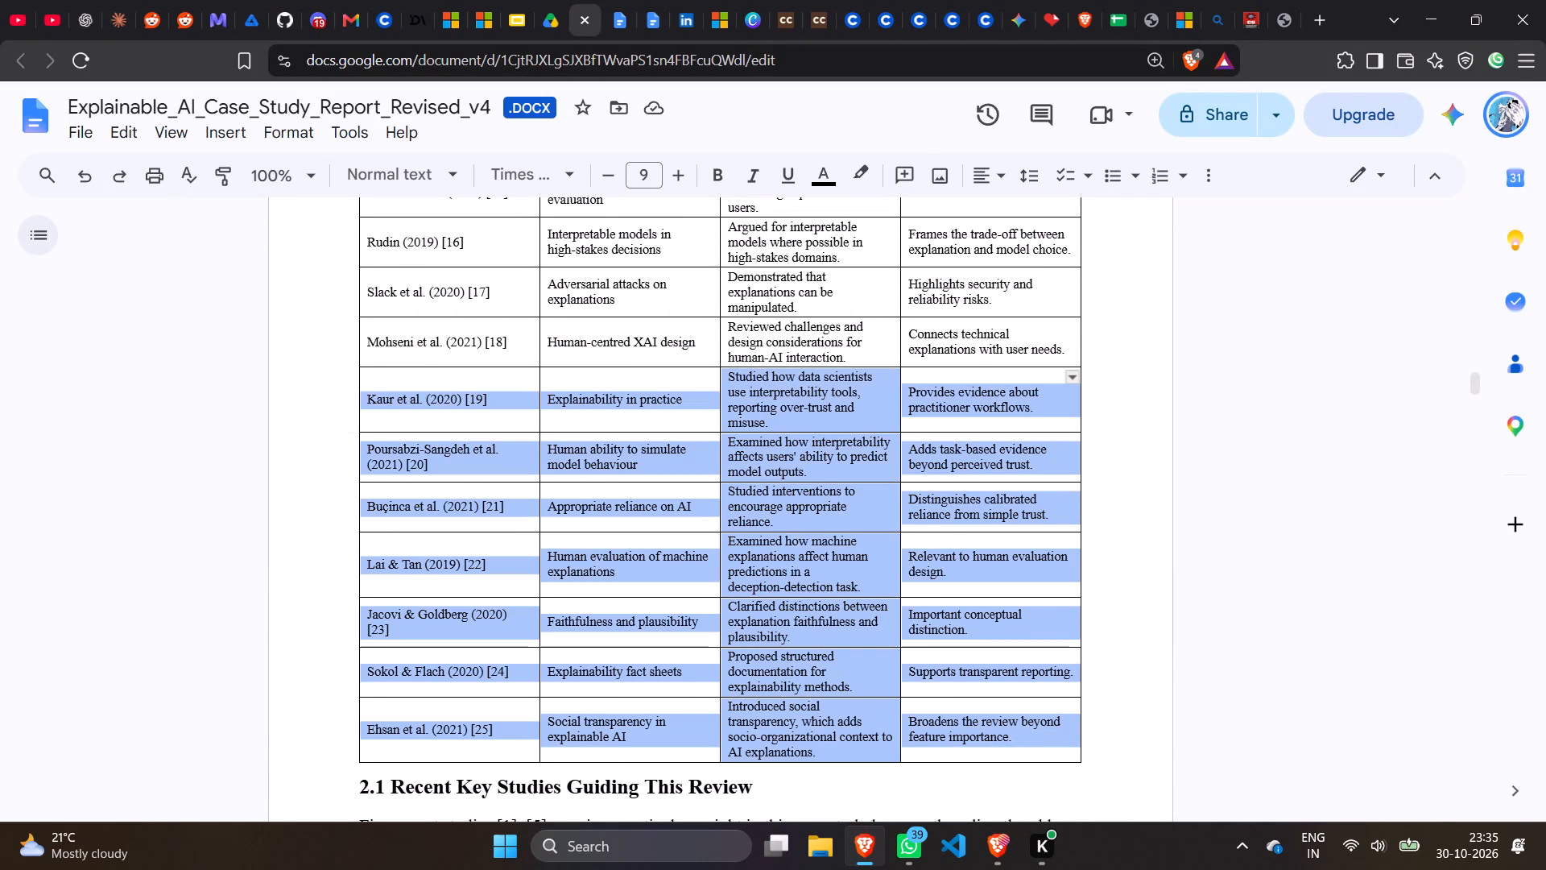
{"action": "left_click_drag", "start_coordinate": [382, 427], "coordinate": [371, 355]}
{"action": "scroll", "coordinate": [382, 426], "scroll_direction": "up", "scroll_amount": 3}
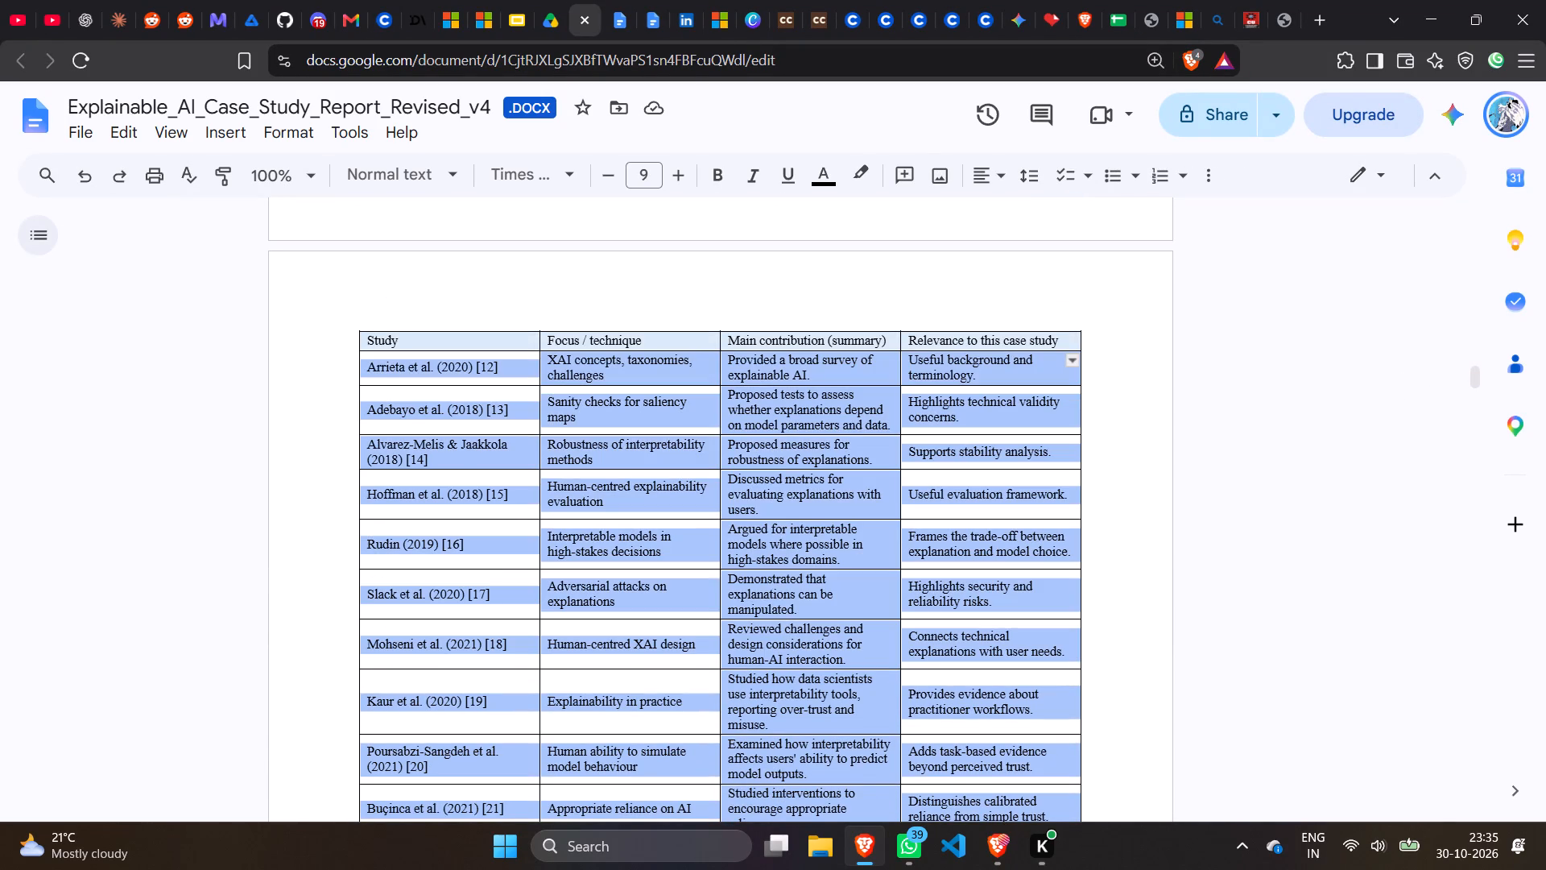
{"action": "left_click_drag", "start_coordinate": [371, 355], "coordinate": [366, 349]}
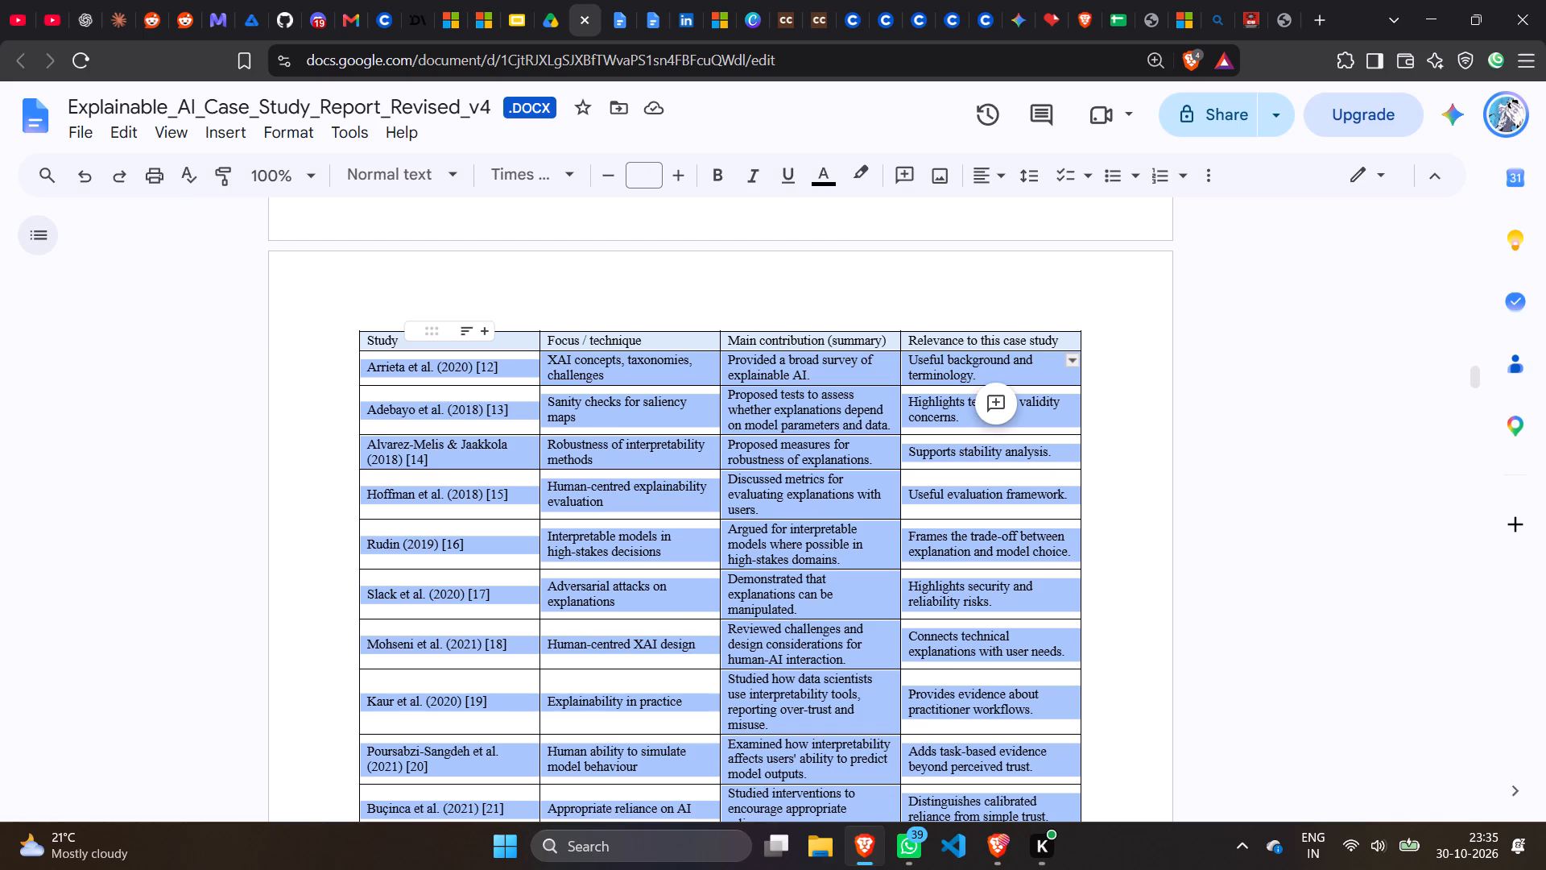
{"action": "key", "text": "BackSpace"}
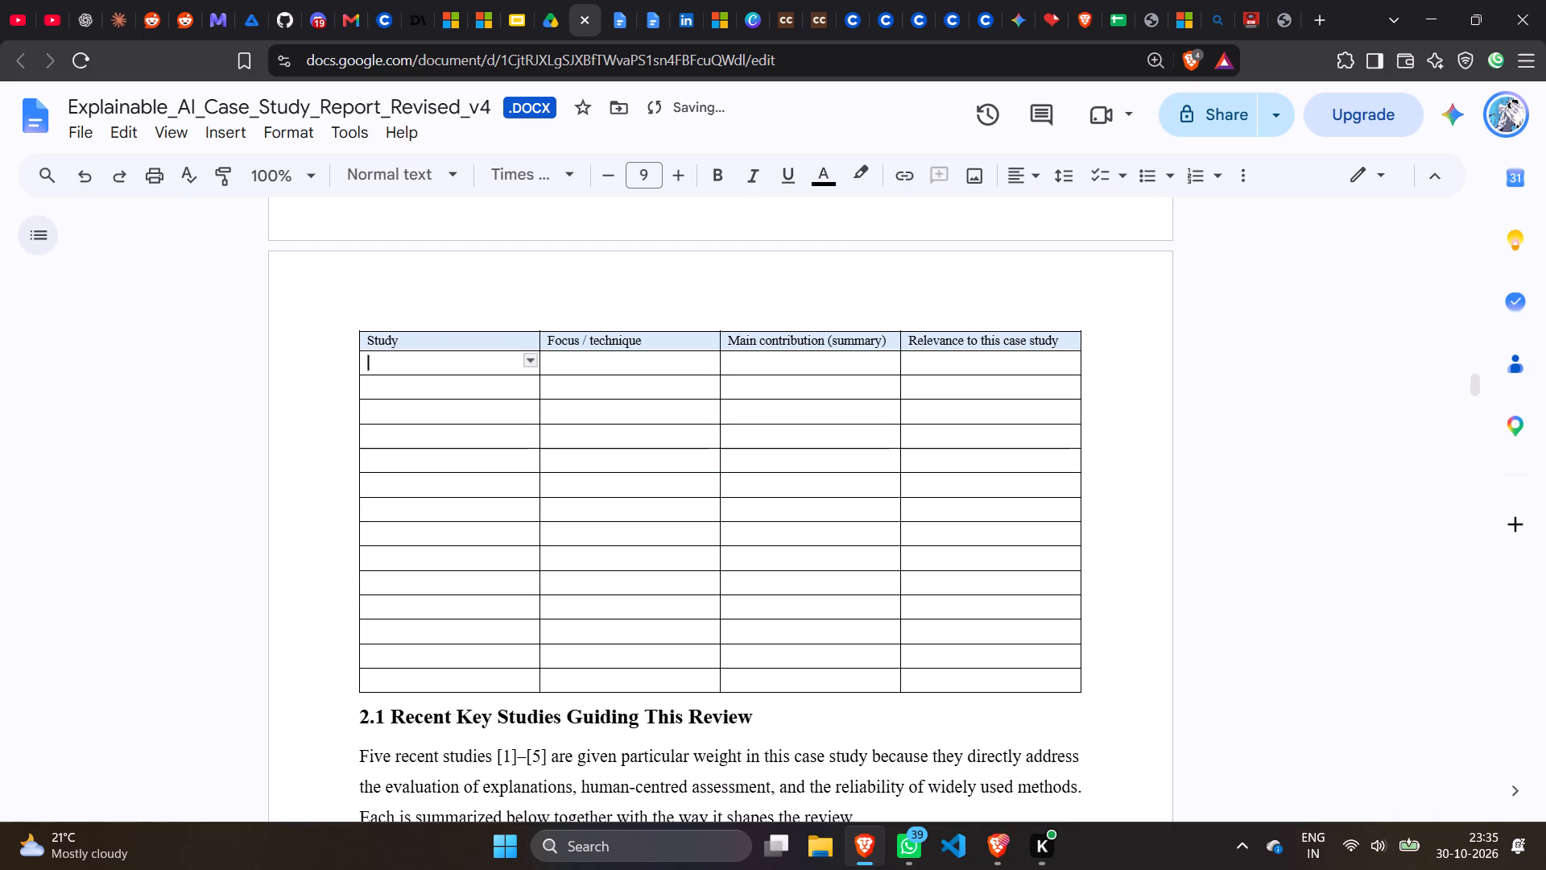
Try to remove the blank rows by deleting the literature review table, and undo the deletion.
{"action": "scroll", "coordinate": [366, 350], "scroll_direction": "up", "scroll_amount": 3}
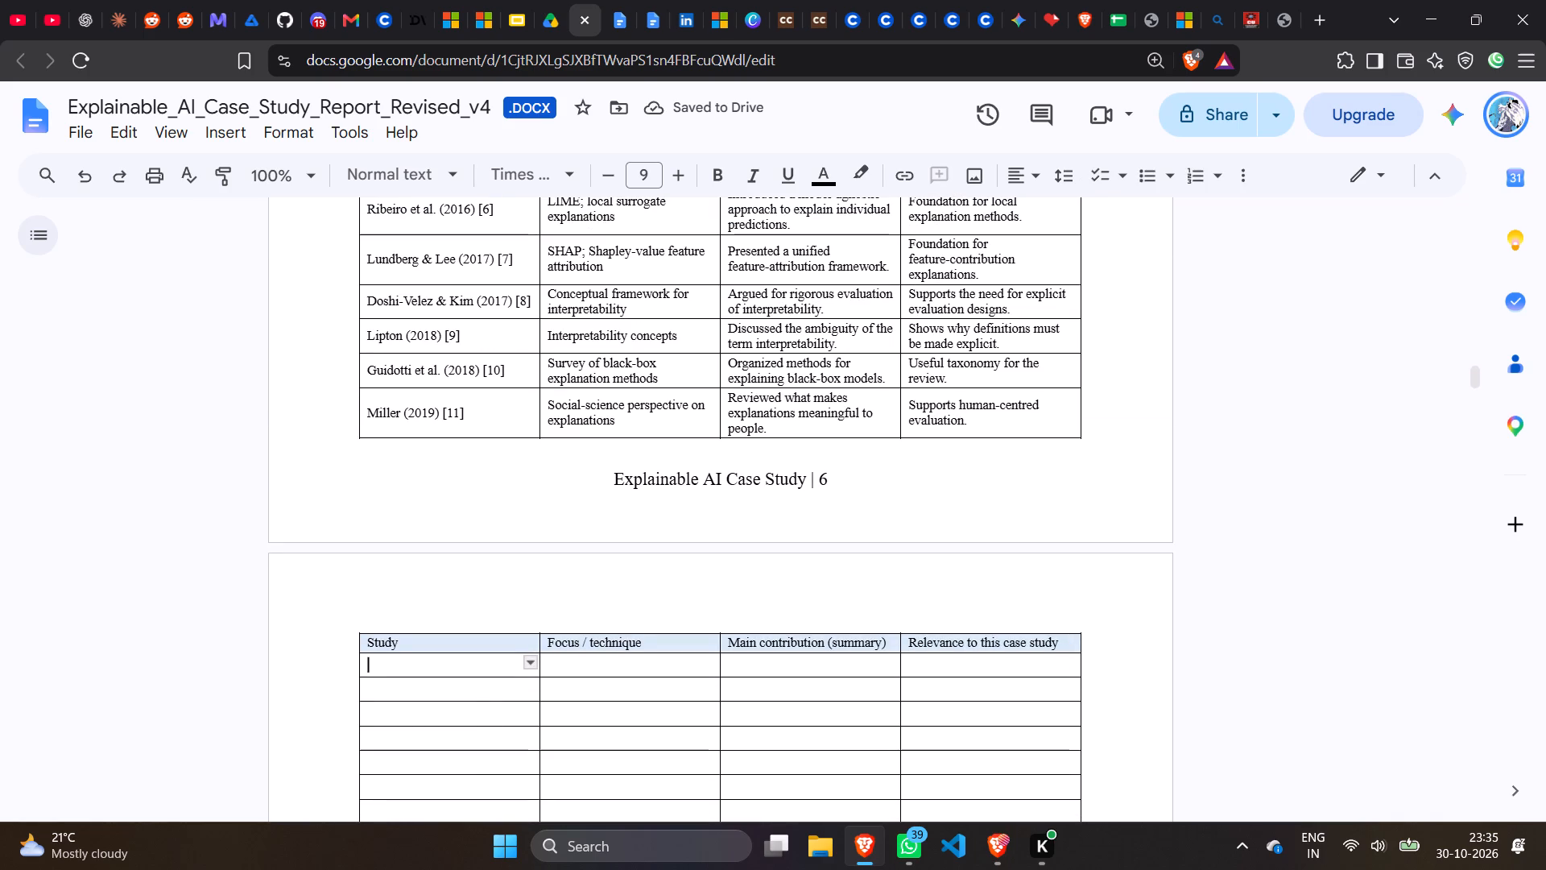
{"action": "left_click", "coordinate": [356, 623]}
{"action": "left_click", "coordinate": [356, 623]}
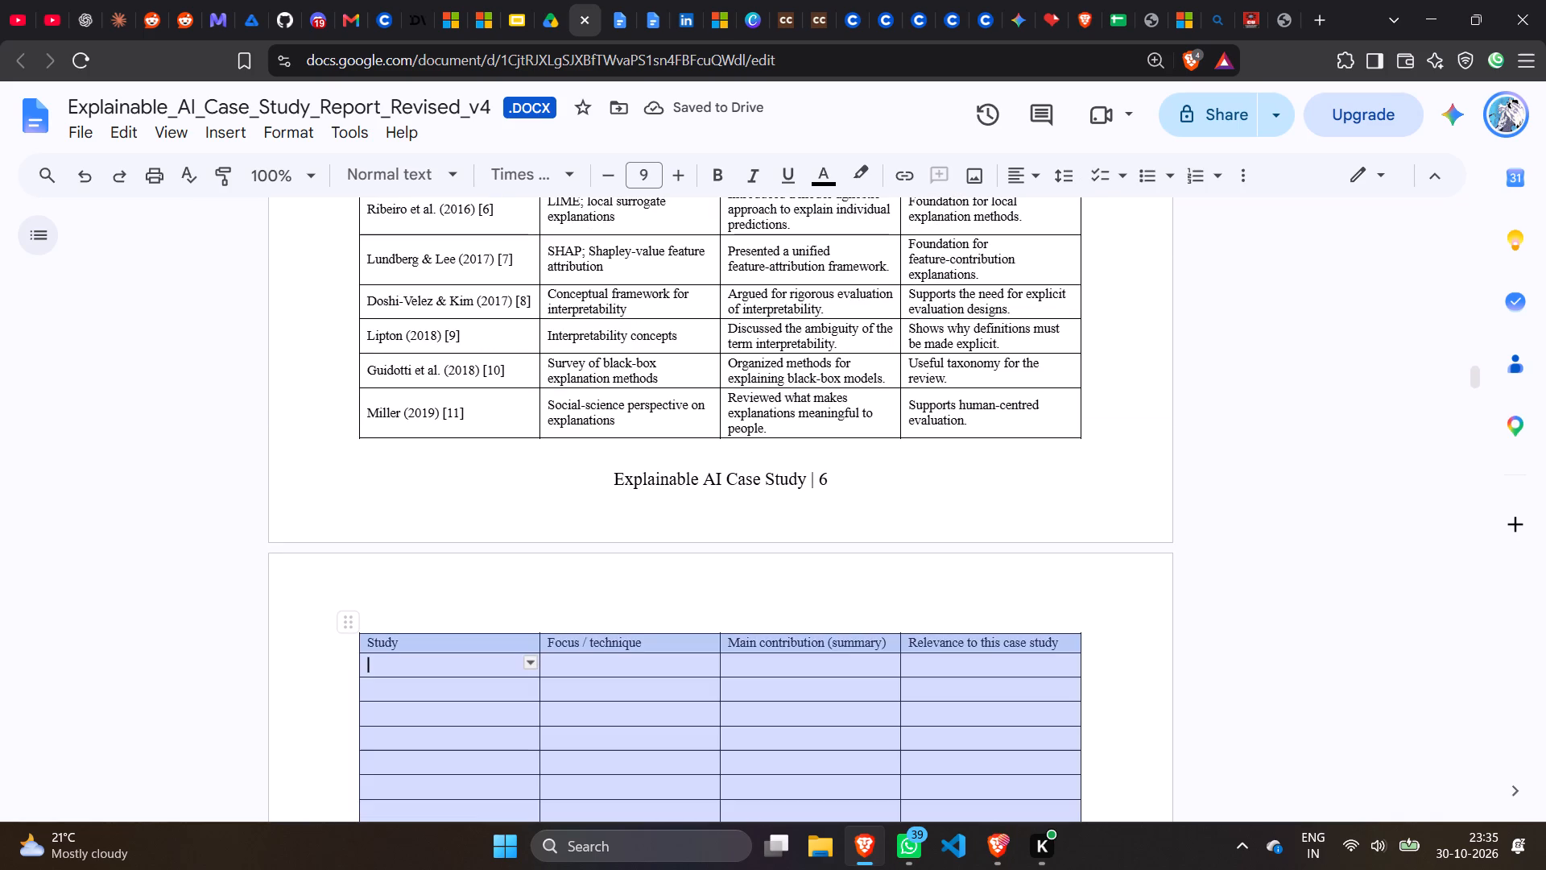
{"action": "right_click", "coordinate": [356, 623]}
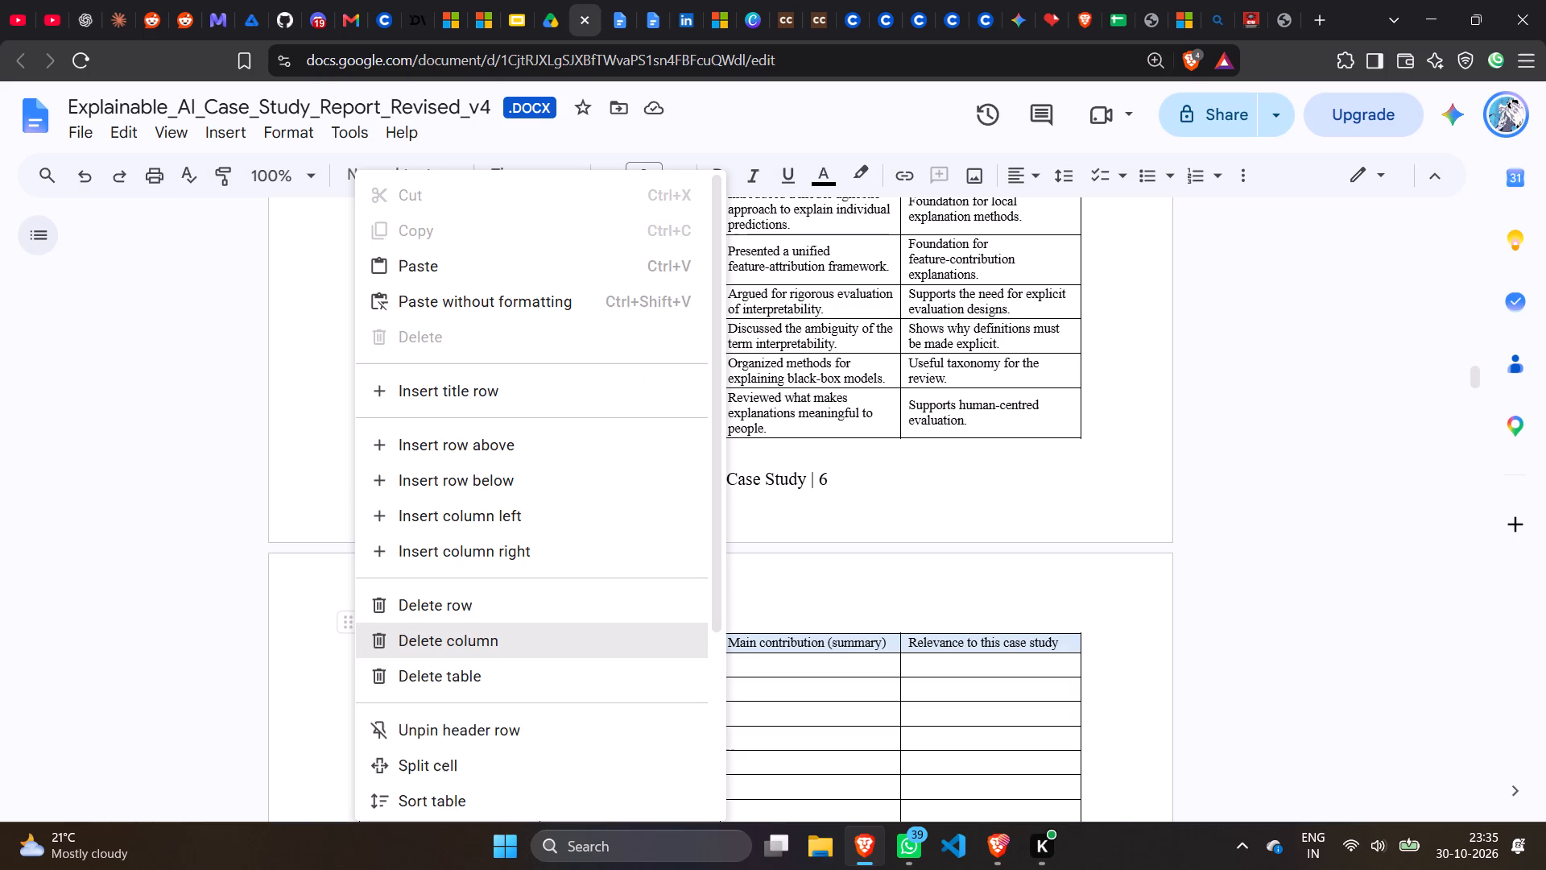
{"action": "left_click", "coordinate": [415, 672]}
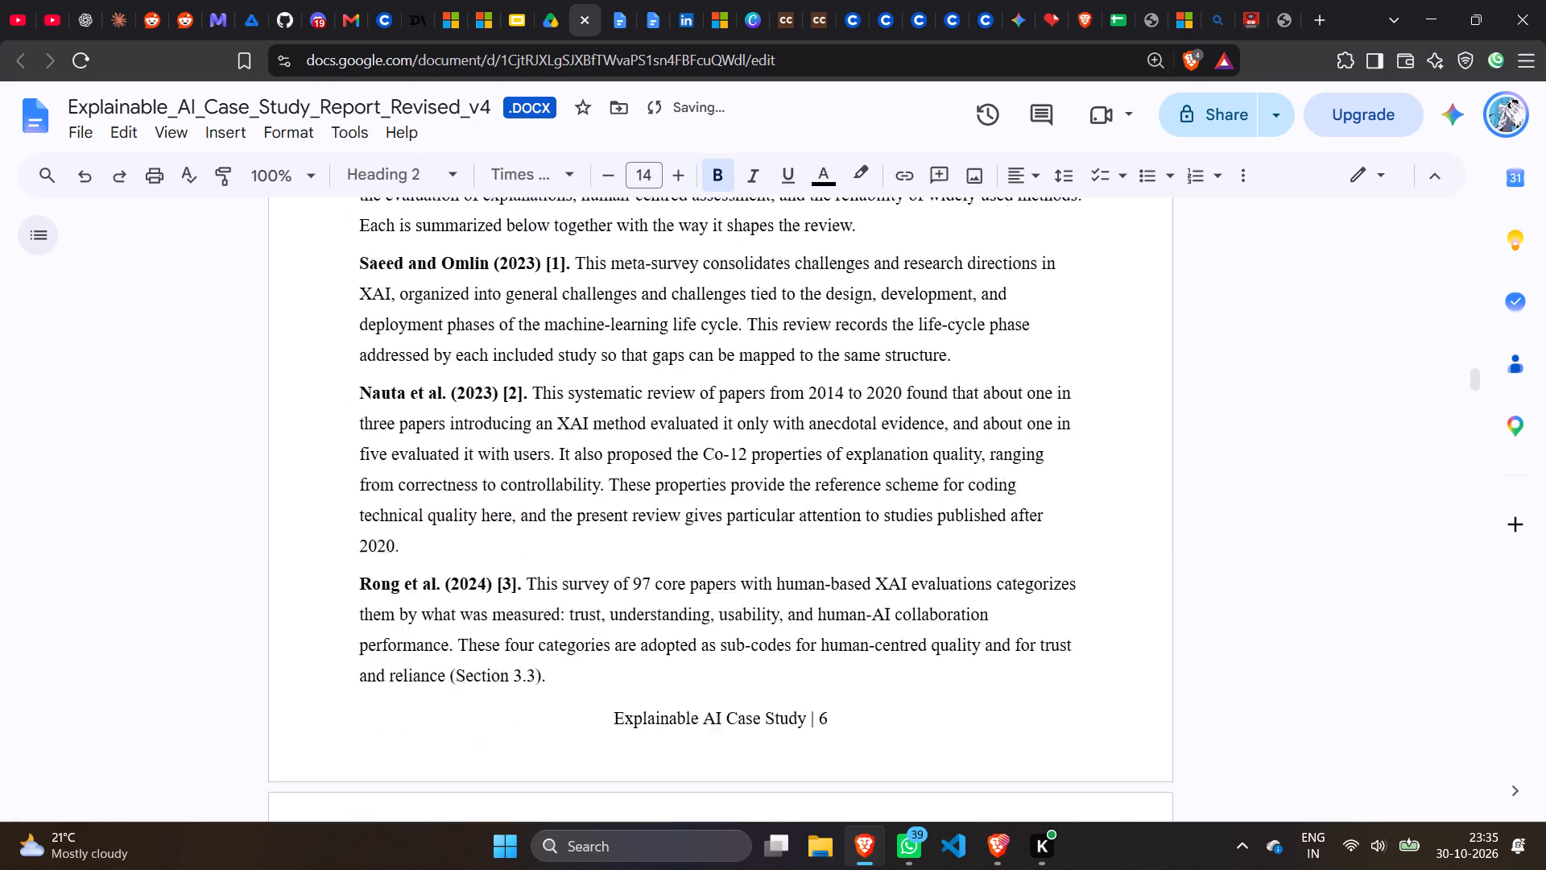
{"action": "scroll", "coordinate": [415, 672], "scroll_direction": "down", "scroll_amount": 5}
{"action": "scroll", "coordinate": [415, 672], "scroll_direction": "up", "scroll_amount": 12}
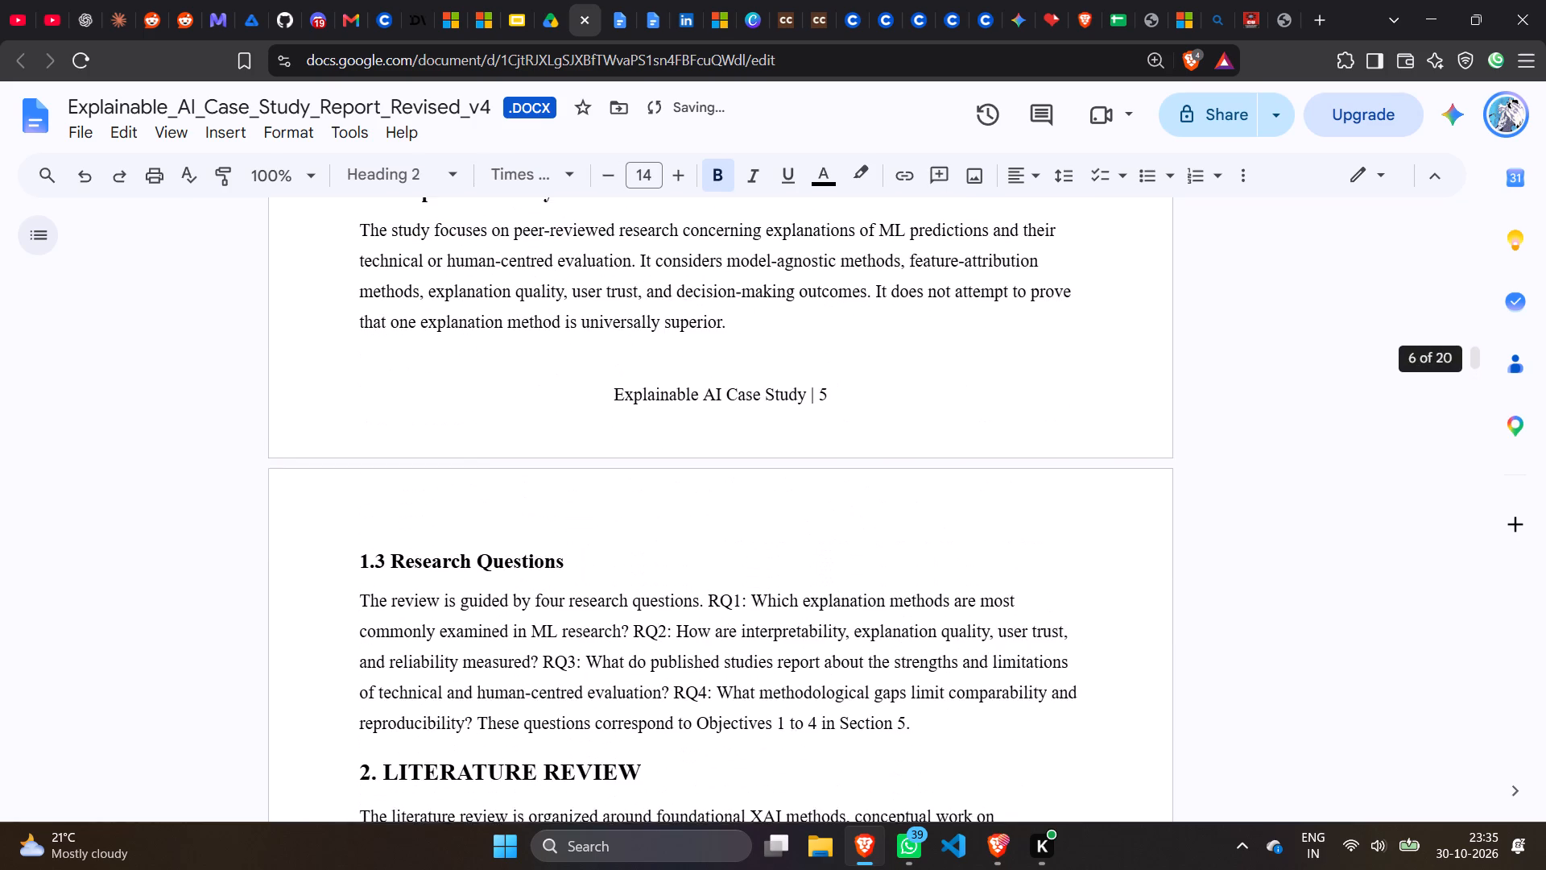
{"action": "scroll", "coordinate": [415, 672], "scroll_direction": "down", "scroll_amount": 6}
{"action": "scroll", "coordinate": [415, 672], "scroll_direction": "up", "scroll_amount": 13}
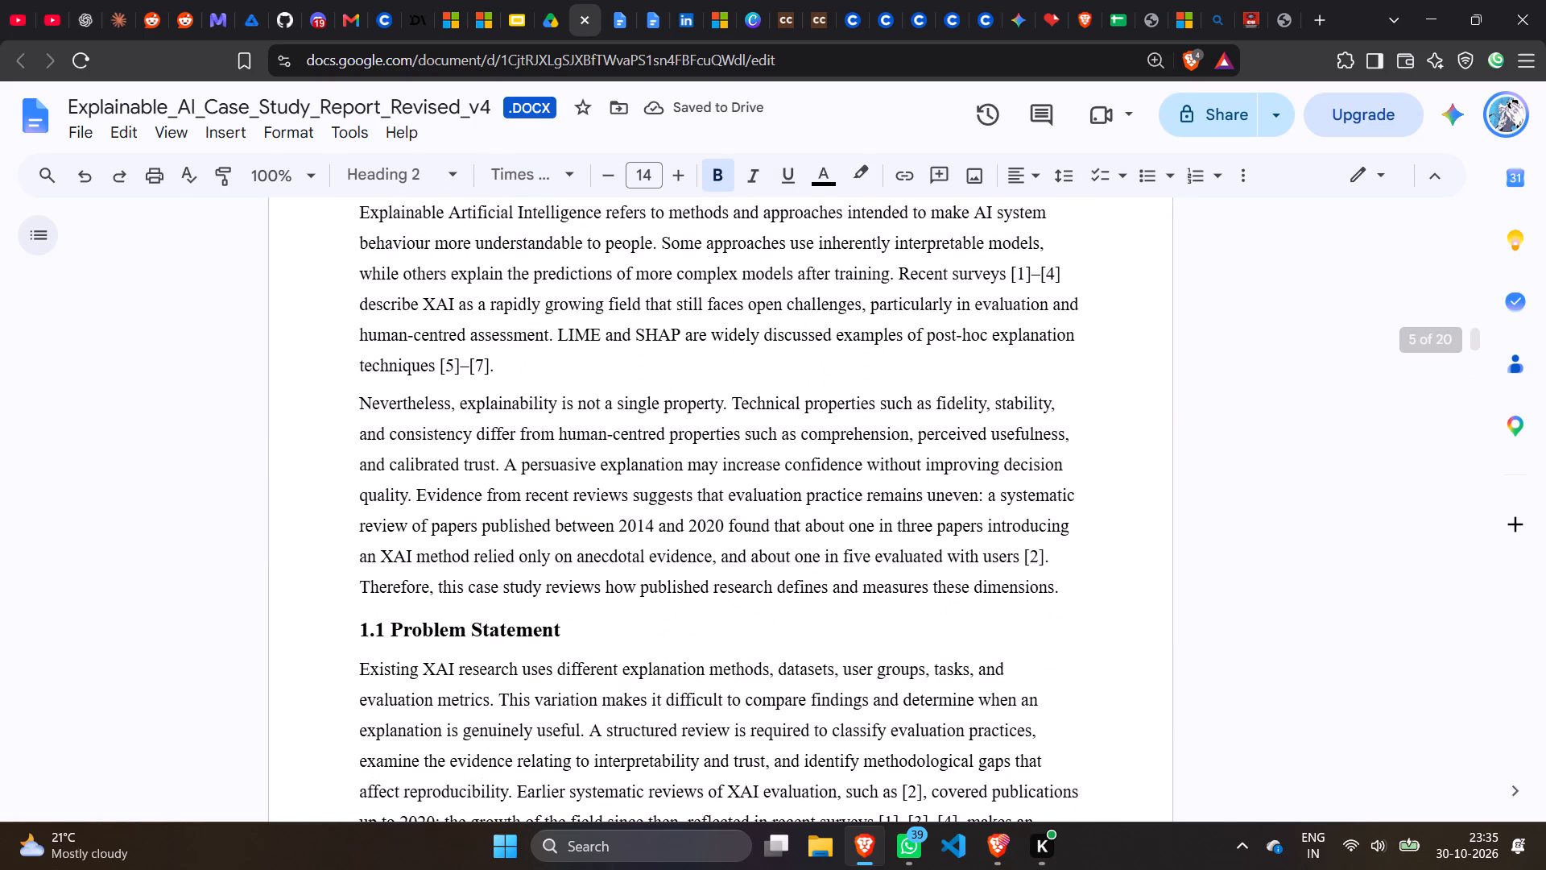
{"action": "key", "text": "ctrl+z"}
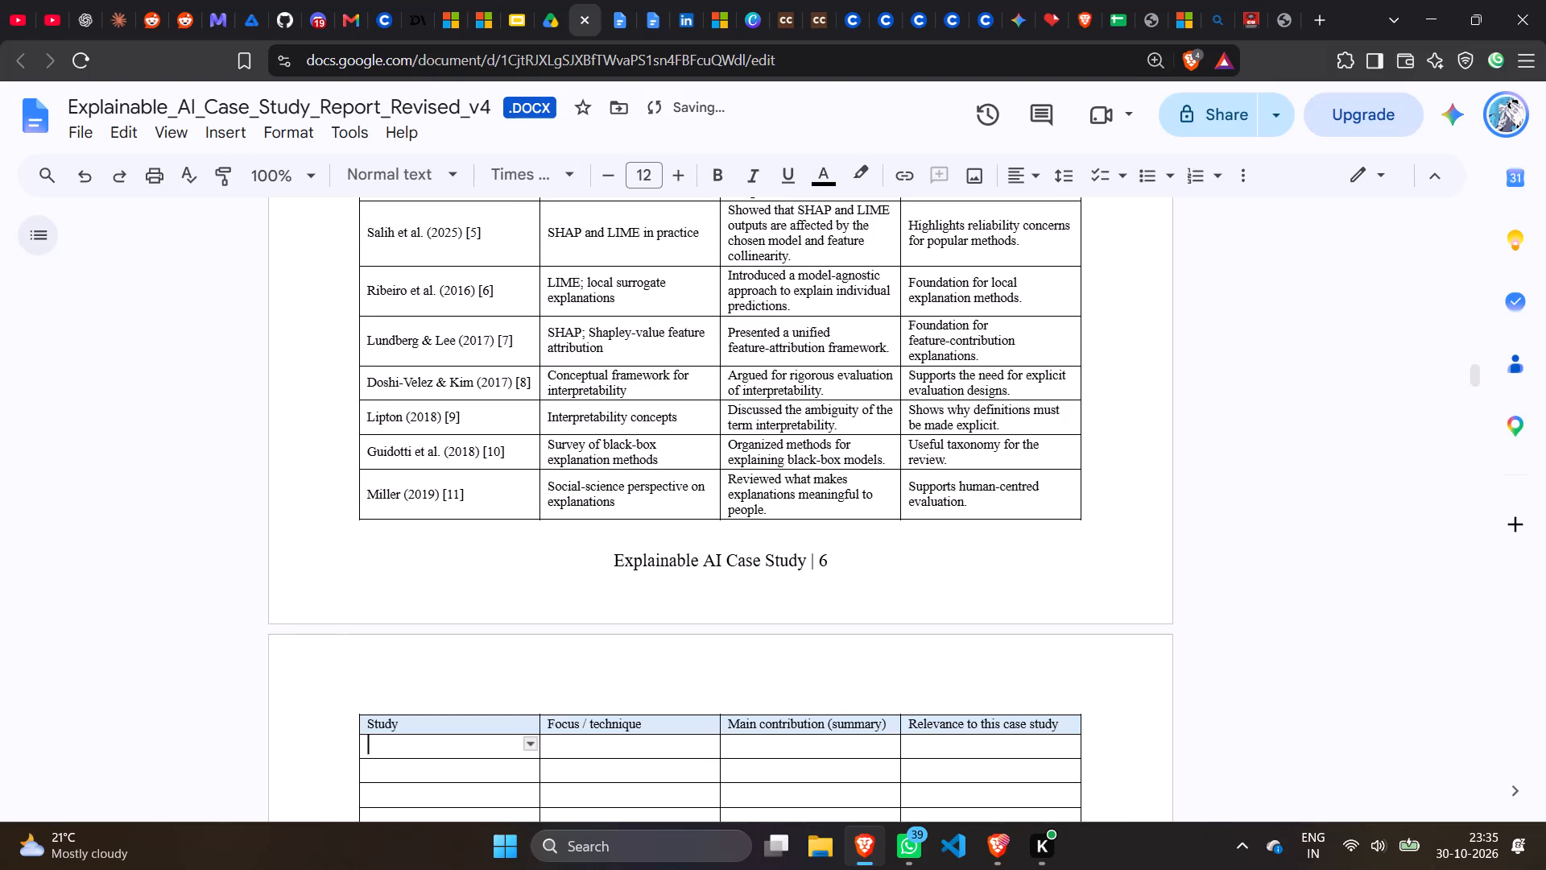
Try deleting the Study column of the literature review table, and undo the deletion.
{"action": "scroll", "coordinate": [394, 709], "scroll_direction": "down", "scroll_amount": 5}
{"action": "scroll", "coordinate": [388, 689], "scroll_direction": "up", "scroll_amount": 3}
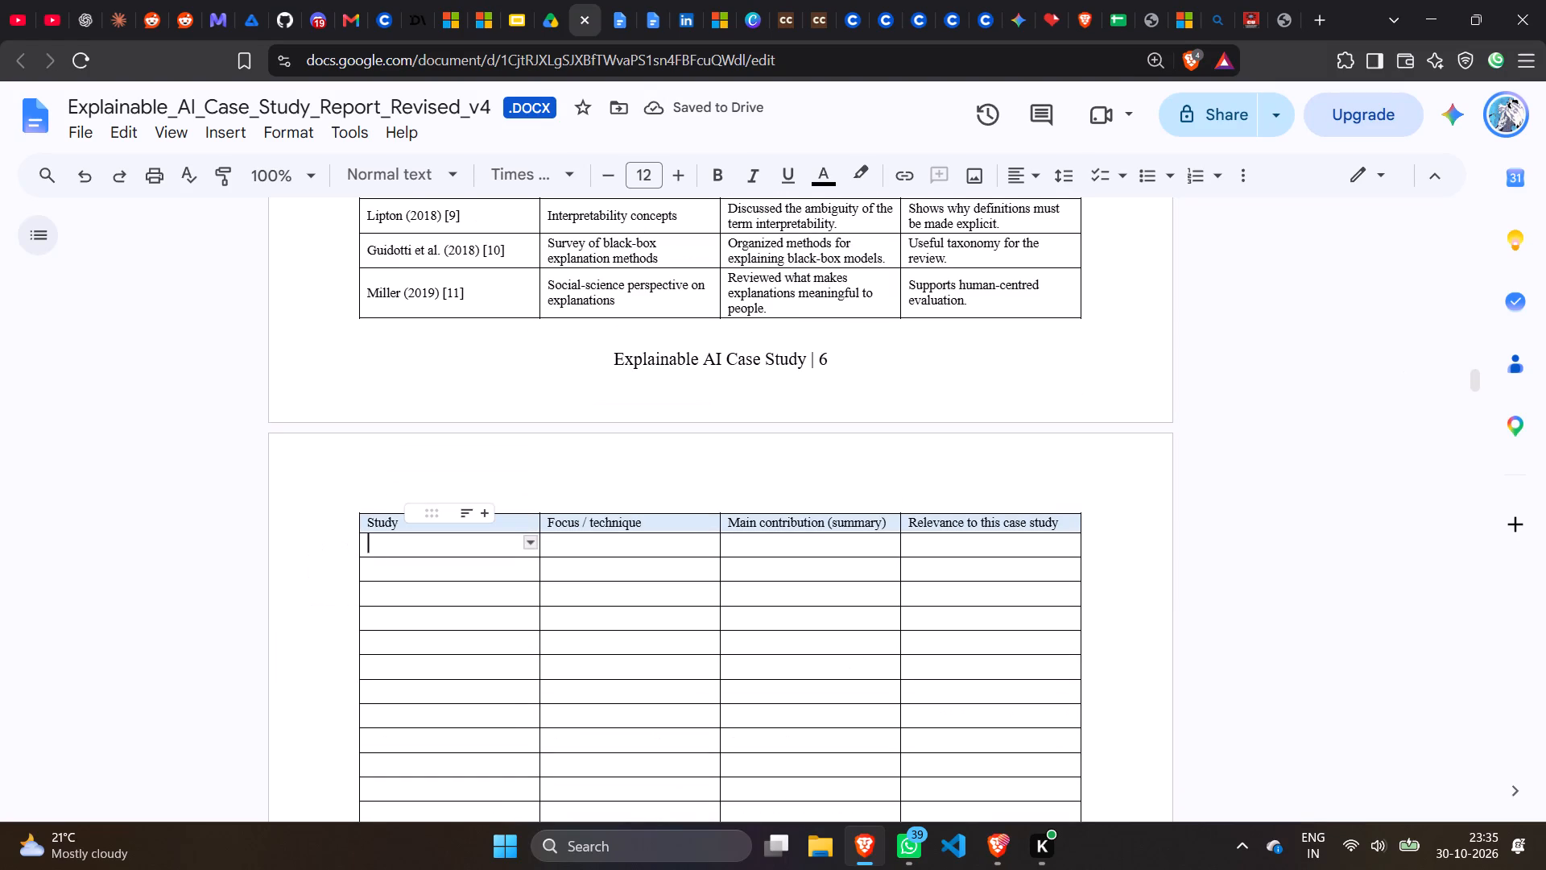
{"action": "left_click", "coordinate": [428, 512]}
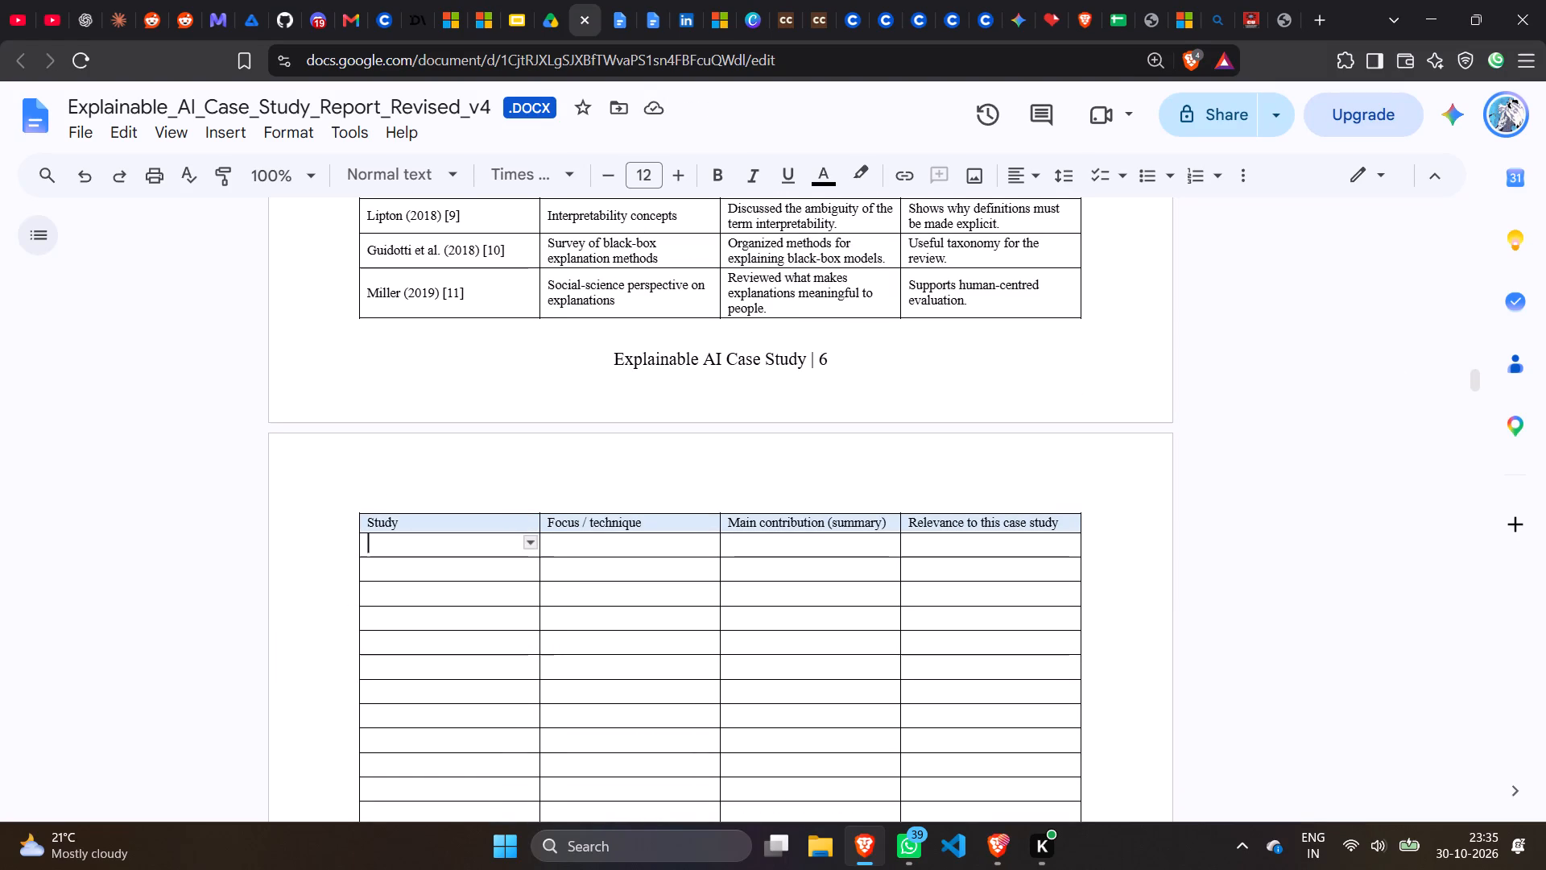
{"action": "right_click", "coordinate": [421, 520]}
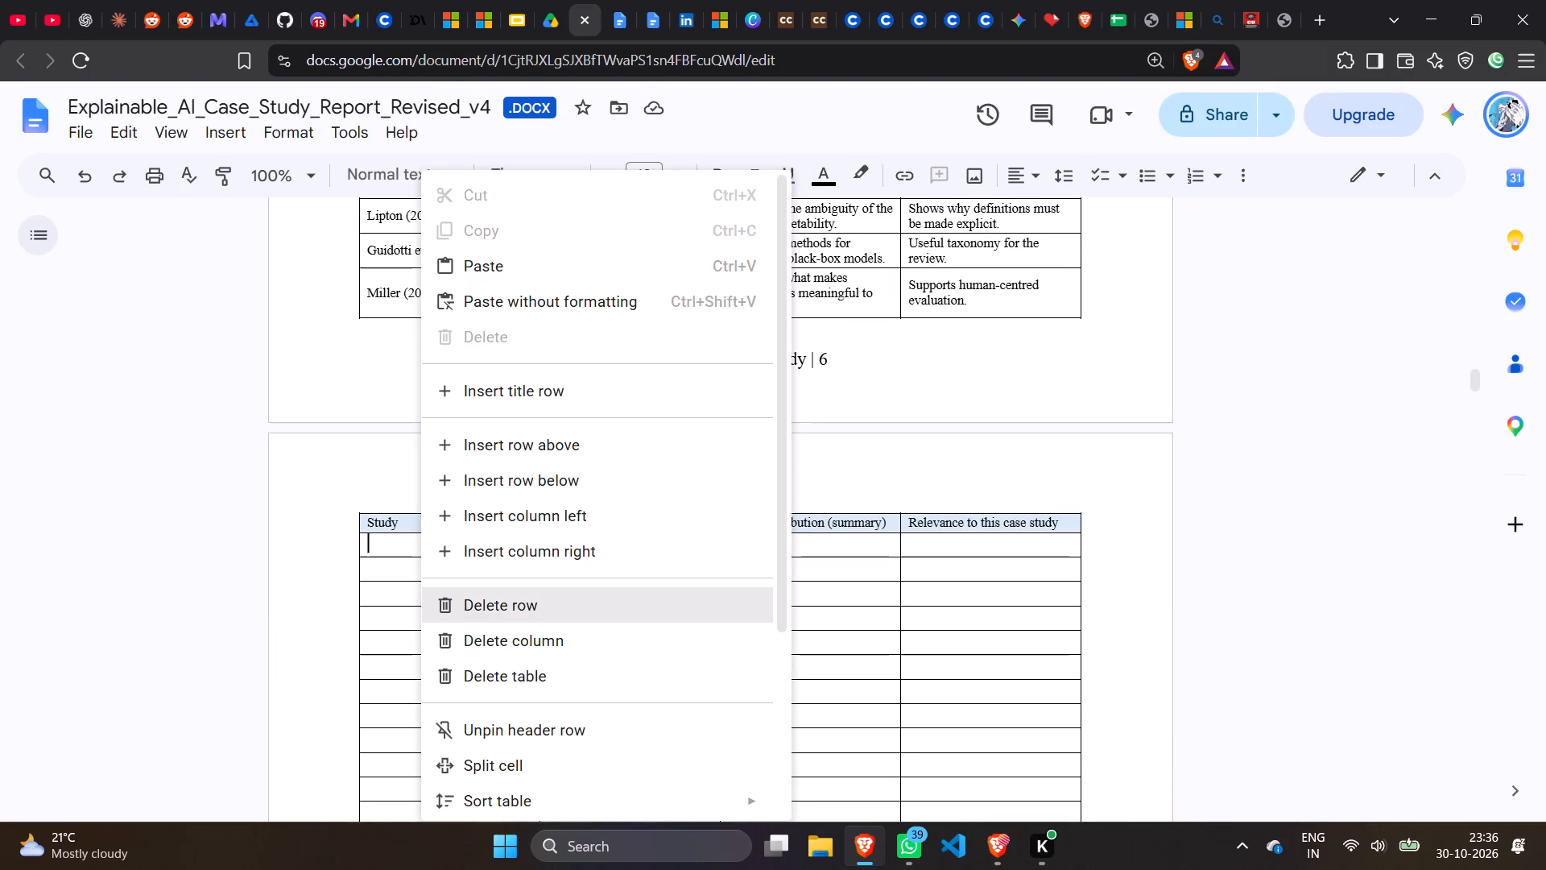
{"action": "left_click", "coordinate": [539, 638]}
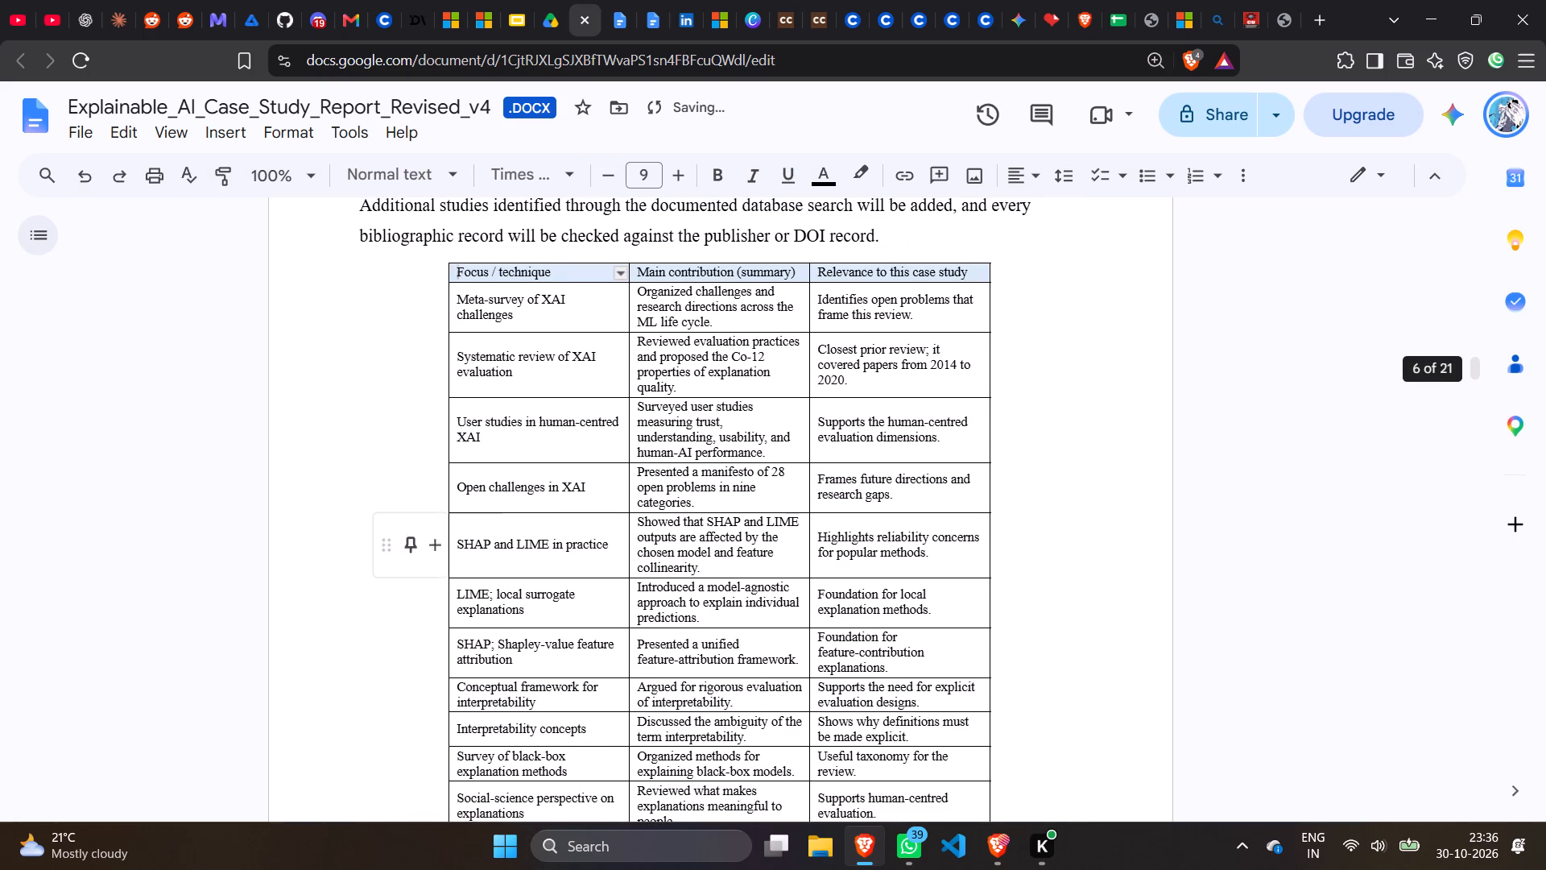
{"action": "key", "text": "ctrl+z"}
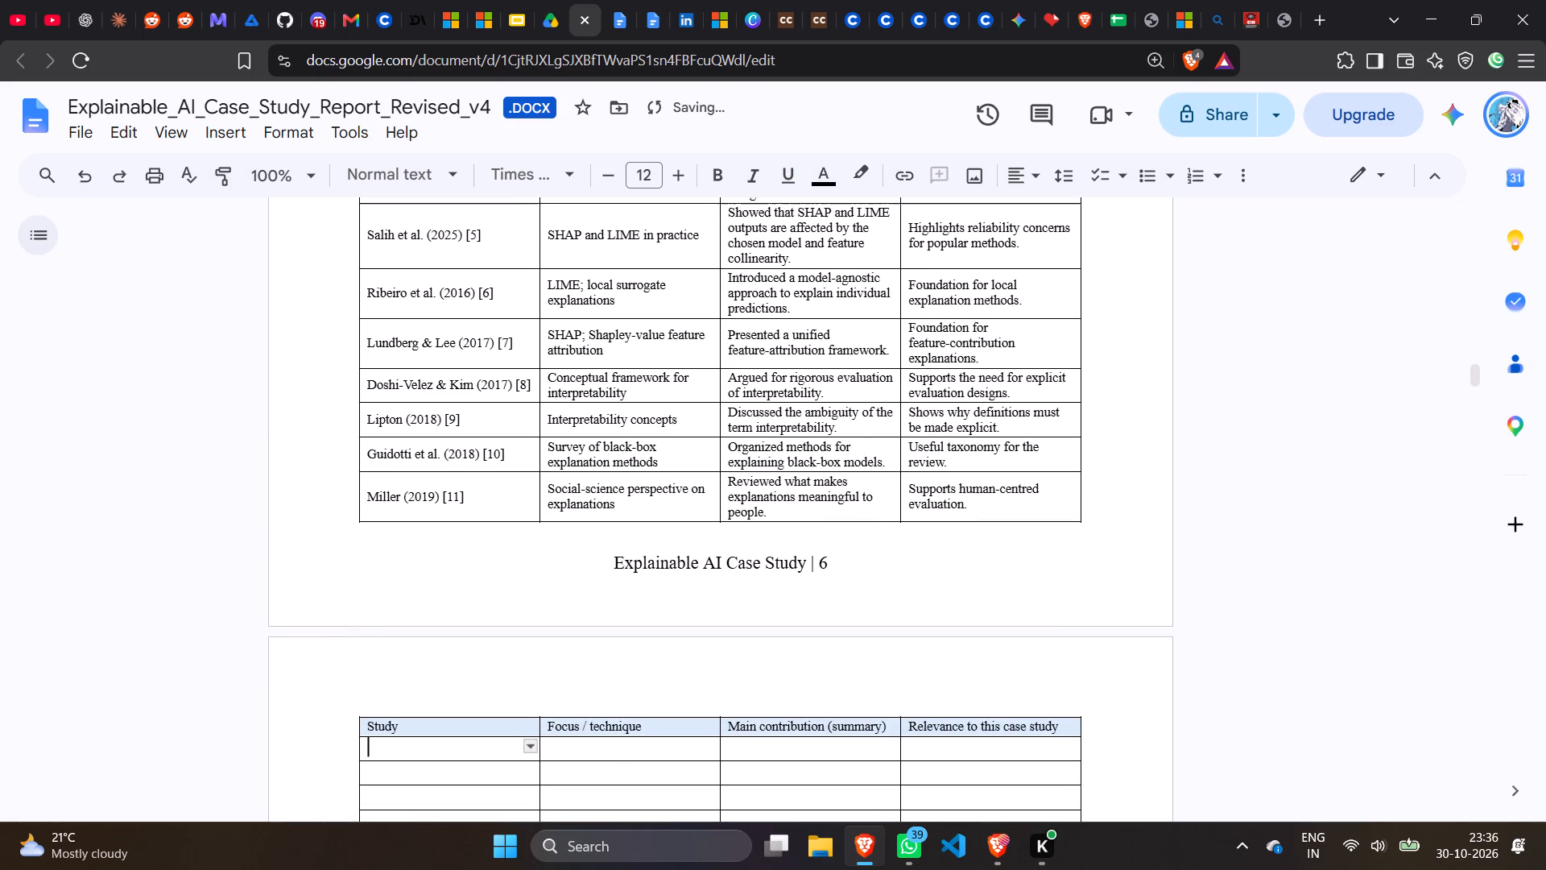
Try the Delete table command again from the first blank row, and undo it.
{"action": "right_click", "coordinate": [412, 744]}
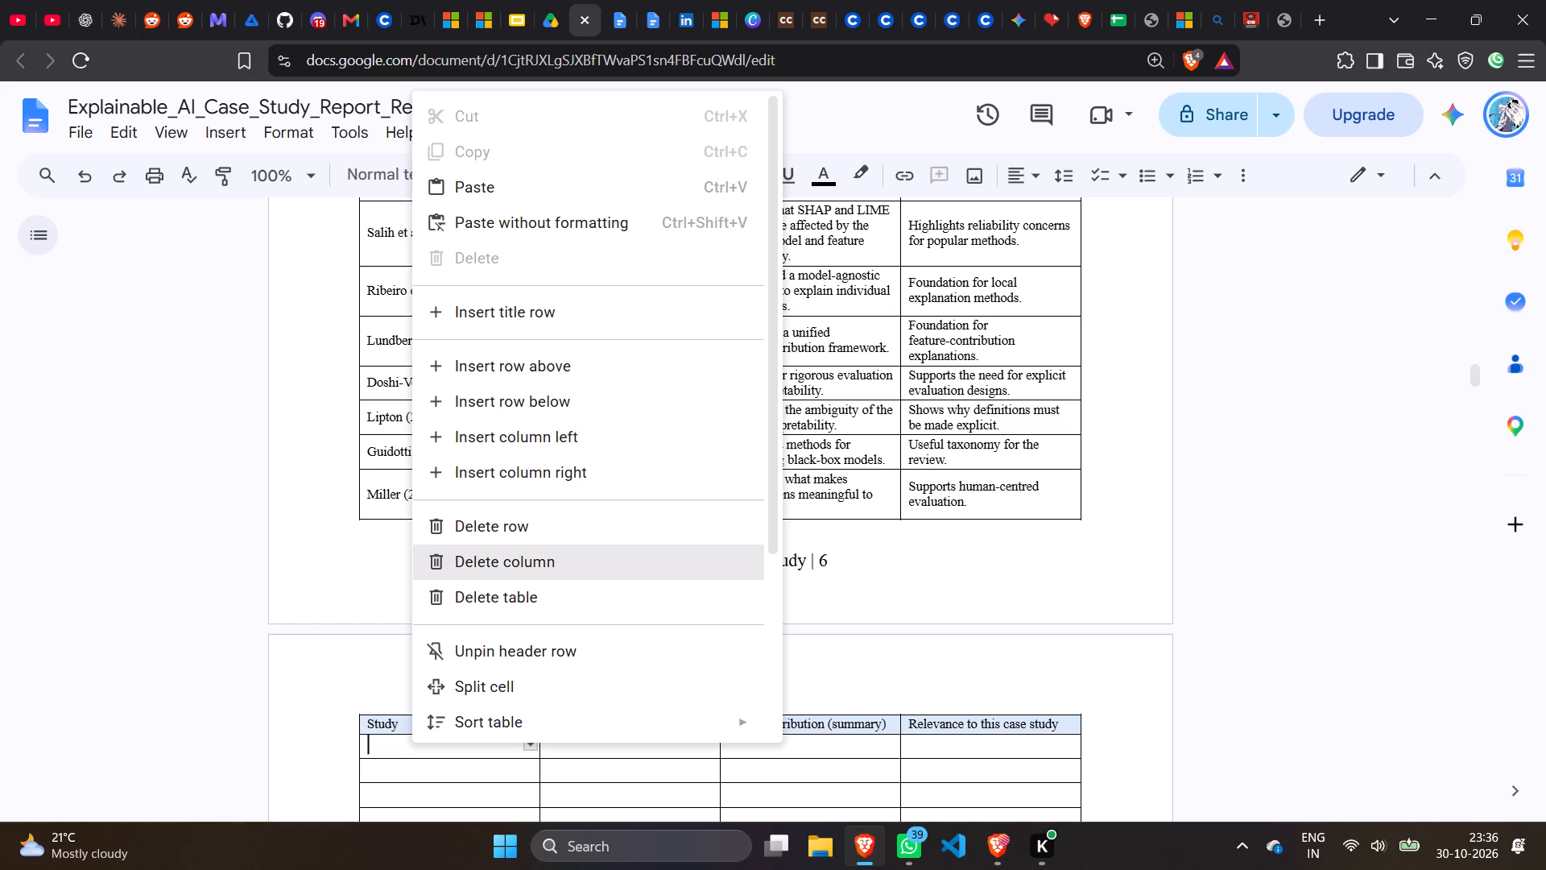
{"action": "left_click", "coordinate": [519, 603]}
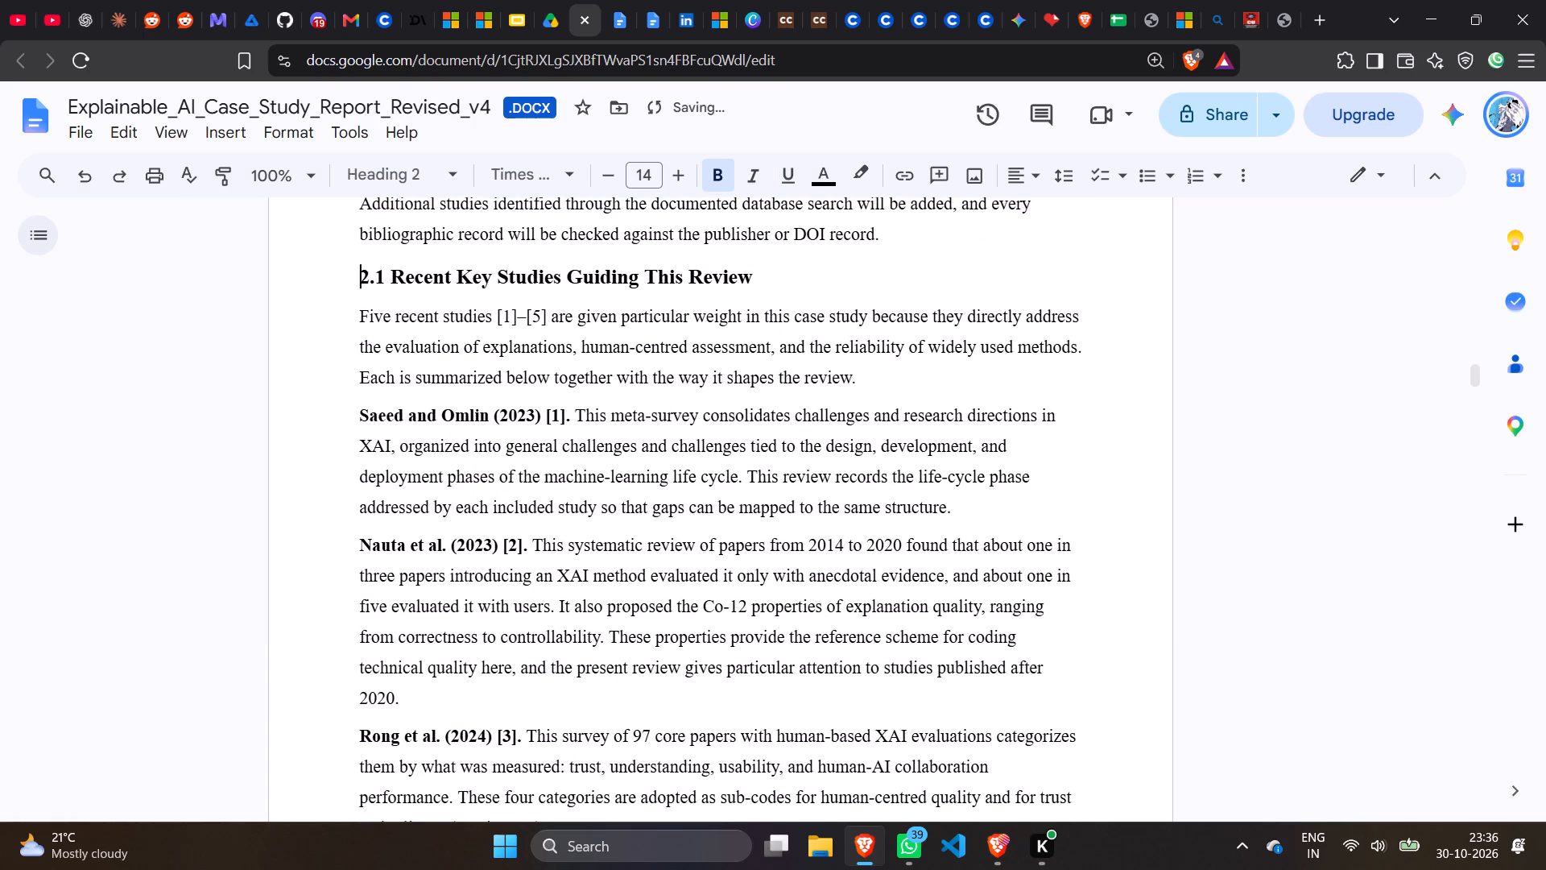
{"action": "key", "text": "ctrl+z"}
Delete the first several blank rows directly below the Miller (2019) [11] row of the literature review table, one at a time.
{"action": "right_click", "coordinate": [391, 739]}
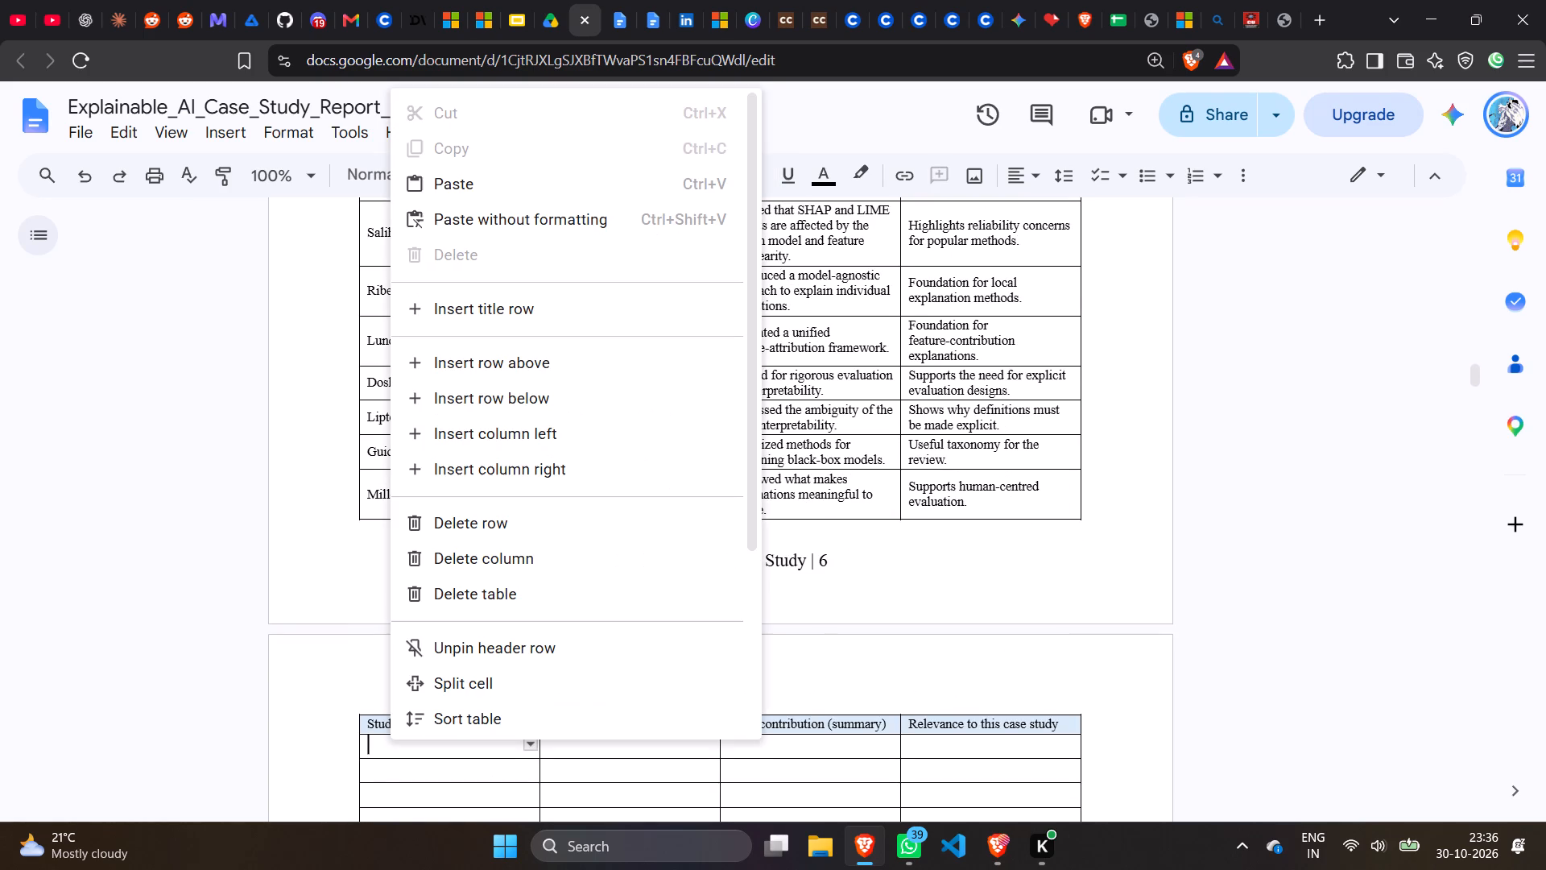
{"action": "left_click", "coordinate": [473, 522]}
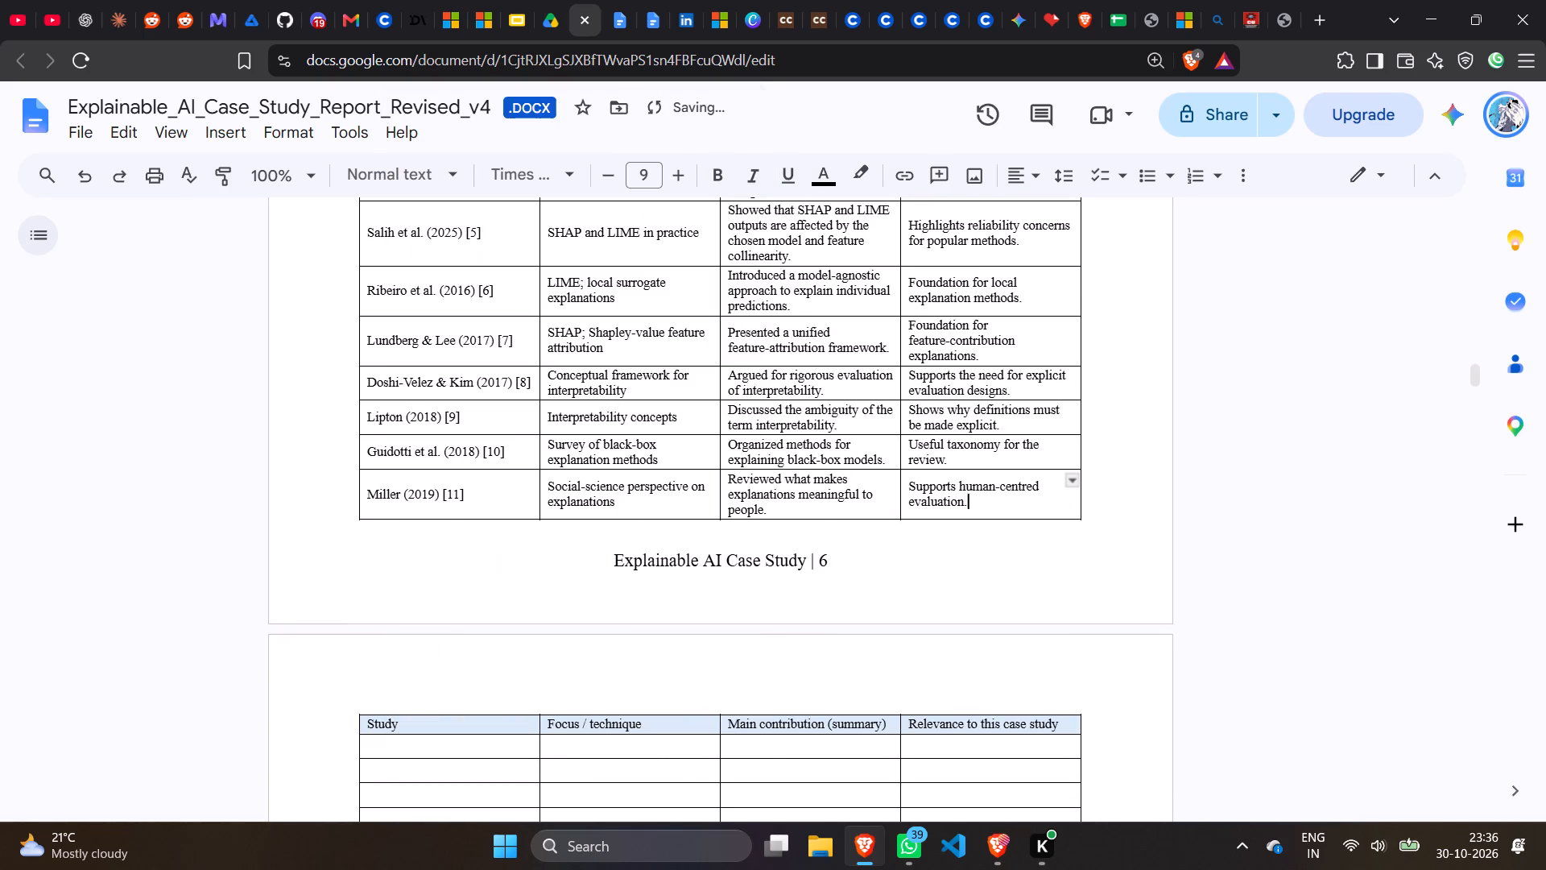
{"action": "right_click", "coordinate": [404, 738]}
{"action": "left_click", "coordinate": [460, 532]}
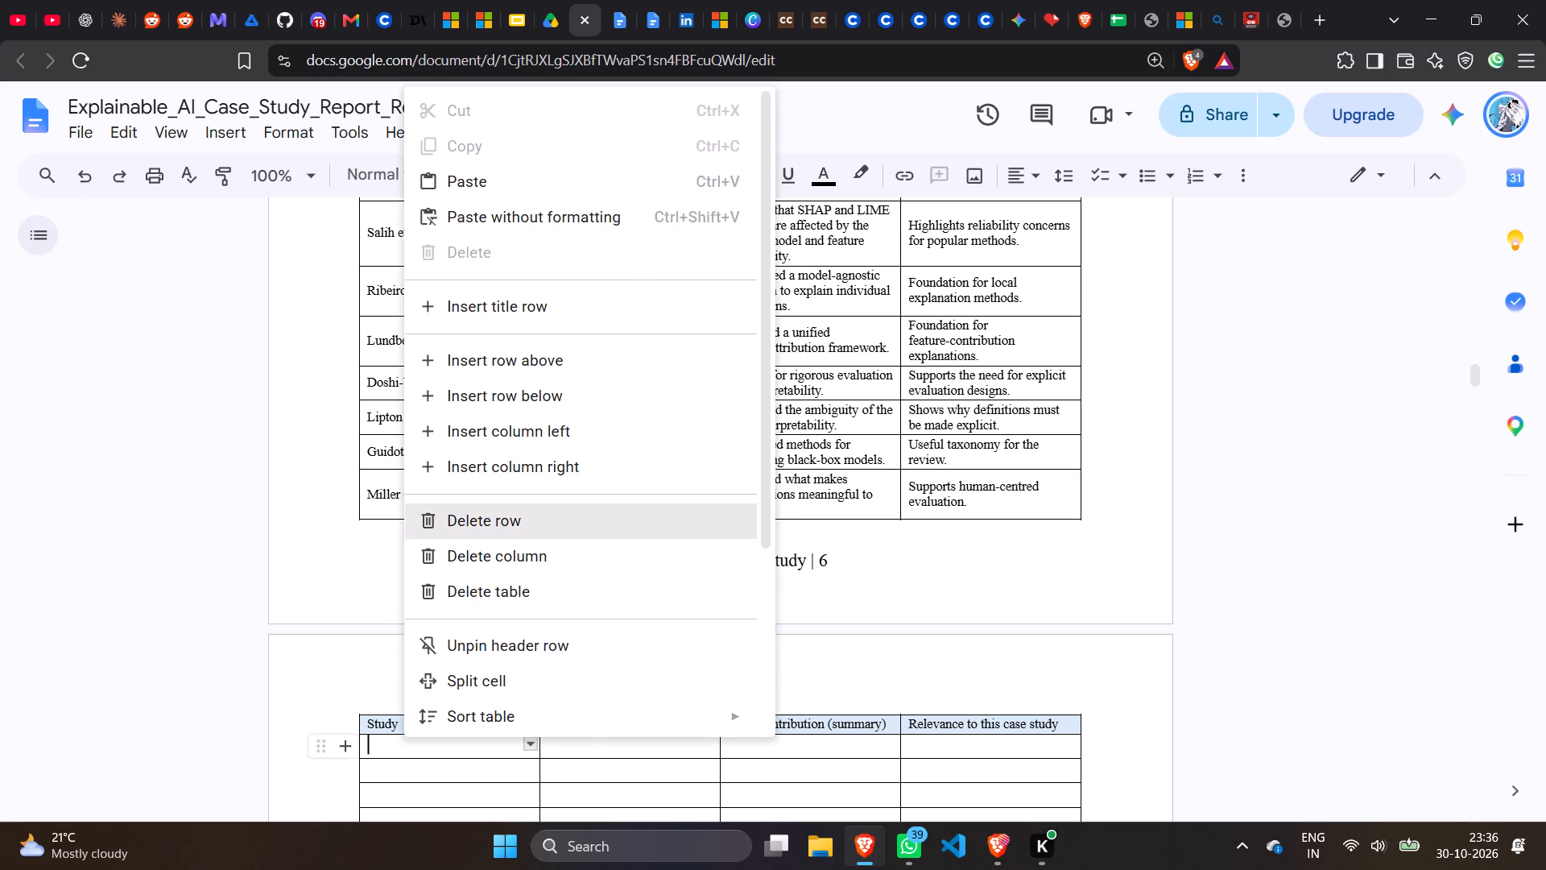
{"action": "right_click", "coordinate": [428, 753]}
{"action": "left_click", "coordinate": [490, 535]}
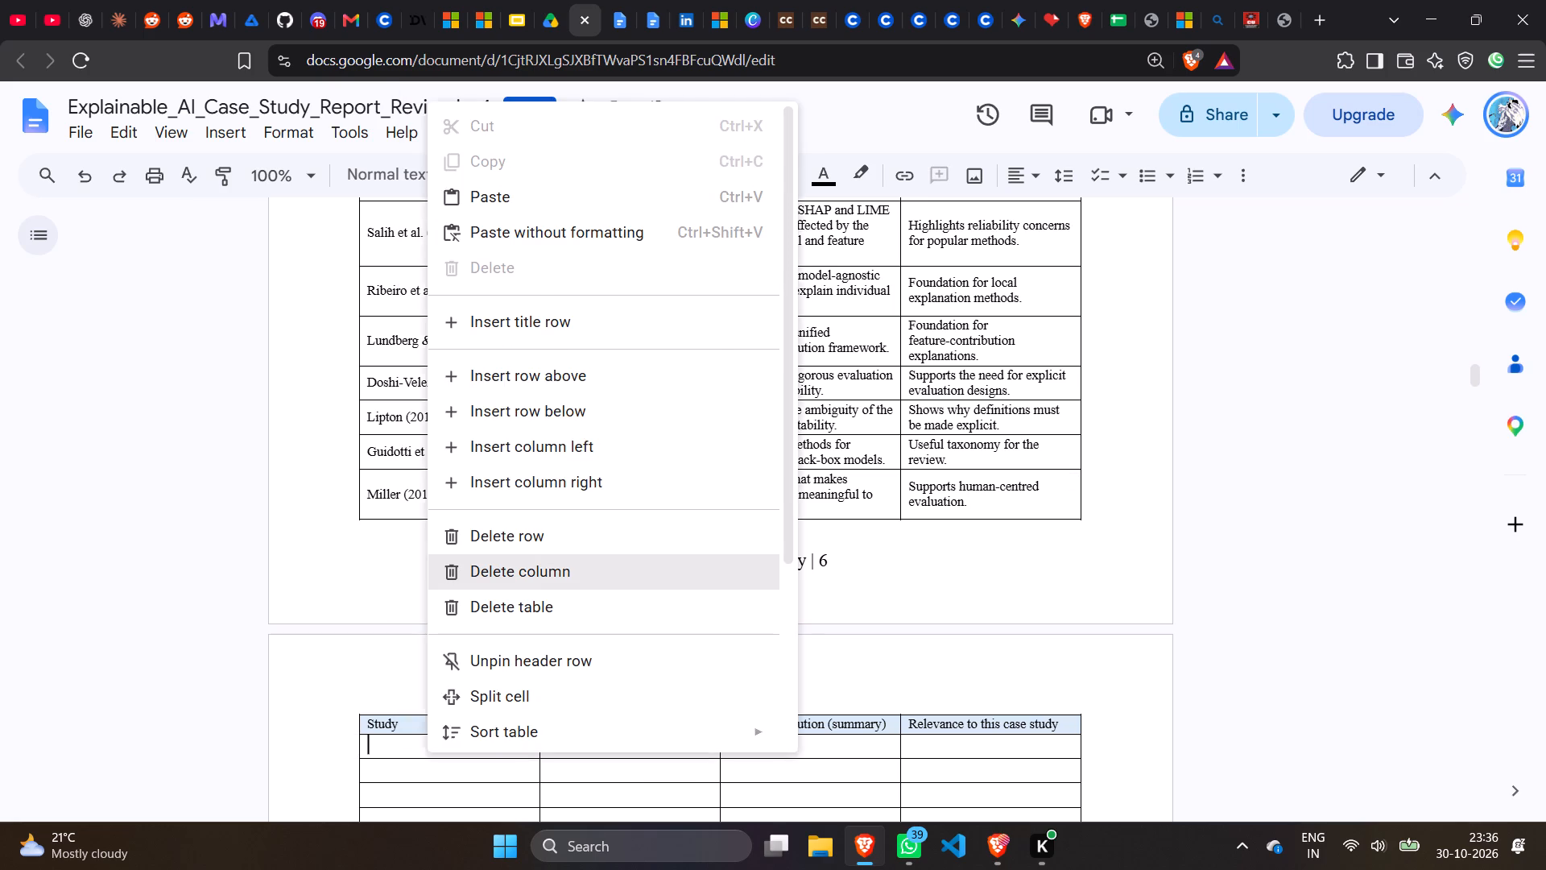
{"action": "right_click", "coordinate": [425, 752]}
{"action": "left_click", "coordinate": [493, 539]}
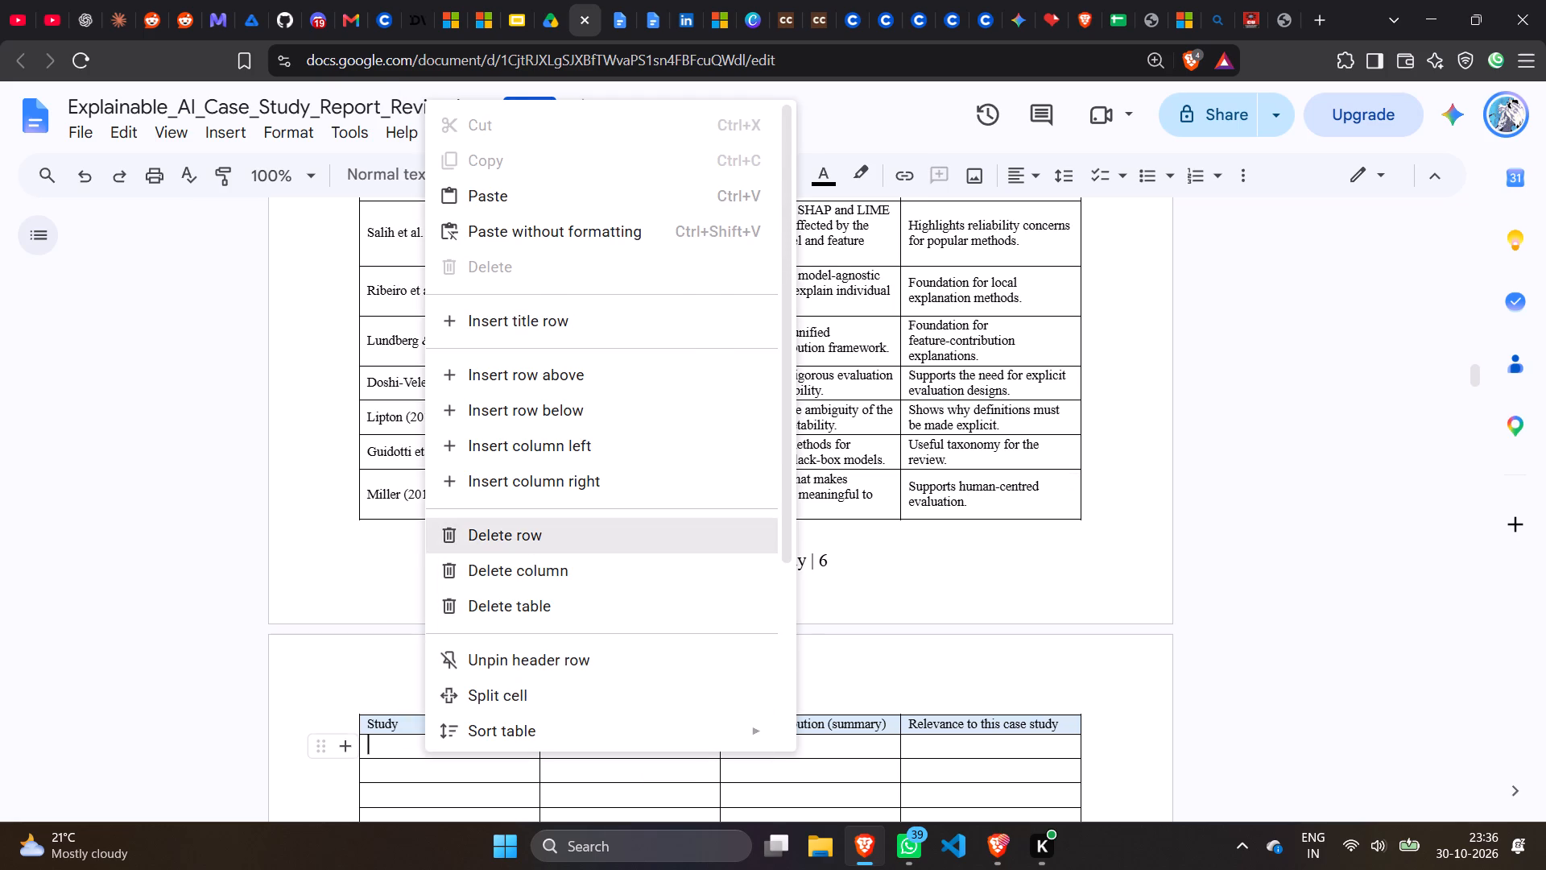
{"action": "right_click", "coordinate": [438, 739]}
{"action": "left_click", "coordinate": [535, 518]}
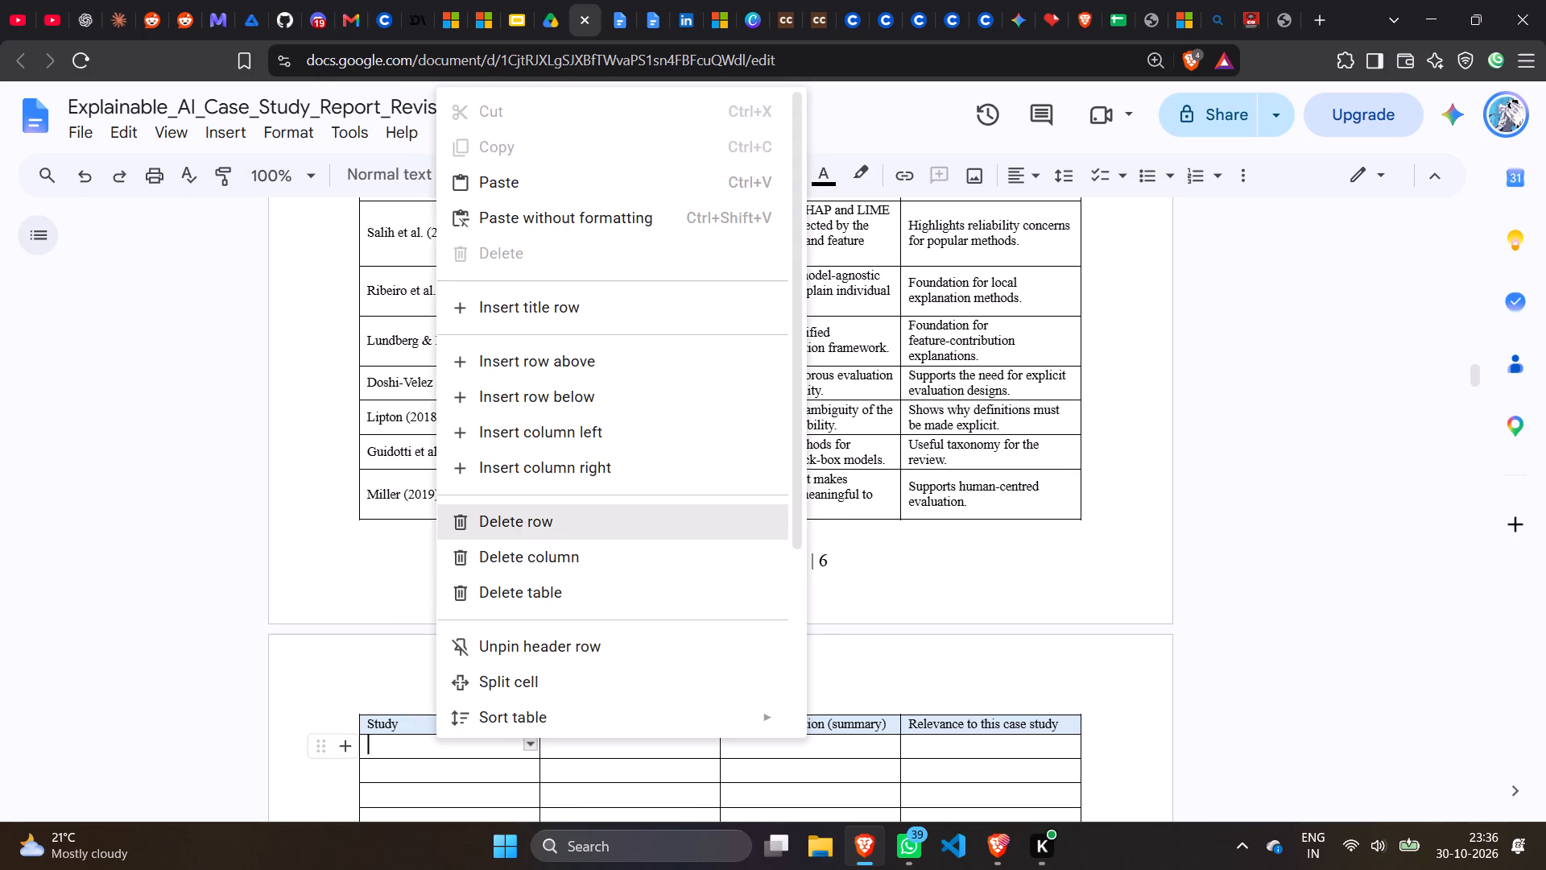
{"action": "right_click", "coordinate": [427, 747]}
{"action": "left_click", "coordinate": [511, 537]}
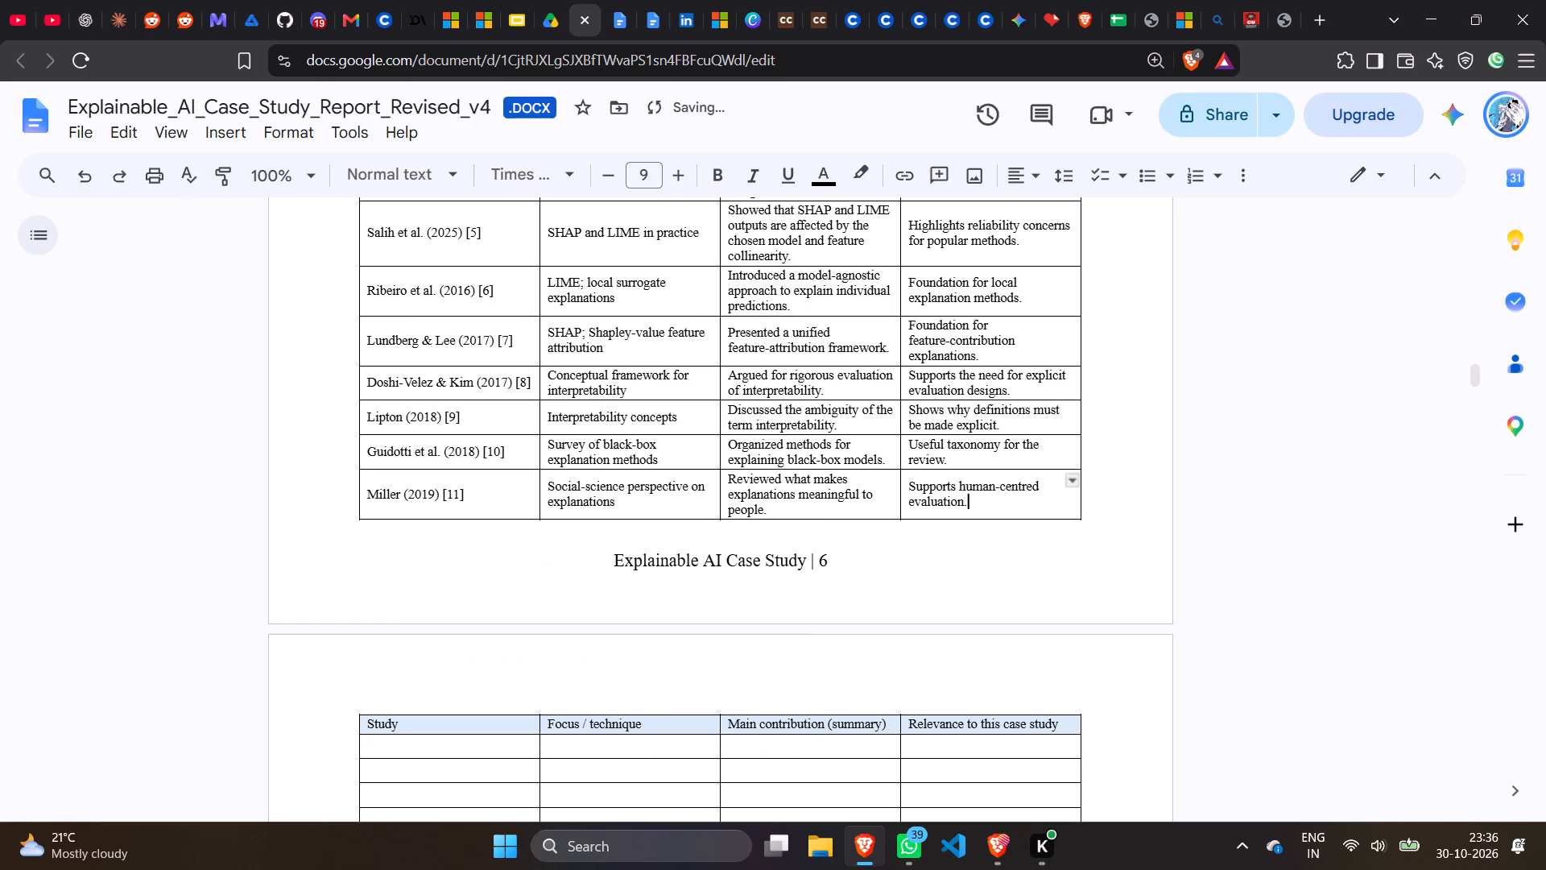
Delete the Miller (2019) [11] row from the literature review table.
{"action": "right_click", "coordinate": [433, 496]}
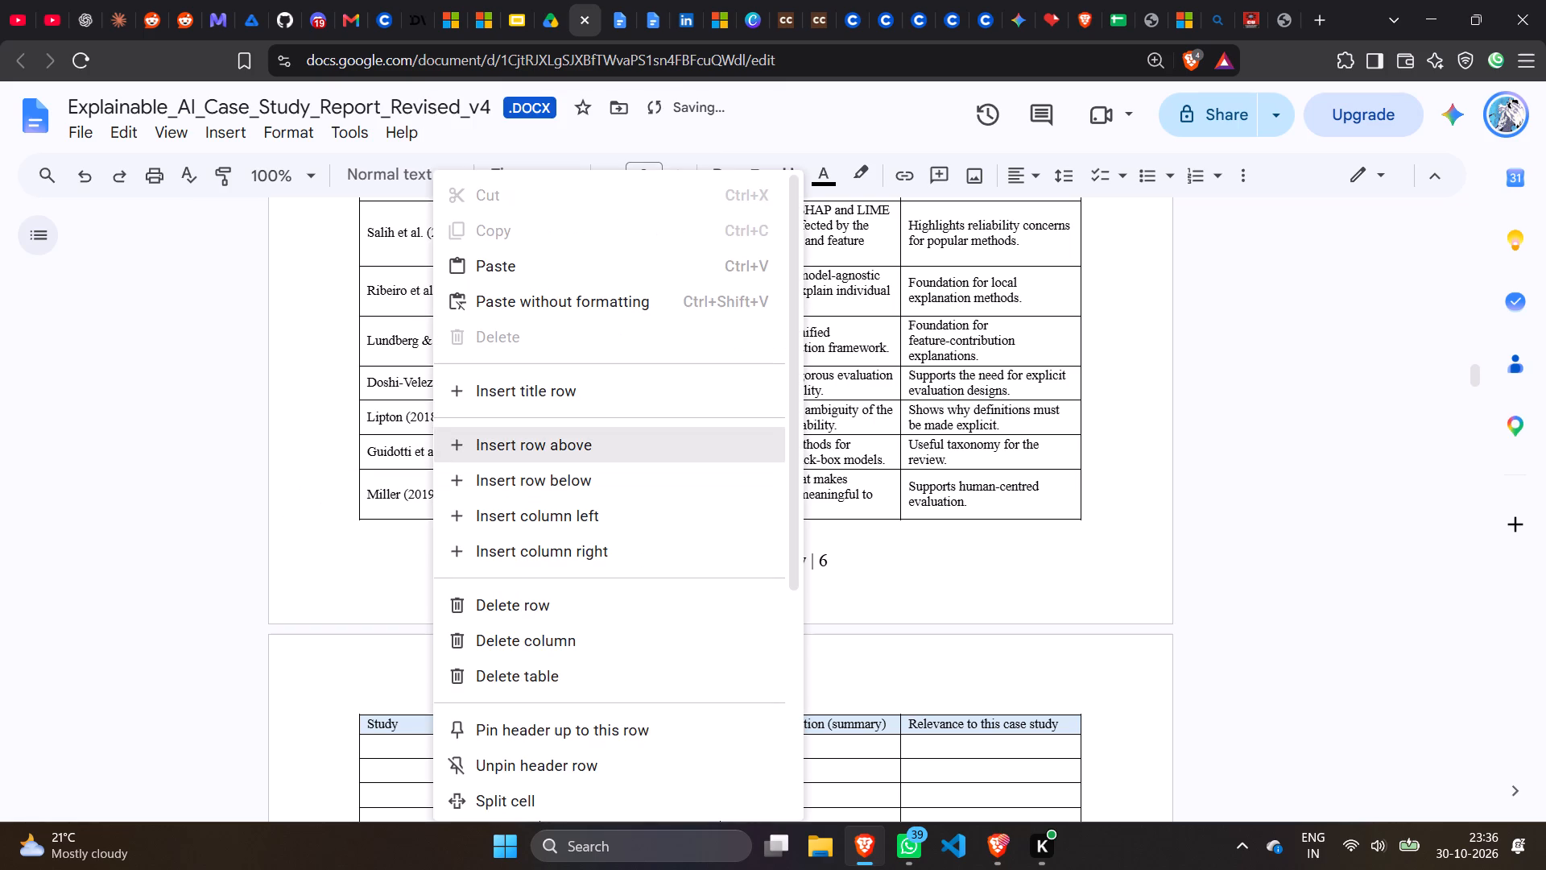
{"action": "left_click", "coordinate": [539, 599]}
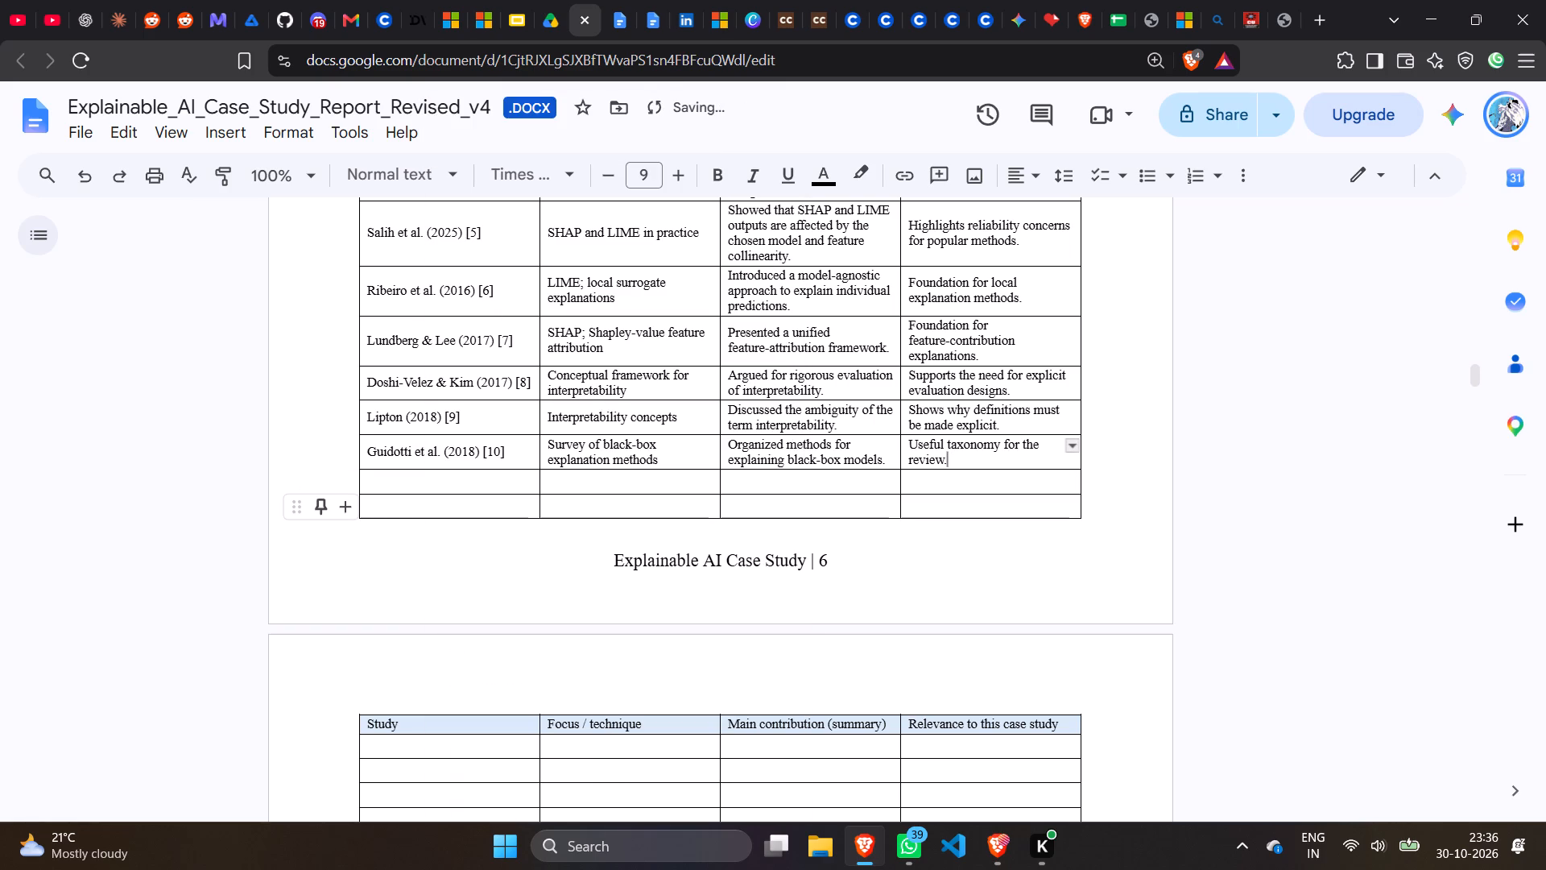
Delete all remaining blank rows below Guidotti et al. (2018) [10], making it the last row of the literature review table.
{"action": "right_click", "coordinate": [424, 482]}
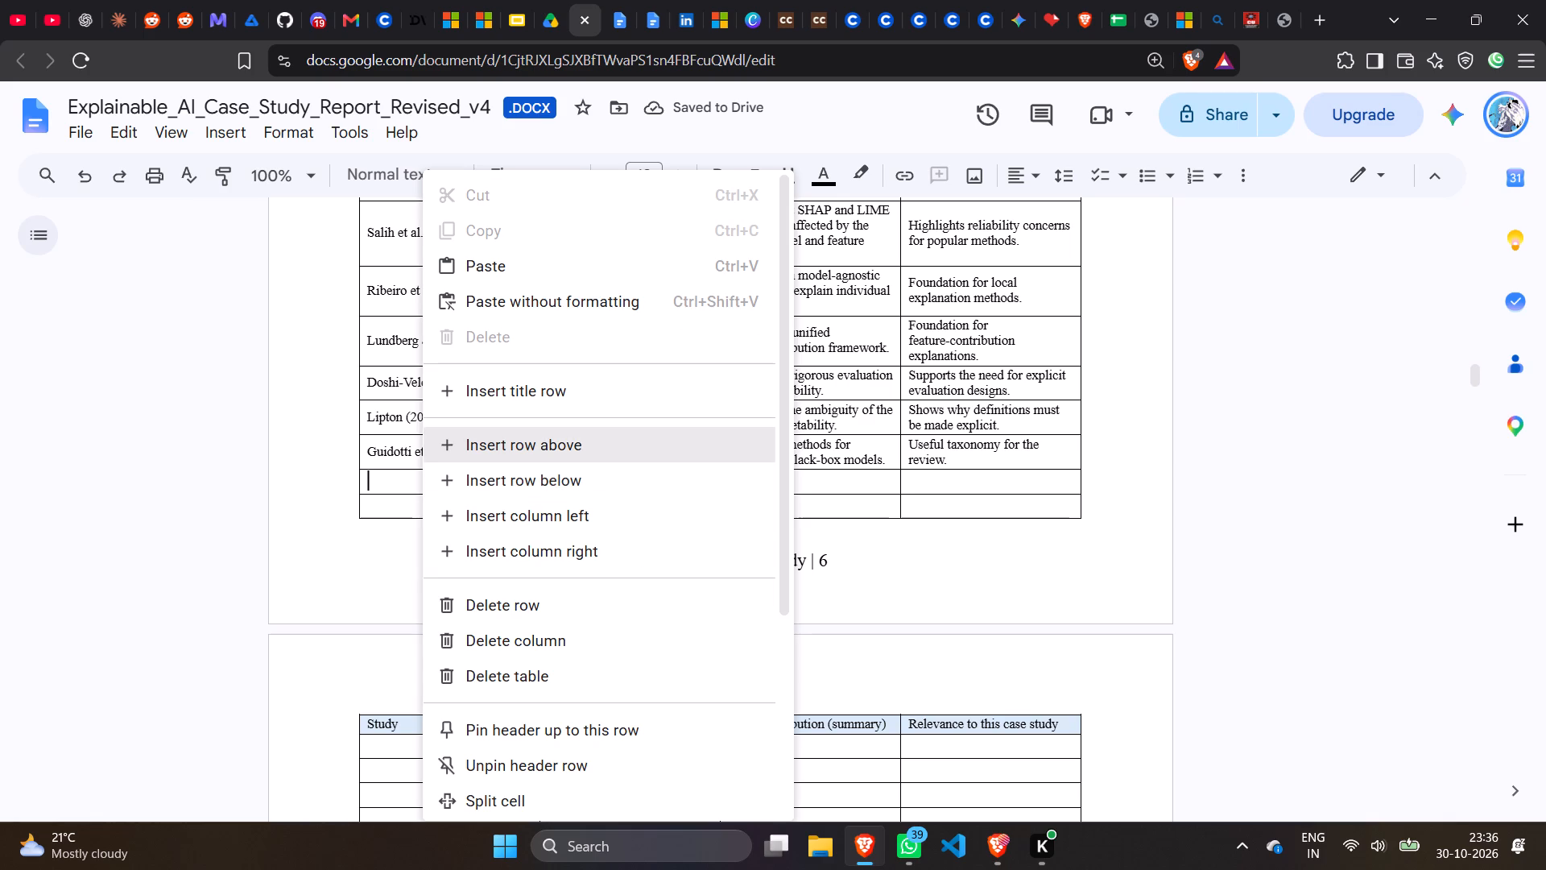
{"action": "left_click", "coordinate": [526, 604]}
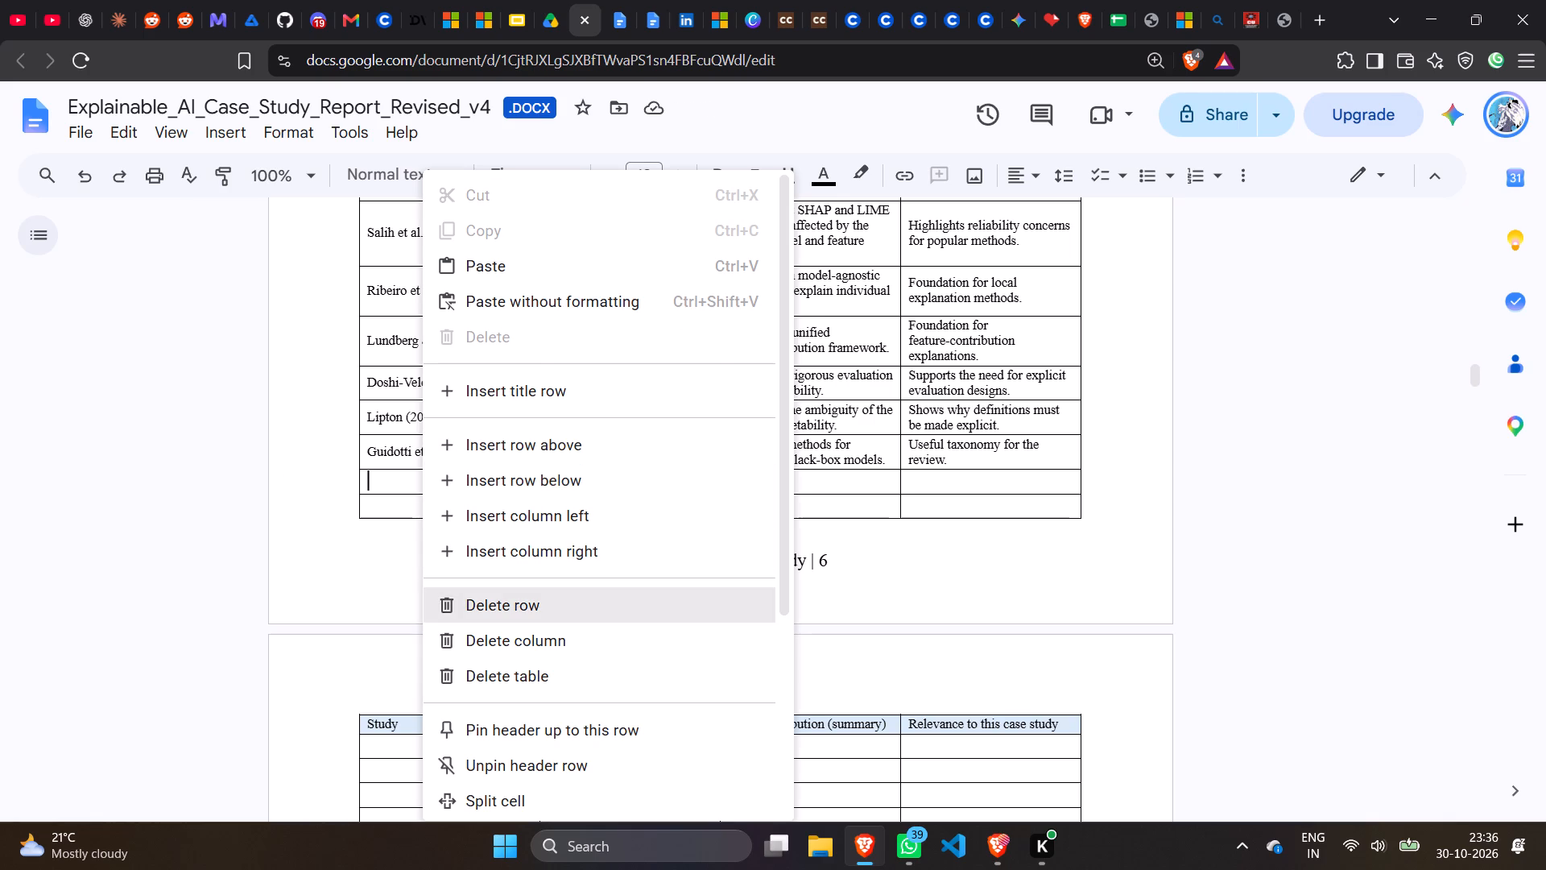
{"action": "right_click", "coordinate": [453, 484]}
{"action": "left_click", "coordinate": [518, 600]}
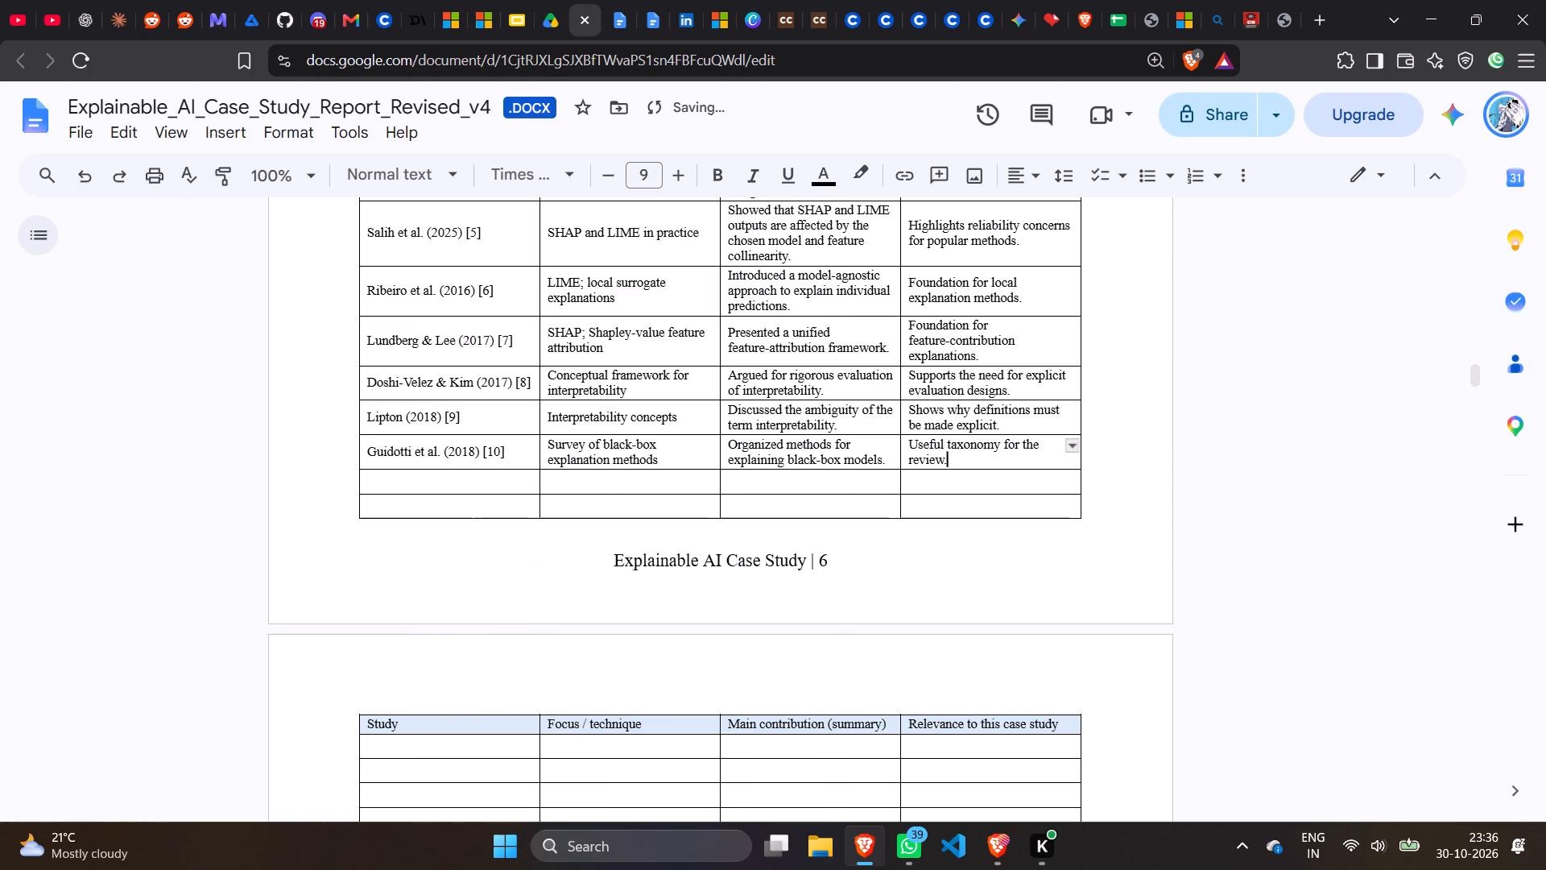
{"action": "right_click", "coordinate": [440, 487]}
{"action": "left_click", "coordinate": [505, 602]}
{"action": "right_click", "coordinate": [421, 484]}
{"action": "left_click", "coordinate": [491, 600]}
{"action": "right_click", "coordinate": [417, 486]}
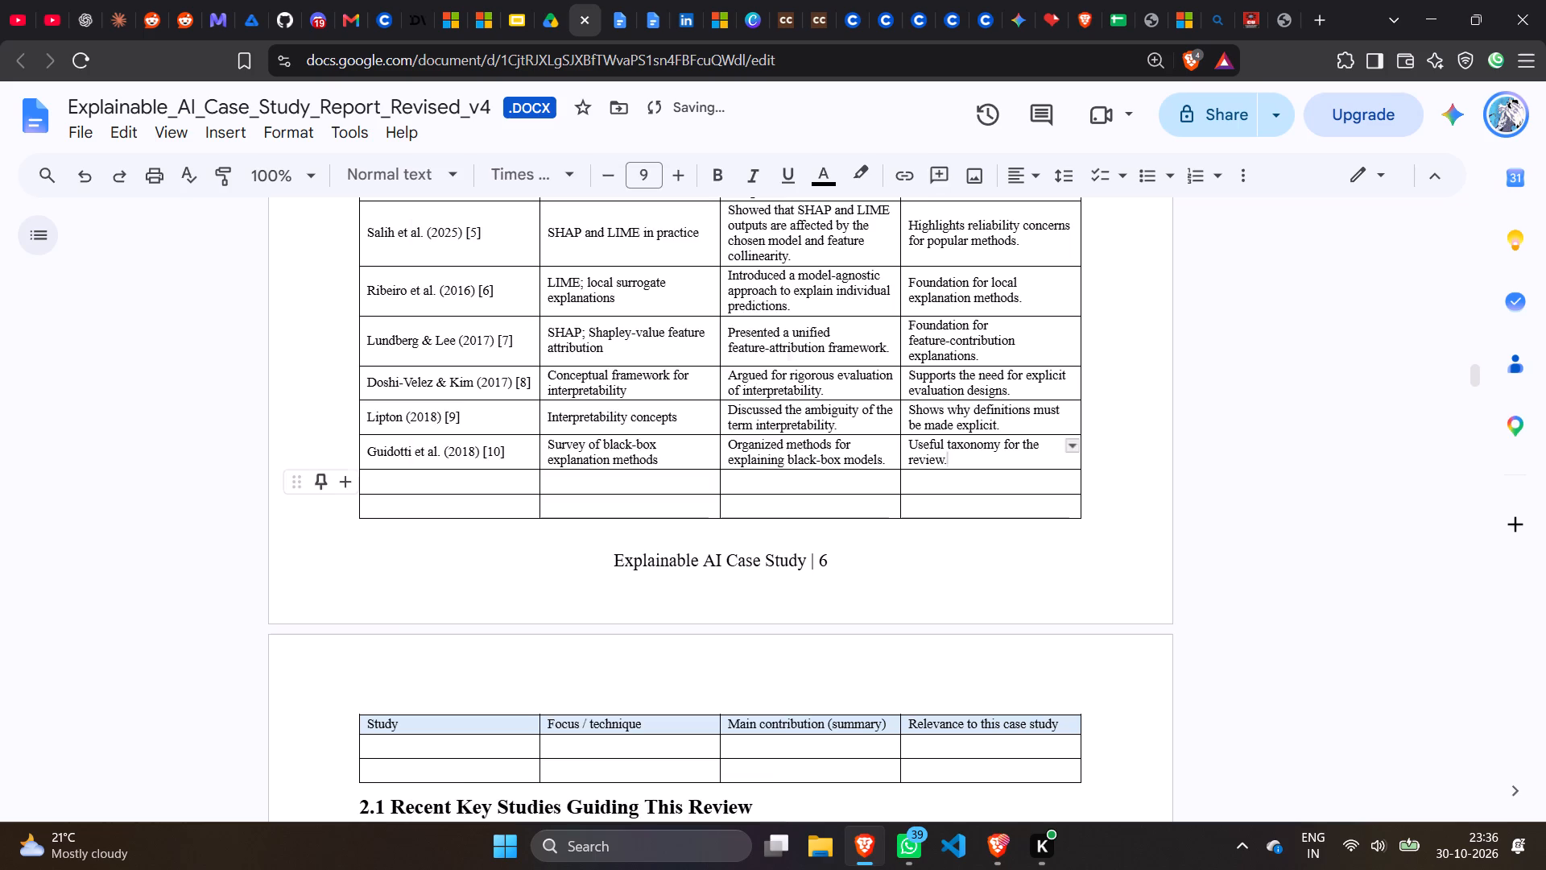
{"action": "left_click", "coordinate": [496, 593]}
{"action": "left_click", "coordinate": [411, 491]}
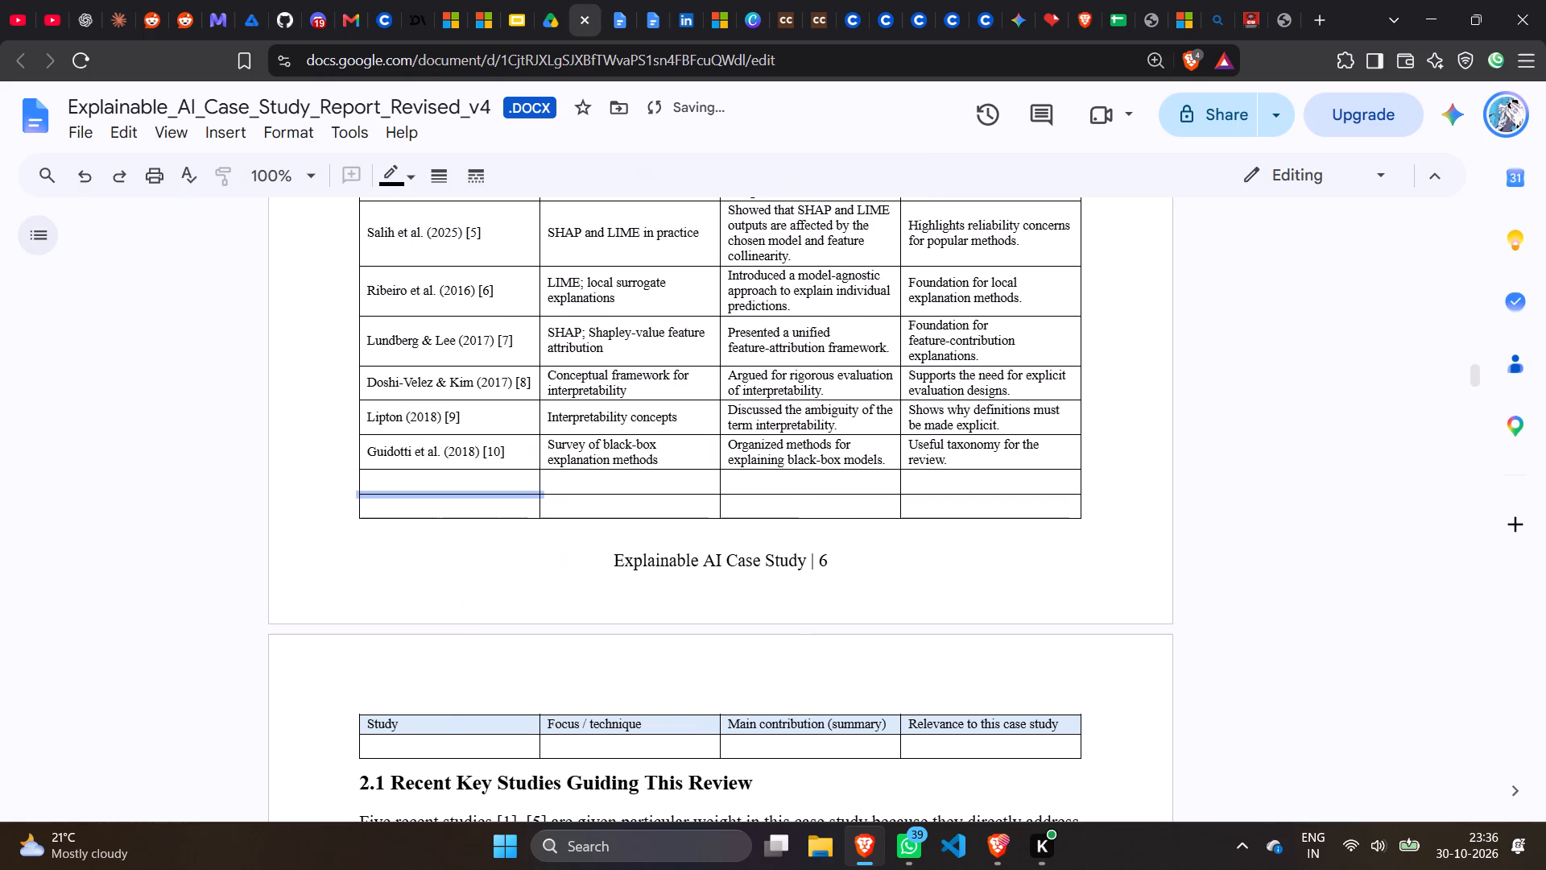
{"action": "right_click", "coordinate": [411, 491]}
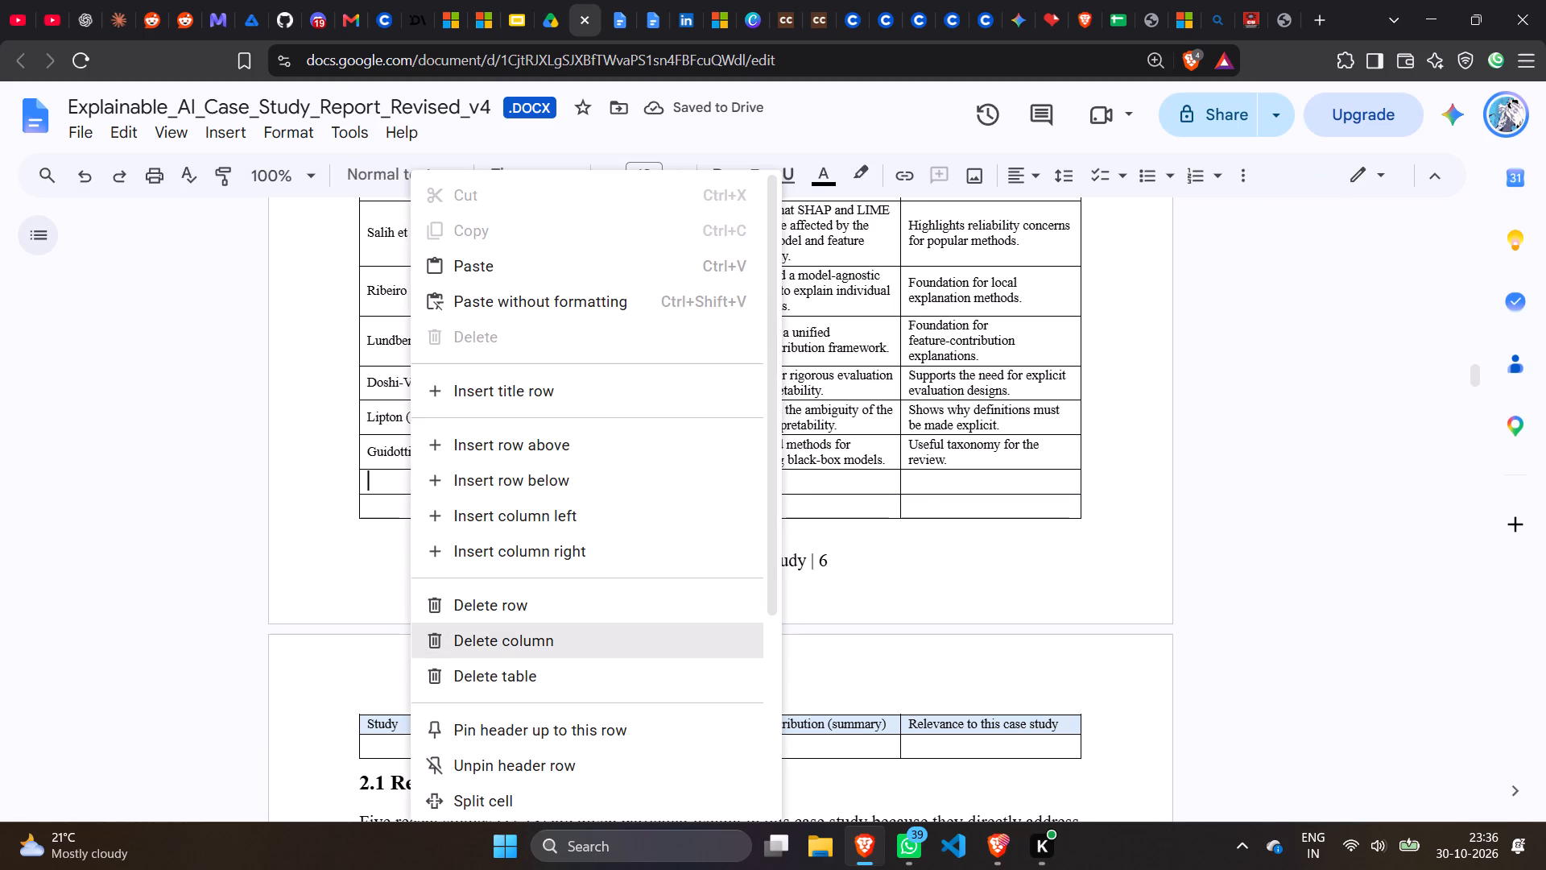
{"action": "left_click", "coordinate": [497, 604]}
{"action": "right_click", "coordinate": [450, 494]}
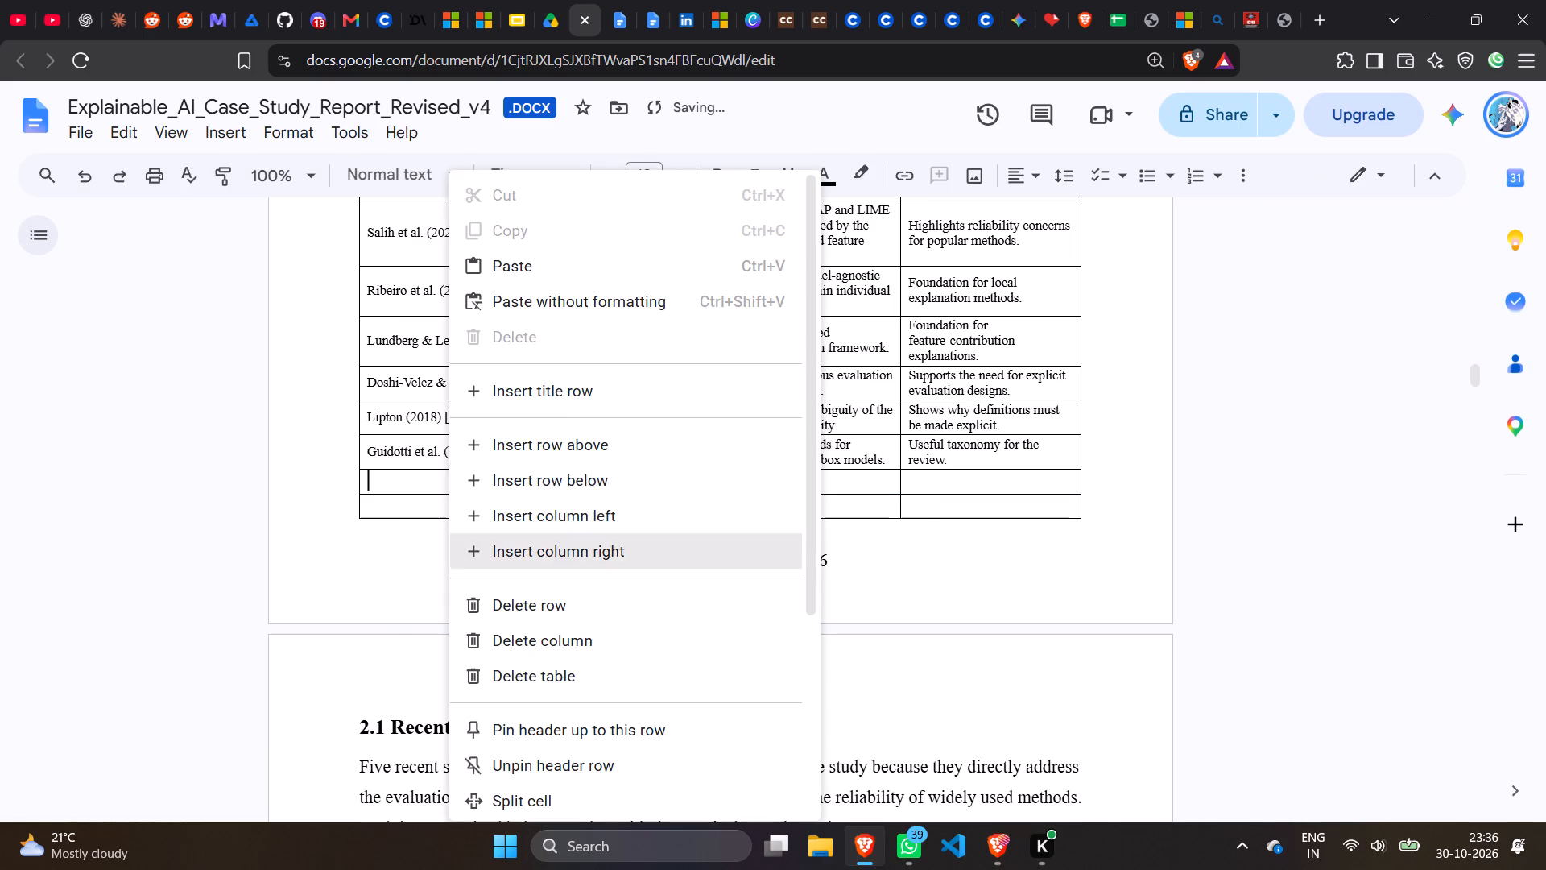
{"action": "left_click", "coordinate": [519, 603]}
{"action": "right_click", "coordinate": [449, 483]}
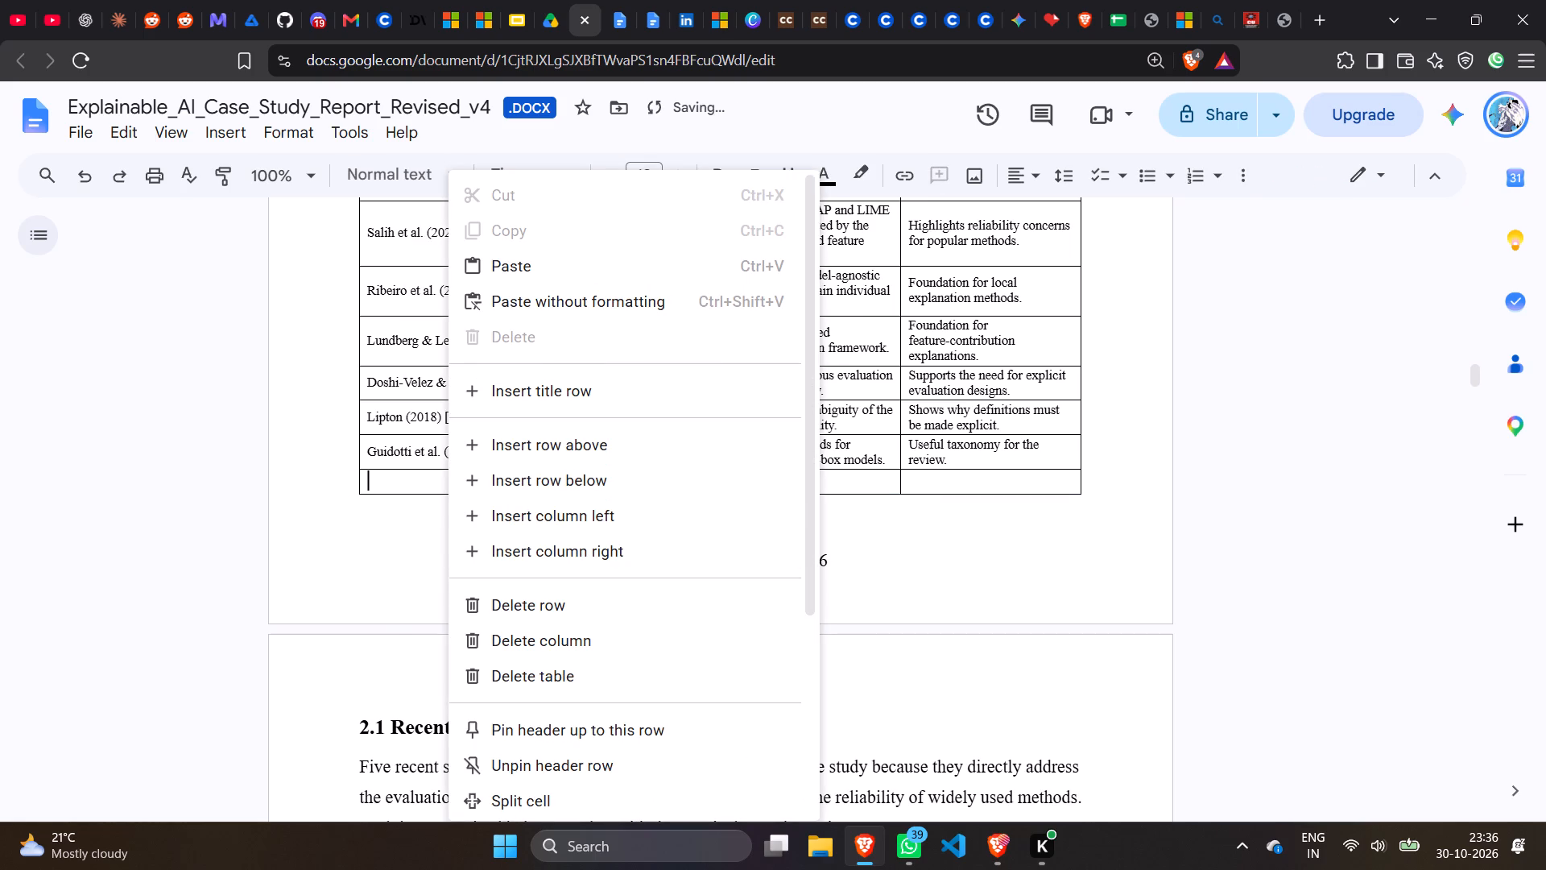
{"action": "left_click", "coordinate": [519, 598]}
Review the shortened literature review table and the text of sections 2.1 and 2.2 that follows it.
{"action": "scroll", "coordinate": [515, 573], "scroll_direction": "up", "scroll_amount": 4}
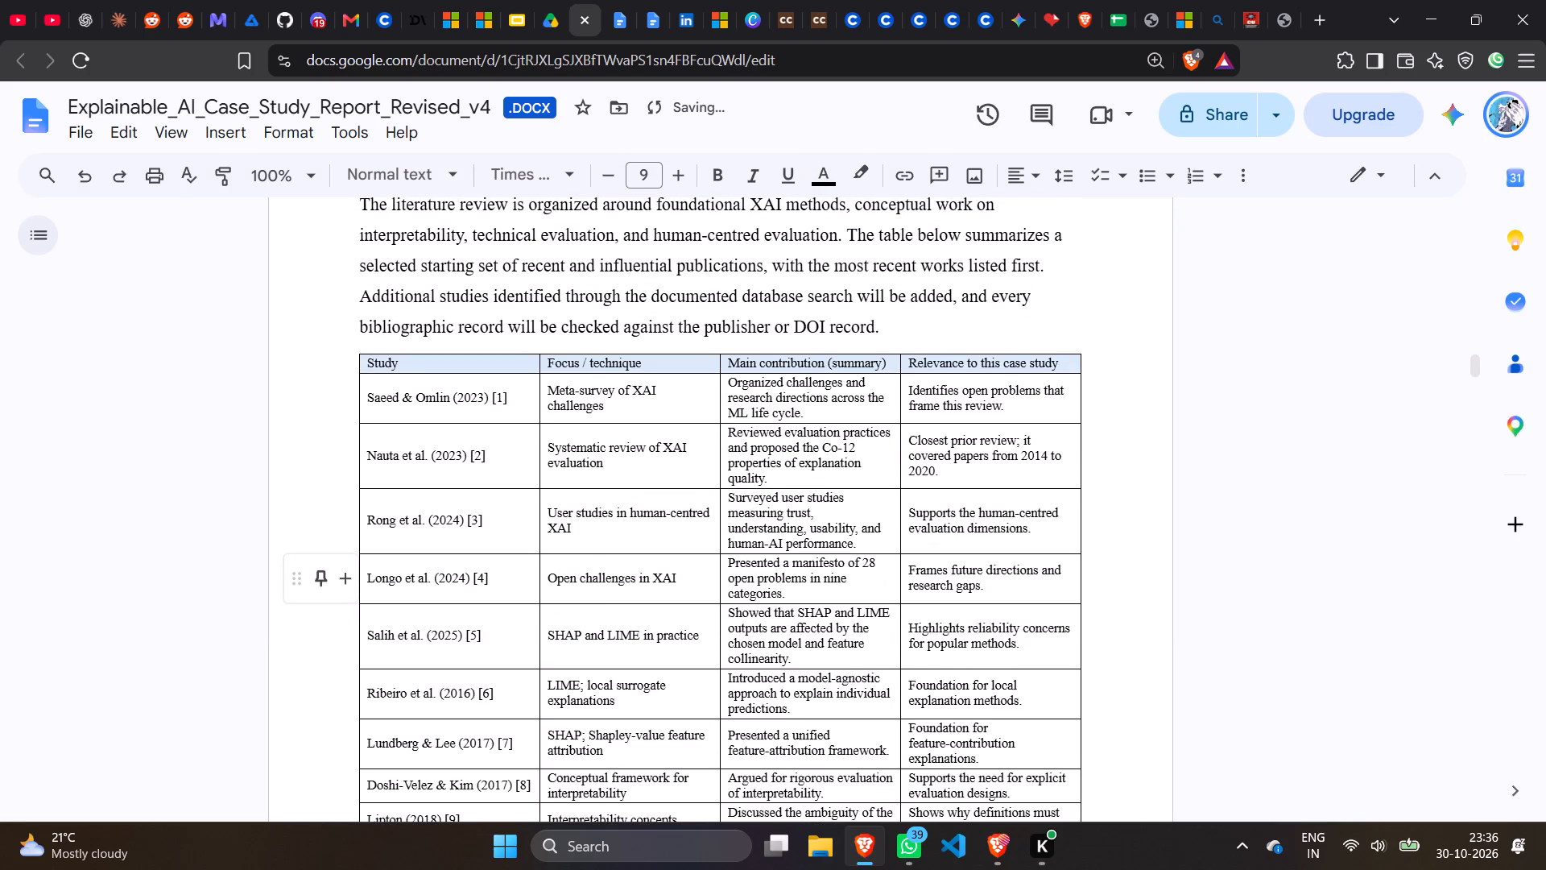
{"action": "scroll", "coordinate": [515, 572], "scroll_direction": "up", "scroll_amount": 2}
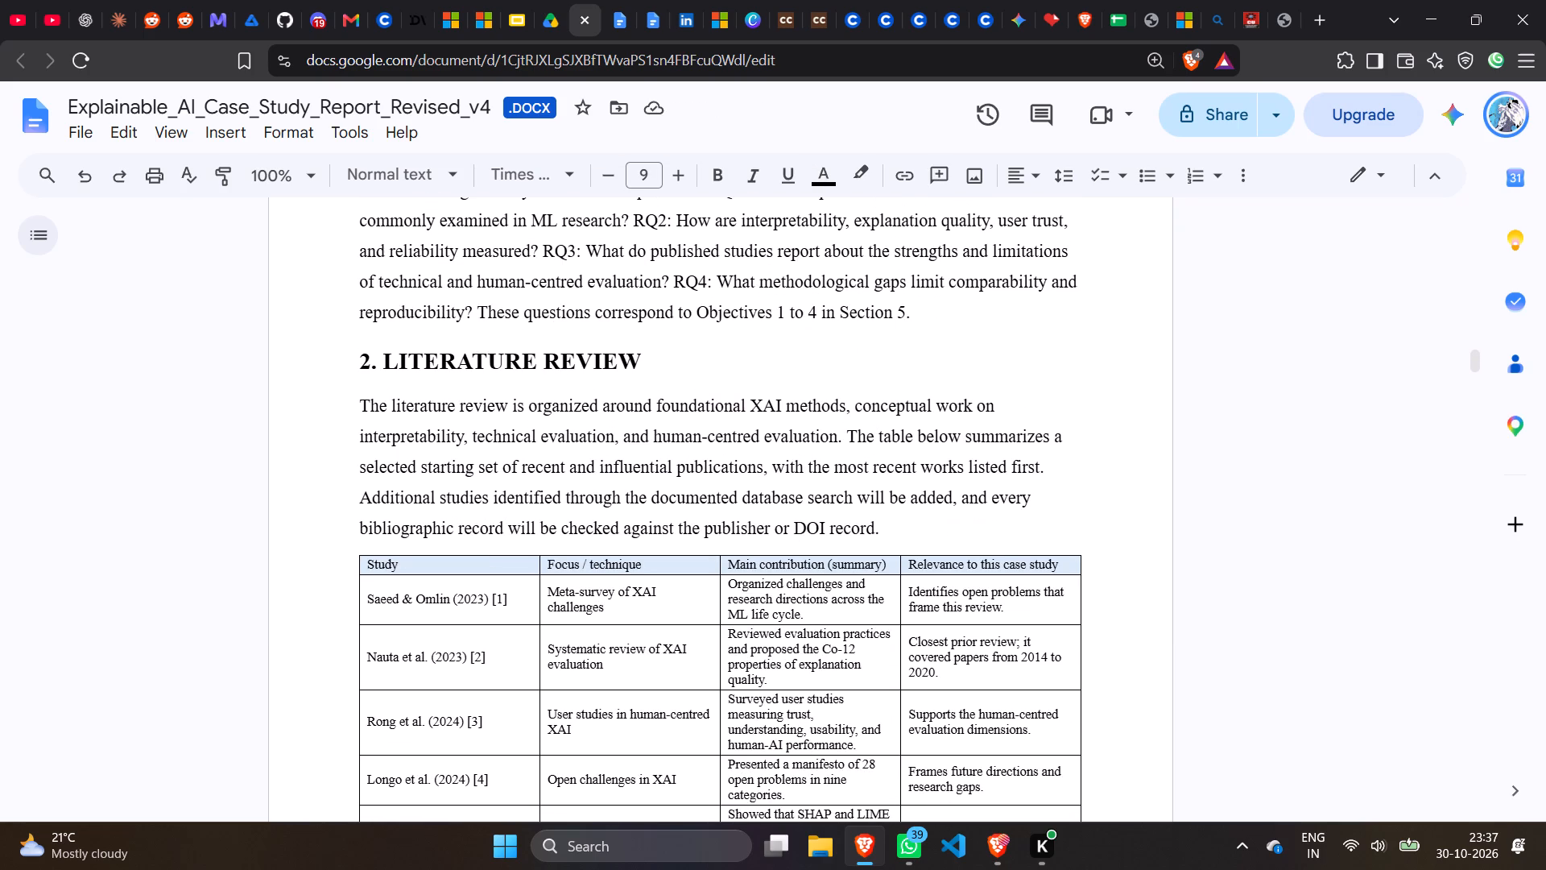
{"action": "scroll", "coordinate": [897, 484], "scroll_direction": "down", "scroll_amount": 3}
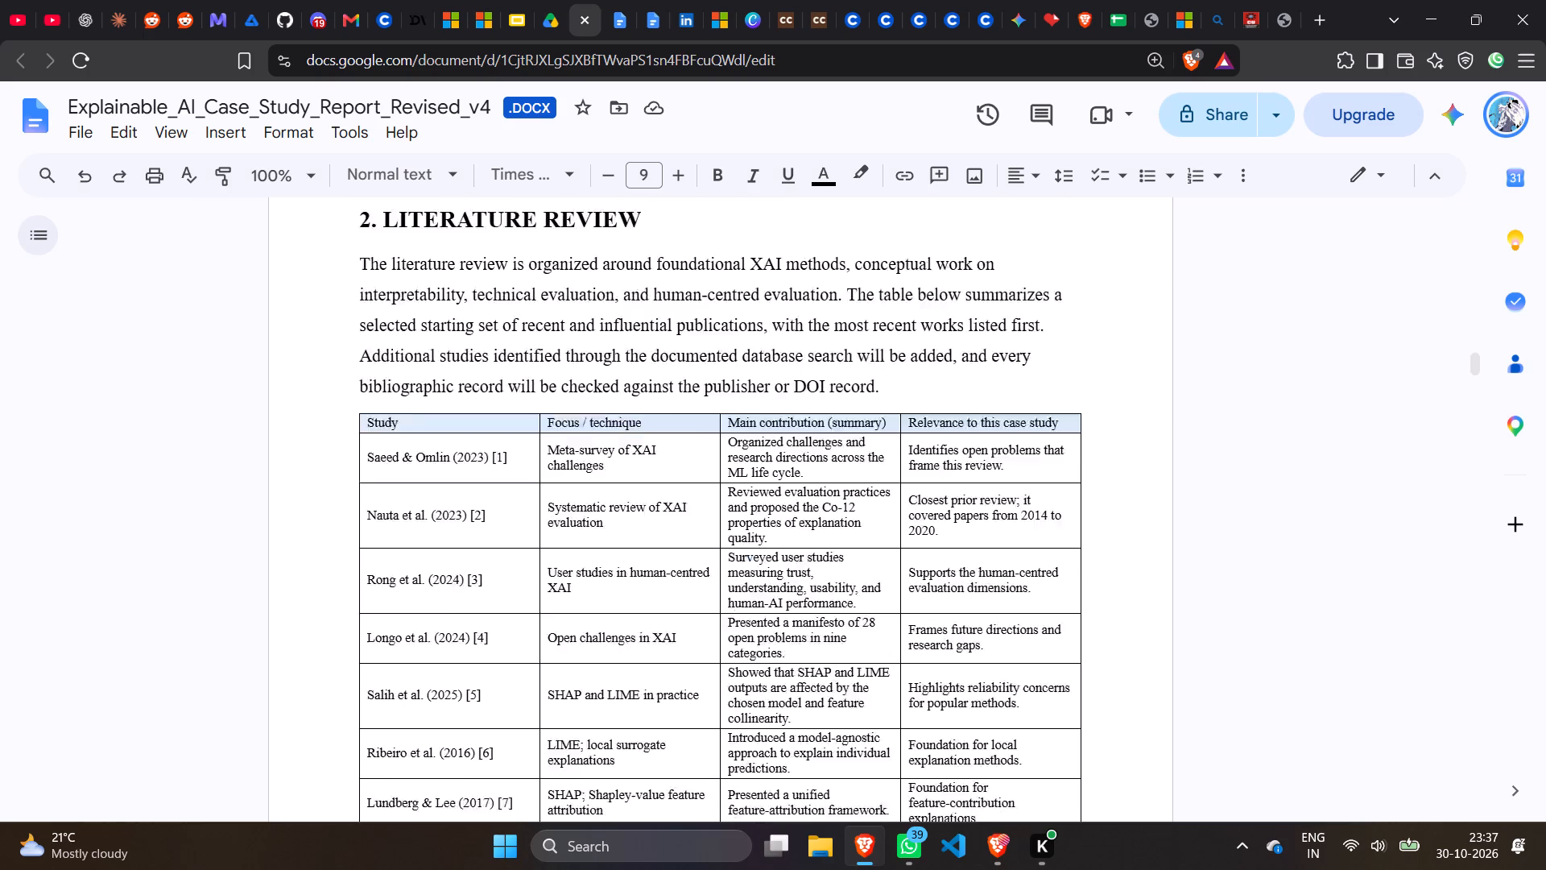
{"action": "scroll", "coordinate": [897, 484], "scroll_direction": "down", "scroll_amount": 3}
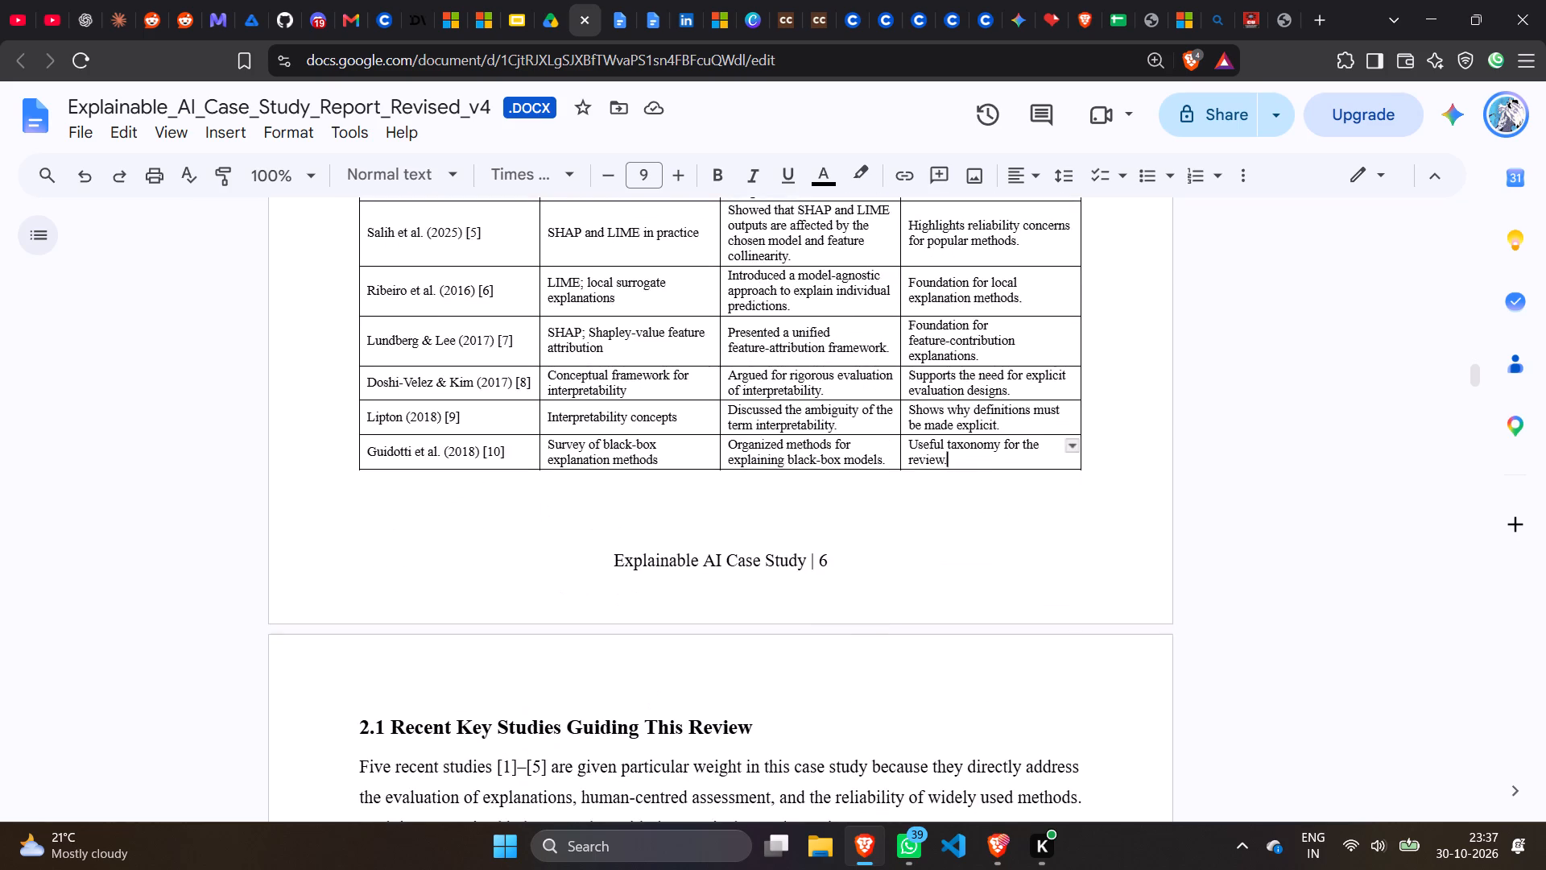
{"action": "scroll", "coordinate": [897, 484], "scroll_direction": "down", "scroll_amount": 4}
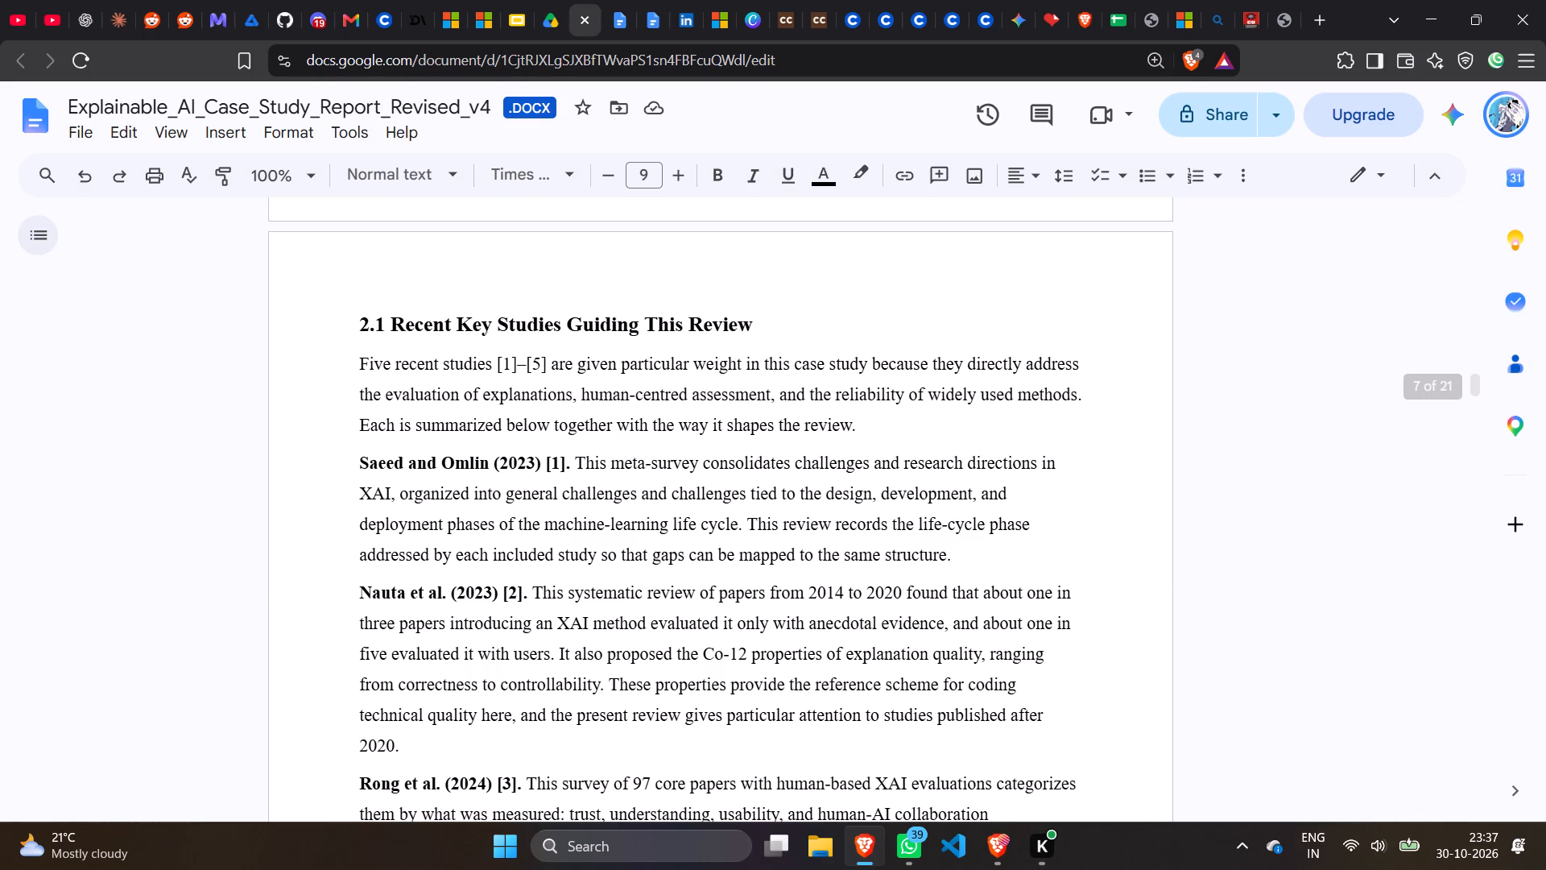
{"action": "scroll", "coordinate": [604, 490], "scroll_direction": "down", "scroll_amount": 6}
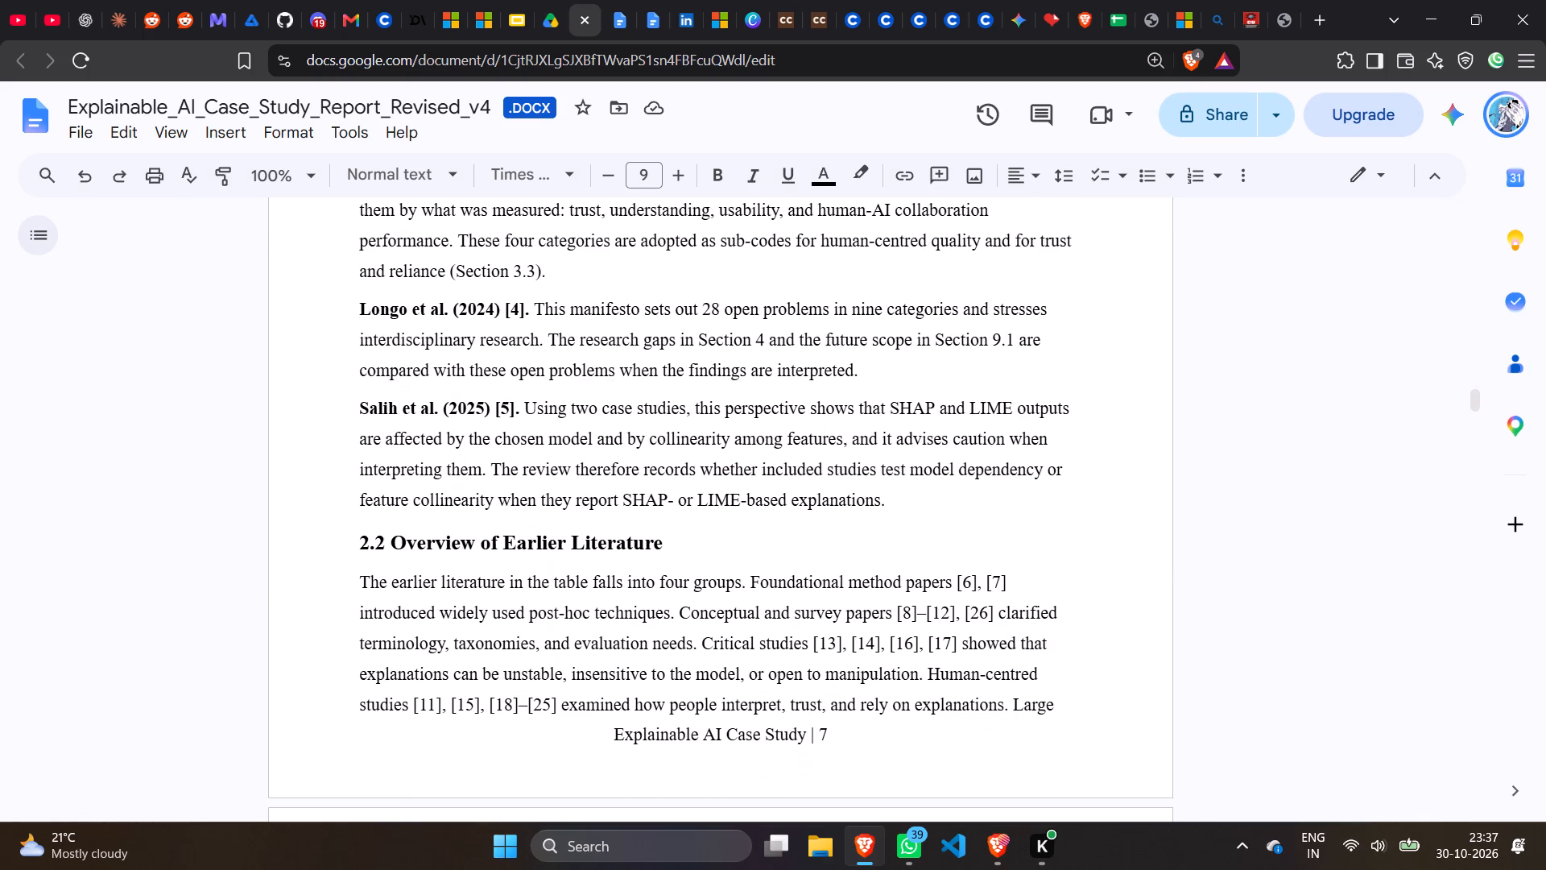
{"action": "scroll", "coordinate": [604, 490], "scroll_direction": "up", "scroll_amount": 7}
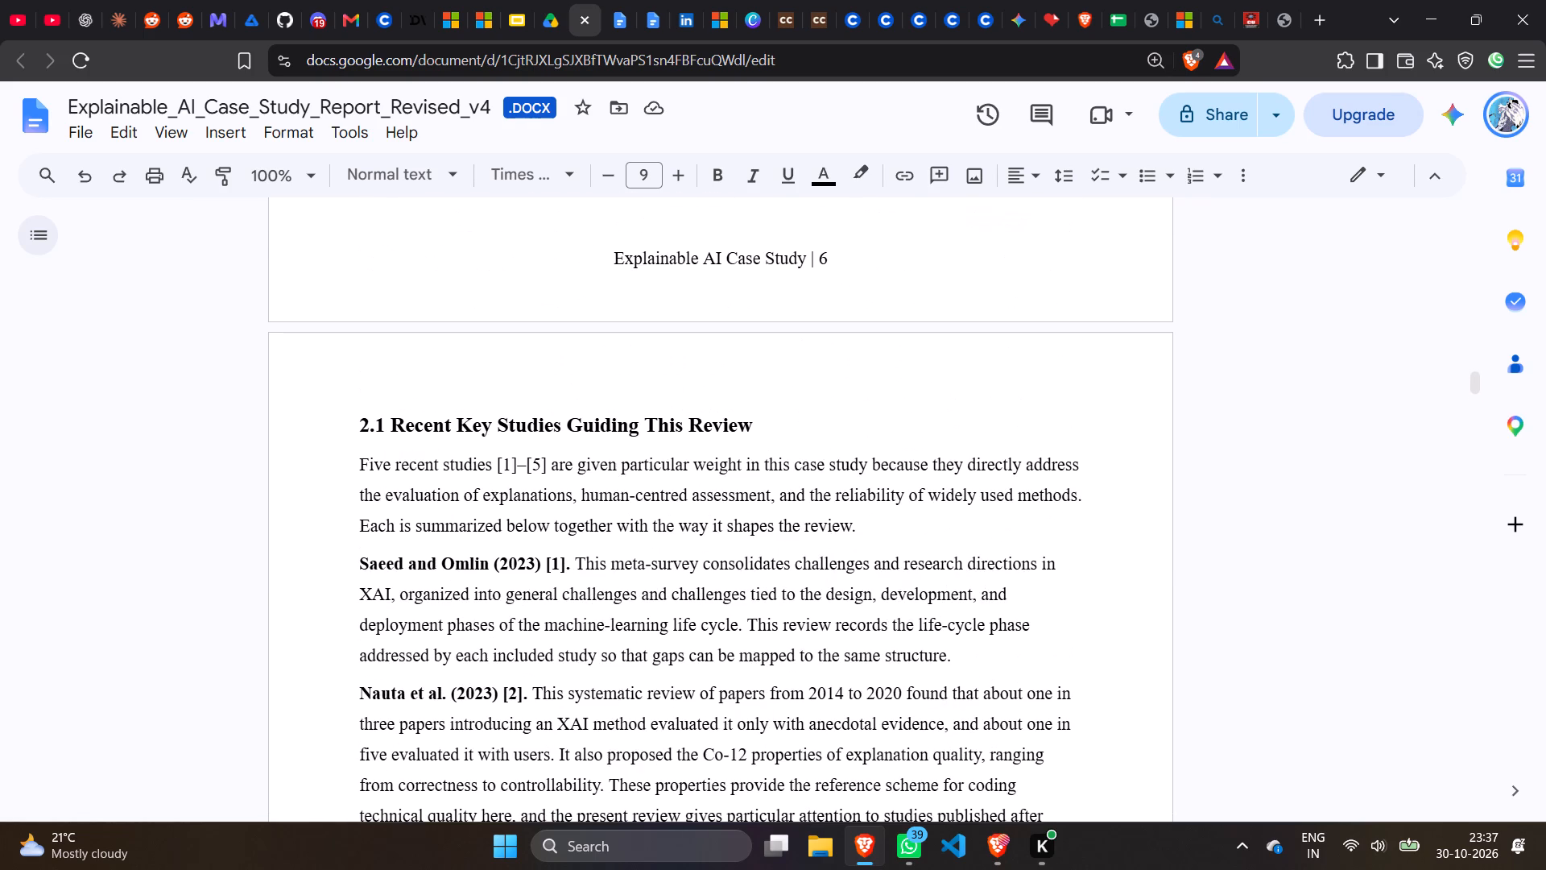
{"action": "scroll", "coordinate": [358, 422], "scroll_direction": "up", "scroll_amount": 8}
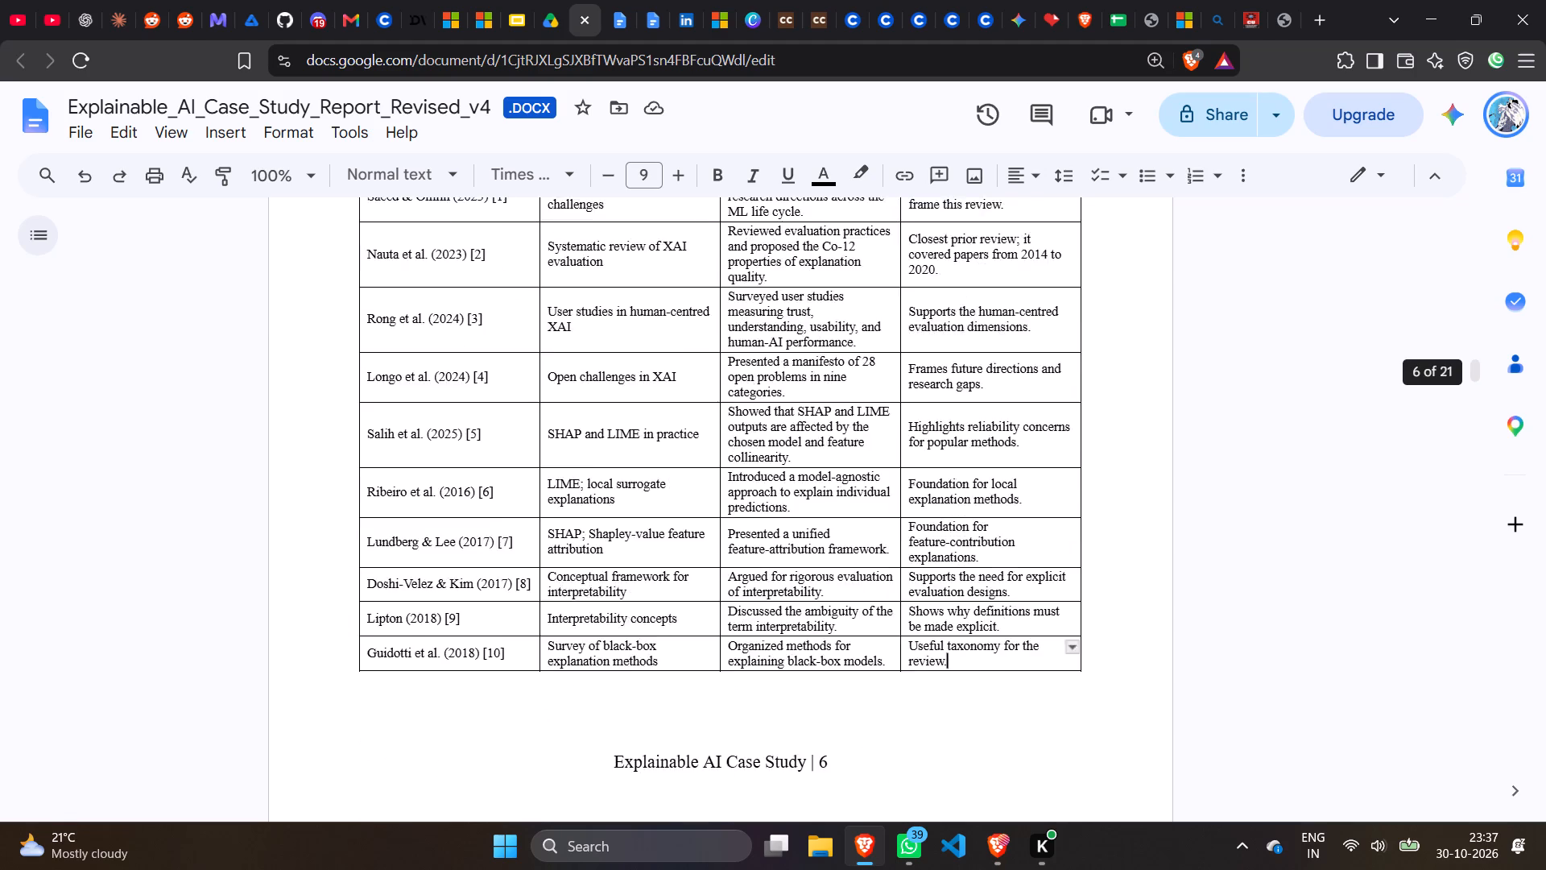
{"action": "scroll", "coordinate": [358, 422], "scroll_direction": "up", "scroll_amount": 2}
Delete section 2.1 Recent Key Studies Guiding This Review, from its heading through the Salih et al. (2025) [5] paragraph.
{"action": "scroll", "coordinate": [358, 422], "scroll_direction": "down", "scroll_amount": 10}
{"action": "left_click_drag", "start_coordinate": [358, 422], "coordinate": [651, 661]}
{"action": "scroll", "coordinate": [690, 689], "scroll_direction": "down", "scroll_amount": 5}
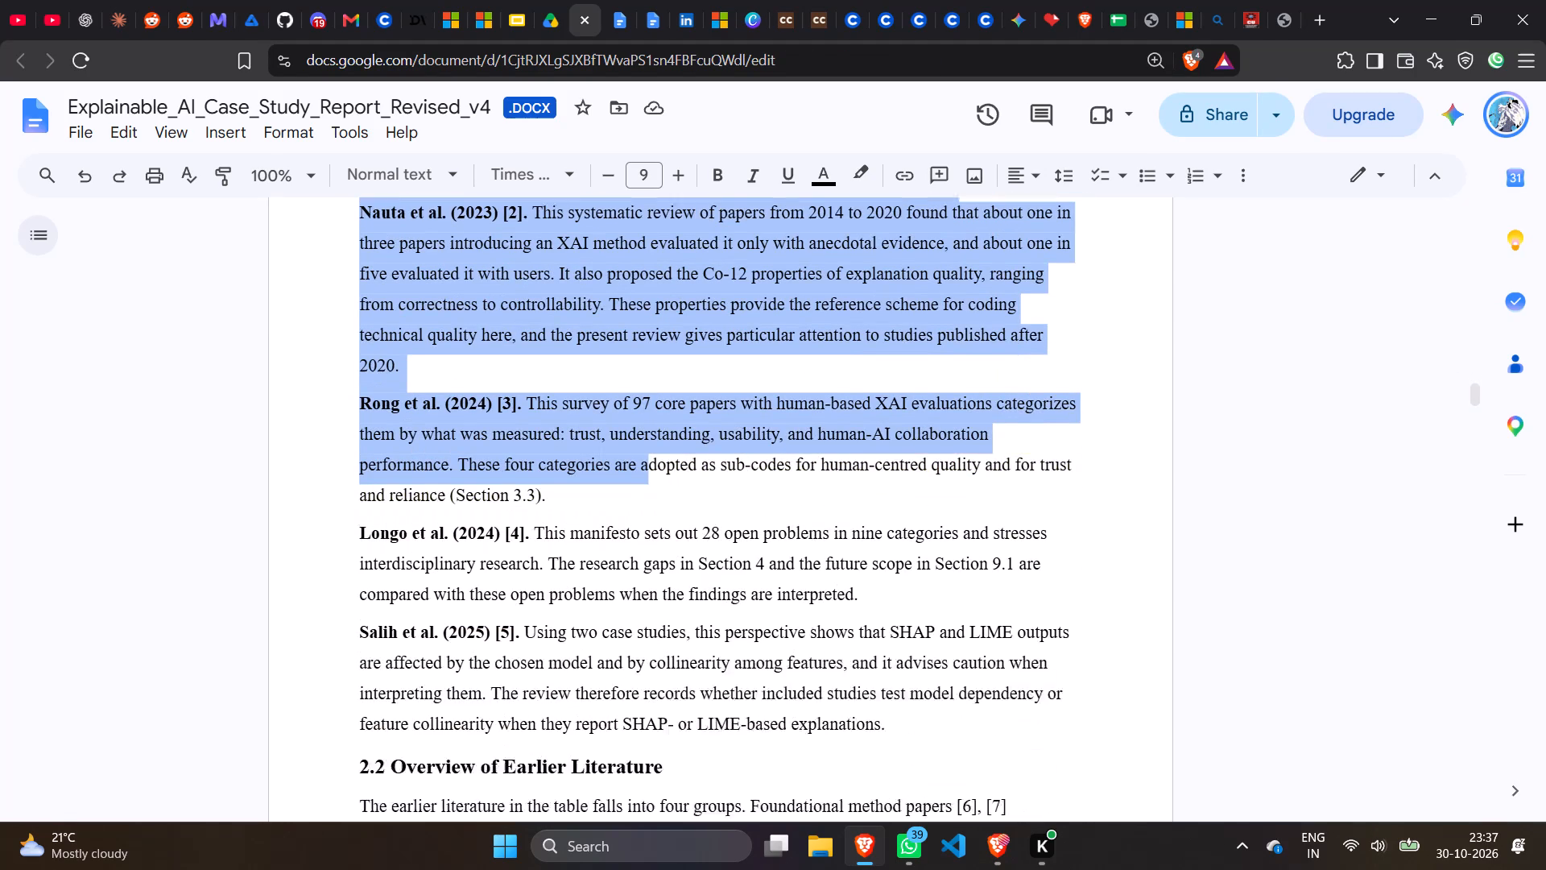
{"action": "left_click_drag", "start_coordinate": [651, 661], "coordinate": [902, 702]}
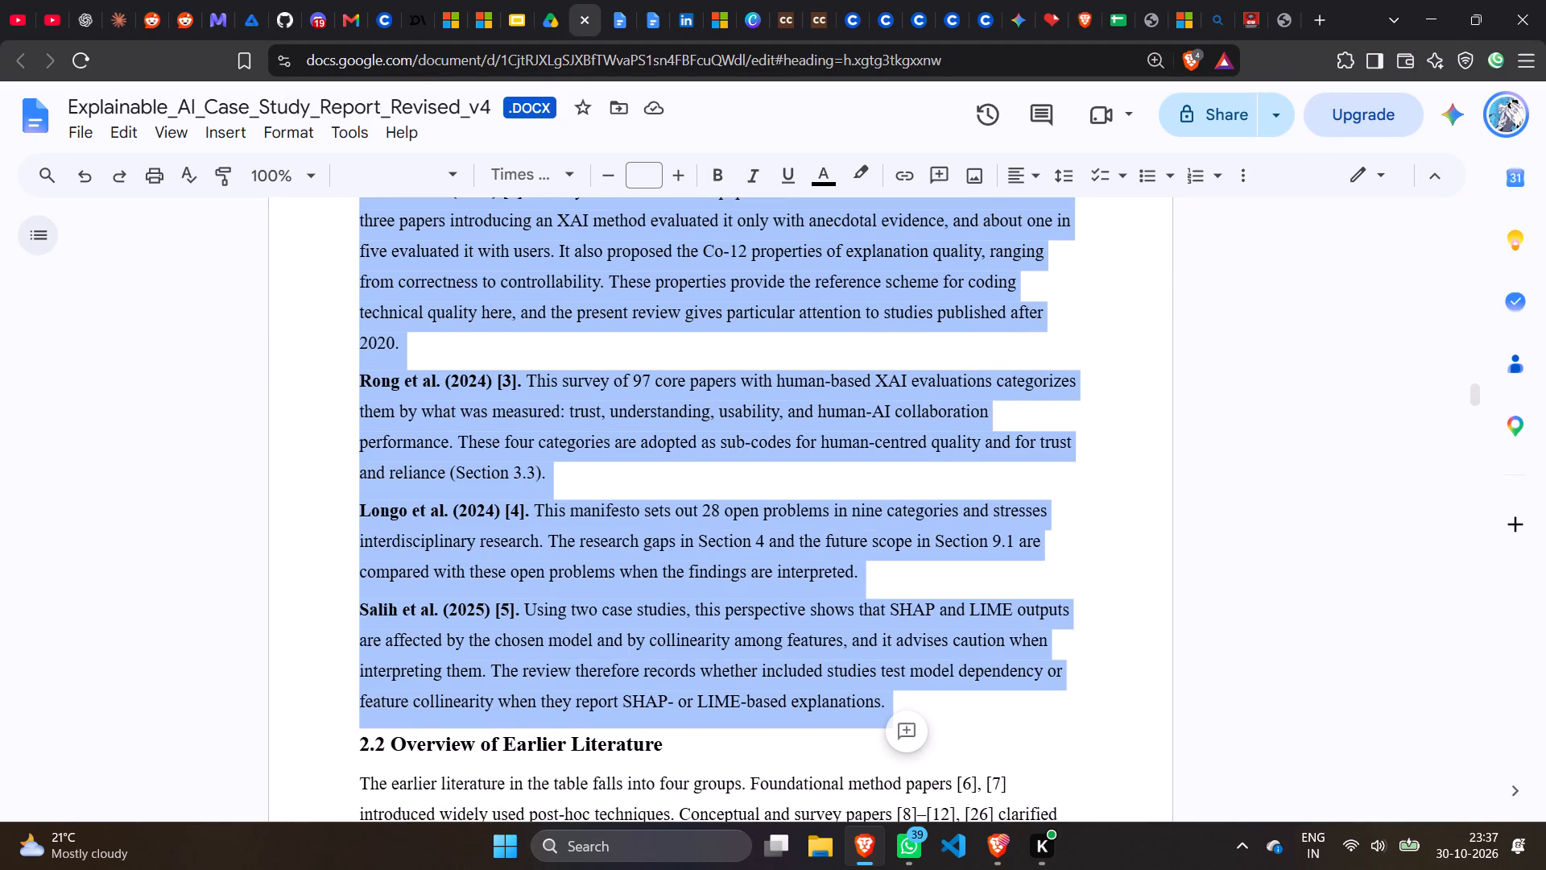
{"action": "key", "text": "BackSpace"}
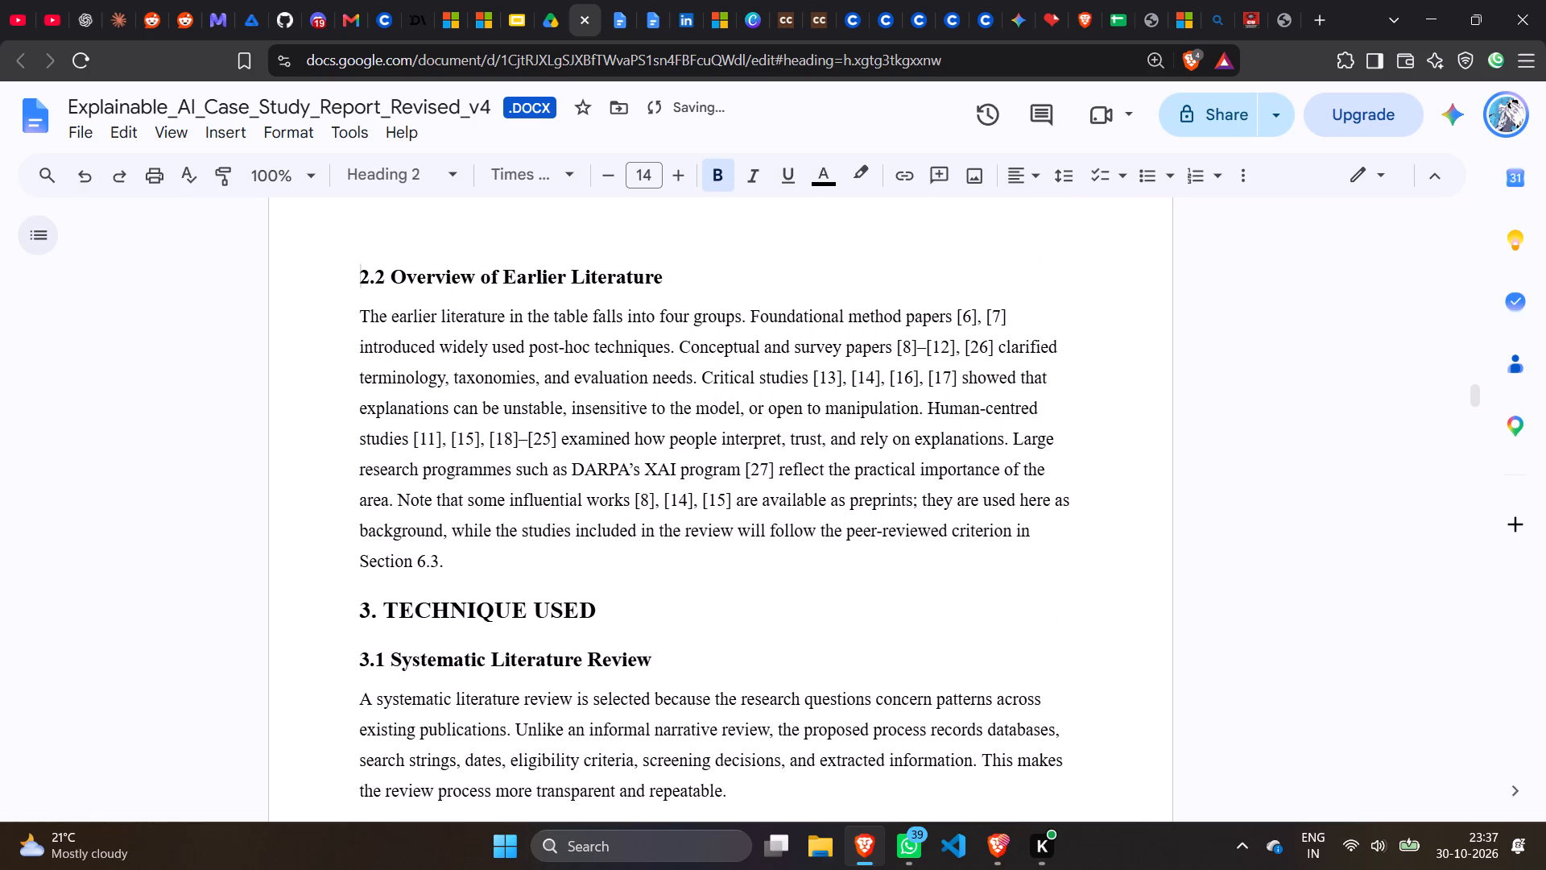
Delete section 2.2 Overview of Earlier Literature, including its heading and paragraph.
{"action": "left_click", "coordinate": [384, 280]}
{"action": "left_click_drag", "start_coordinate": [465, 564], "coordinate": [335, 275]}
{"action": "key", "text": "BackSpace"}
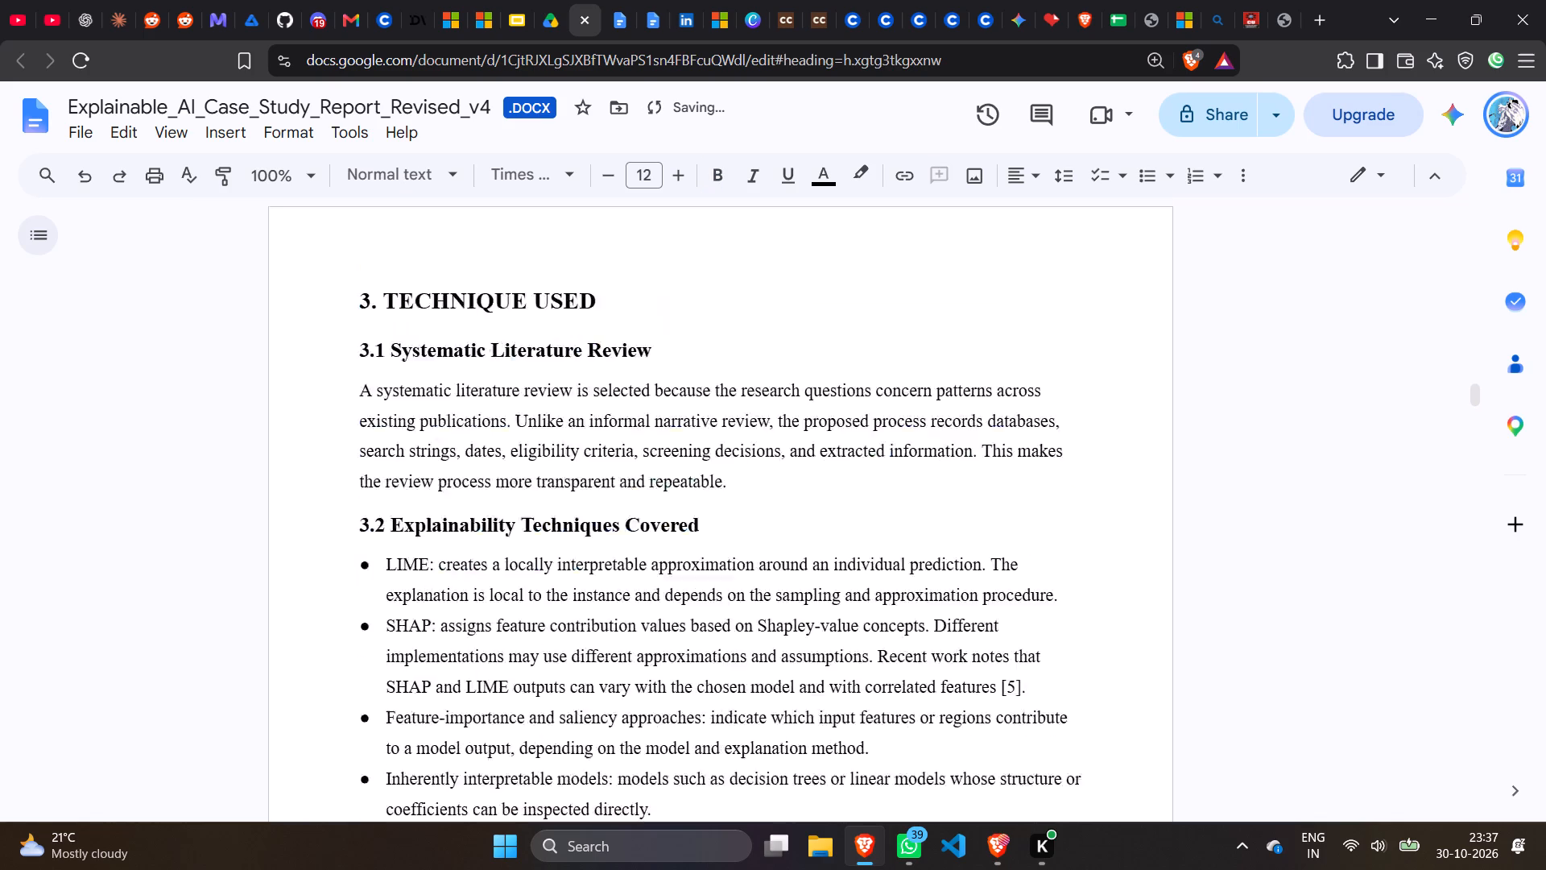
Check the literature review section and read on through sections 3 Technique Used and 4 Research Gaps.
{"action": "scroll", "coordinate": [383, 487], "scroll_direction": "down", "scroll_amount": 1}
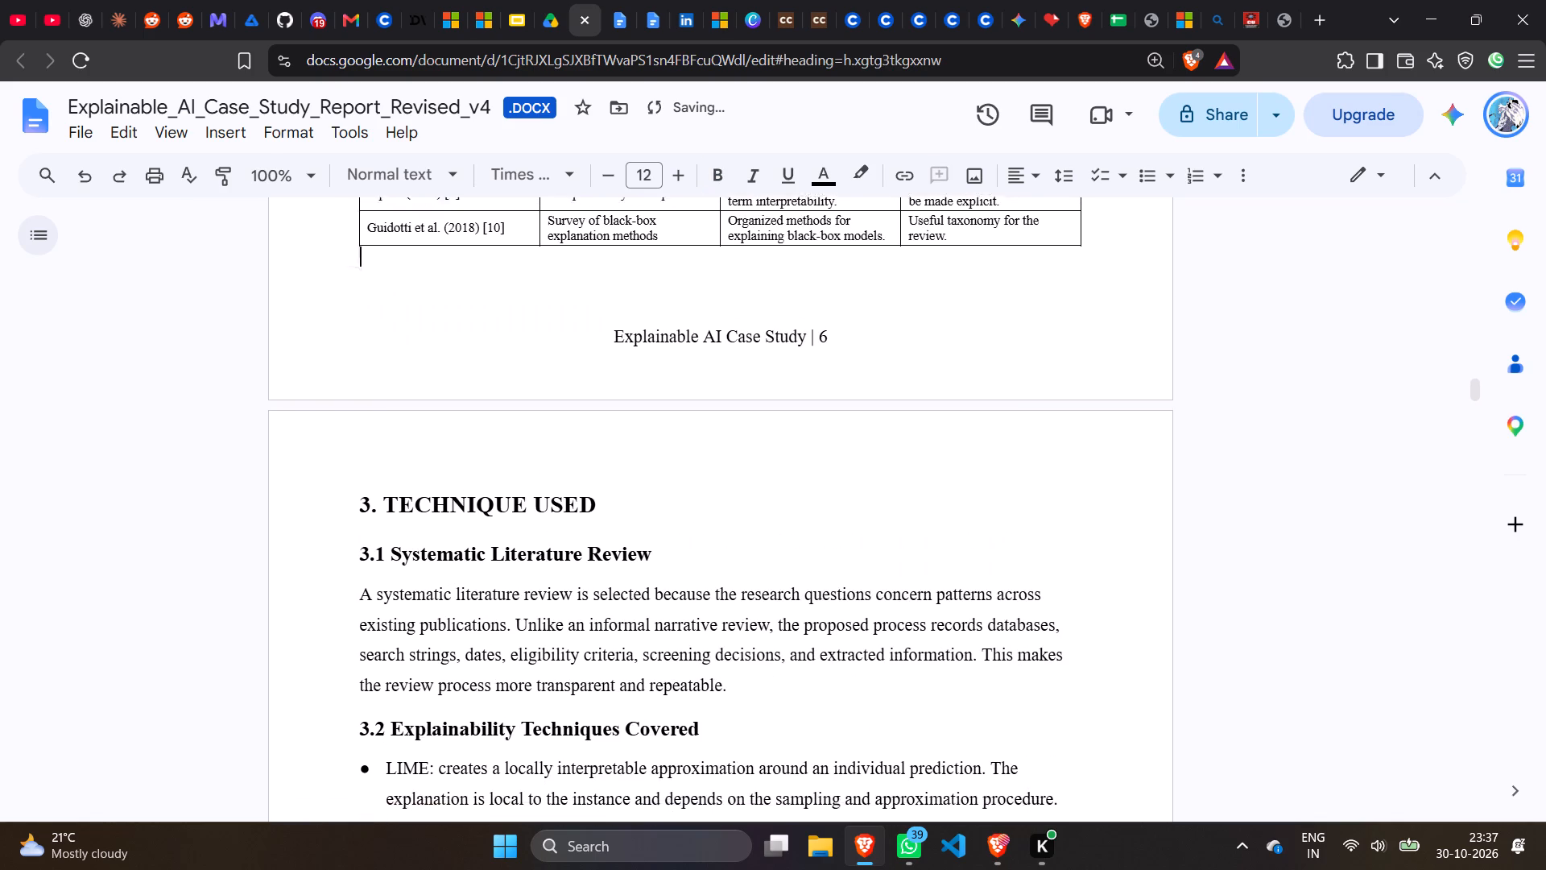
{"action": "scroll", "coordinate": [383, 487], "scroll_direction": "down", "scroll_amount": 1}
{"action": "scroll", "coordinate": [383, 487], "scroll_direction": "up", "scroll_amount": 10}
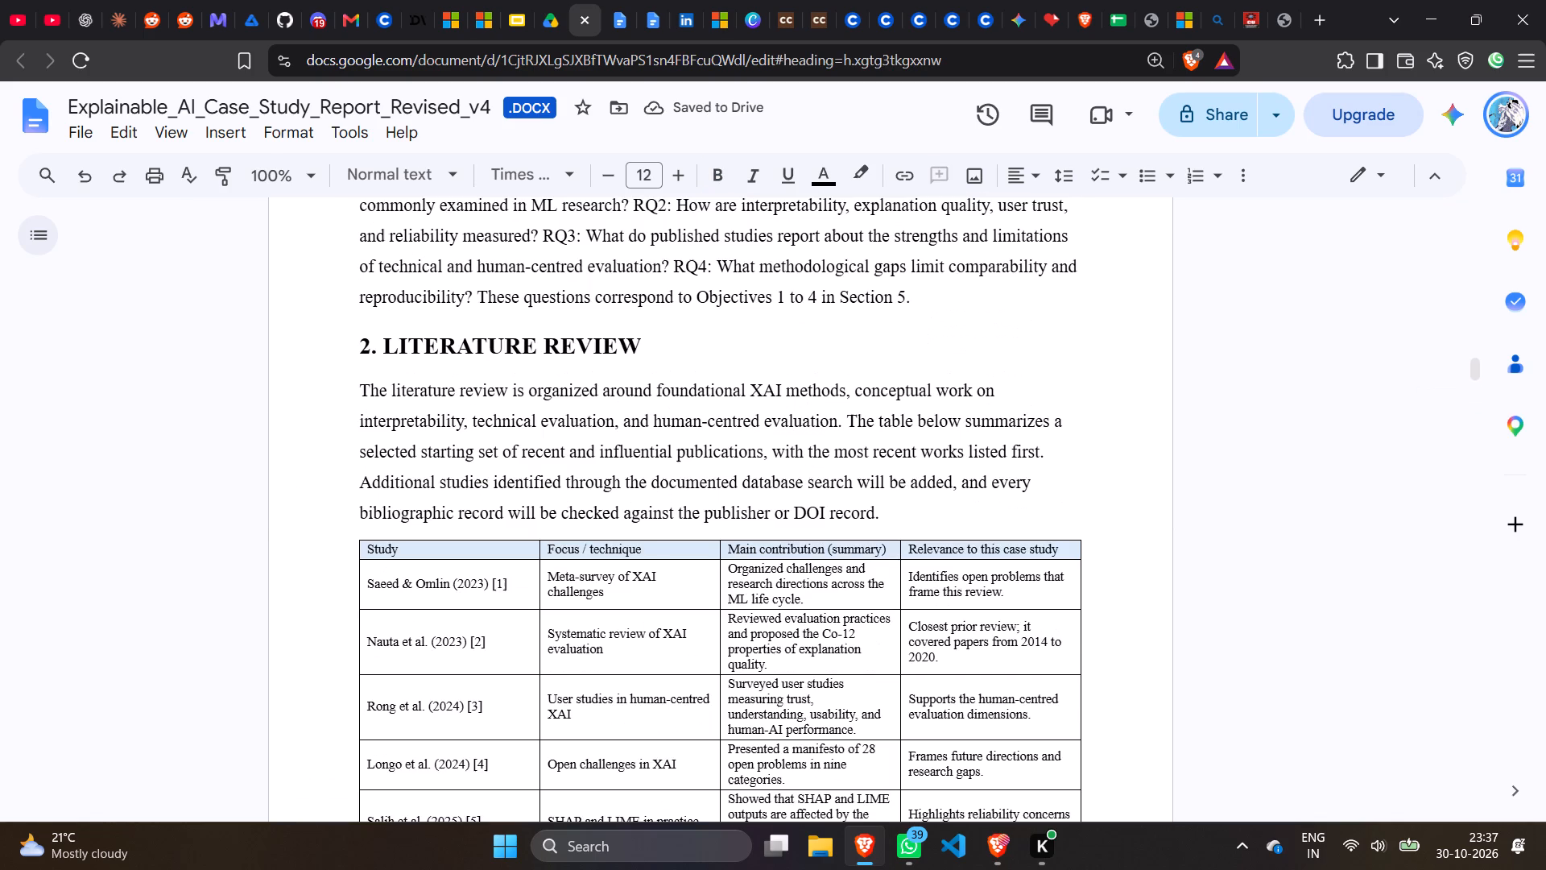
{"action": "scroll", "coordinate": [383, 487], "scroll_direction": "down", "scroll_amount": 11}
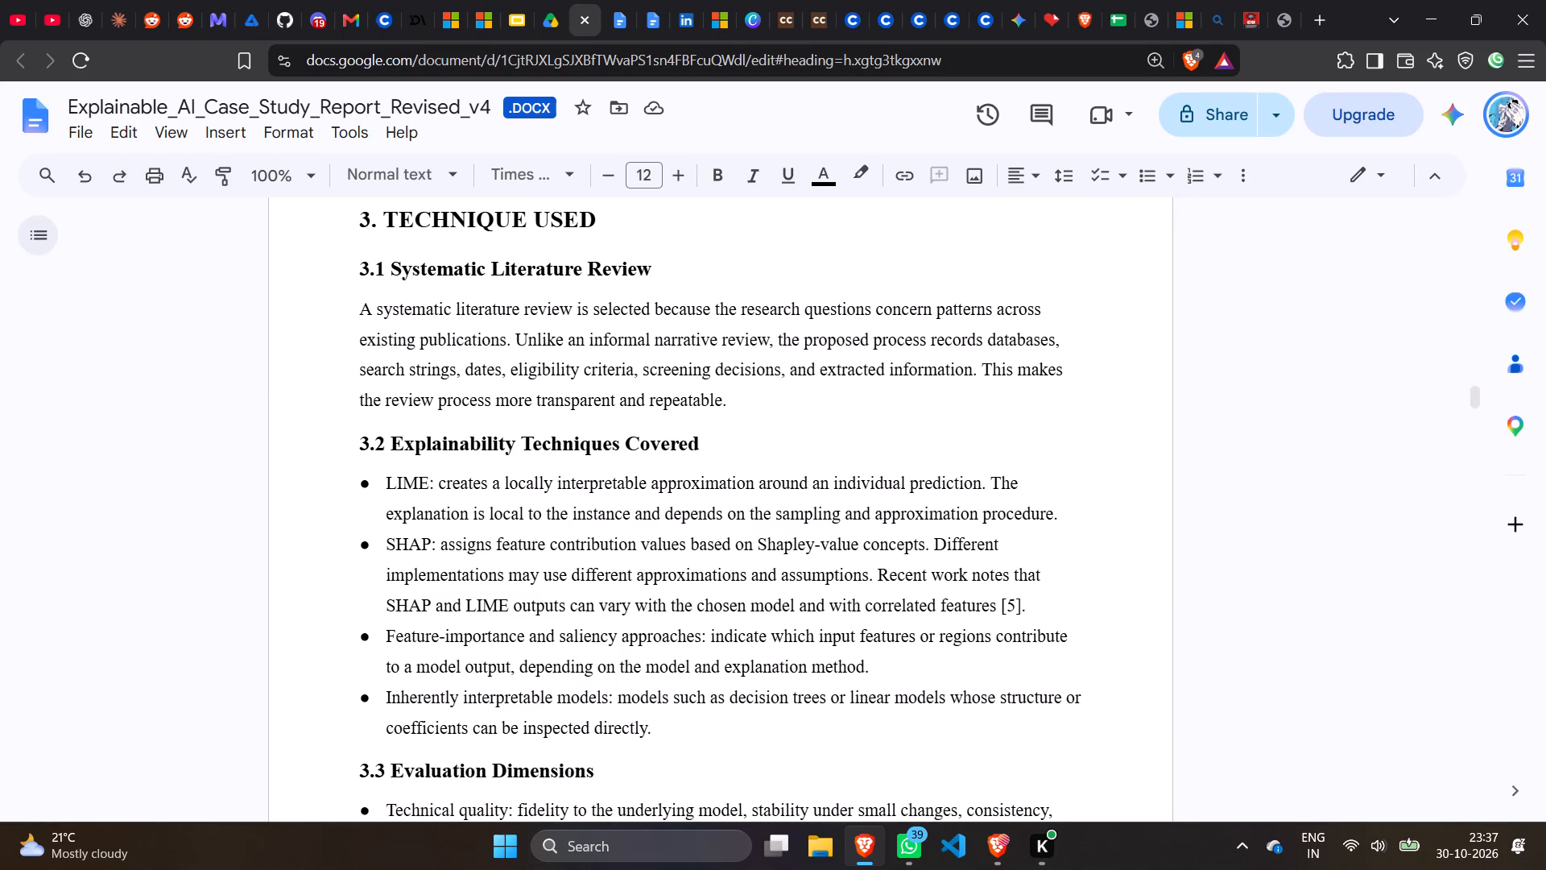
{"action": "scroll", "coordinate": [721, 343], "scroll_direction": "down", "scroll_amount": 2}
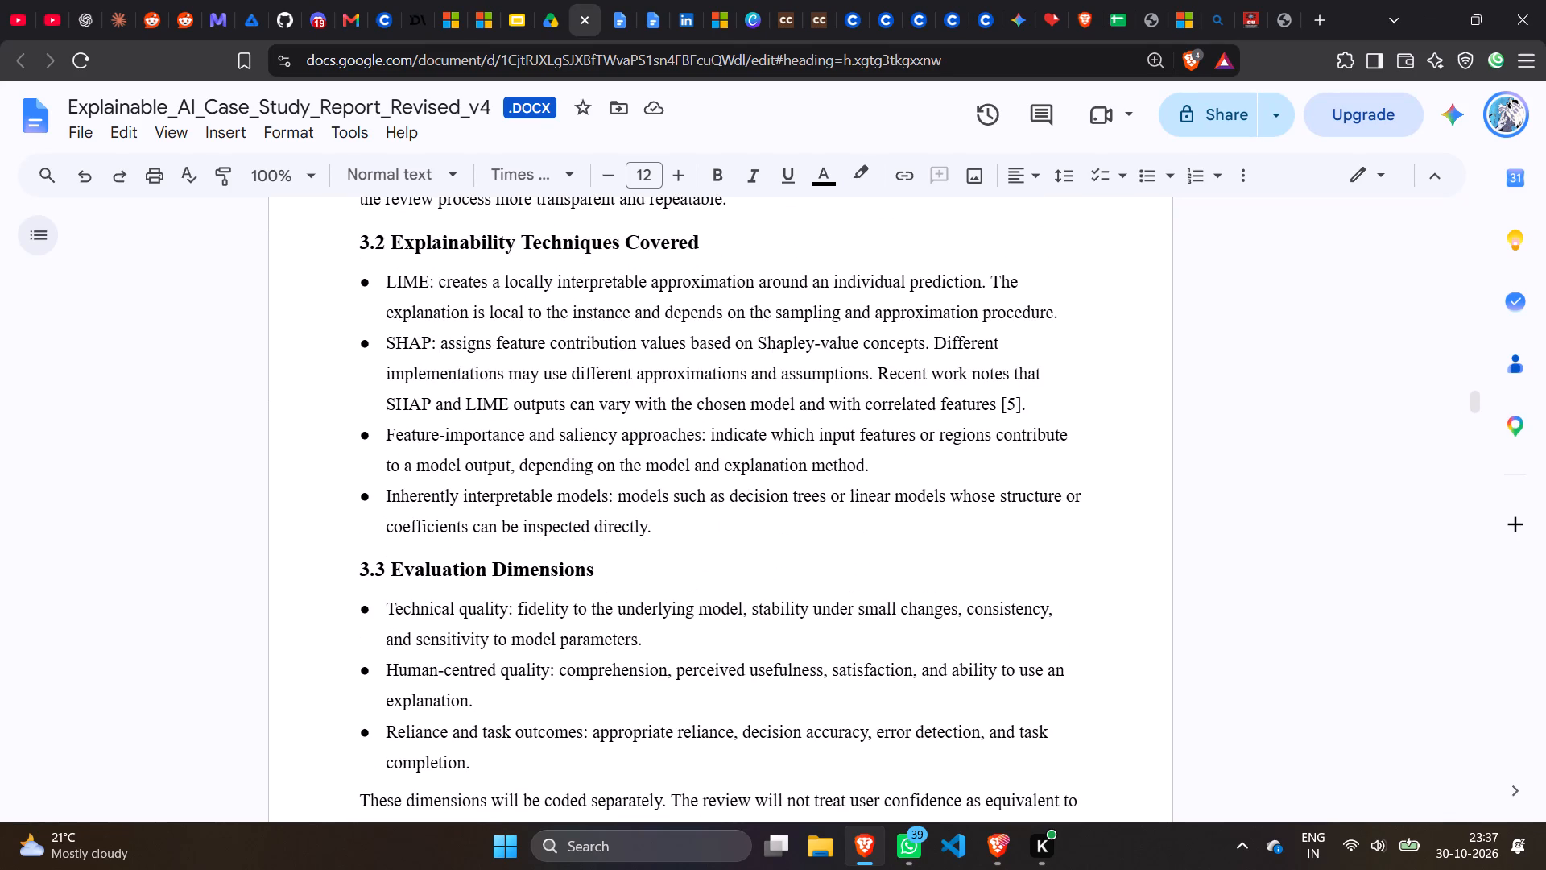
{"action": "scroll", "coordinate": [721, 343], "scroll_direction": "down", "scroll_amount": 3}
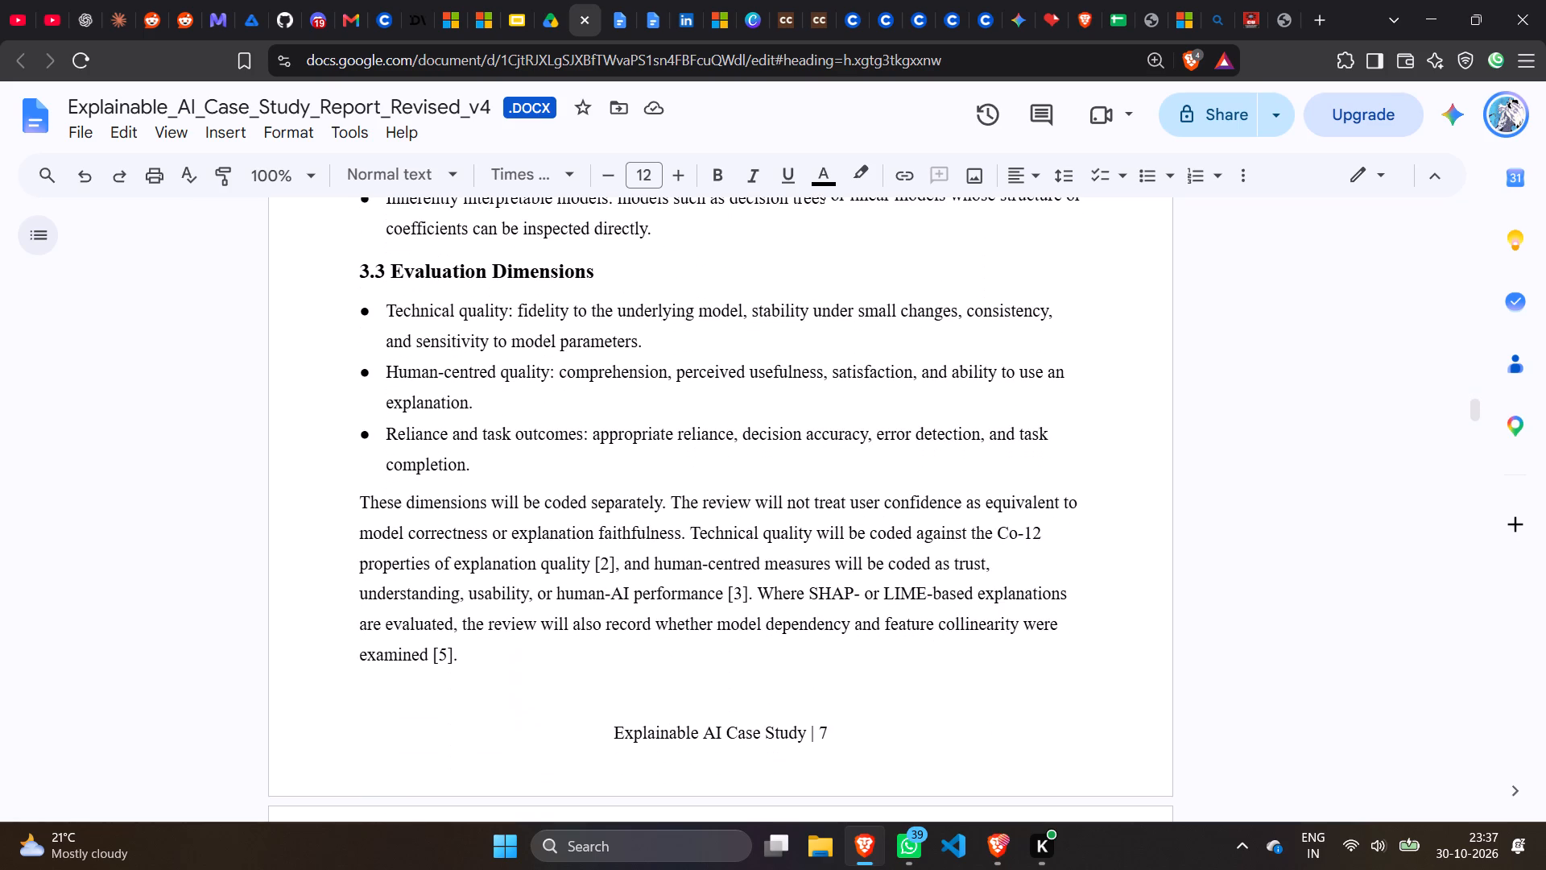
{"action": "scroll", "coordinate": [721, 343], "scroll_direction": "down", "scroll_amount": 6}
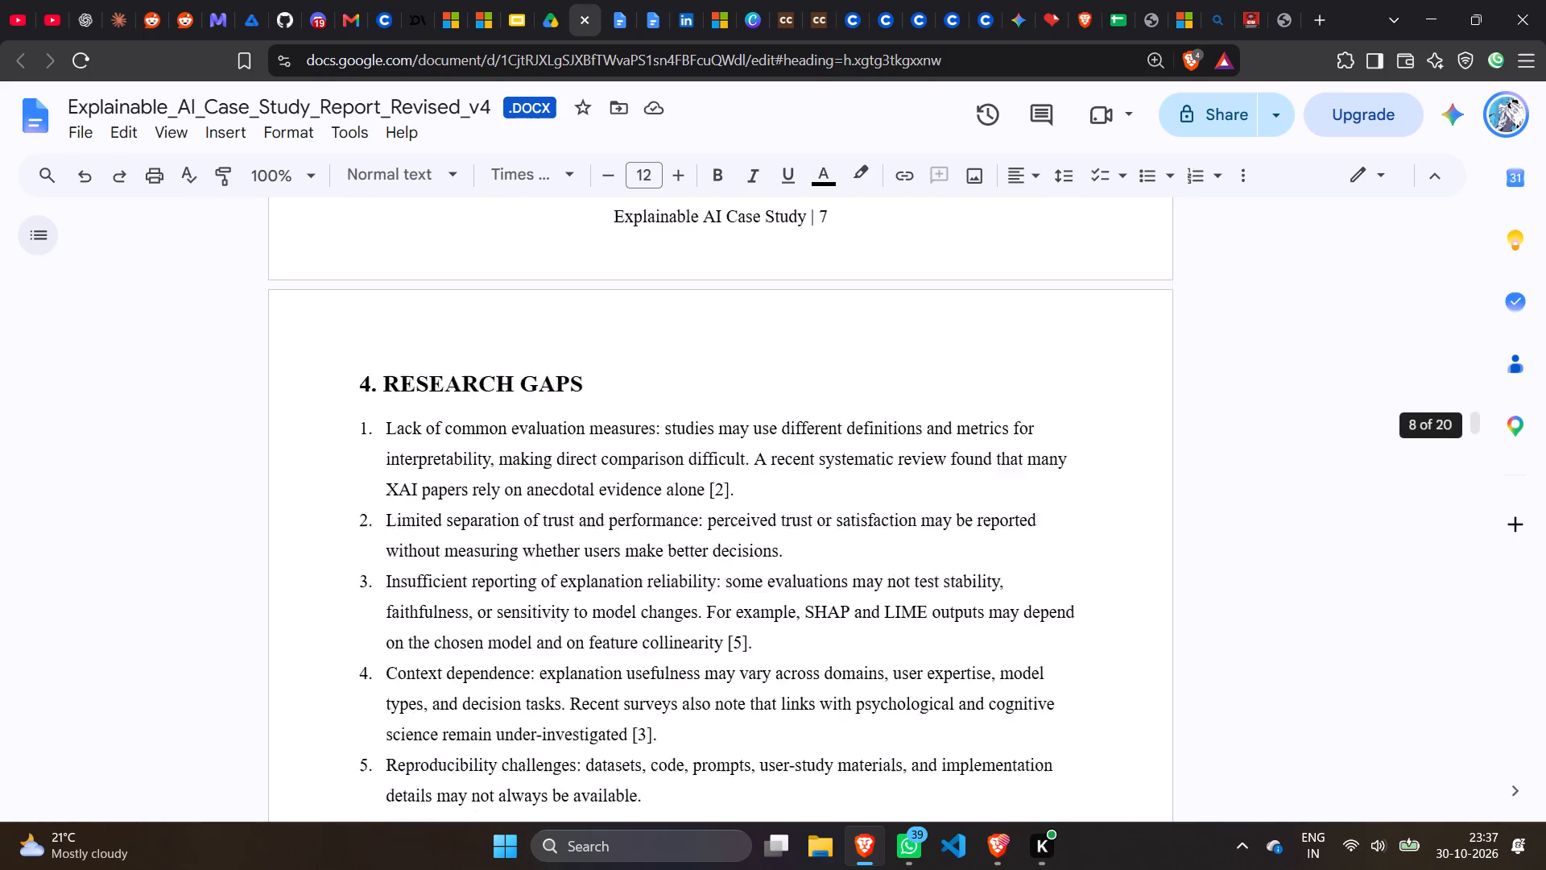
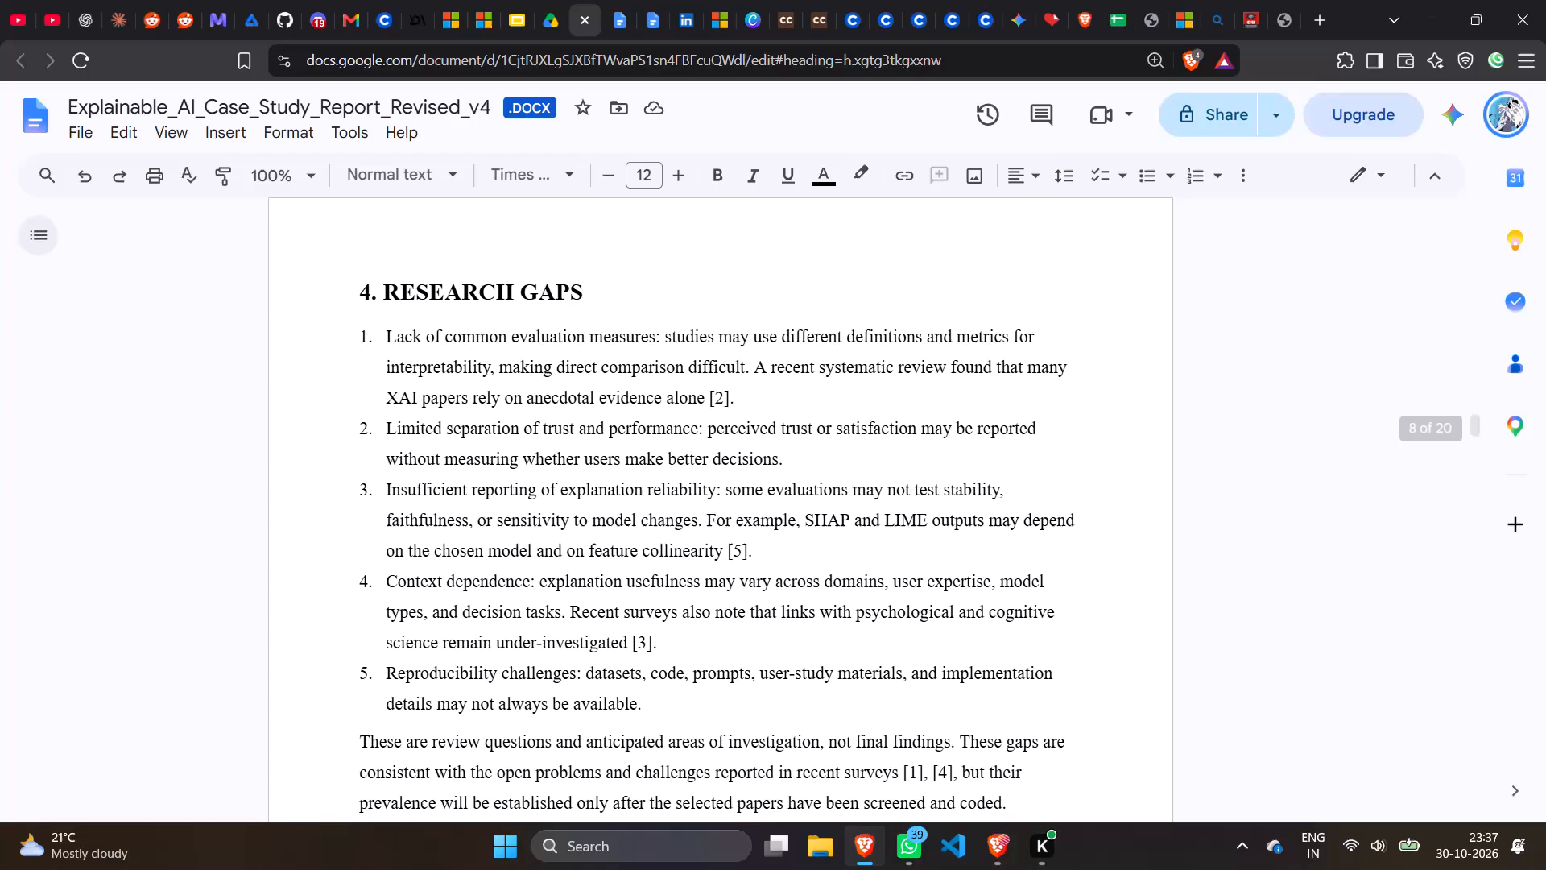
Read on from section 4 Research Gaps through 5 Objectives and 6 Methodology to the 6.7 Methodology Flowchart.
{"action": "scroll", "coordinate": [721, 343], "scroll_direction": "down", "scroll_amount": 1}
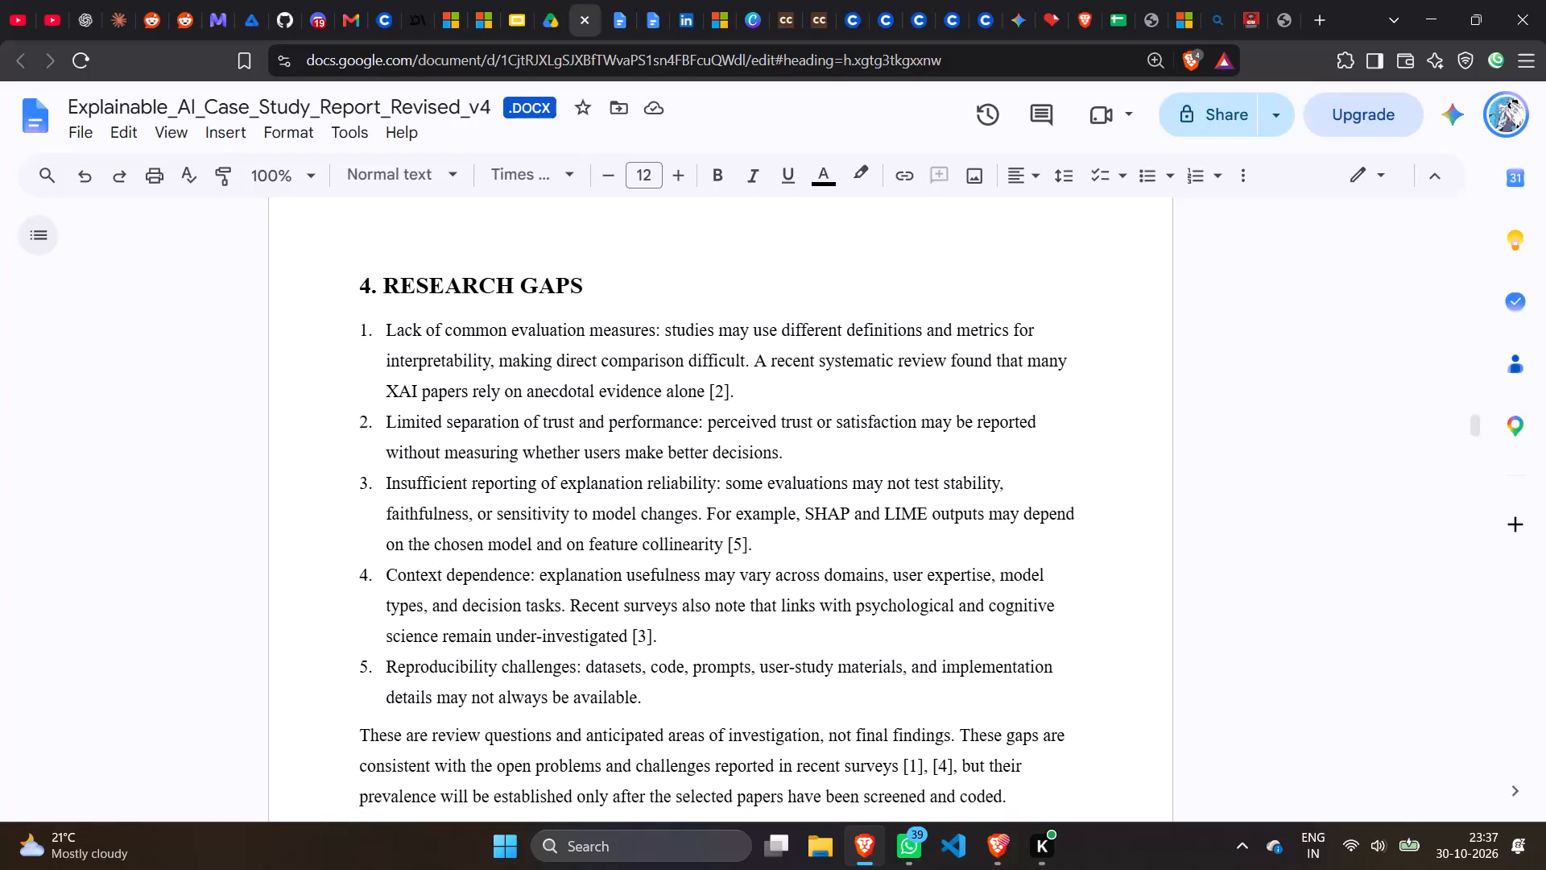
{"action": "scroll", "coordinate": [721, 343], "scroll_direction": "down", "scroll_amount": 4}
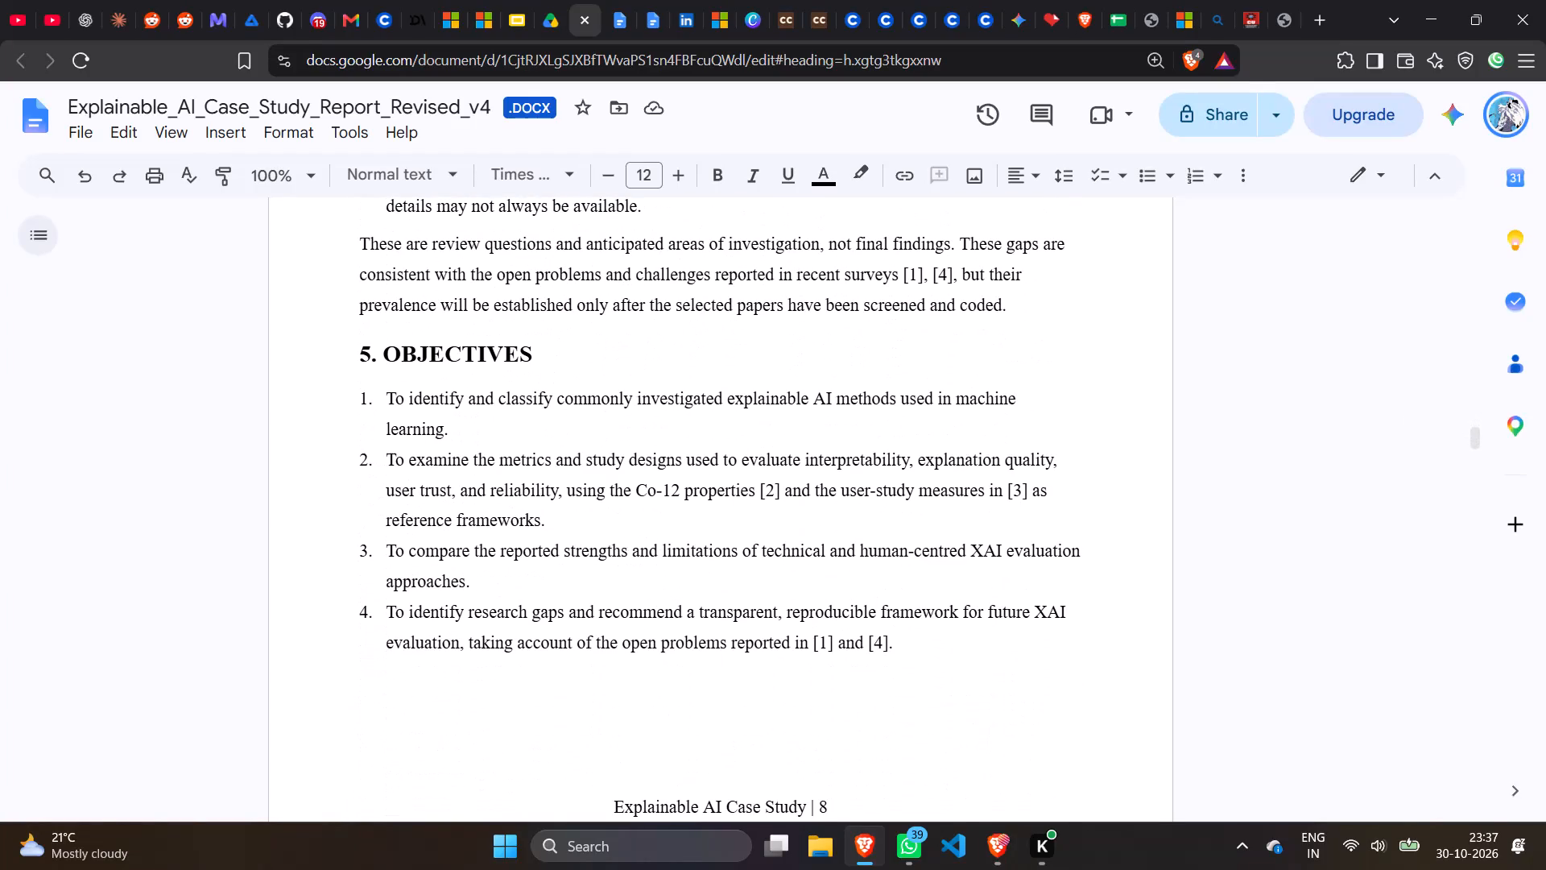
{"action": "scroll", "coordinate": [721, 343], "scroll_direction": "down", "scroll_amount": 6}
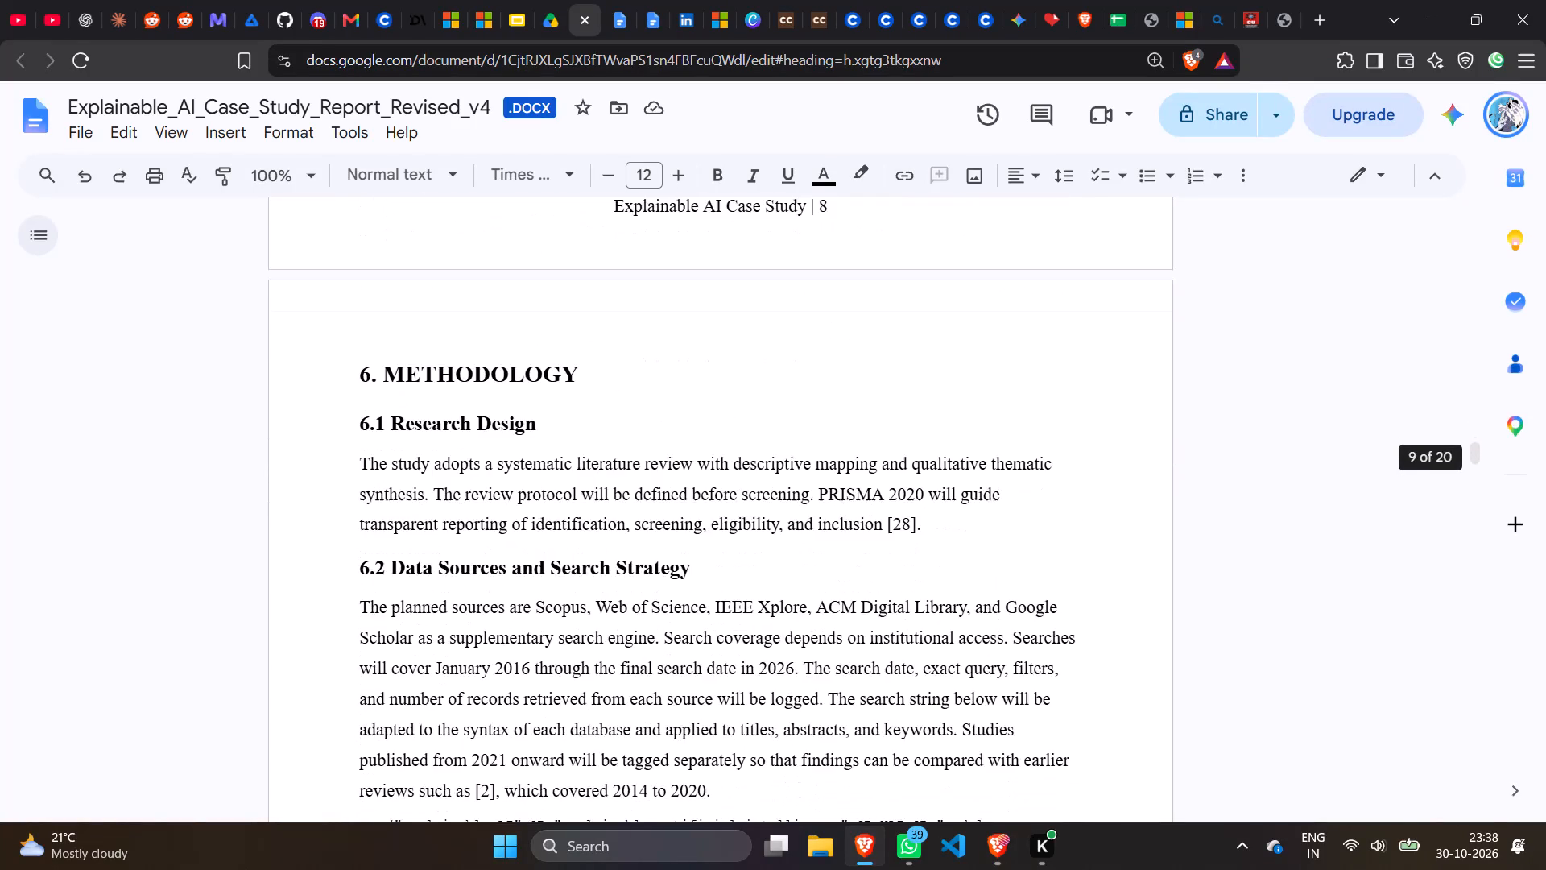
{"action": "scroll", "coordinate": [721, 343], "scroll_direction": "down", "scroll_amount": 4}
{"action": "scroll", "coordinate": [721, 343], "scroll_direction": "up", "scroll_amount": 2}
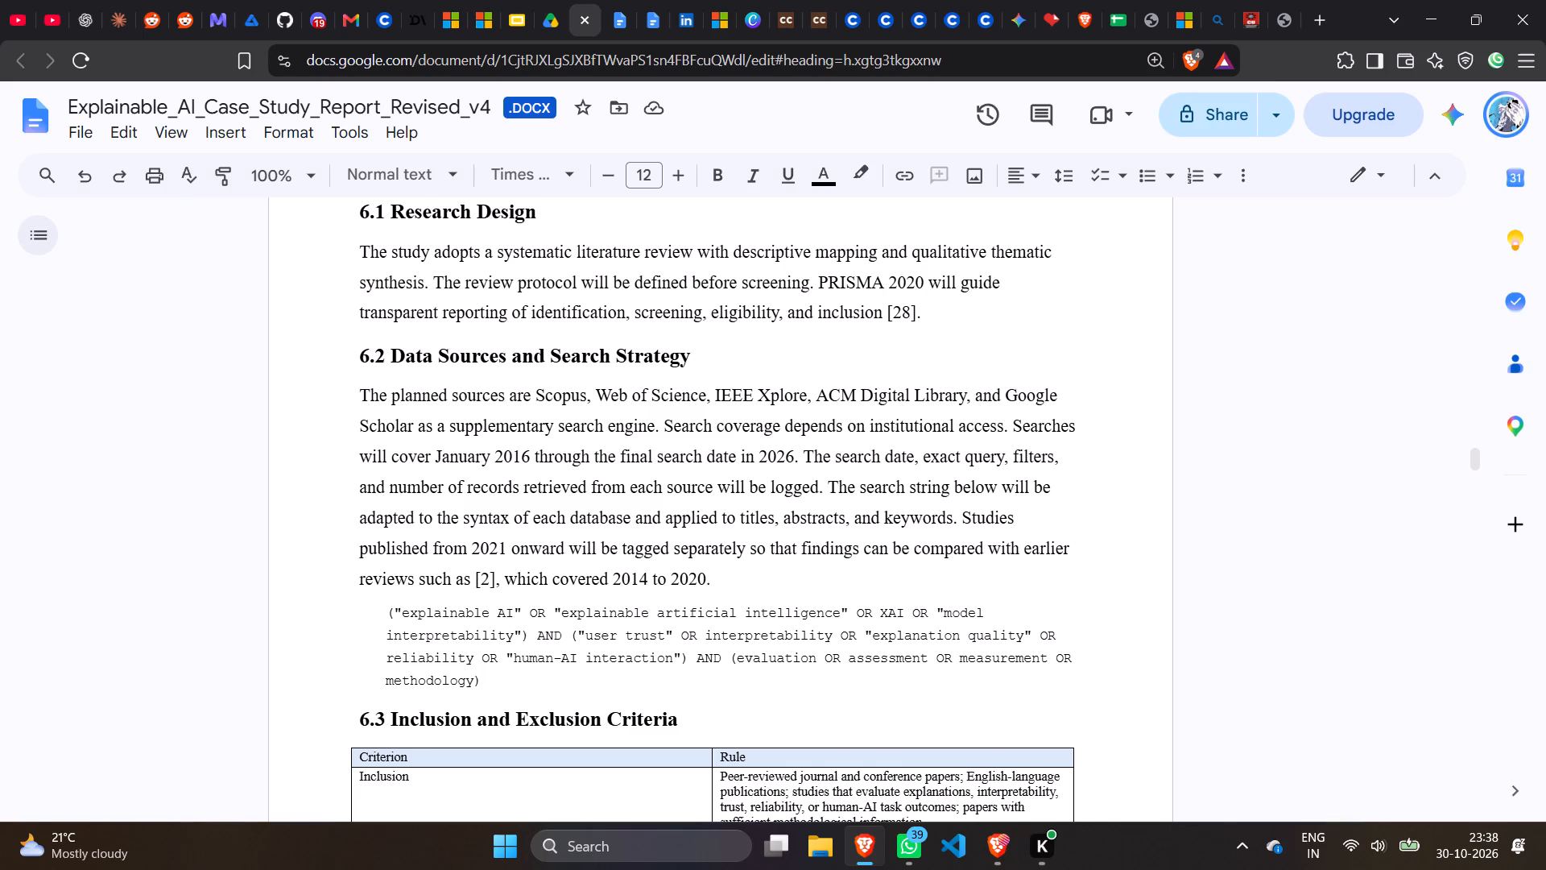
{"action": "scroll", "coordinate": [557, 578], "scroll_direction": "down", "scroll_amount": 2}
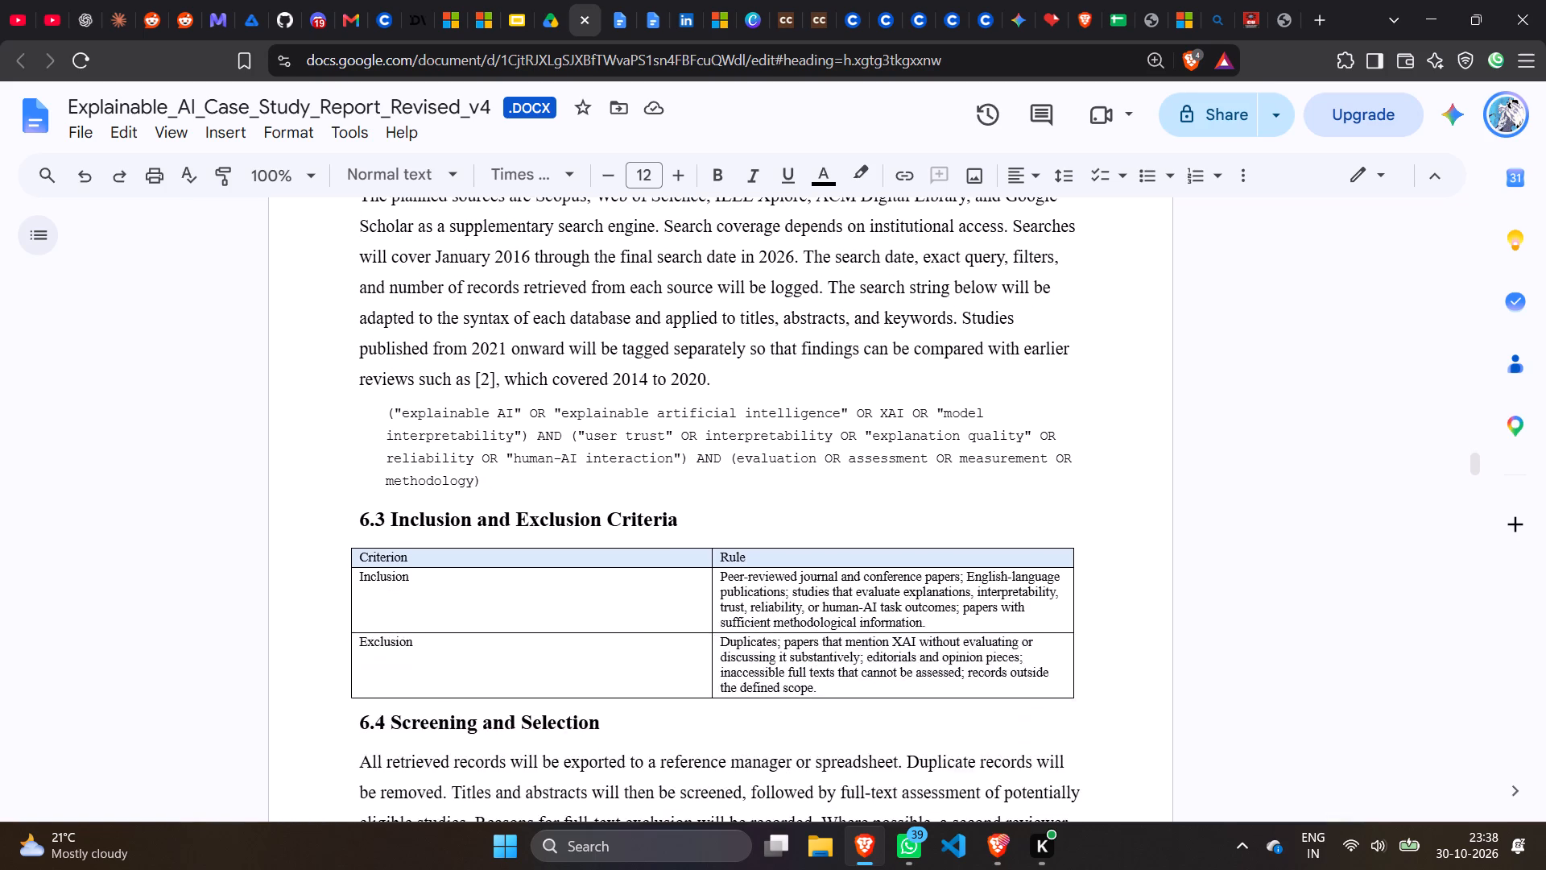
{"action": "scroll", "coordinate": [557, 578], "scroll_direction": "down", "scroll_amount": 4}
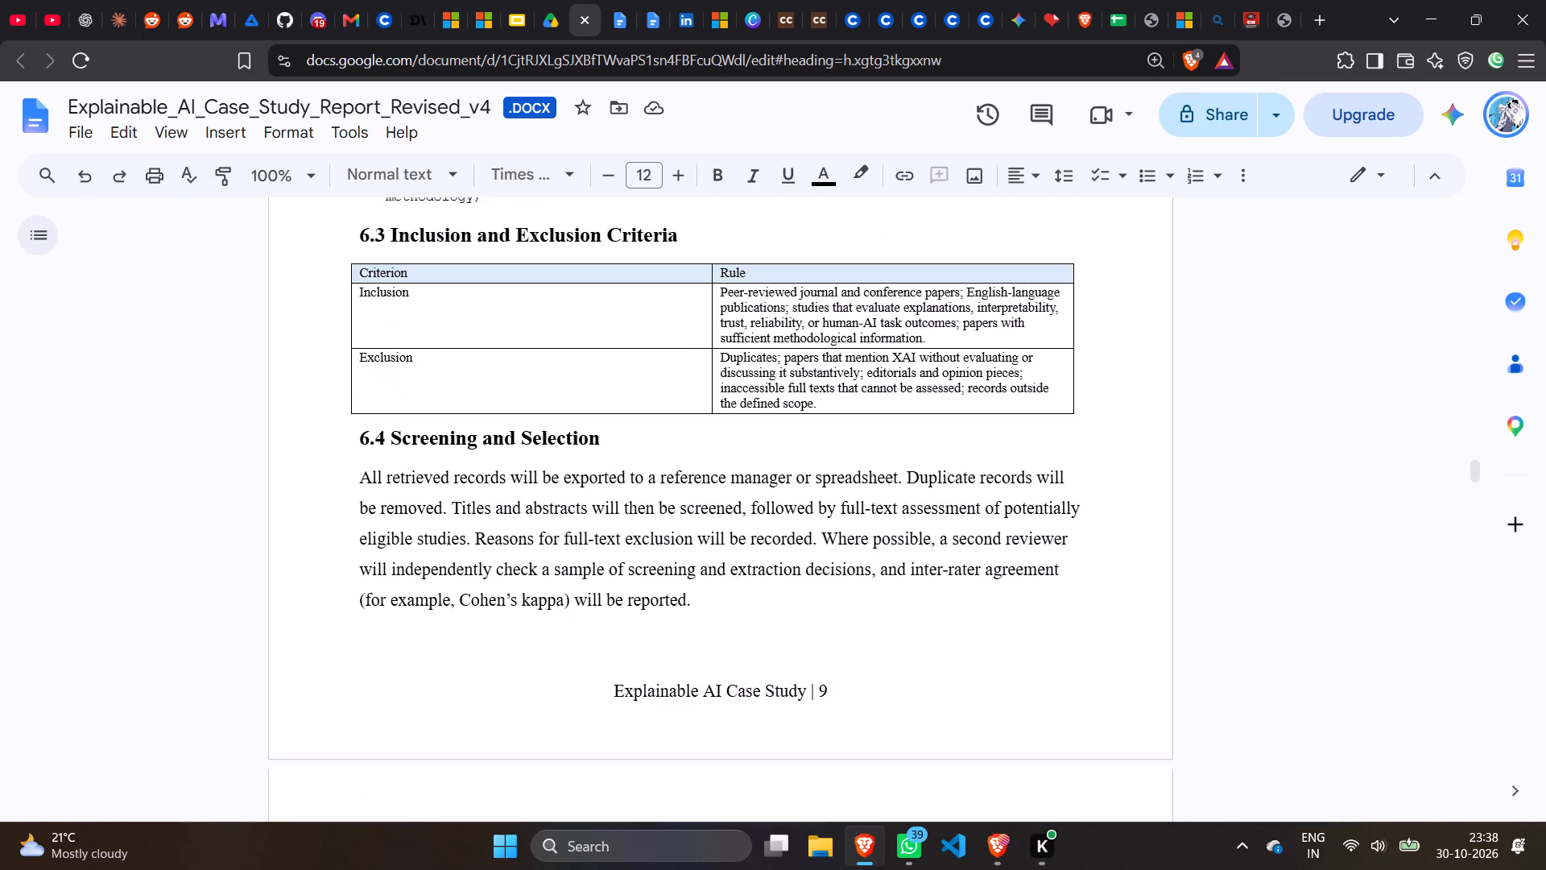
{"action": "scroll", "coordinate": [557, 578], "scroll_direction": "down", "scroll_amount": 5}
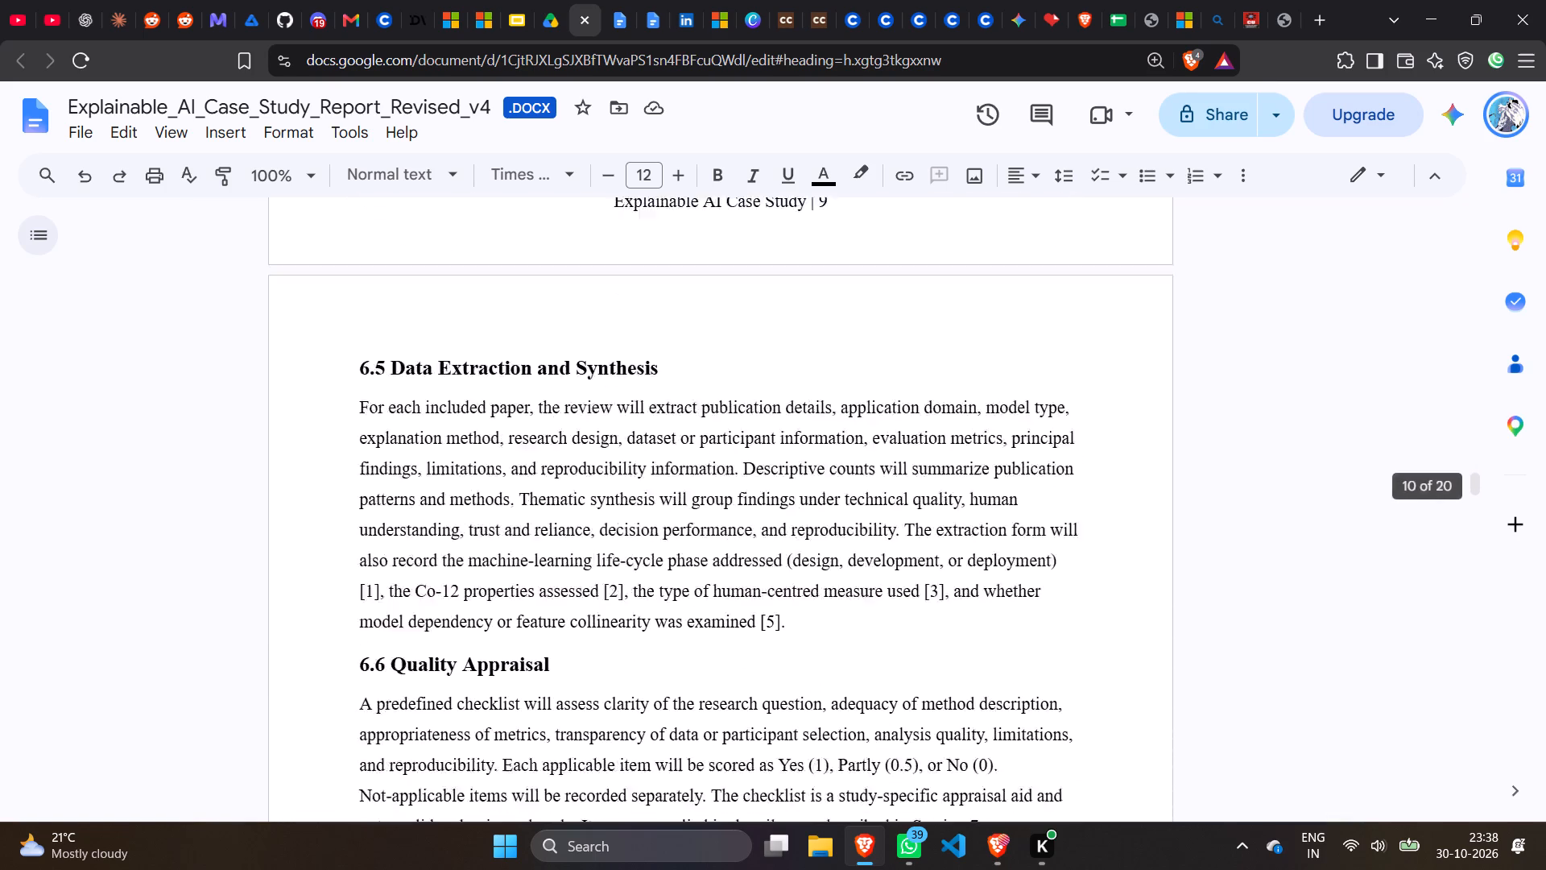
{"action": "scroll", "coordinate": [557, 578], "scroll_direction": "down", "scroll_amount": 6}
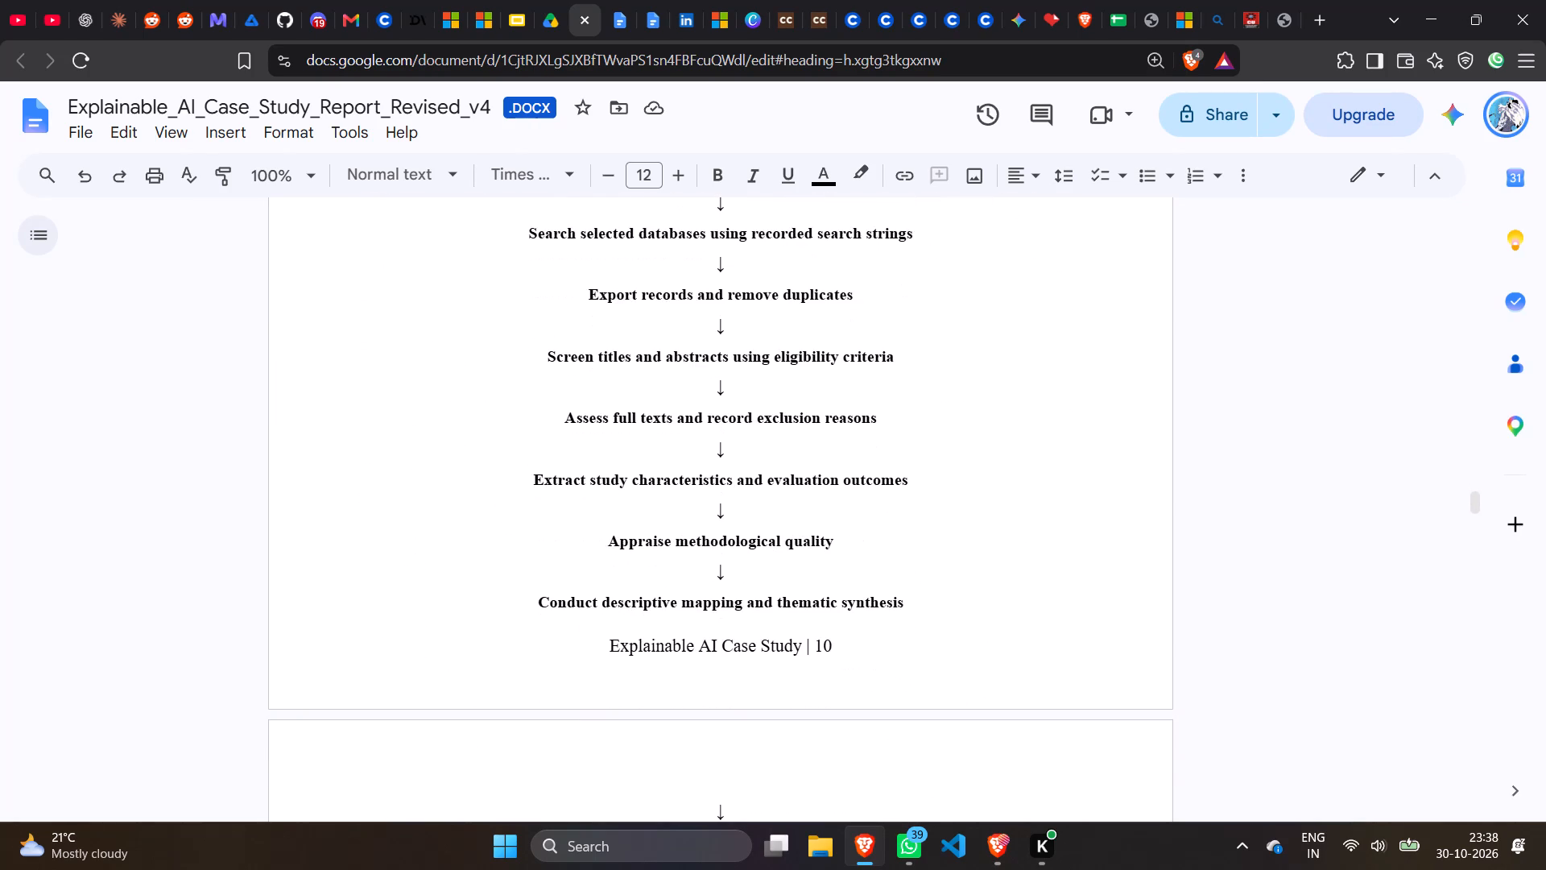
{"action": "scroll", "coordinate": [557, 578], "scroll_direction": "down", "scroll_amount": 3}
Delete the Boolean search string paragraph below the text of section 6.2 Data Sources and Search Strategy, leaving no blank line.
{"action": "scroll", "coordinate": [557, 578], "scroll_direction": "up", "scroll_amount": 8}
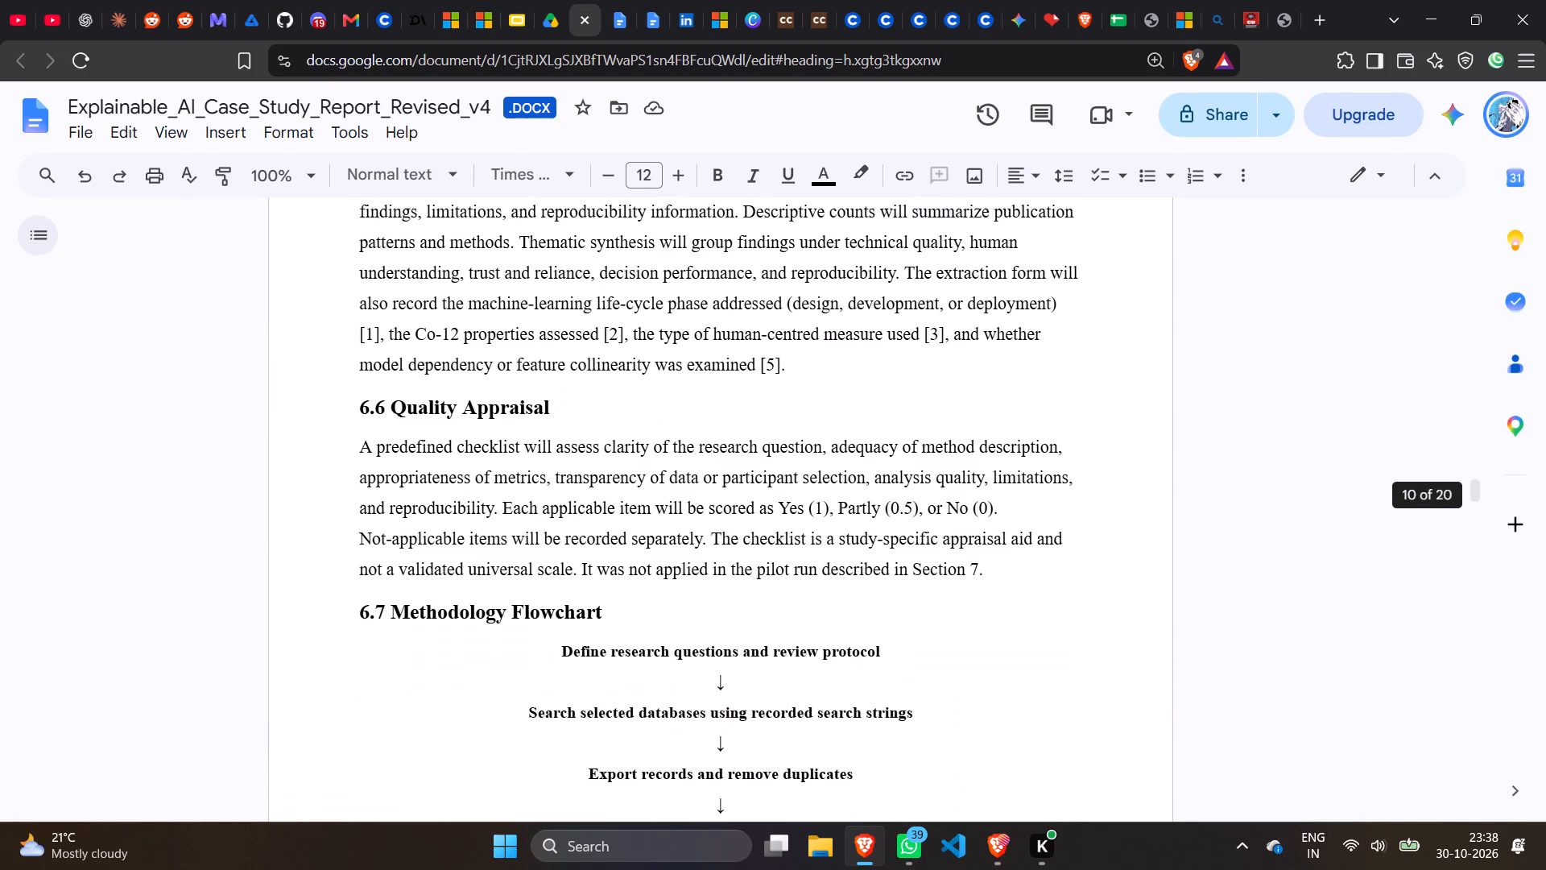
{"action": "scroll", "coordinate": [554, 570], "scroll_direction": "up", "scroll_amount": 4}
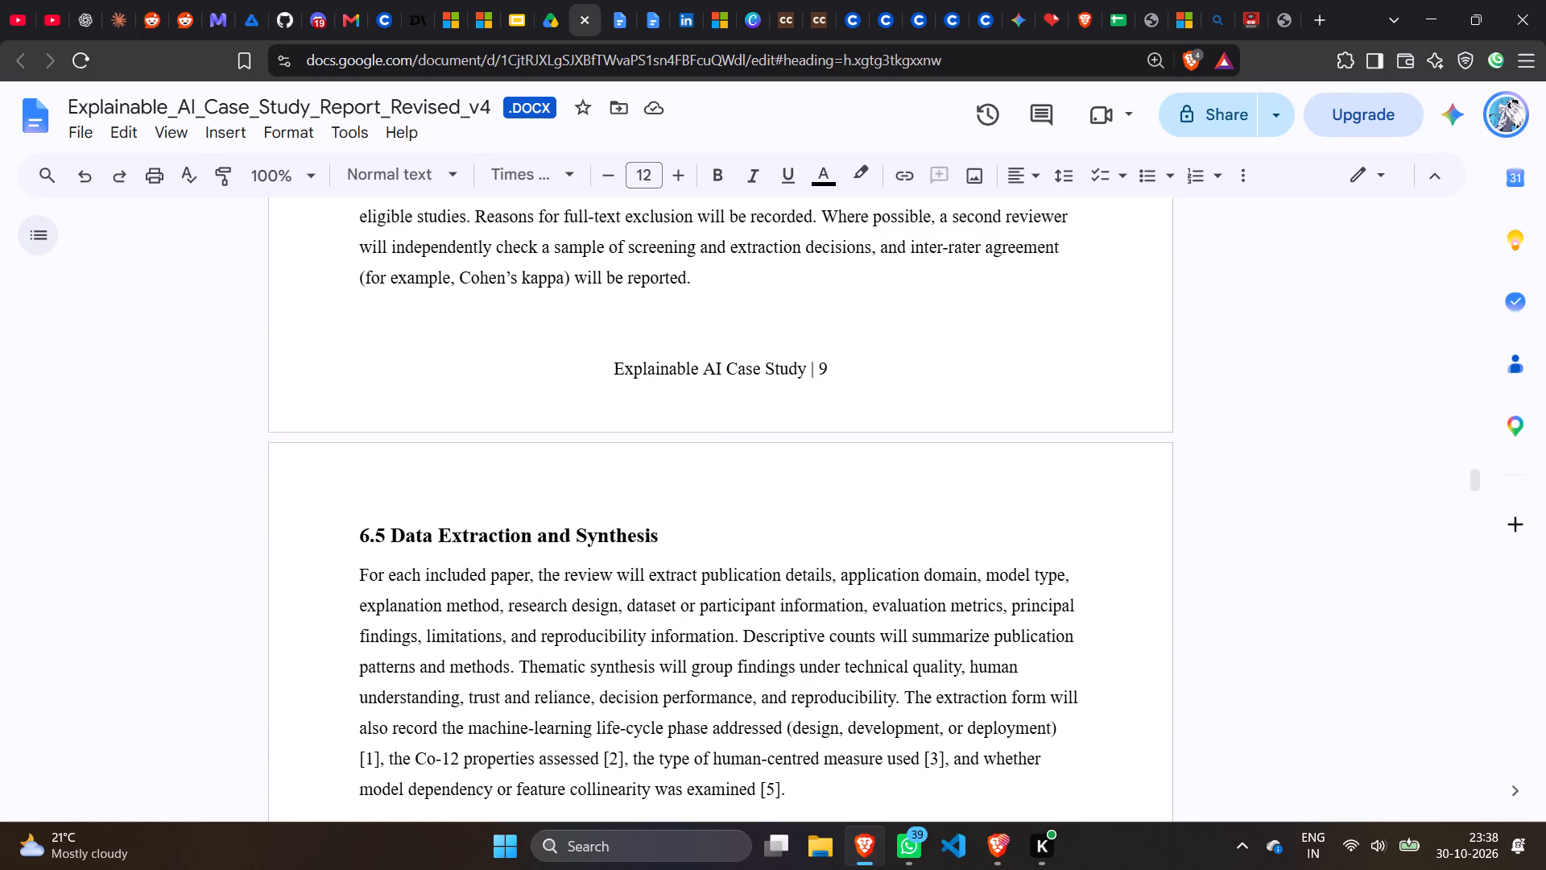
{"action": "scroll", "coordinate": [552, 579], "scroll_direction": "up", "scroll_amount": 10}
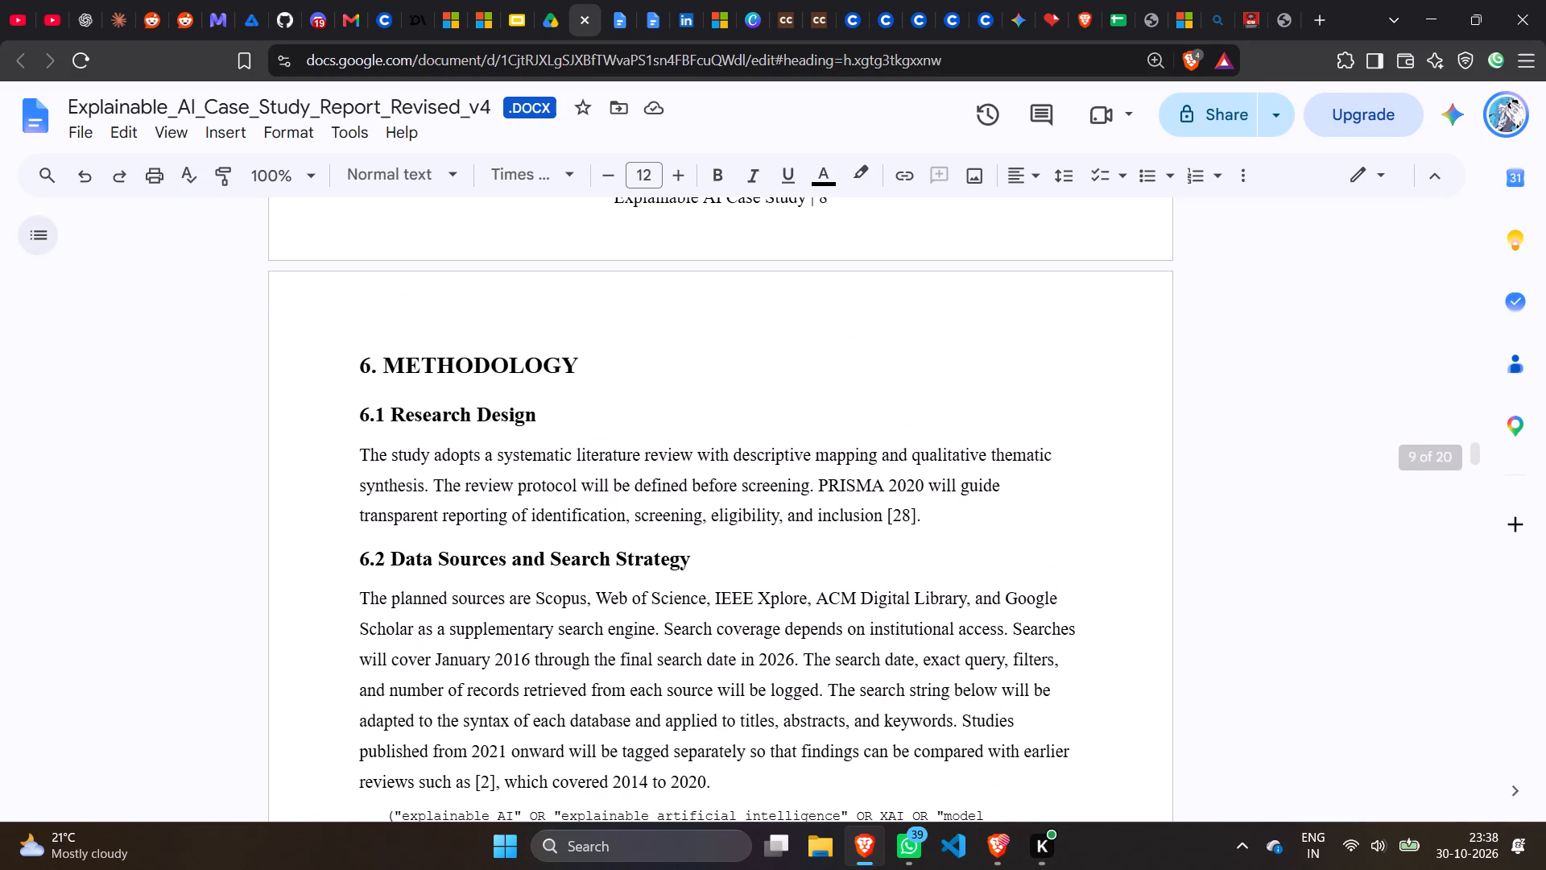
{"action": "scroll", "coordinate": [552, 579], "scroll_direction": "down", "scroll_amount": 3}
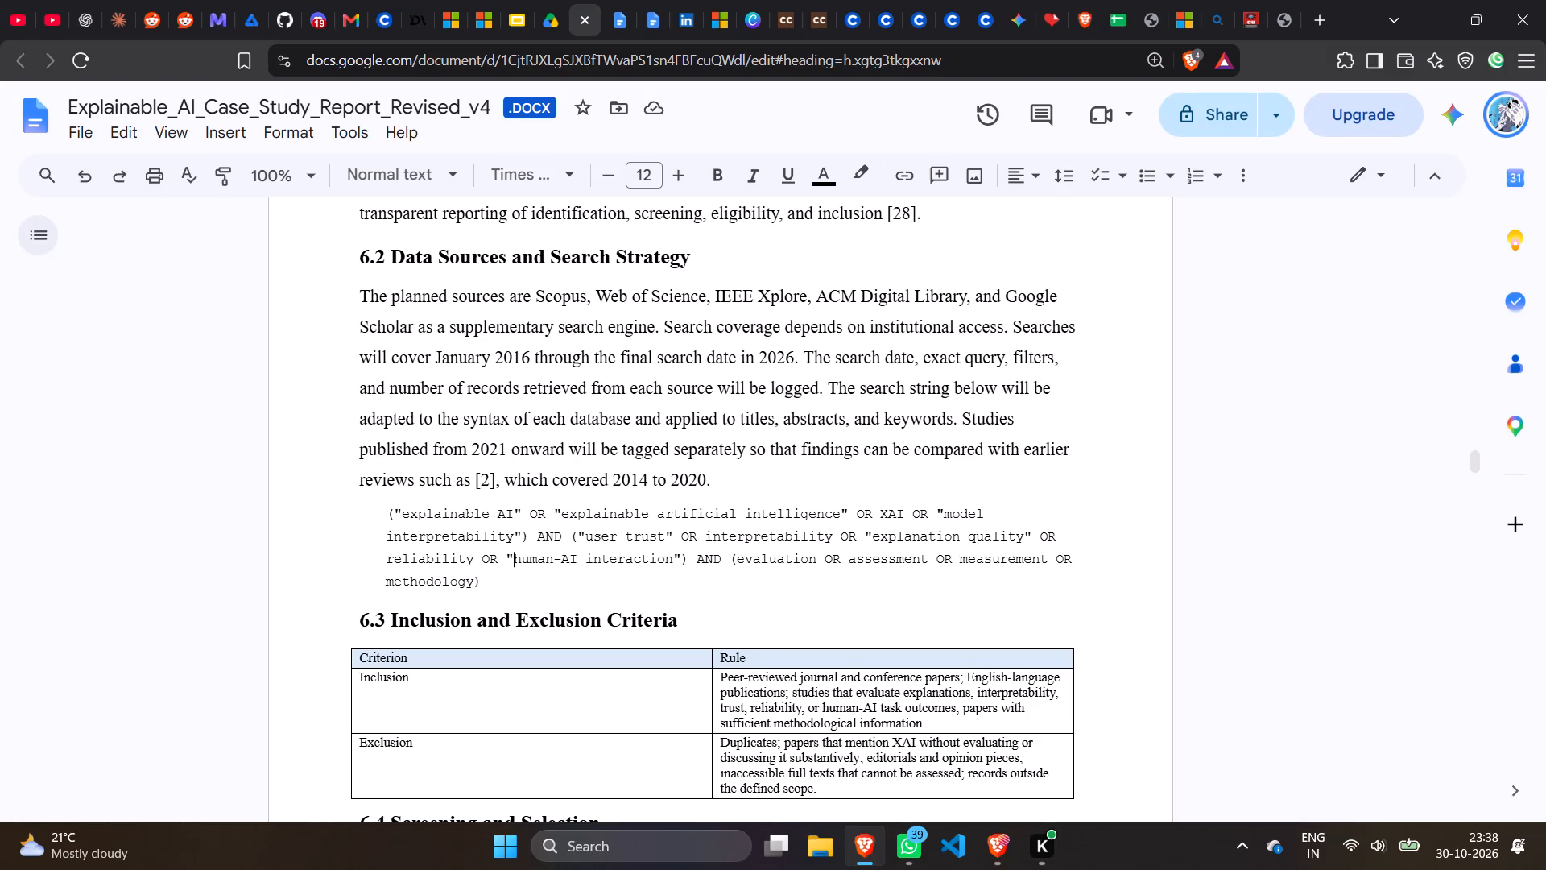
{"action": "left_click", "coordinate": [607, 600]}
{"action": "left_click_drag", "start_coordinate": [513, 591], "coordinate": [395, 539]}
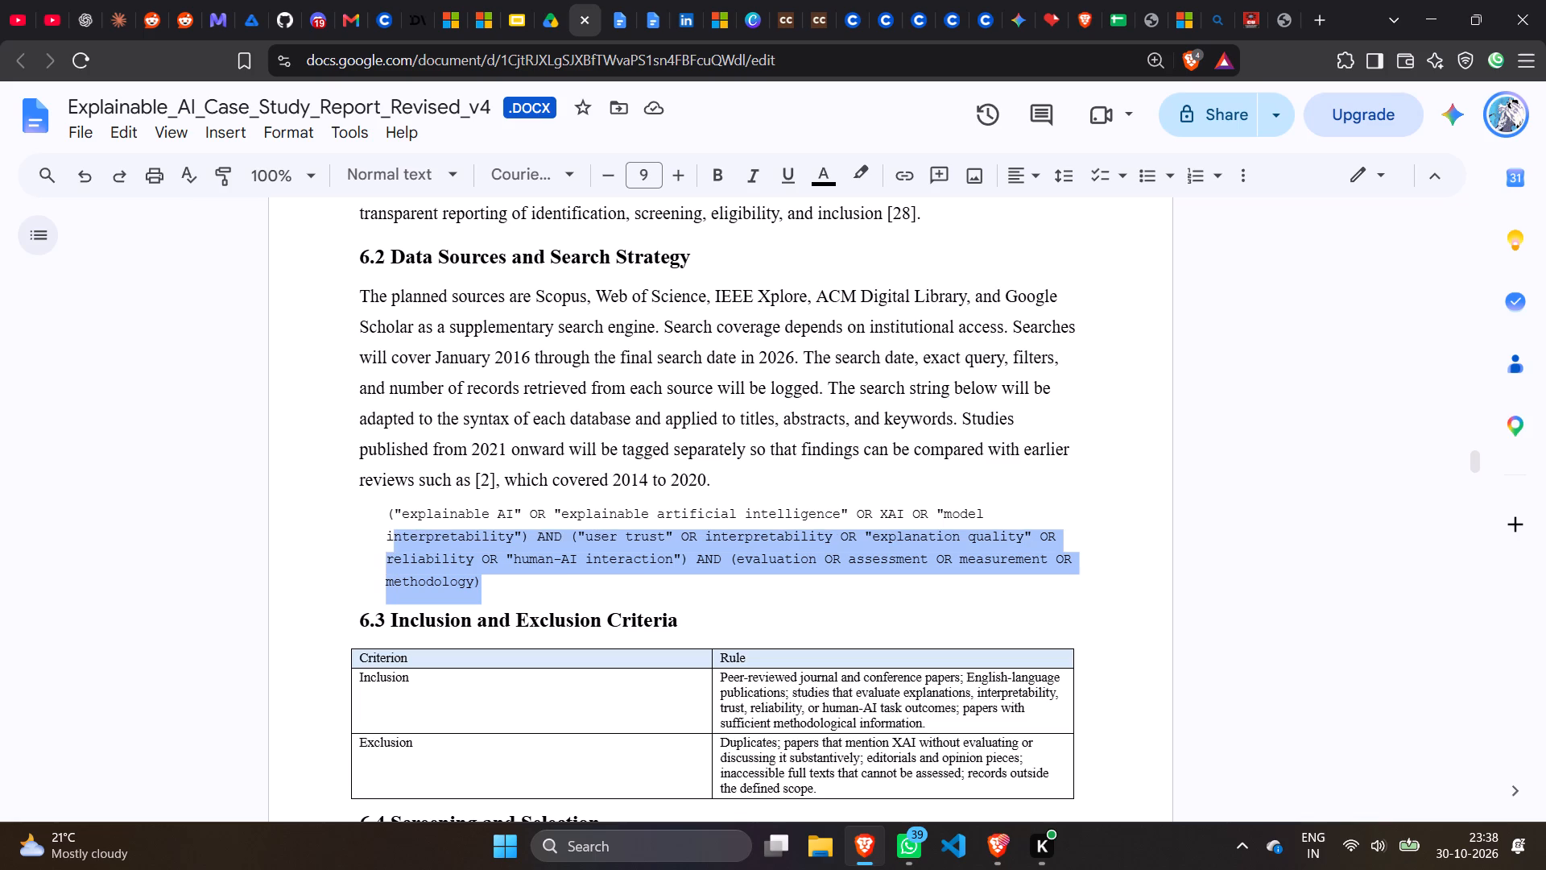
{"action": "left_click_drag", "start_coordinate": [395, 539], "coordinate": [386, 517]}
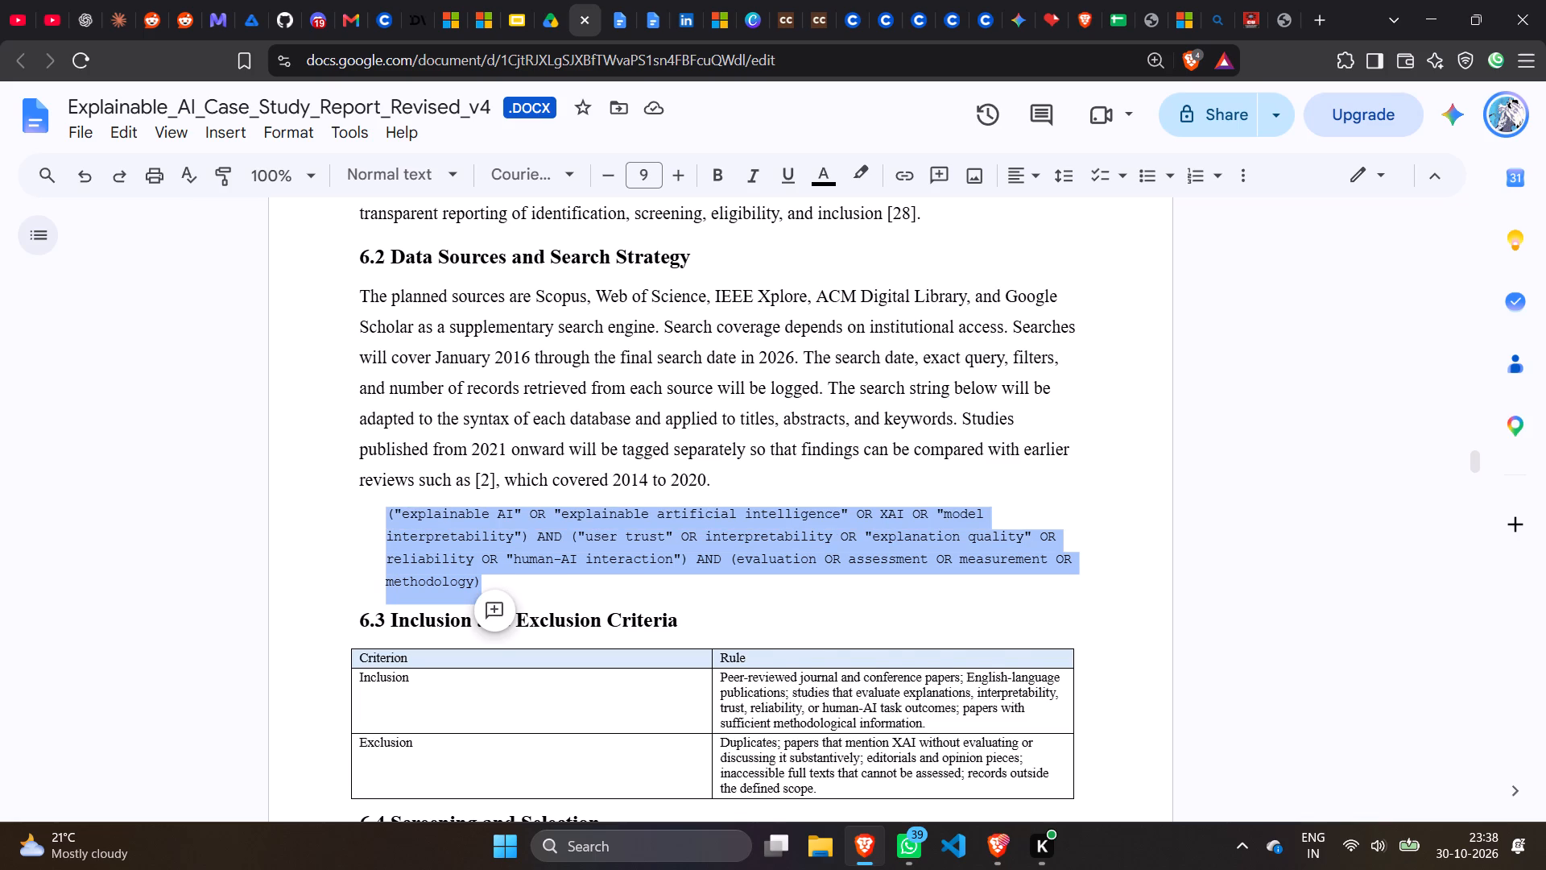
{"action": "key", "text": "BackSpace"}
{"action": "key", "text": "BackSpace"}
{"action": "key", "text": "BackSpace"}
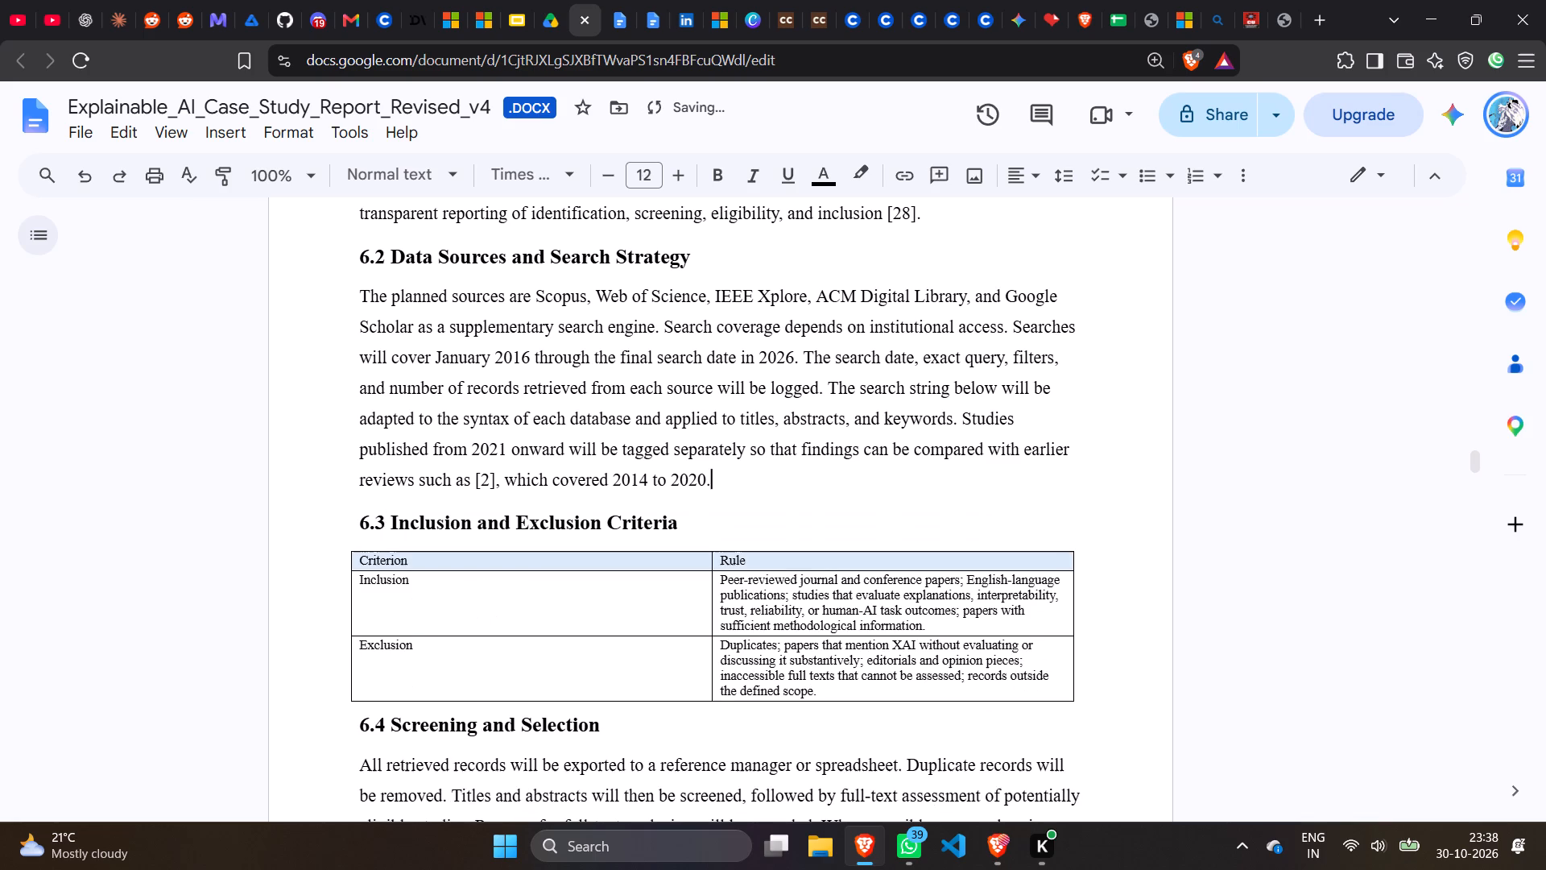
Review the rest of section 6 and section 7 Implementation, including the search log and screening sheet figures.
{"action": "scroll", "coordinate": [386, 517], "scroll_direction": "down", "scroll_amount": 11}
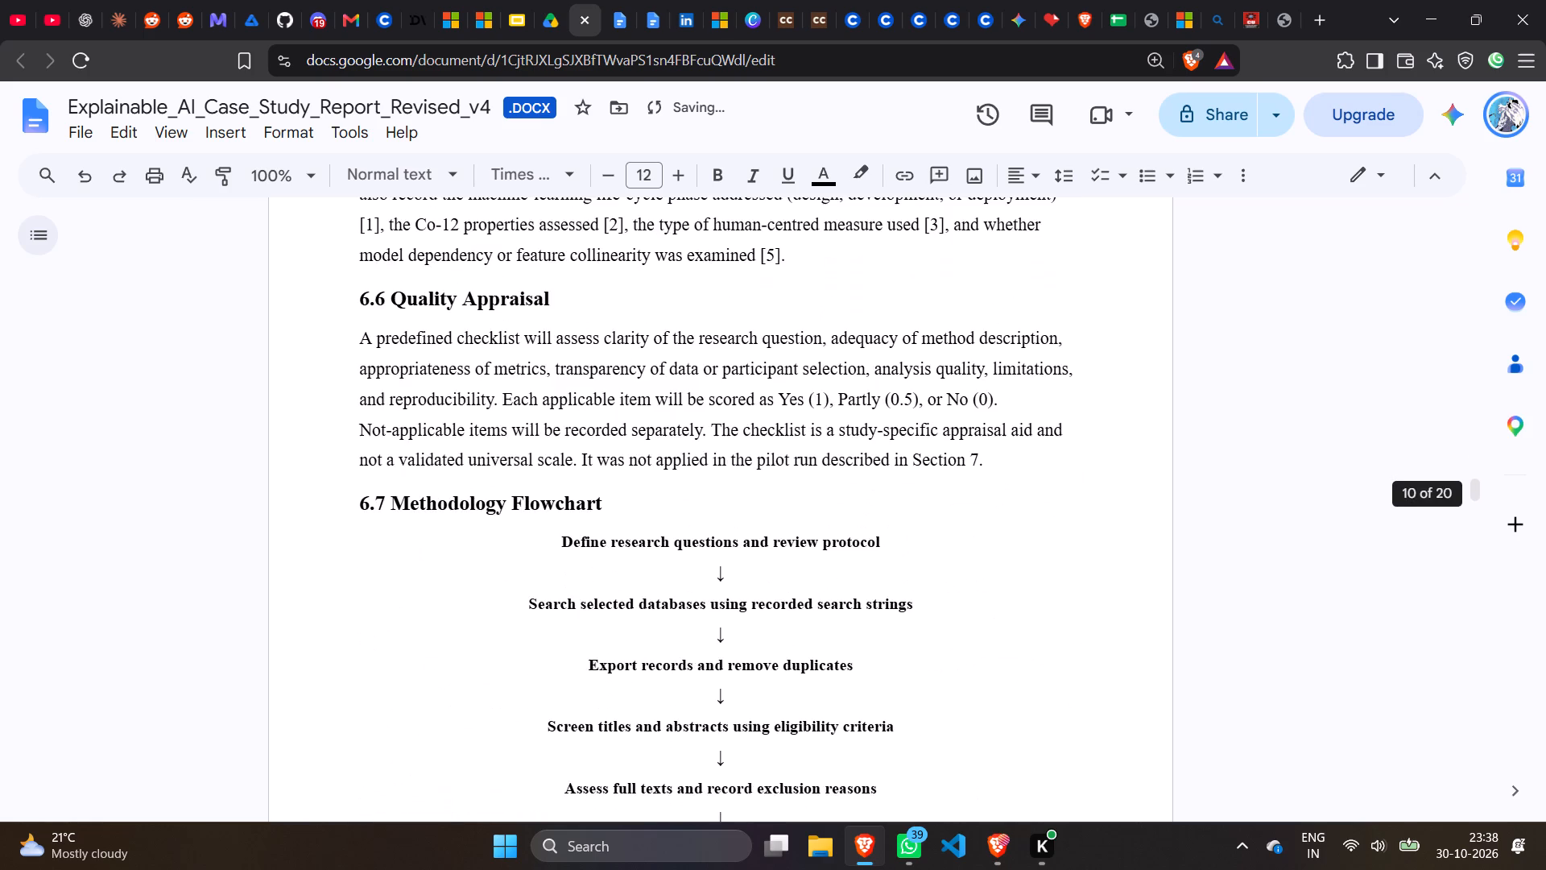
{"action": "scroll", "coordinate": [386, 517], "scroll_direction": "down", "scroll_amount": 7}
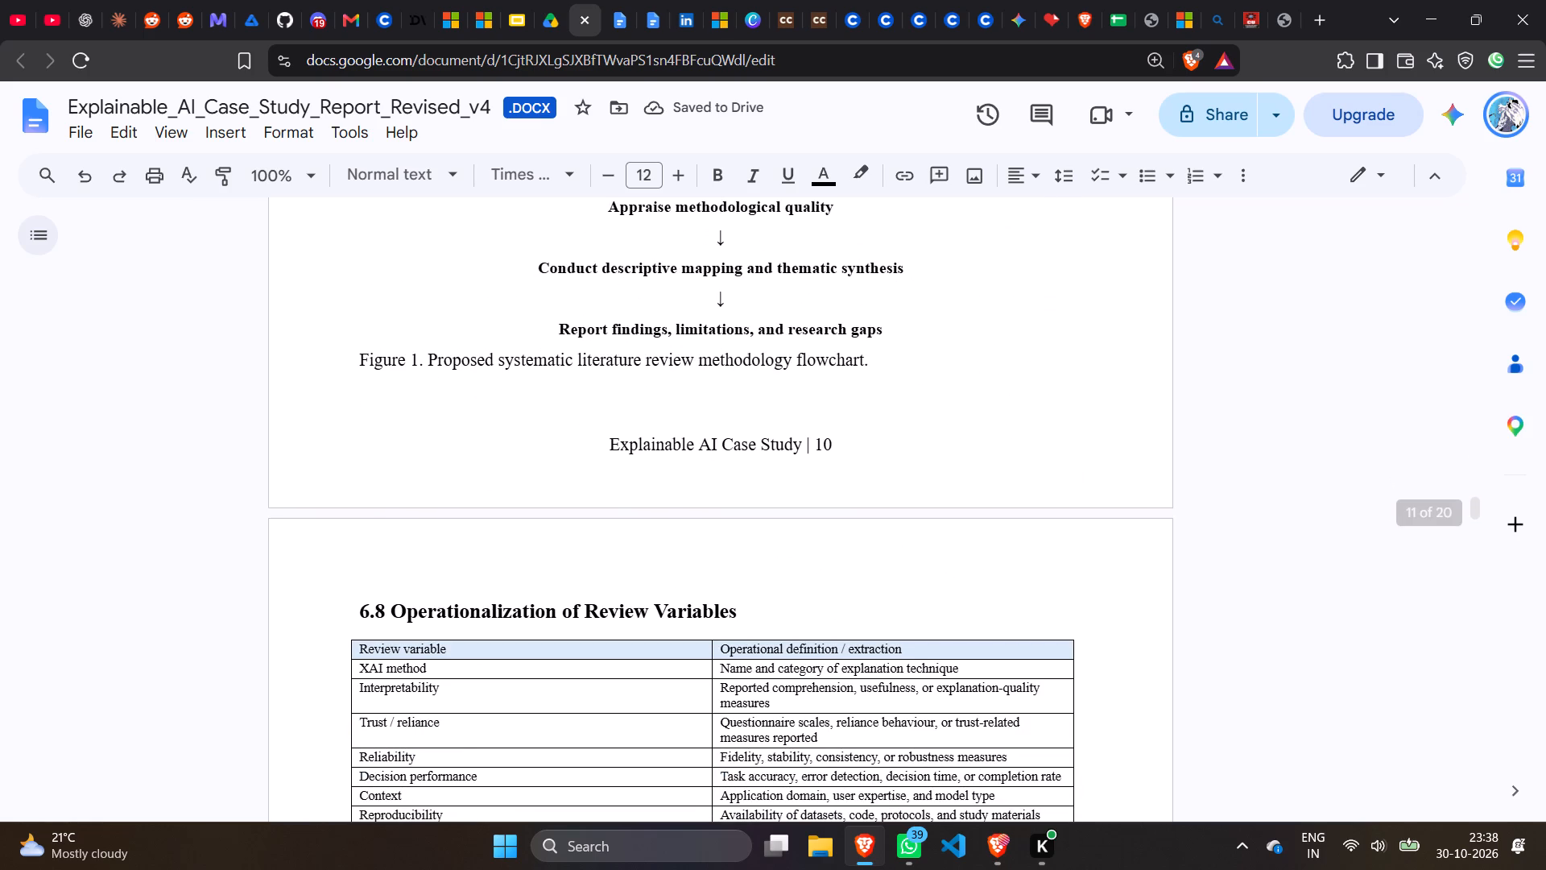
{"action": "scroll", "coordinate": [386, 517], "scroll_direction": "down", "scroll_amount": 3}
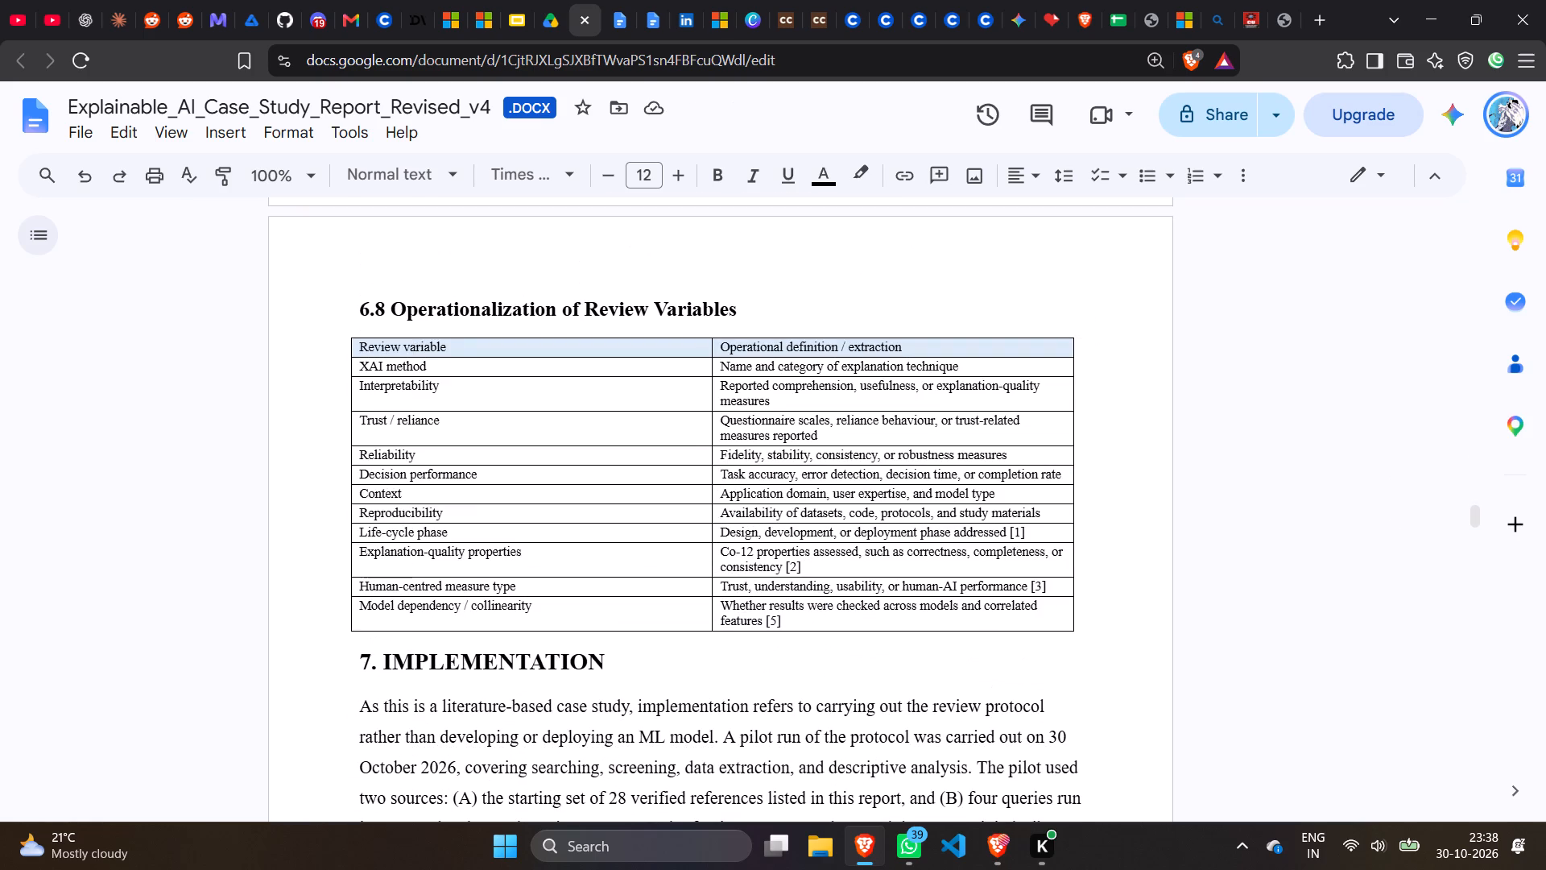
{"action": "scroll", "coordinate": [386, 517], "scroll_direction": "down", "scroll_amount": 4}
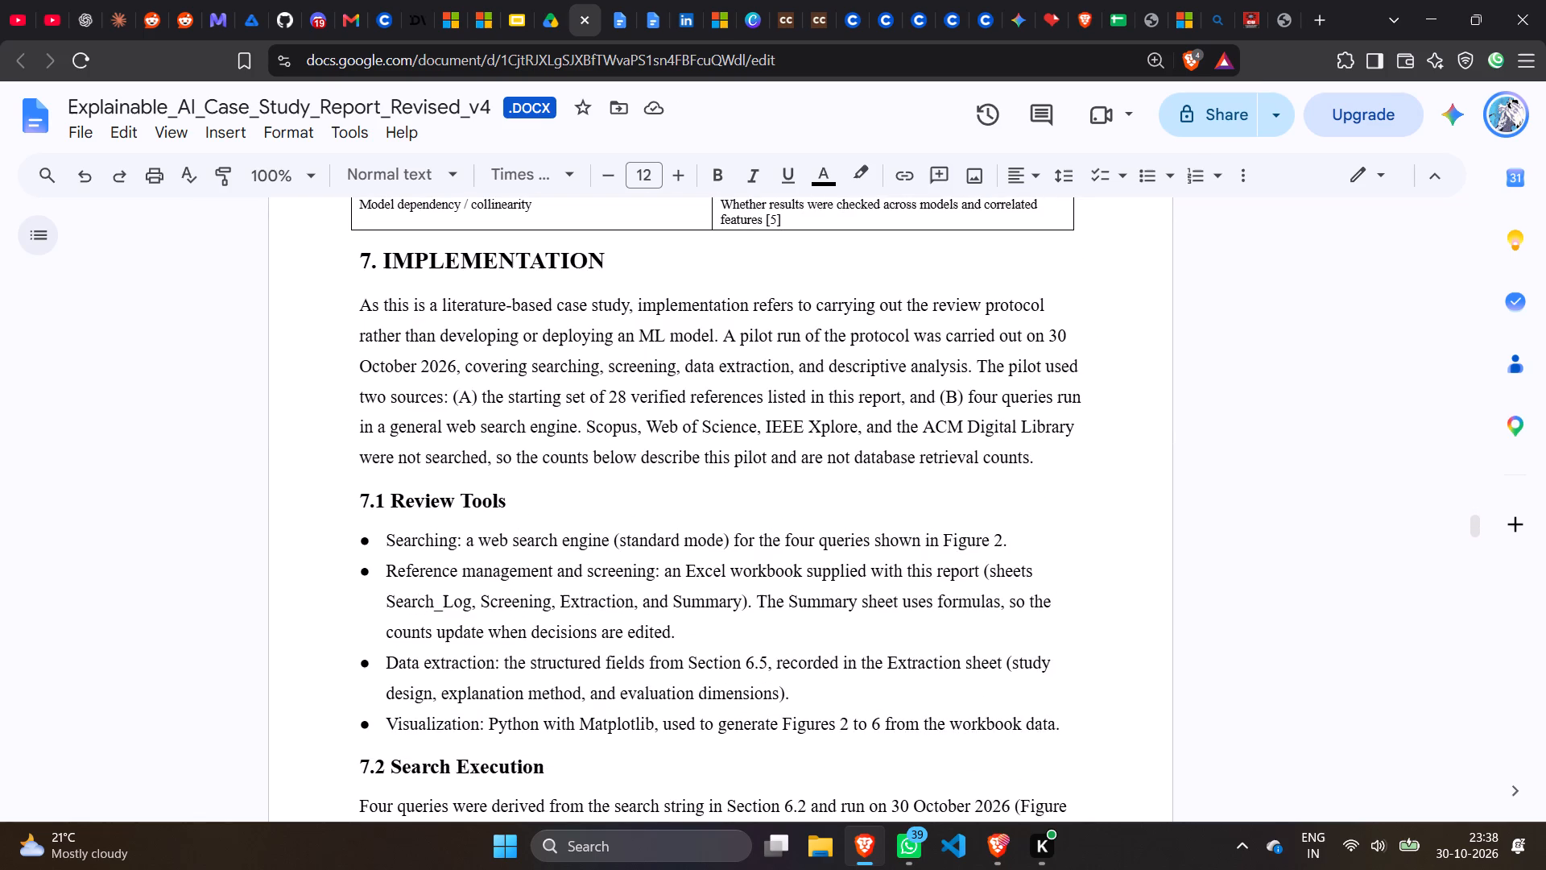
{"action": "scroll", "coordinate": [386, 517], "scroll_direction": "down", "scroll_amount": 5}
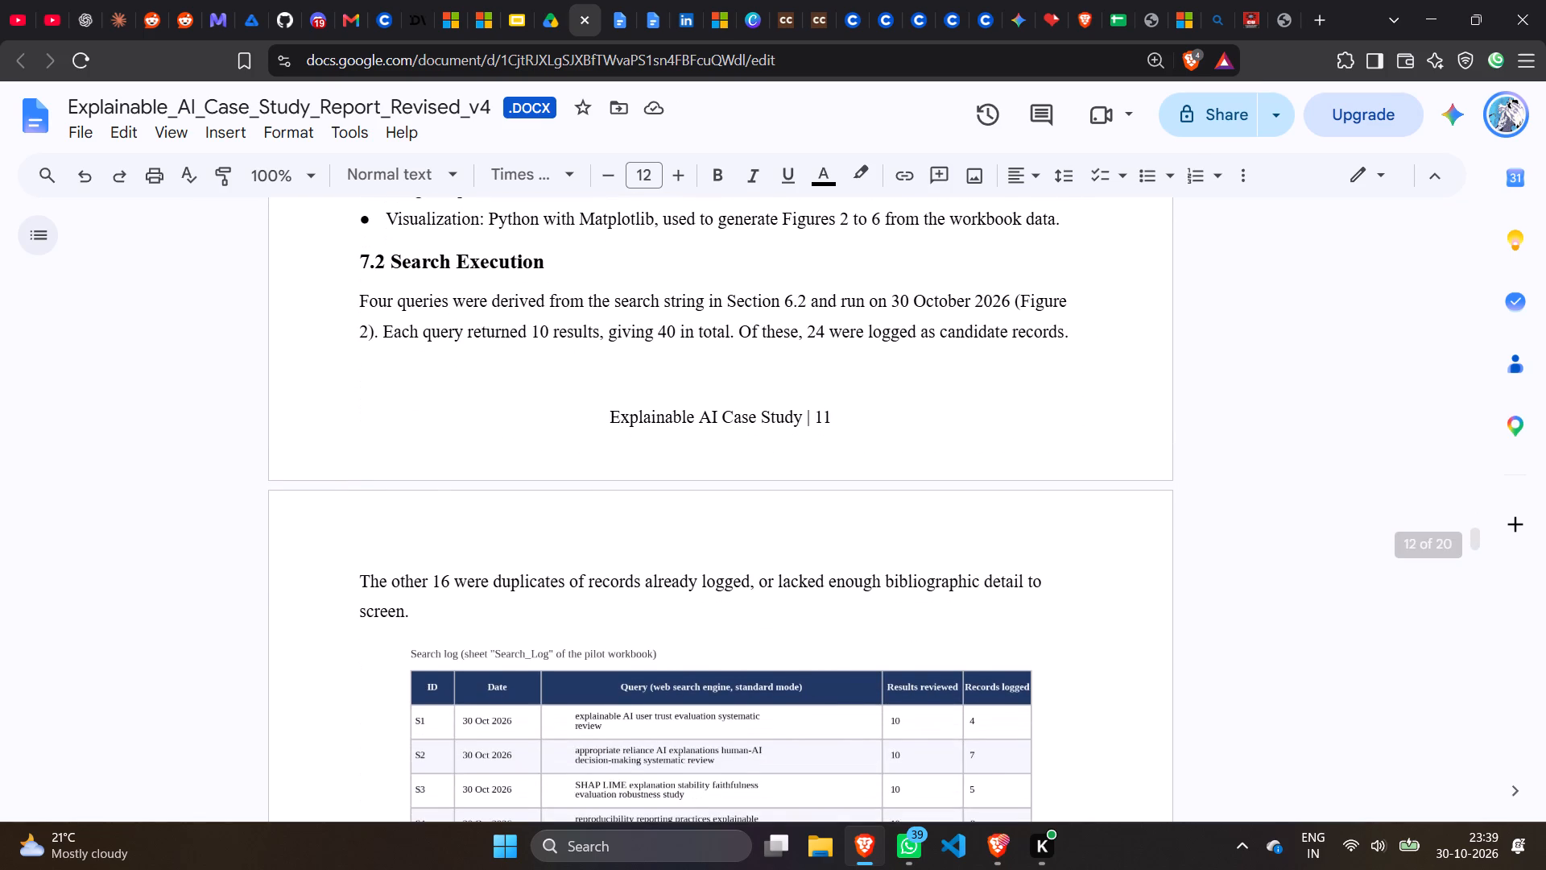
{"action": "scroll", "coordinate": [386, 517], "scroll_direction": "down", "scroll_amount": 2}
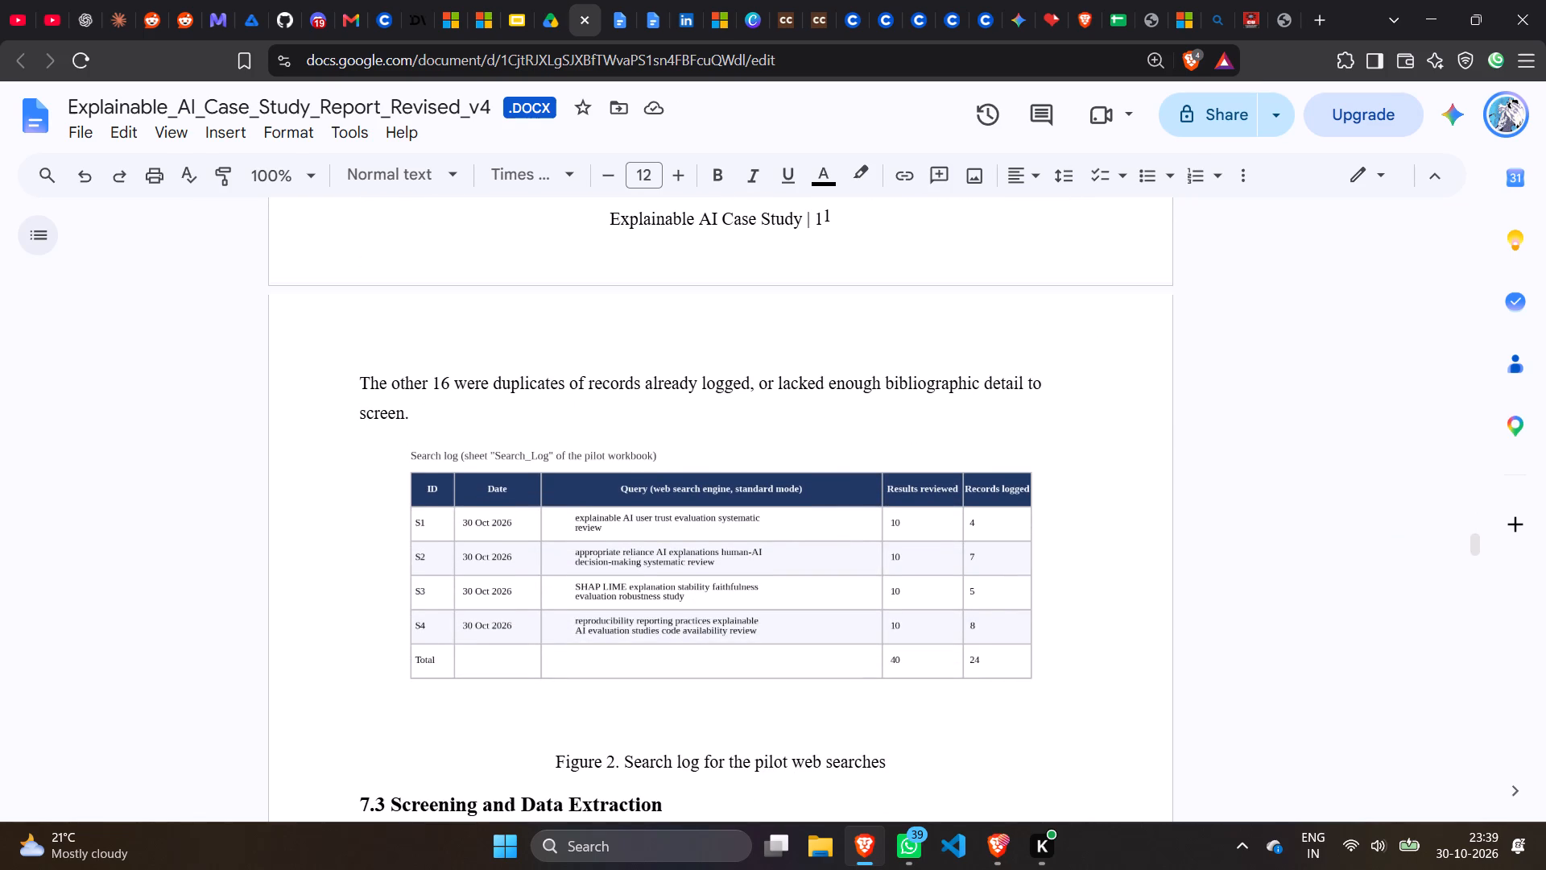
{"action": "scroll", "coordinate": [386, 517], "scroll_direction": "down", "scroll_amount": 2}
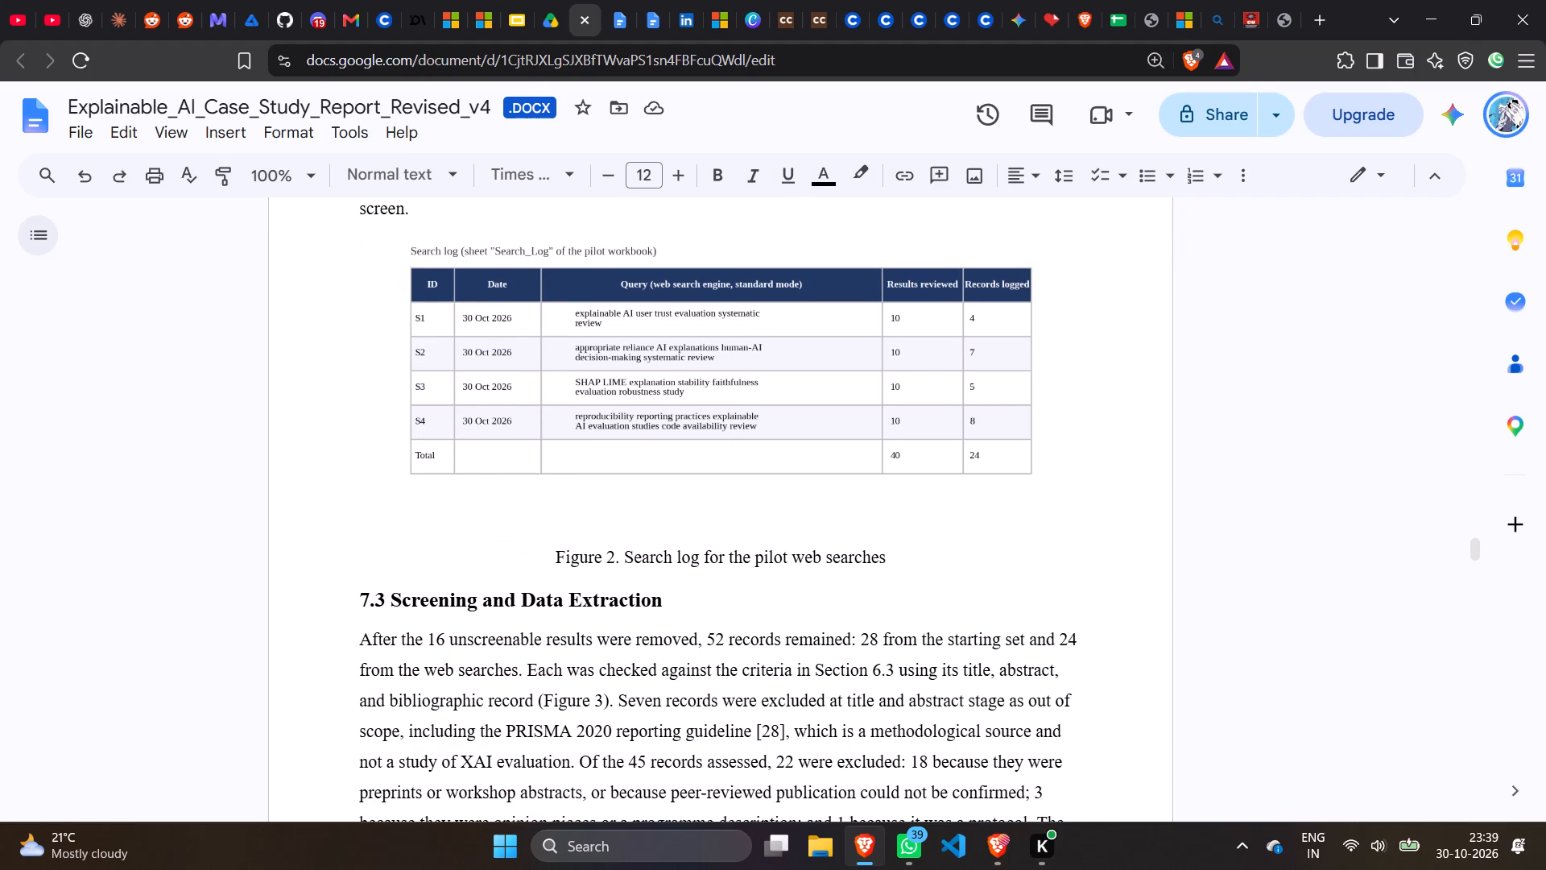
{"action": "scroll", "coordinate": [386, 517], "scroll_direction": "down", "scroll_amount": 10}
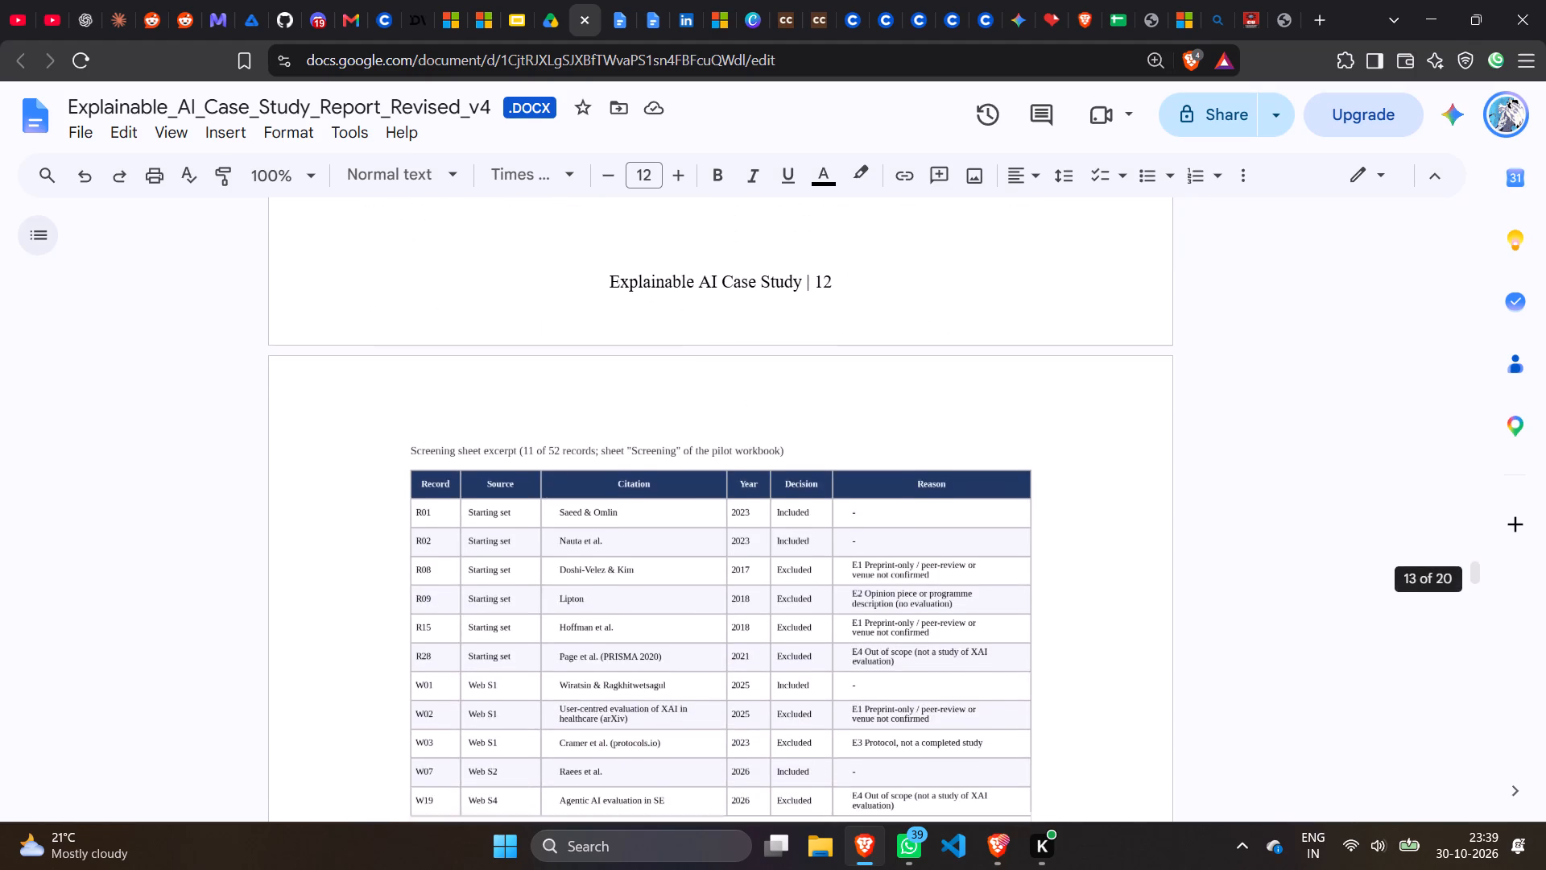
{"action": "scroll", "coordinate": [386, 517], "scroll_direction": "down", "scroll_amount": 1}
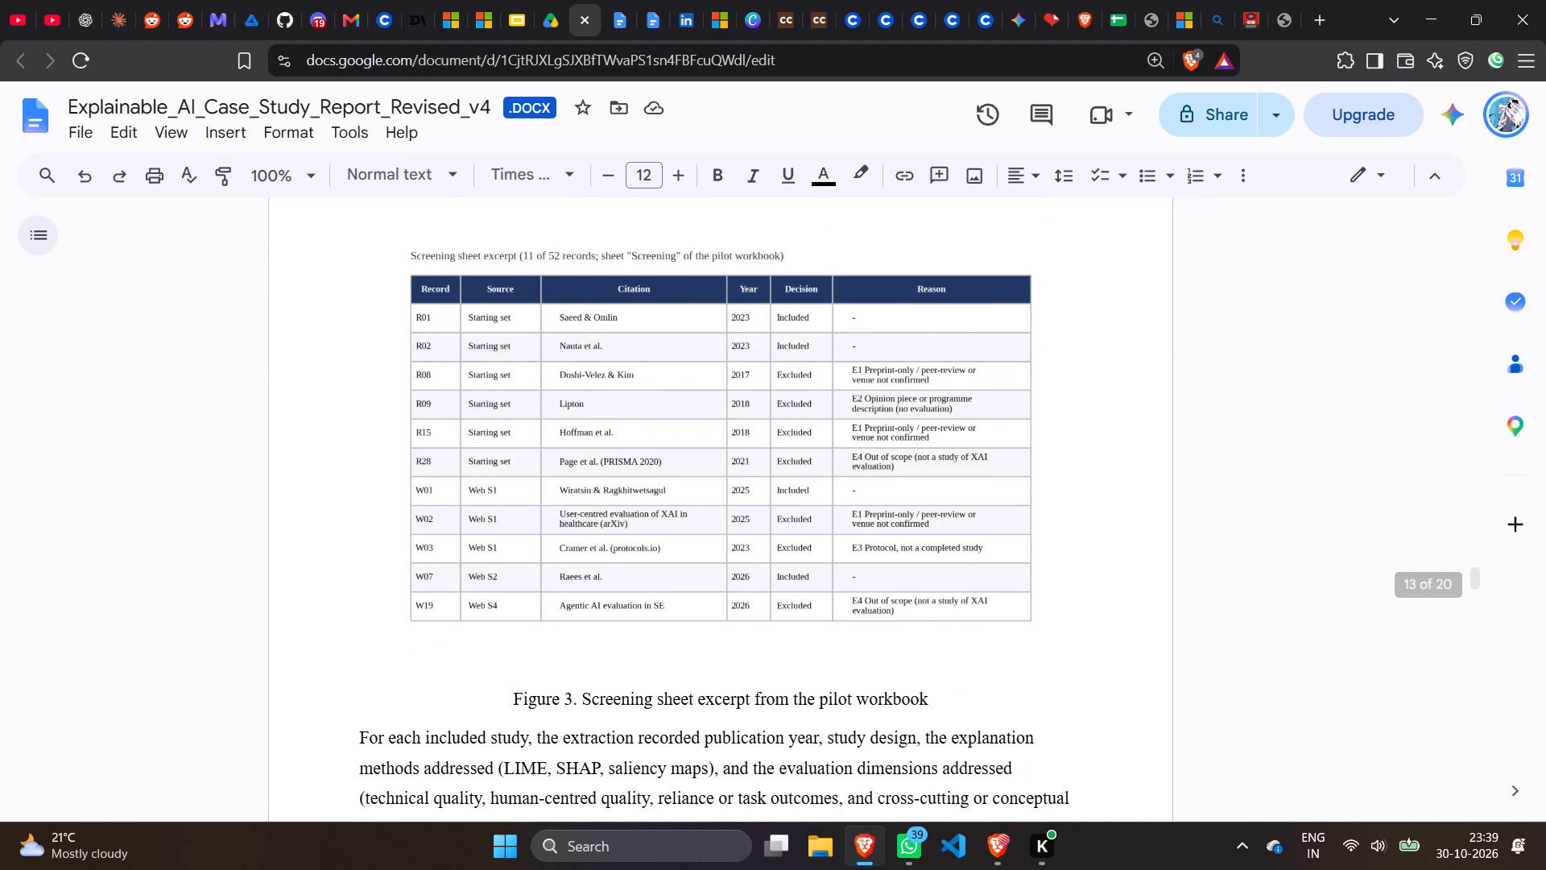
{"action": "scroll", "coordinate": [386, 517], "scroll_direction": "down", "scroll_amount": 1}
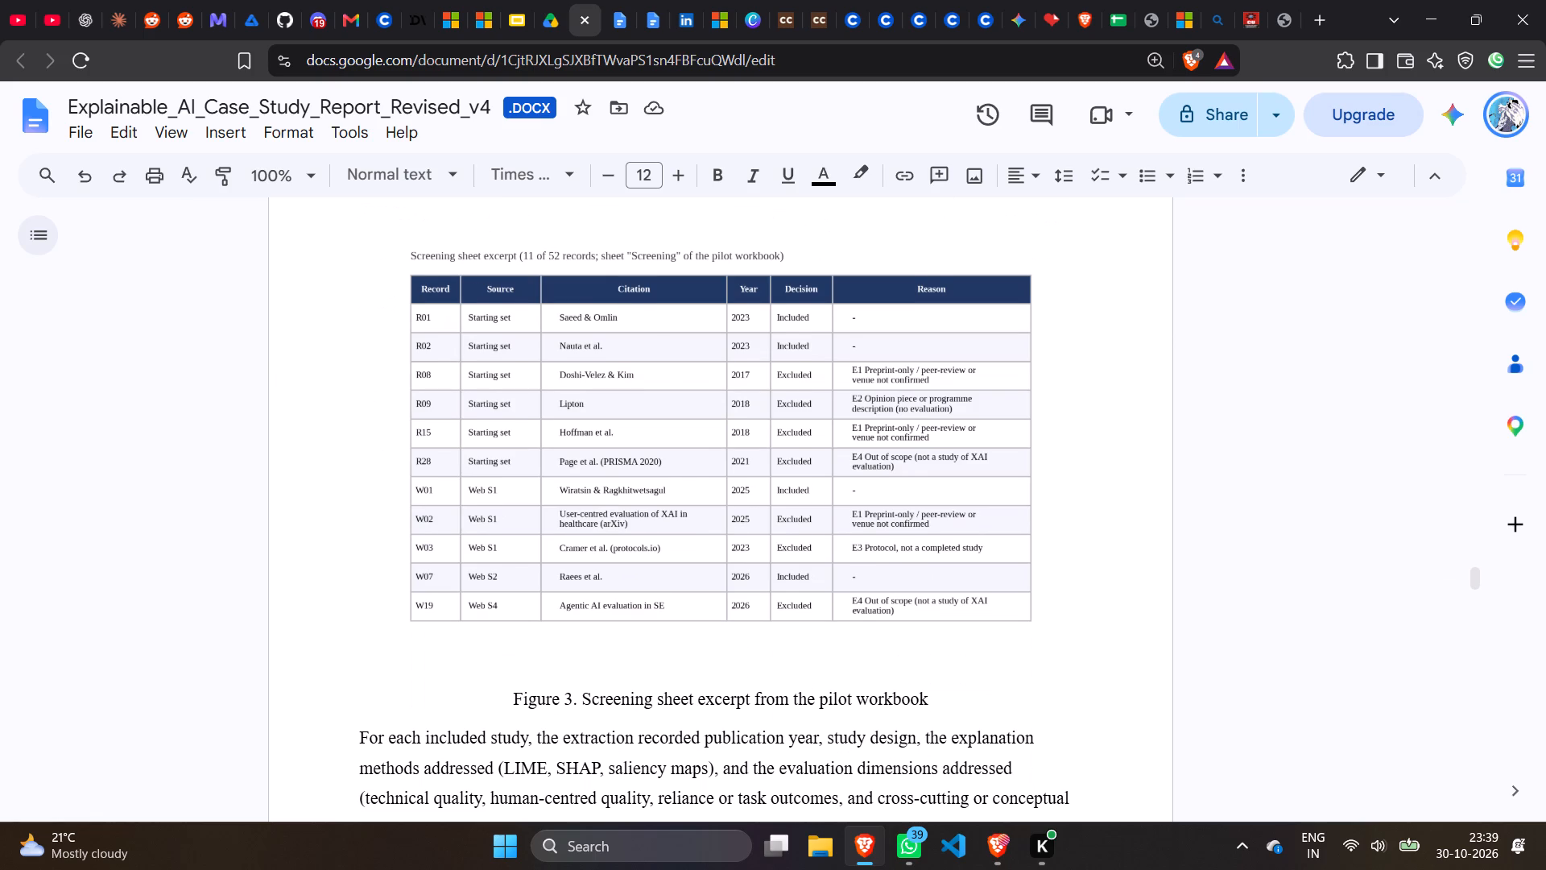
{"action": "scroll", "coordinate": [386, 517], "scroll_direction": "down", "scroll_amount": 9}
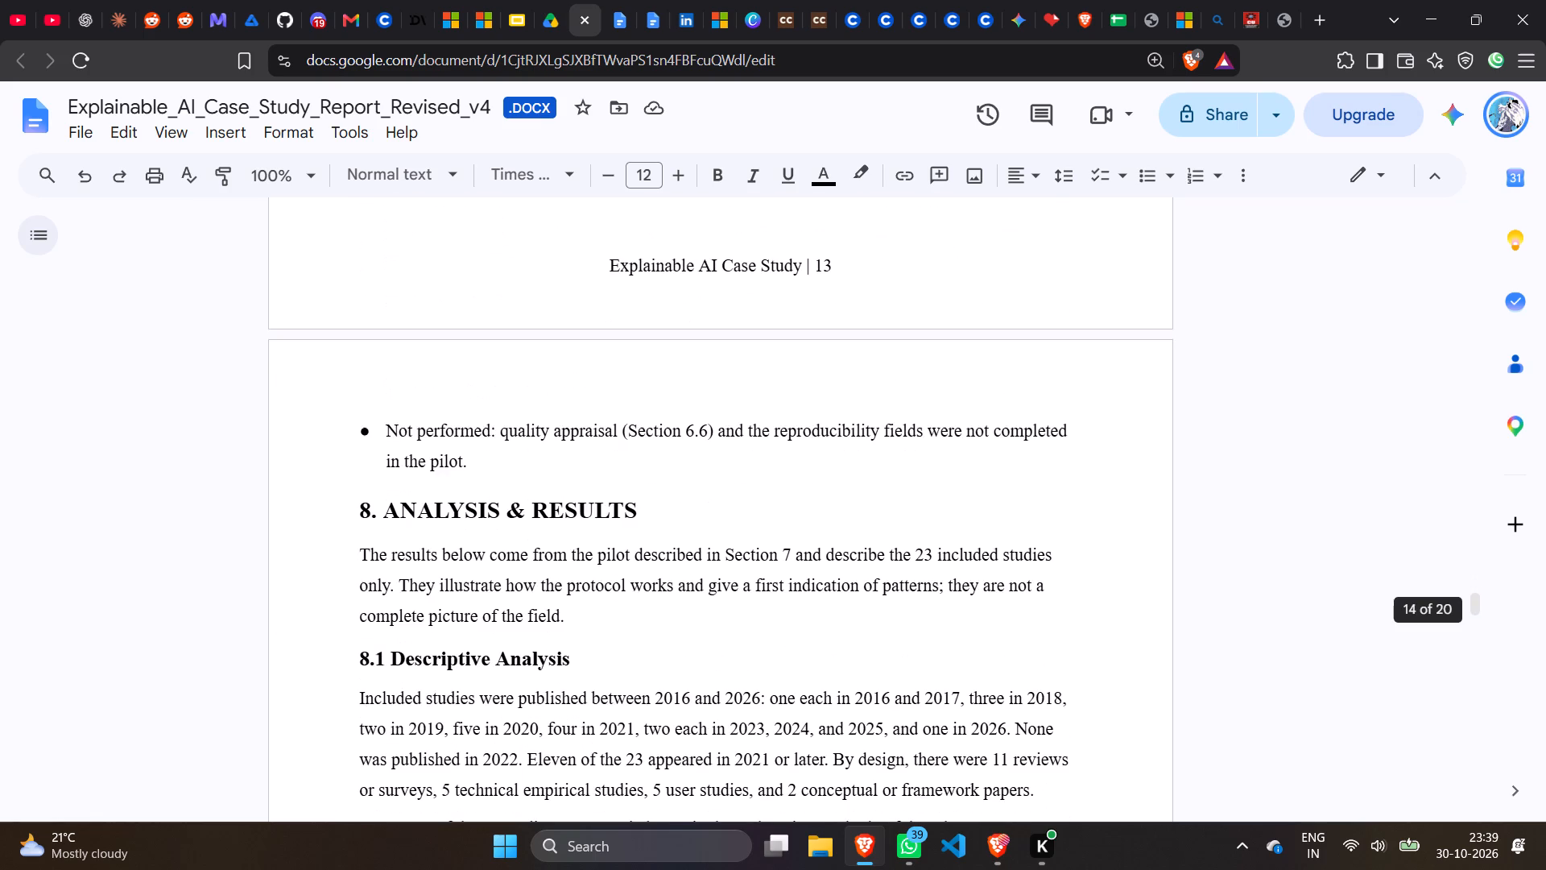
Examine section 8.1 Descriptive Analysis and its extraction results table across both pages.
{"action": "scroll", "coordinate": [386, 517], "scroll_direction": "down", "scroll_amount": 7}
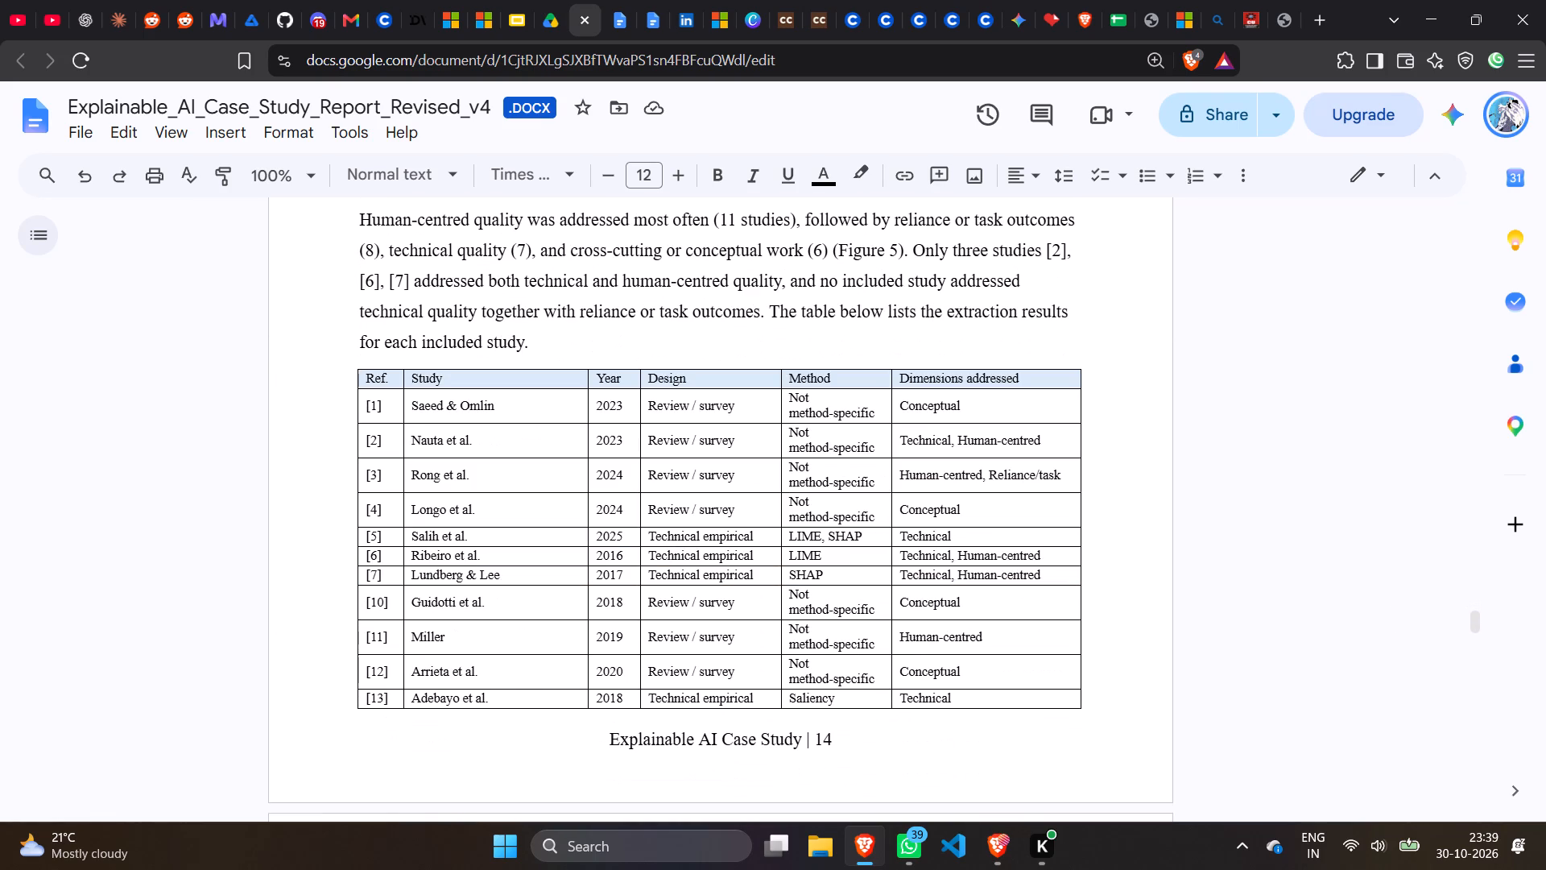
{"action": "scroll", "coordinate": [377, 528], "scroll_direction": "up", "scroll_amount": 4}
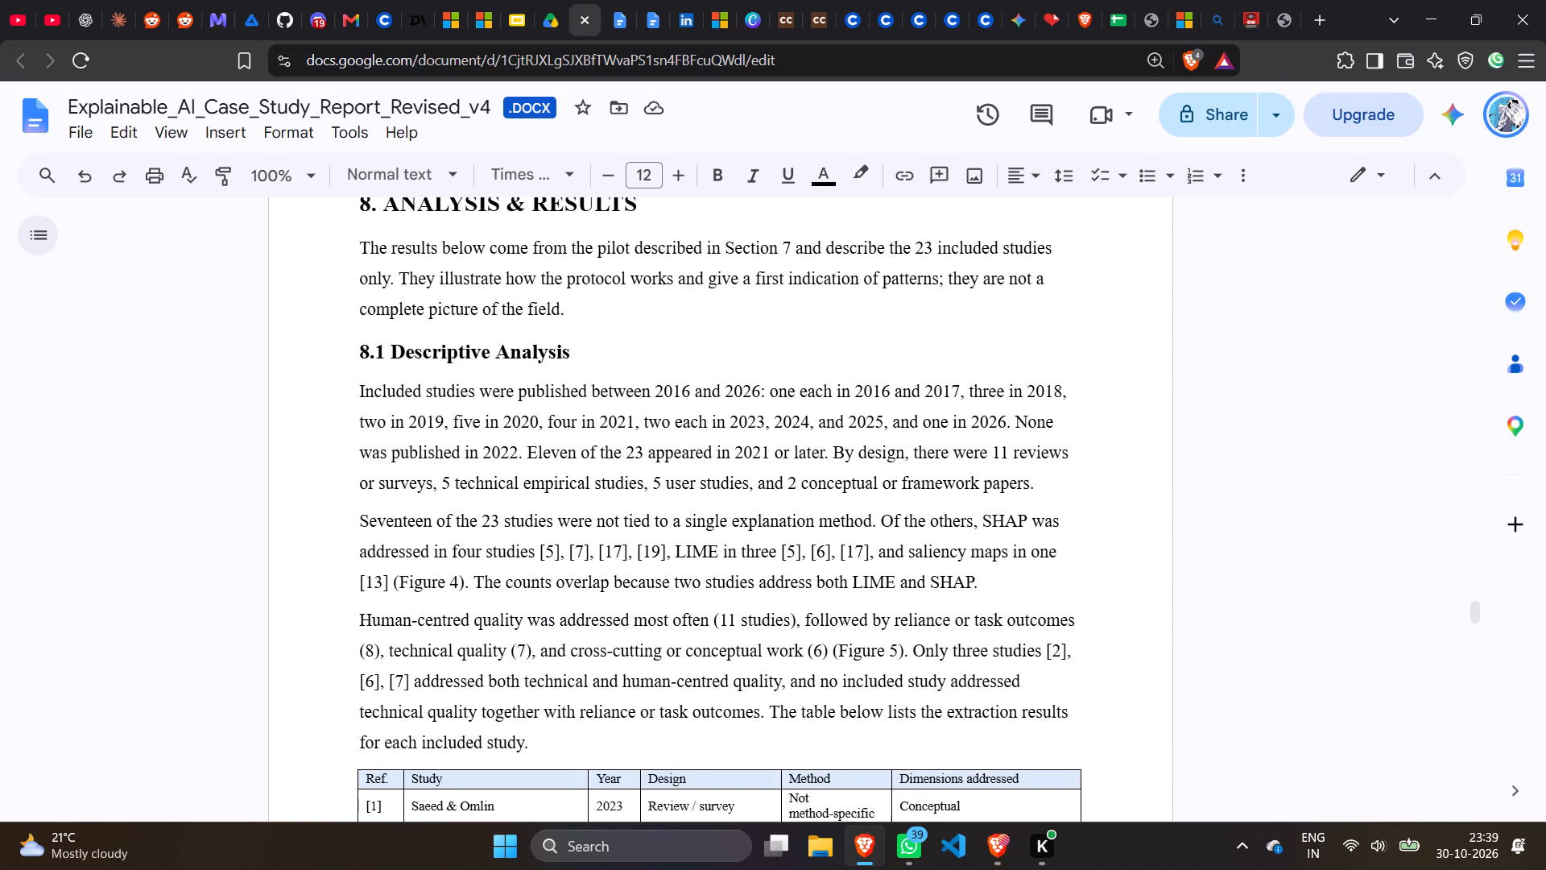
{"action": "scroll", "coordinate": [377, 528], "scroll_direction": "down", "scroll_amount": 3}
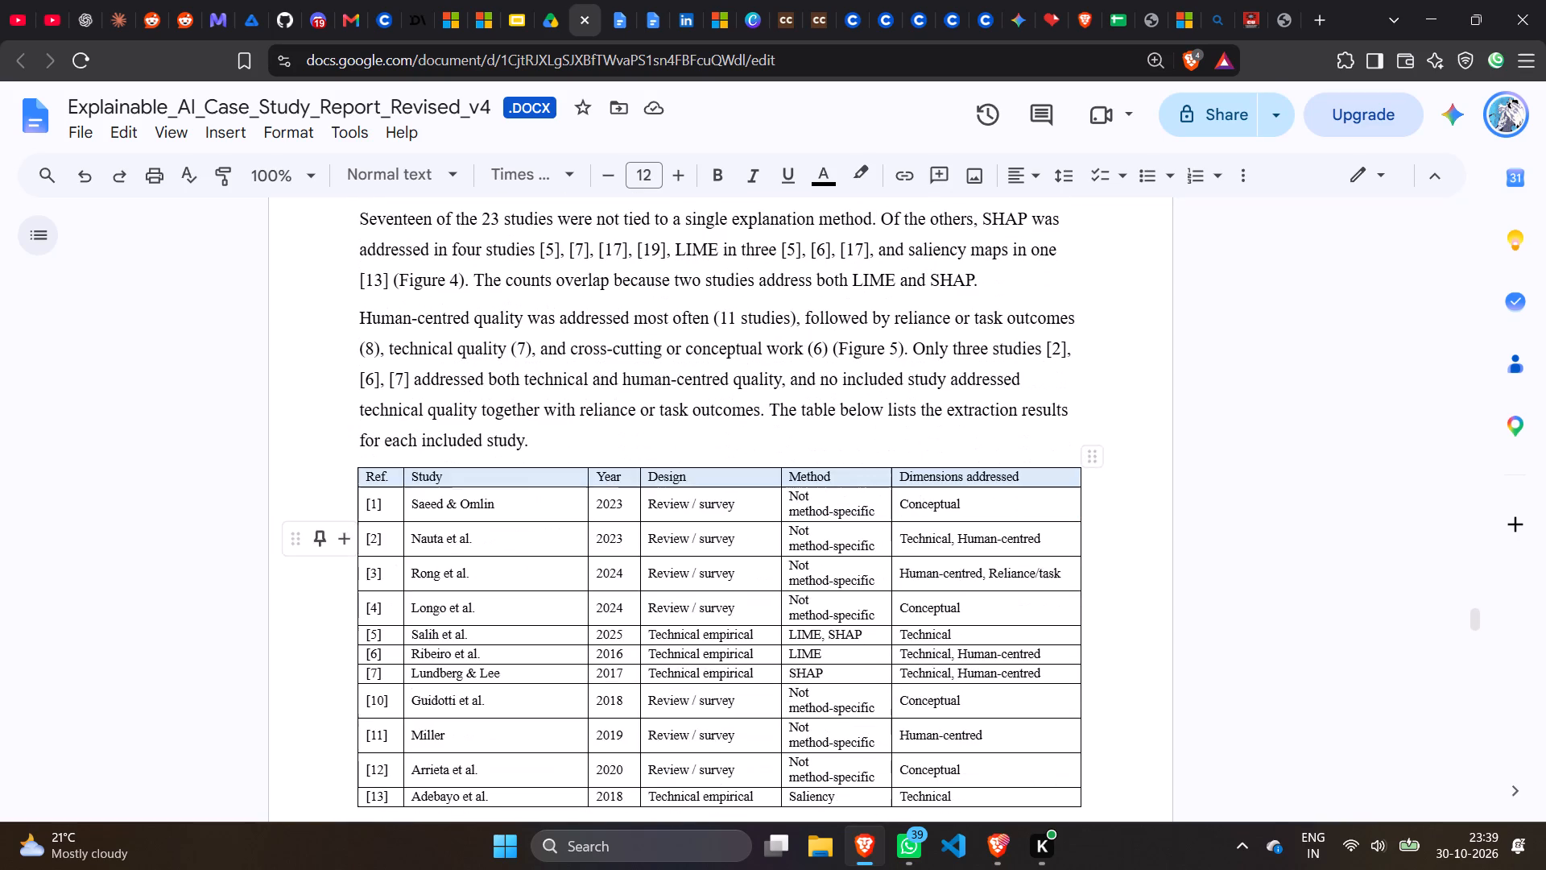
{"action": "scroll", "coordinate": [377, 532], "scroll_direction": "down", "scroll_amount": 8}
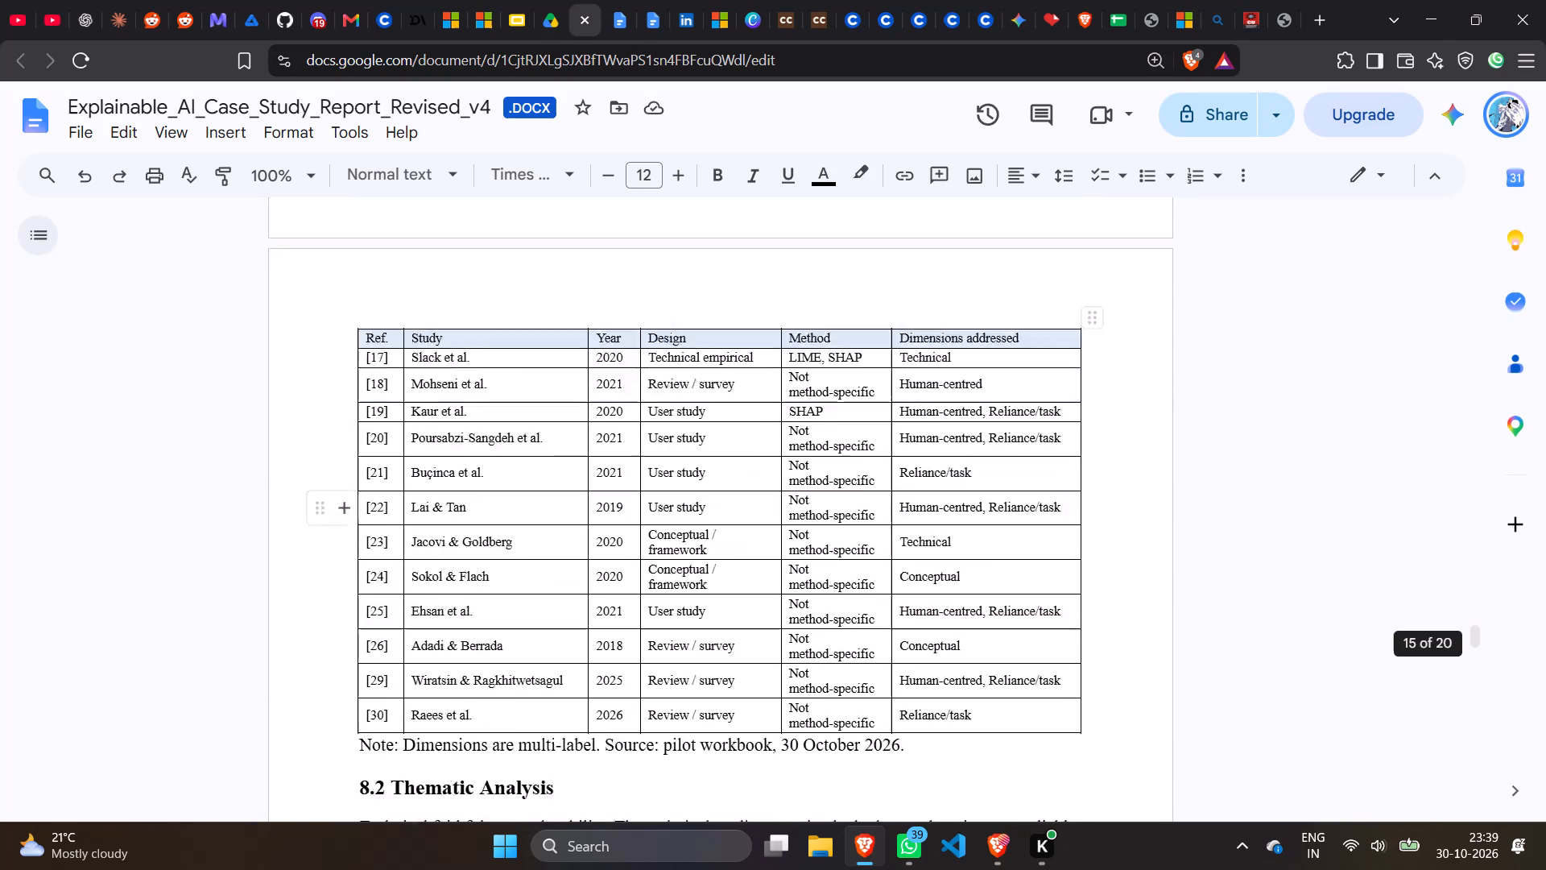
{"action": "scroll", "coordinate": [377, 532], "scroll_direction": "down", "scroll_amount": 1}
{"action": "scroll", "coordinate": [377, 532], "scroll_direction": "up", "scroll_amount": 3}
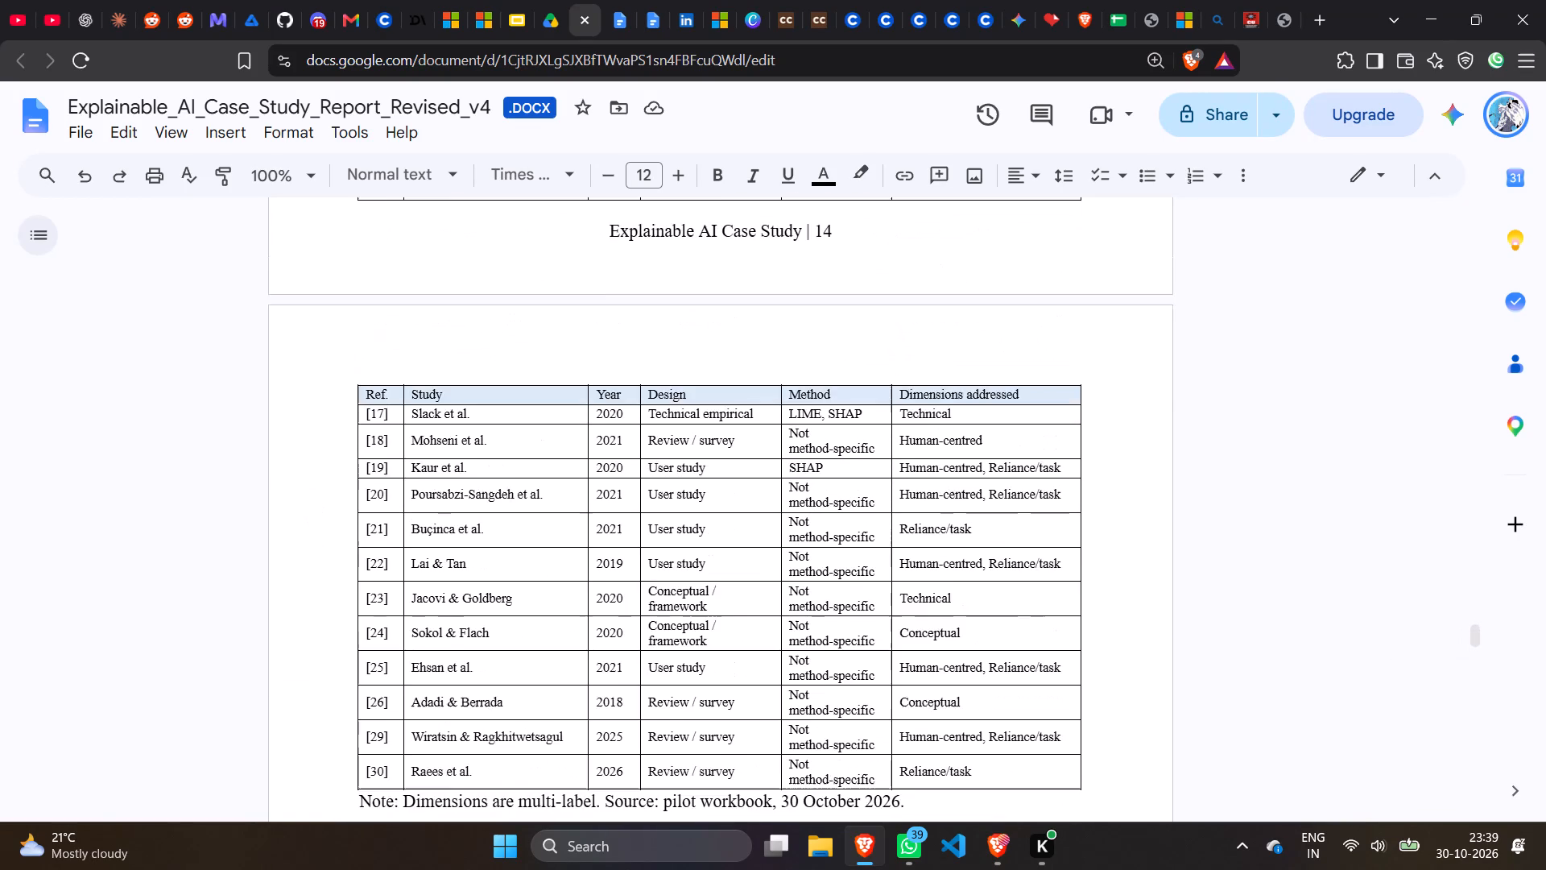
{"action": "scroll", "coordinate": [377, 532], "scroll_direction": "up", "scroll_amount": 8}
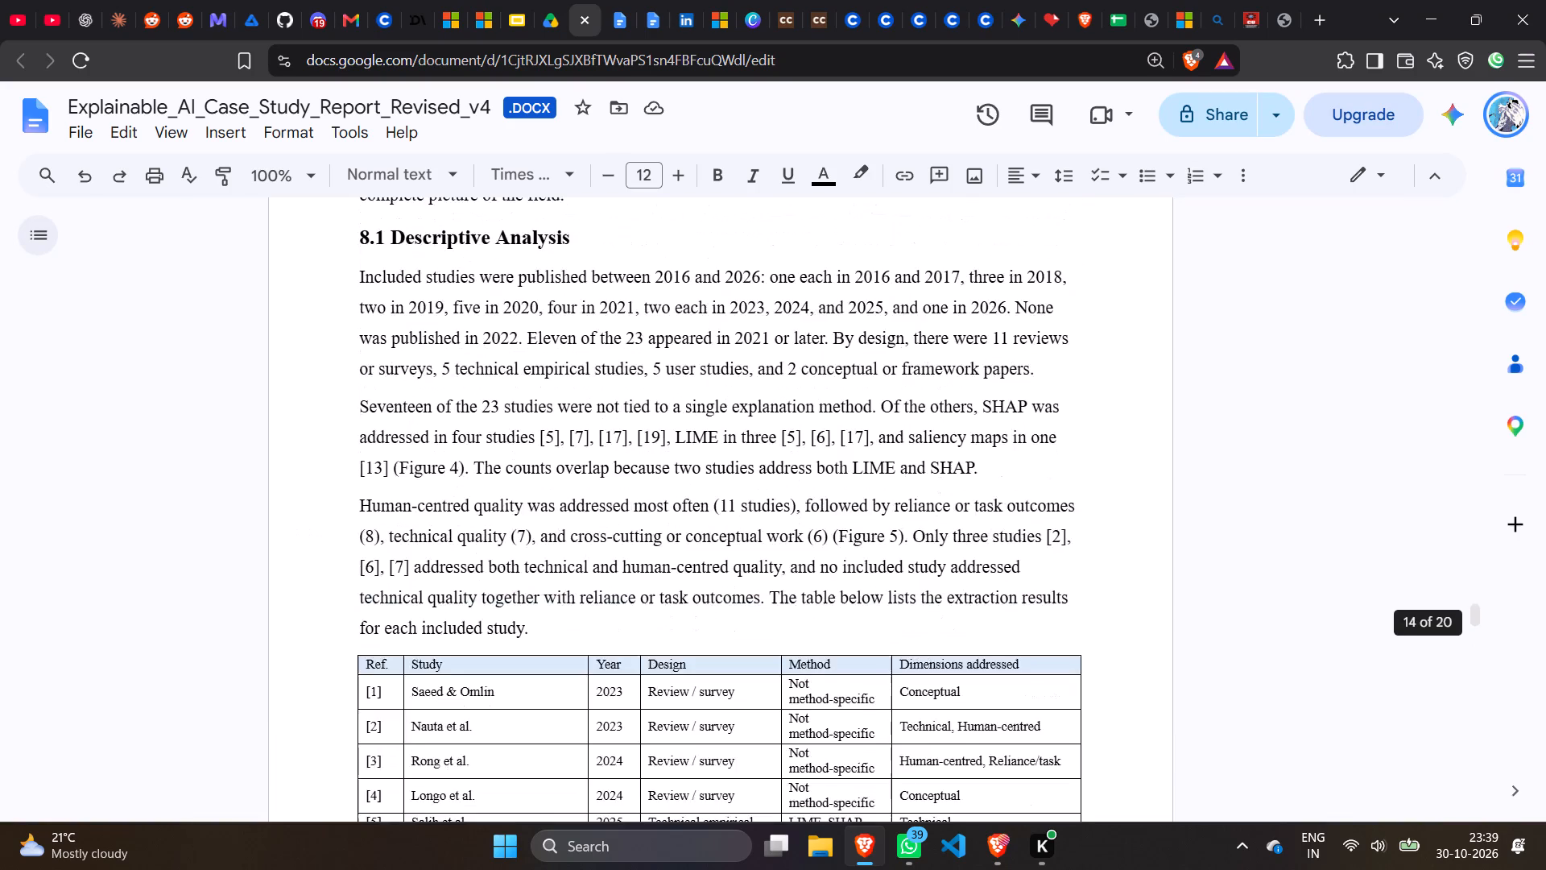
Delete "Source: pilot workbook, 30 October 2026." from the note below the extraction results table in section 8.1.
{"action": "scroll", "coordinate": [377, 532], "scroll_direction": "down", "scroll_amount": 10}
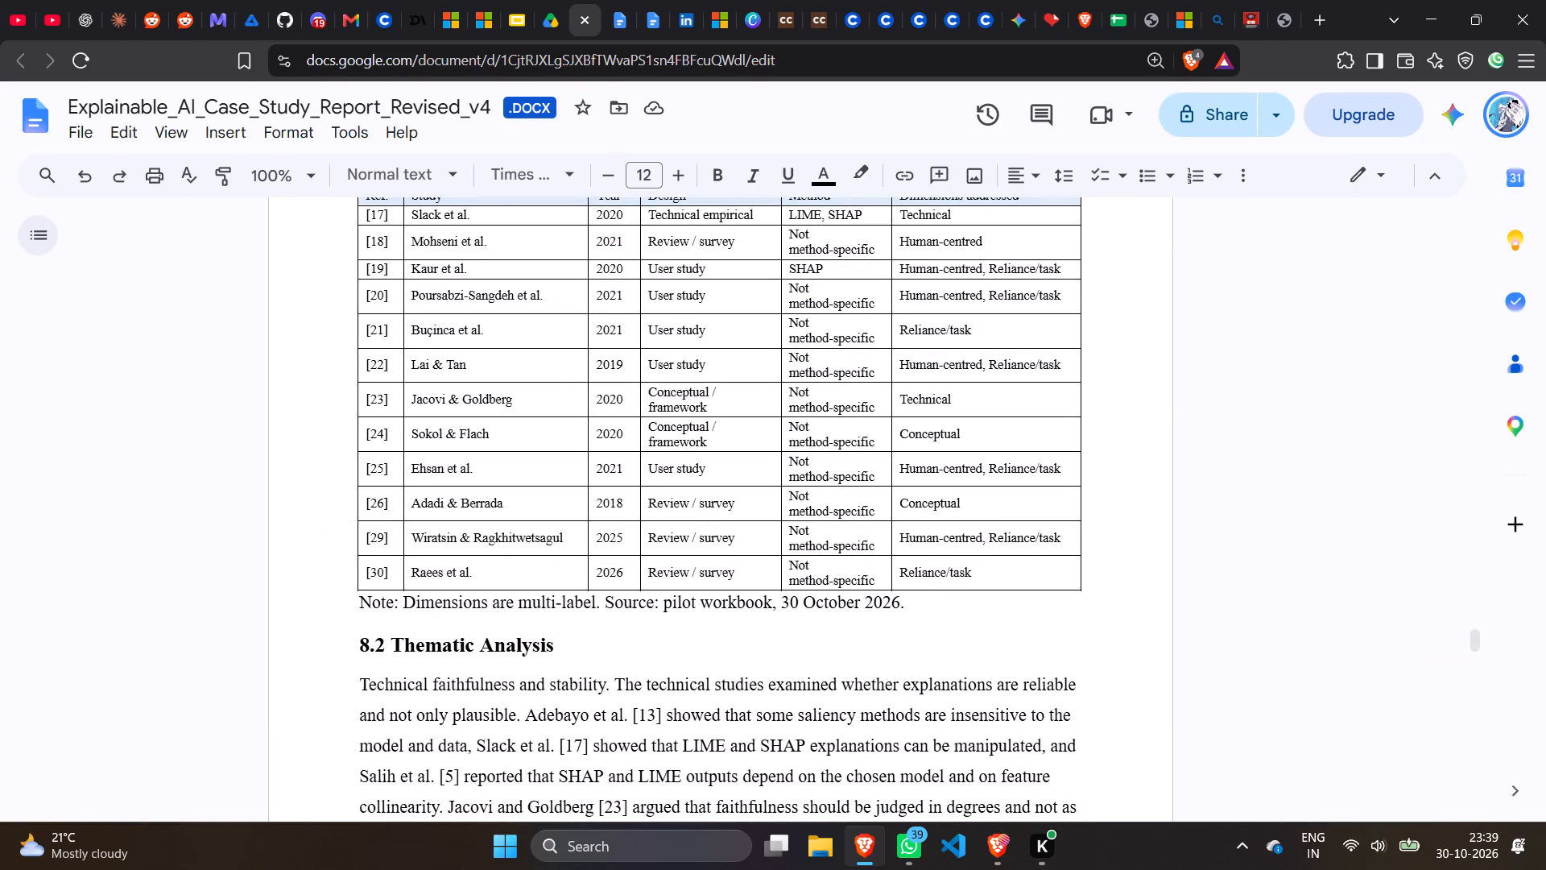
{"action": "left_click_drag", "start_coordinate": [606, 603], "coordinate": [907, 609]}
{"action": "key", "text": "BackSpace"}
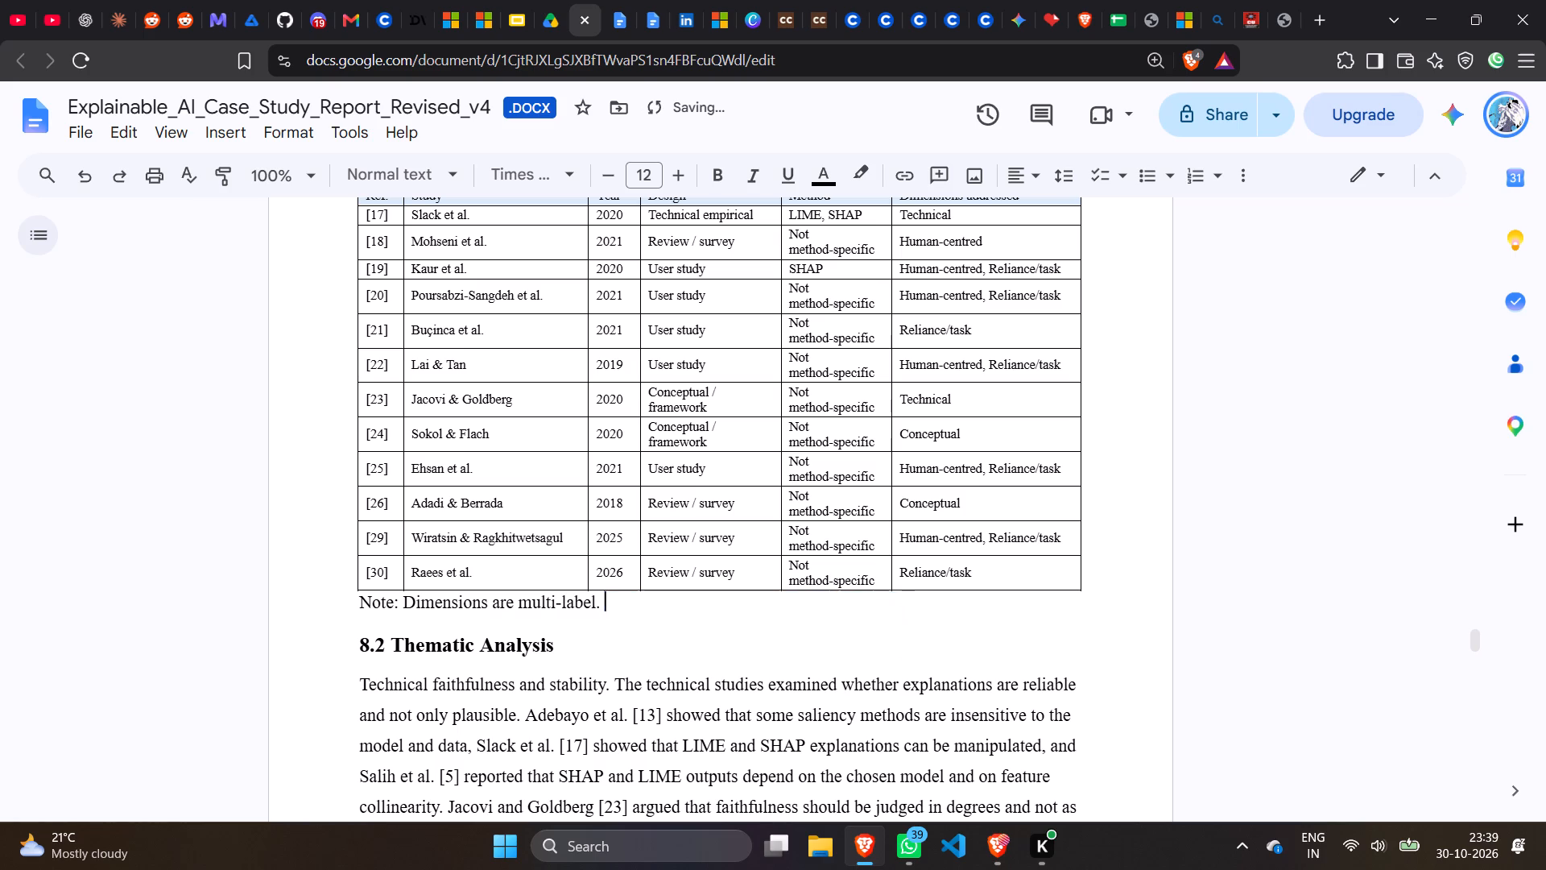
Search the document for "oct" and delete the abstract's sentence about the 30 October 2026 pilot run screening 52 records.
{"action": "key", "text": "ctrl+f"}
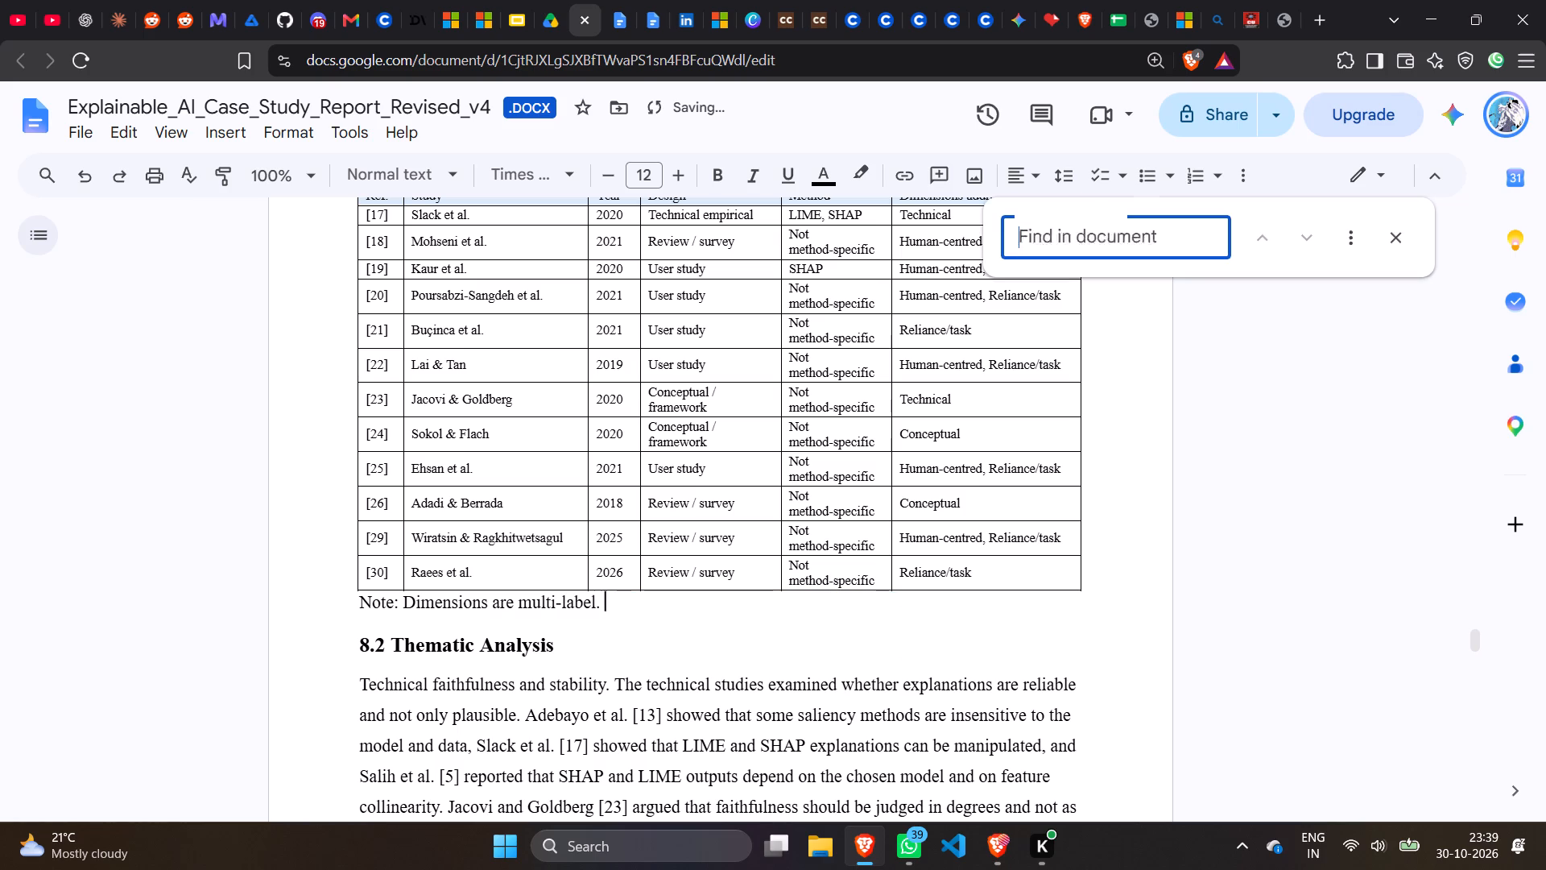
{"action": "type", "text": "oct"}
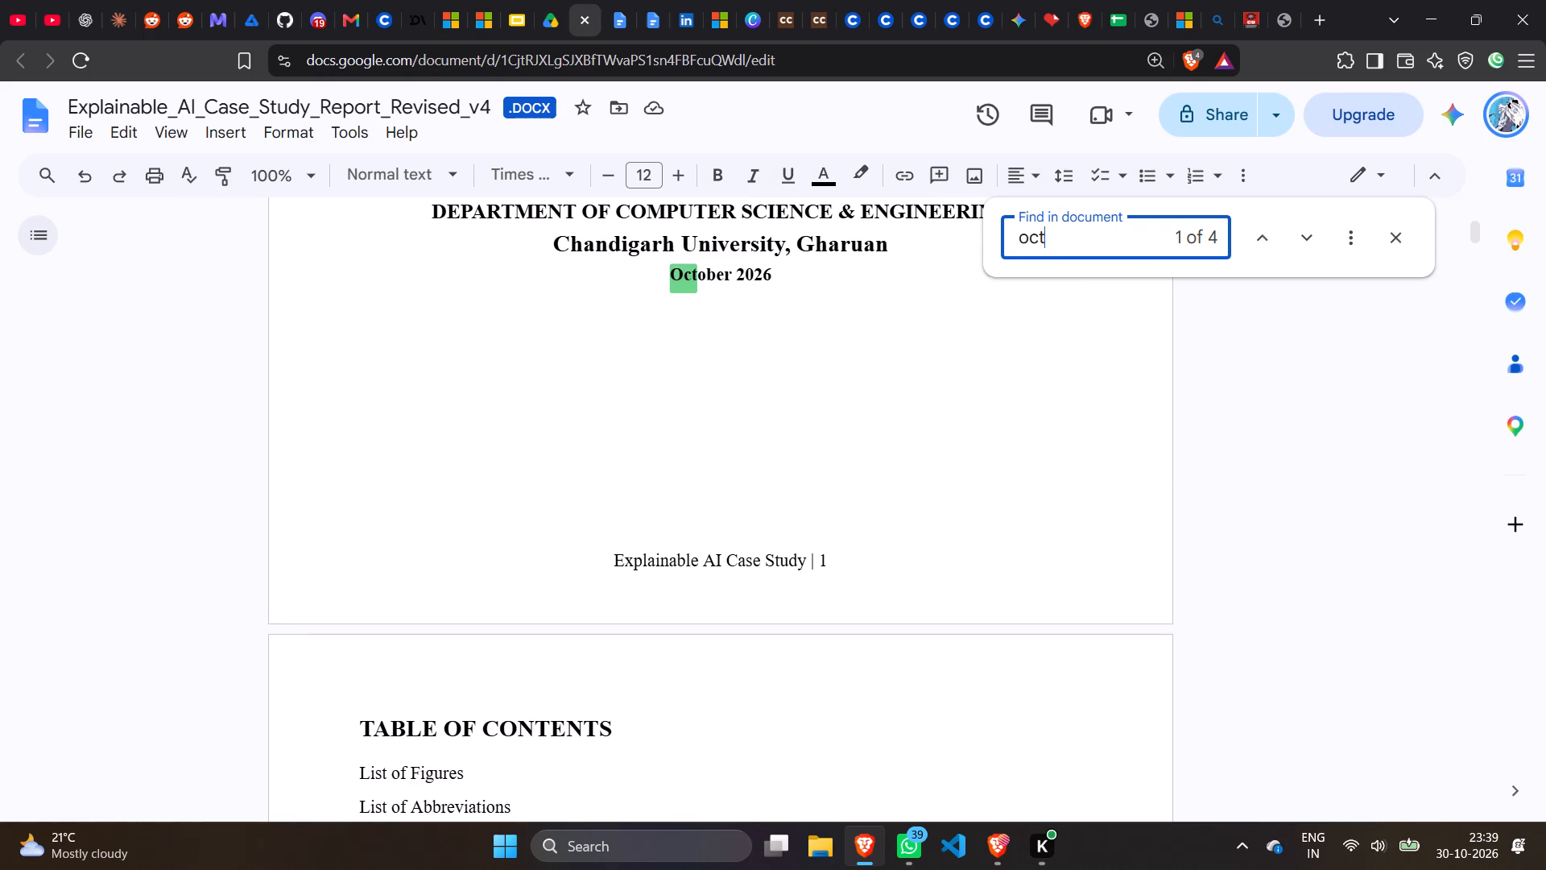
{"action": "key", "text": "Return"}
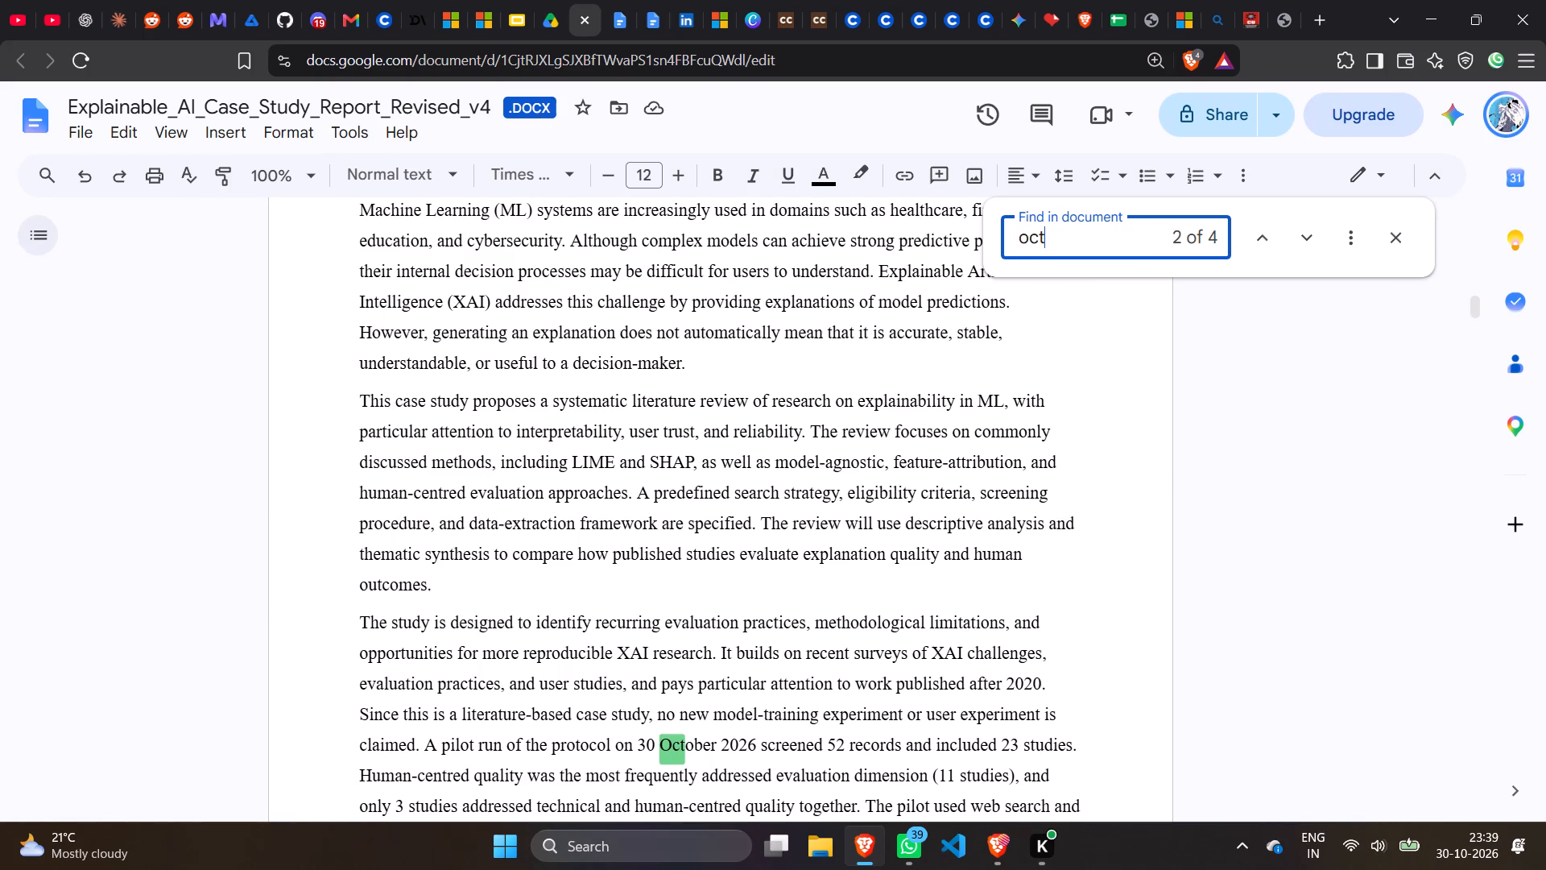
{"action": "scroll", "coordinate": [552, 673], "scroll_direction": "down", "scroll_amount": 2}
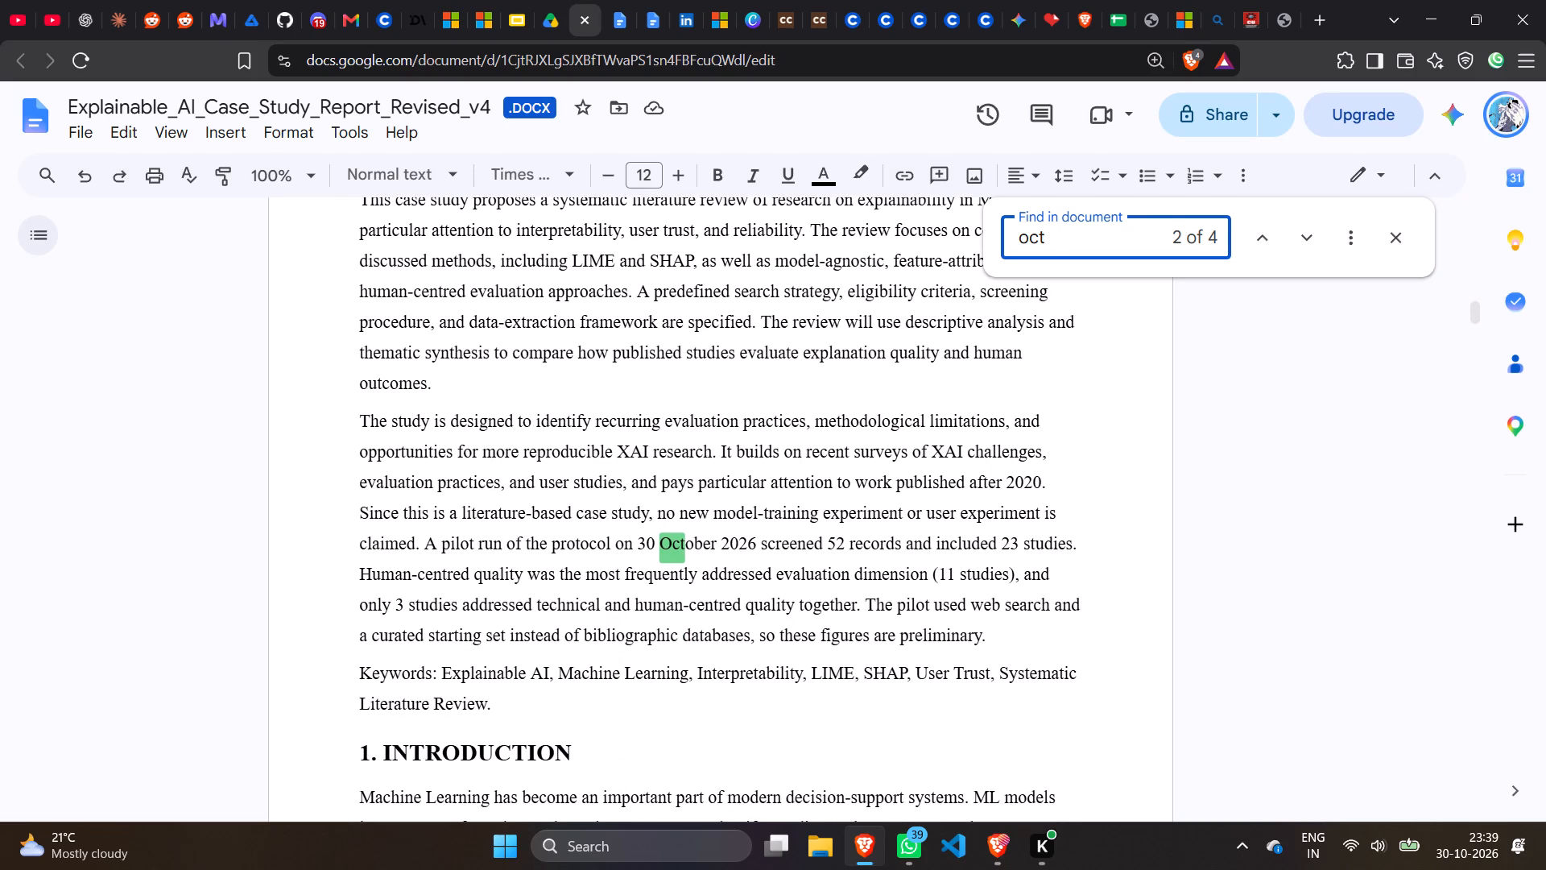
{"action": "left_click", "coordinate": [428, 544]}
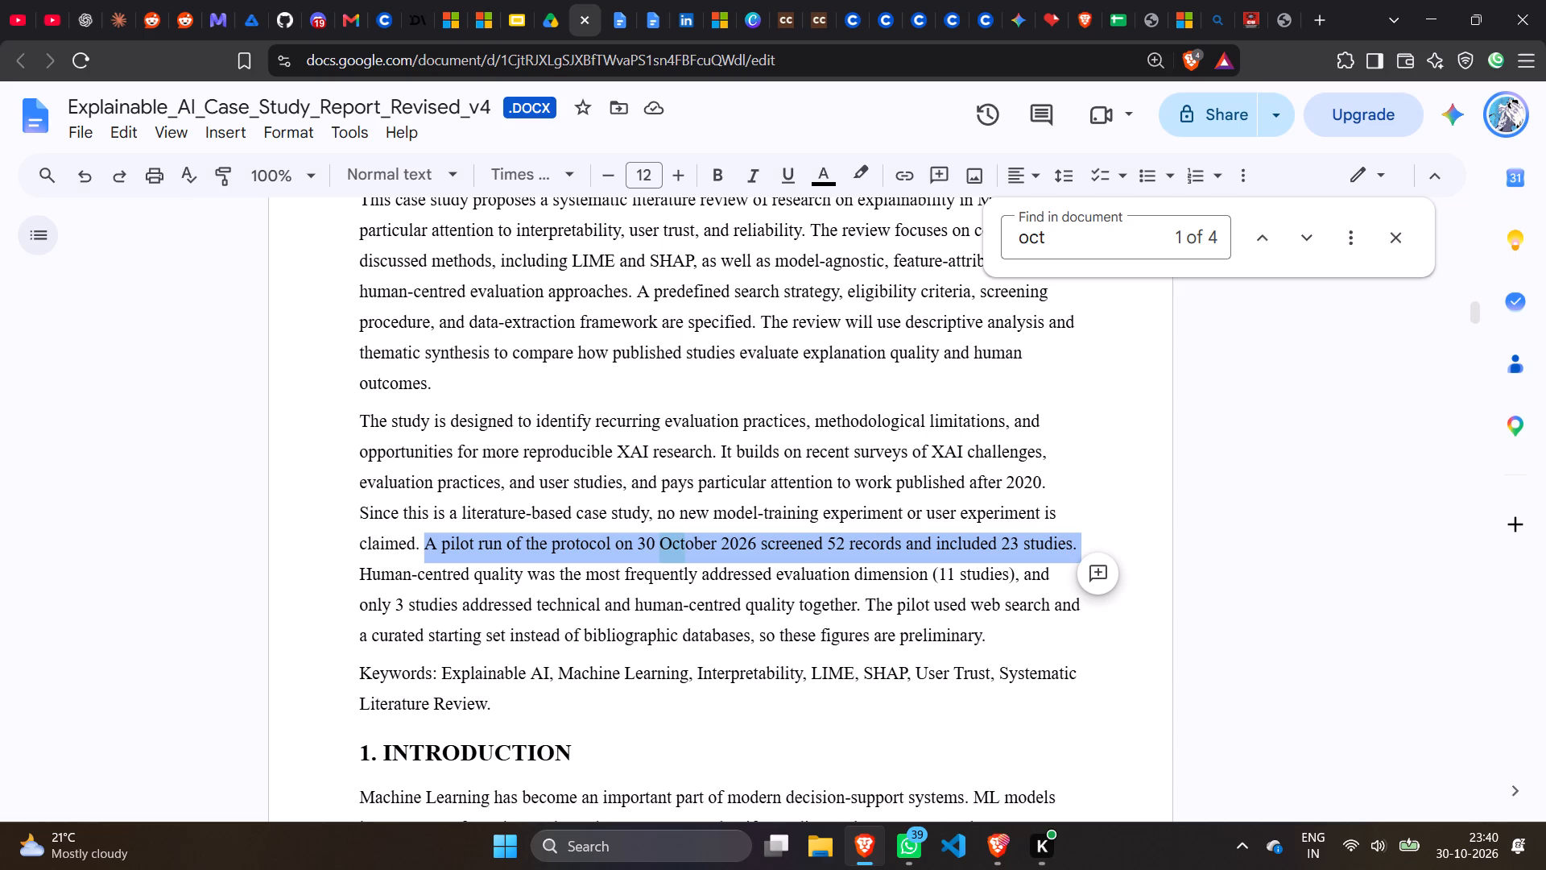
{"action": "key", "text": "BackSpace"}
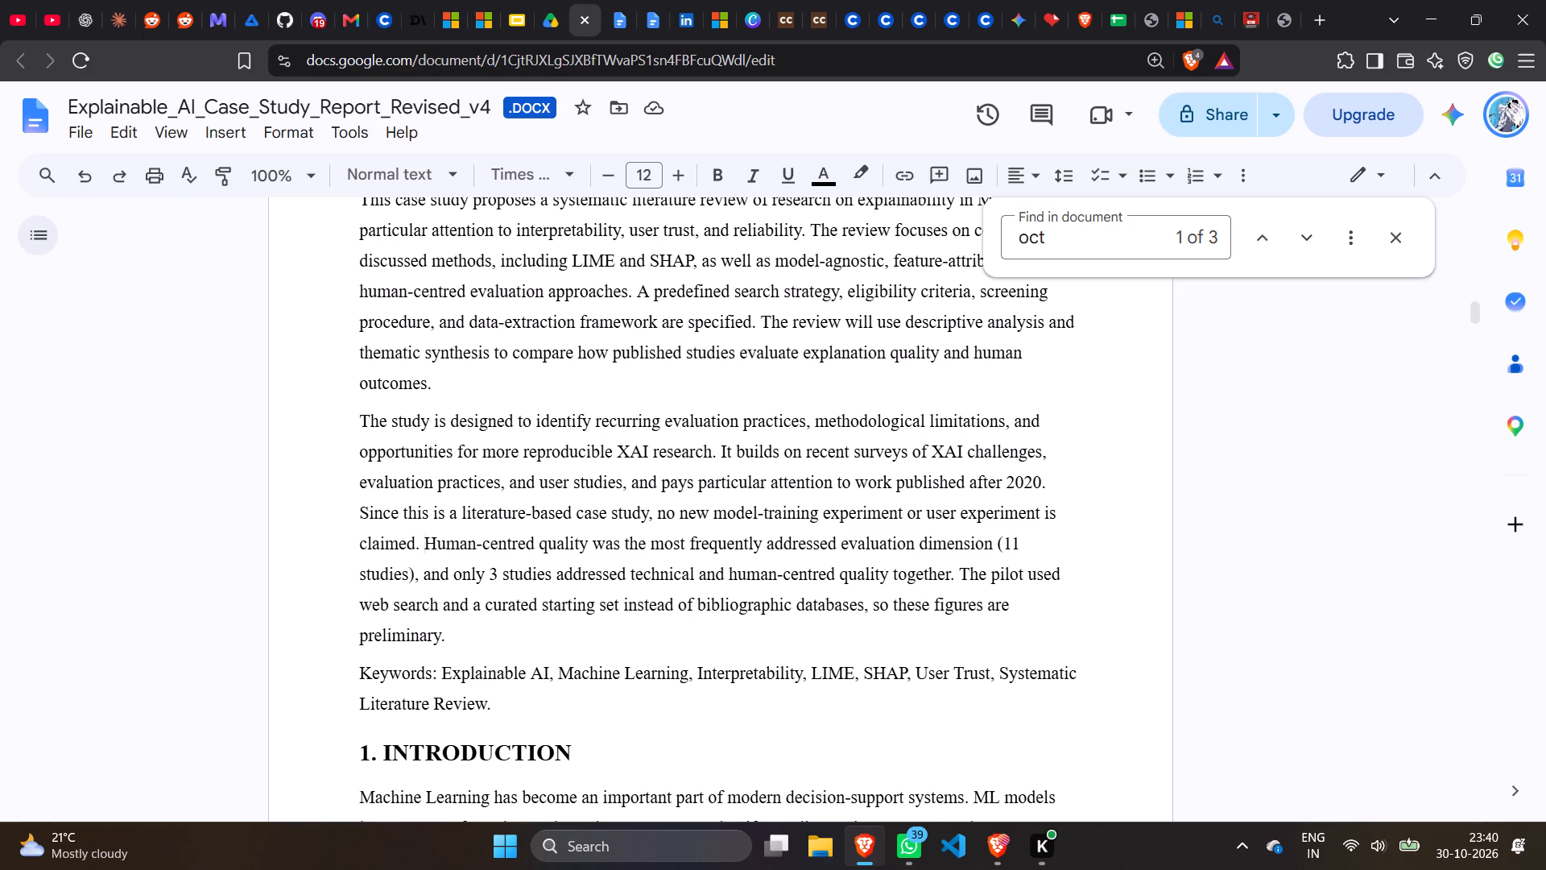
Delete "(11 studies)" and the extra space before the comma from the human-centred quality sentence in the abstract.
{"action": "left_click_drag", "start_coordinate": [998, 539], "coordinate": [944, 587]}
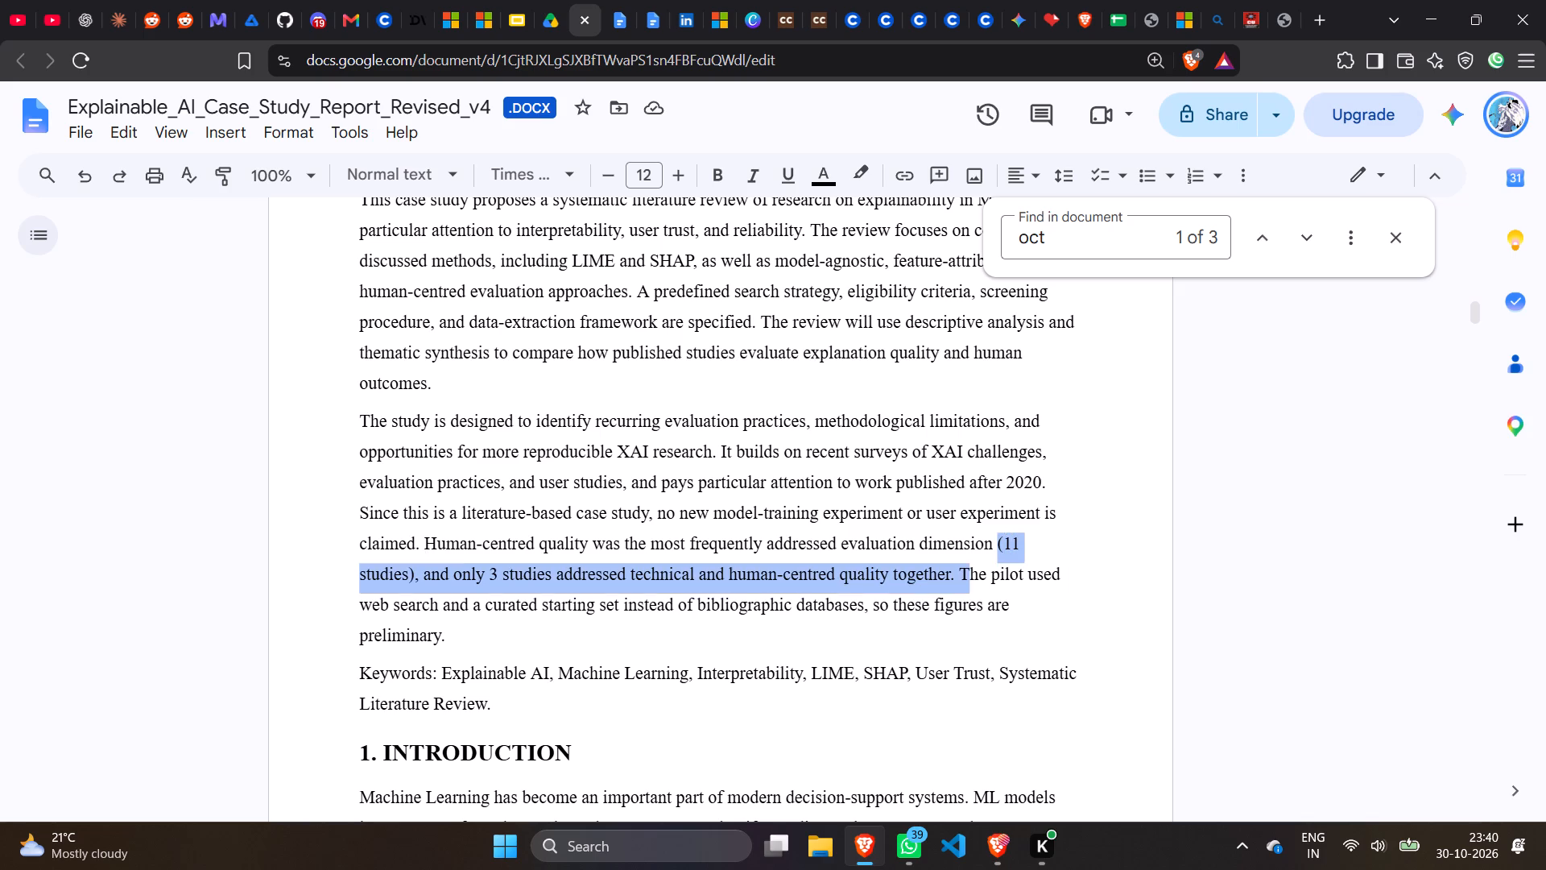
{"action": "left_click_drag", "start_coordinate": [944, 587], "coordinate": [415, 573]}
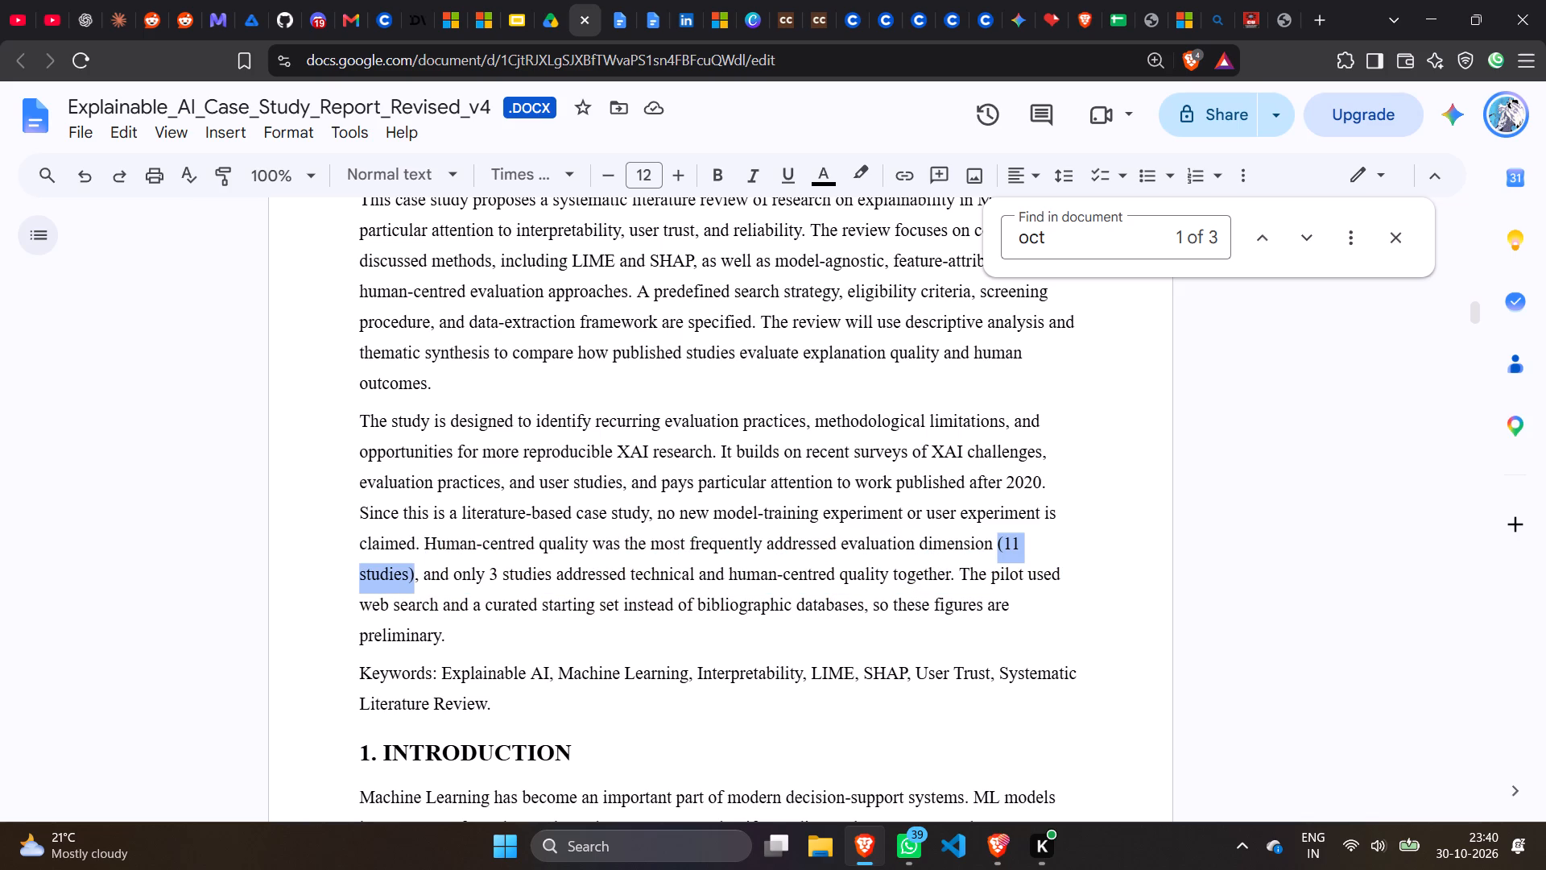
{"action": "key", "text": "BackSpace"}
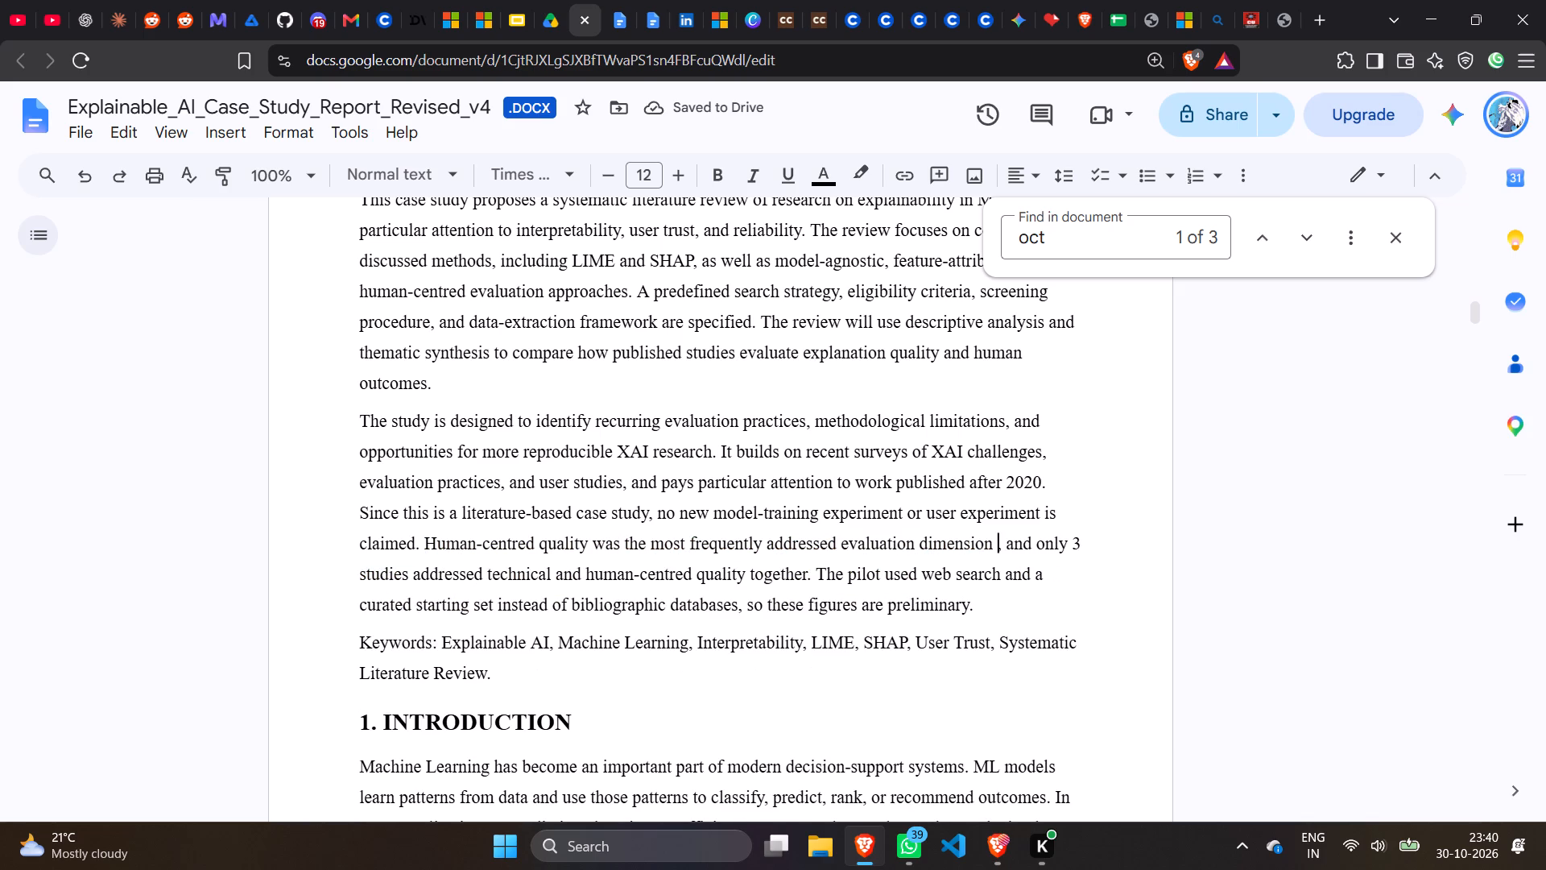
{"action": "key", "text": "BackSpace"}
Go to the next "oct" match and remove "on 30 October 2026" from the section 7 Implementation introduction, leaving no space before the comma.
{"action": "left_click", "coordinate": [1071, 236]}
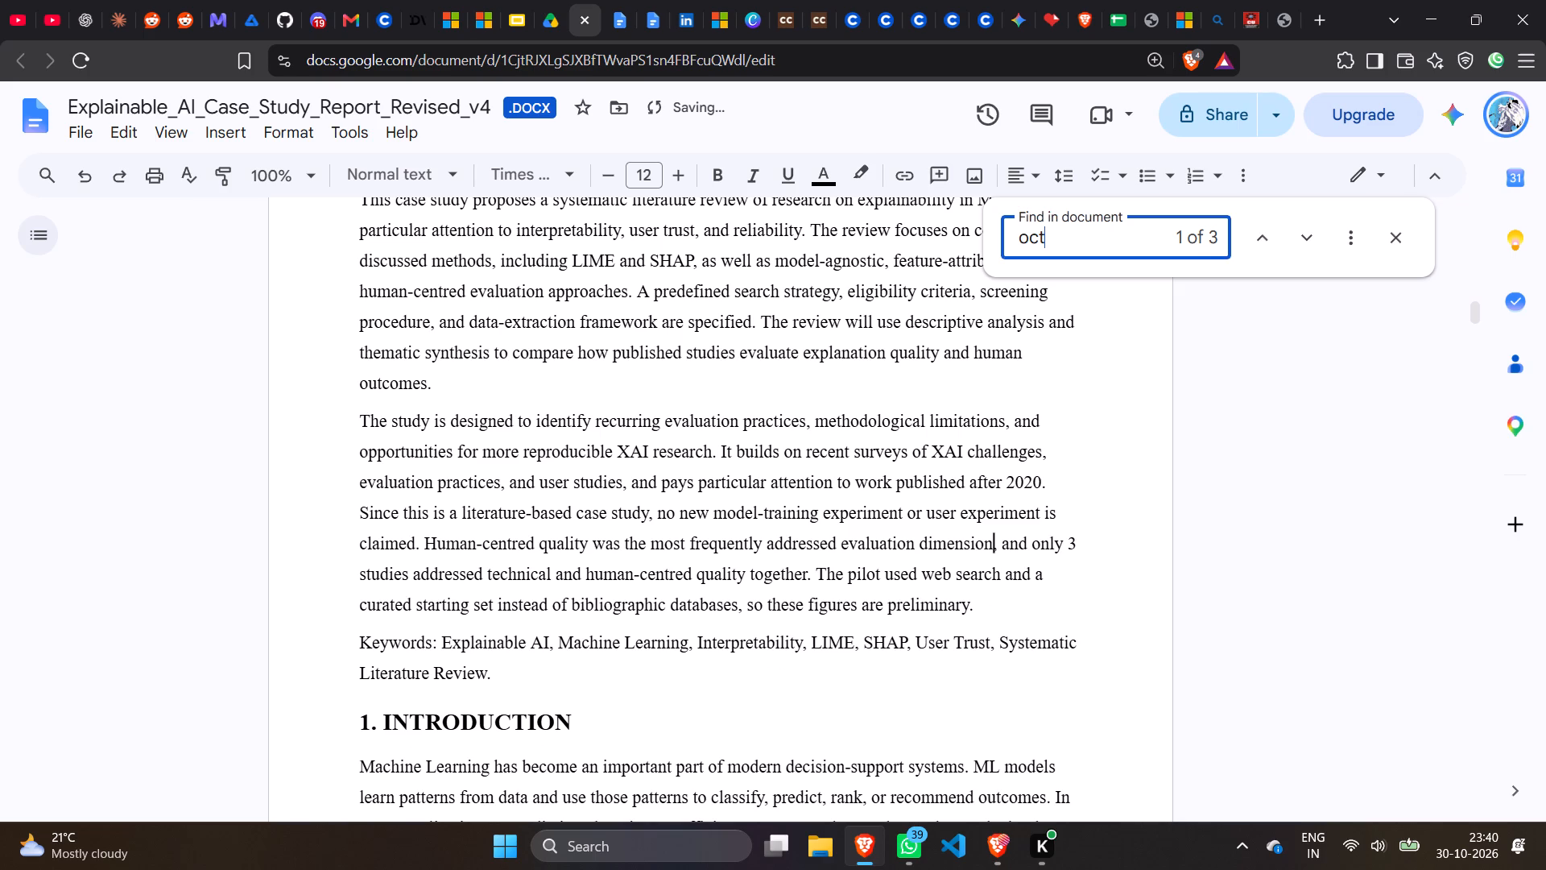
{"action": "key", "text": "Return"}
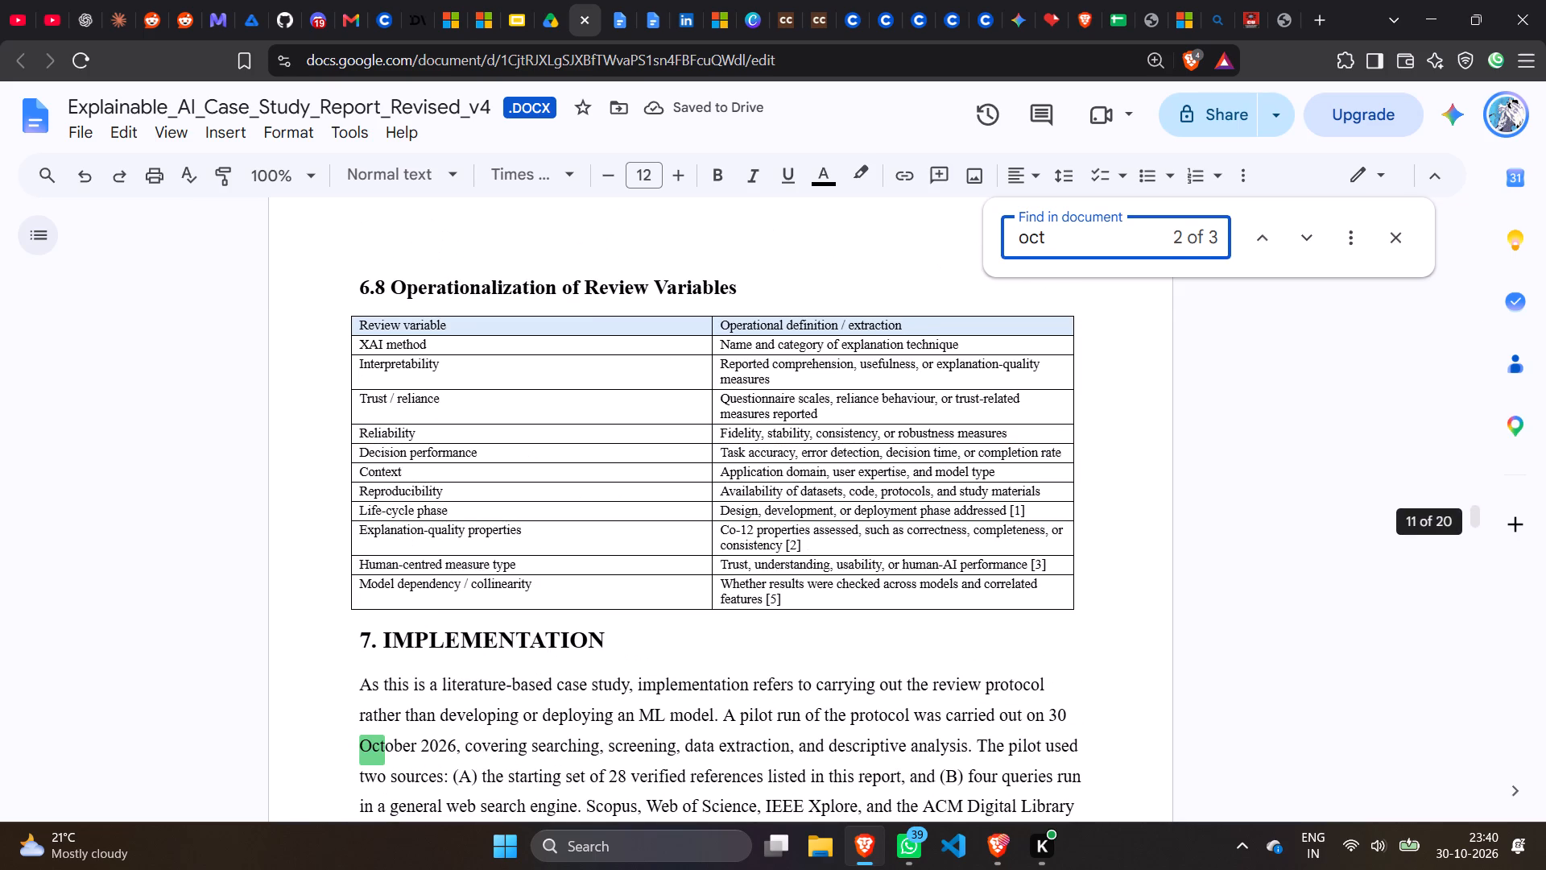
{"action": "scroll", "coordinate": [967, 574], "scroll_direction": "down", "scroll_amount": 2}
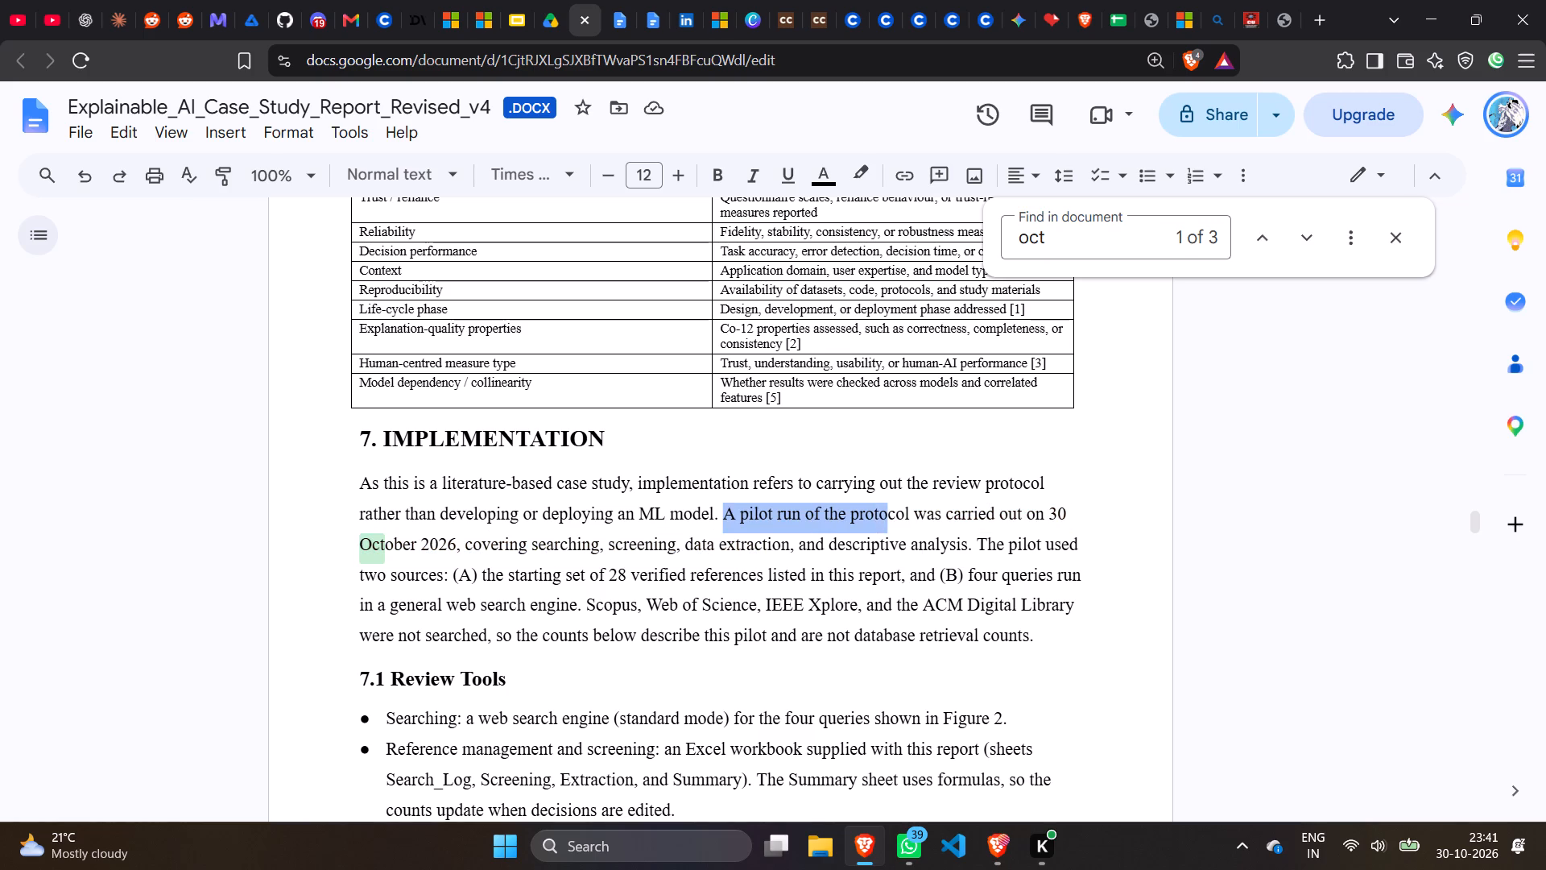
{"action": "left_click", "coordinate": [1044, 521]}
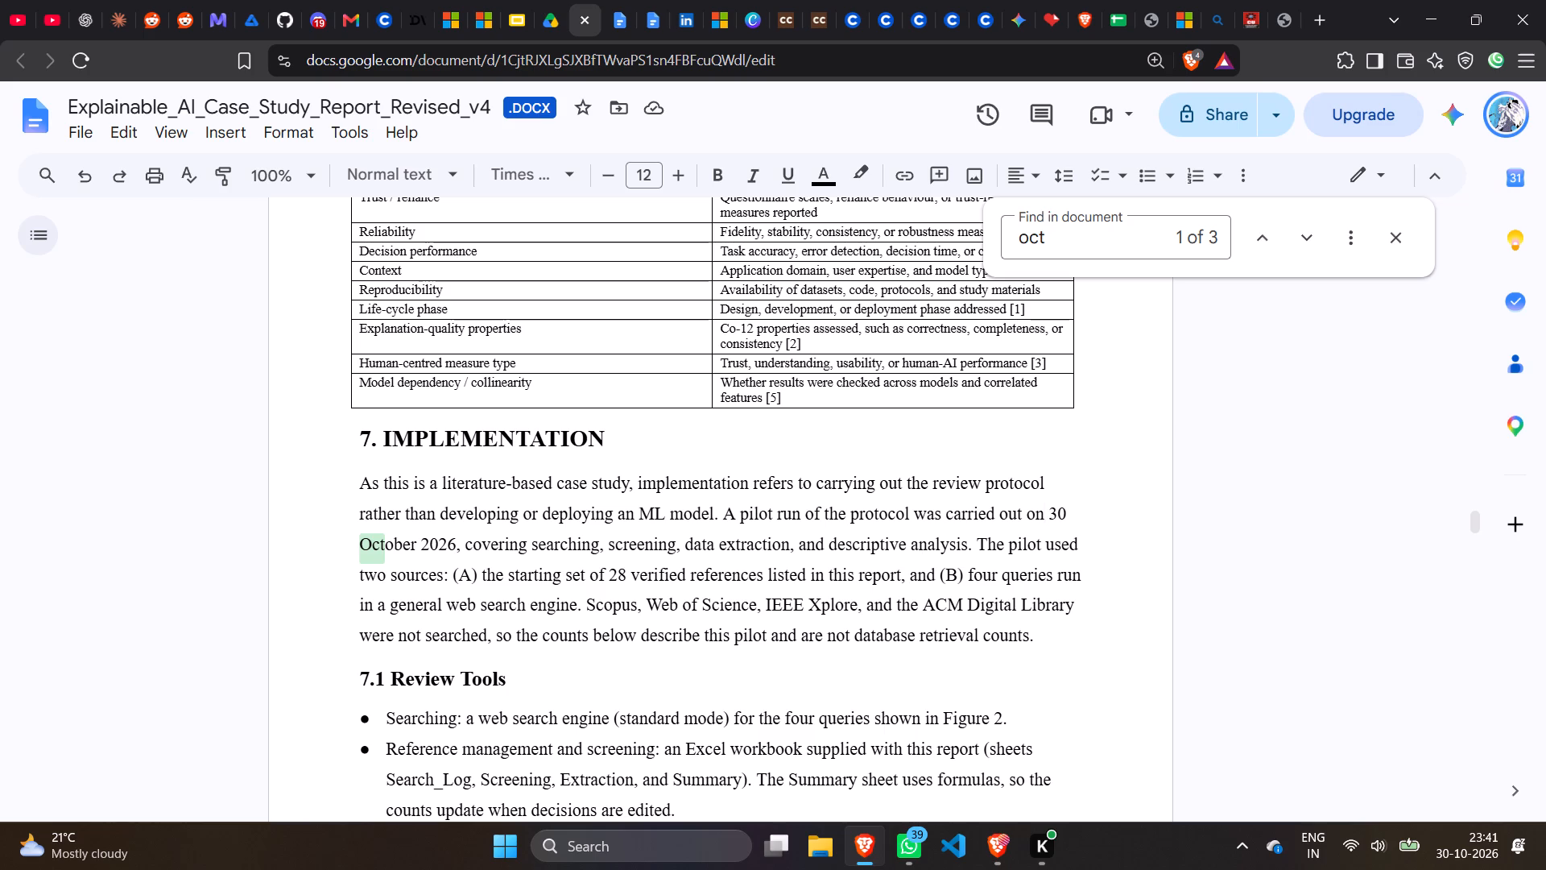
{"action": "left_click_drag", "start_coordinate": [1033, 518], "coordinate": [457, 541]}
{"action": "key", "text": "BackSpace"}
{"action": "key", "text": "BackSpace"}
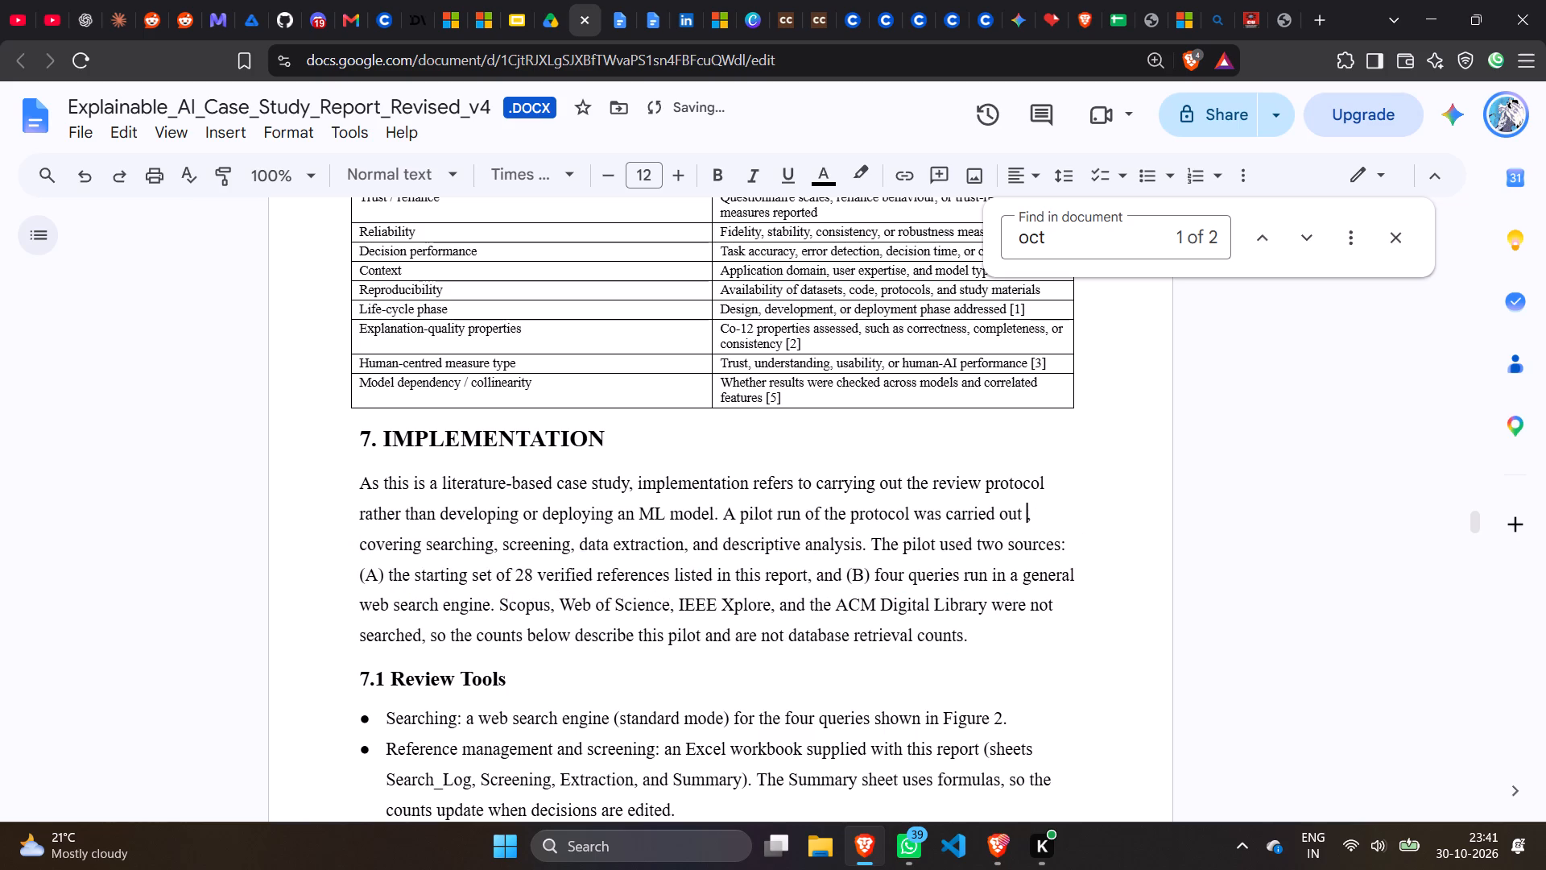
{"action": "key", "text": "BackSpace"}
Find the following "oct" match and delete "on 30 October 2026" from the first sentence of section 7.2 Search Execution.
{"action": "left_click", "coordinate": [1074, 233]}
{"action": "key", "text": "Return"}
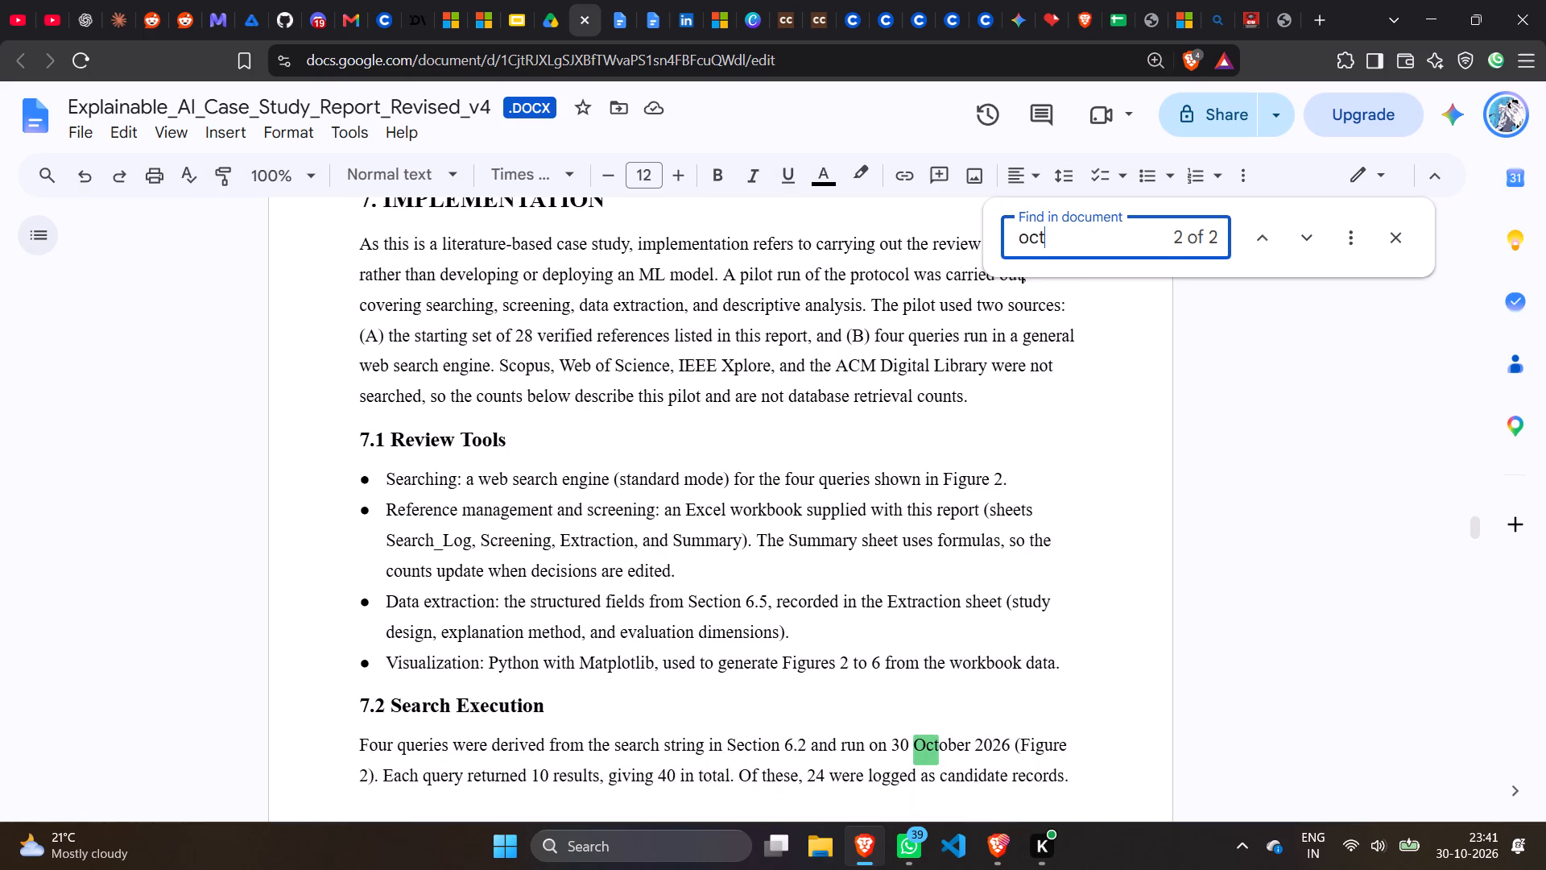
{"action": "scroll", "coordinate": [1014, 484], "scroll_direction": "down", "scroll_amount": 3}
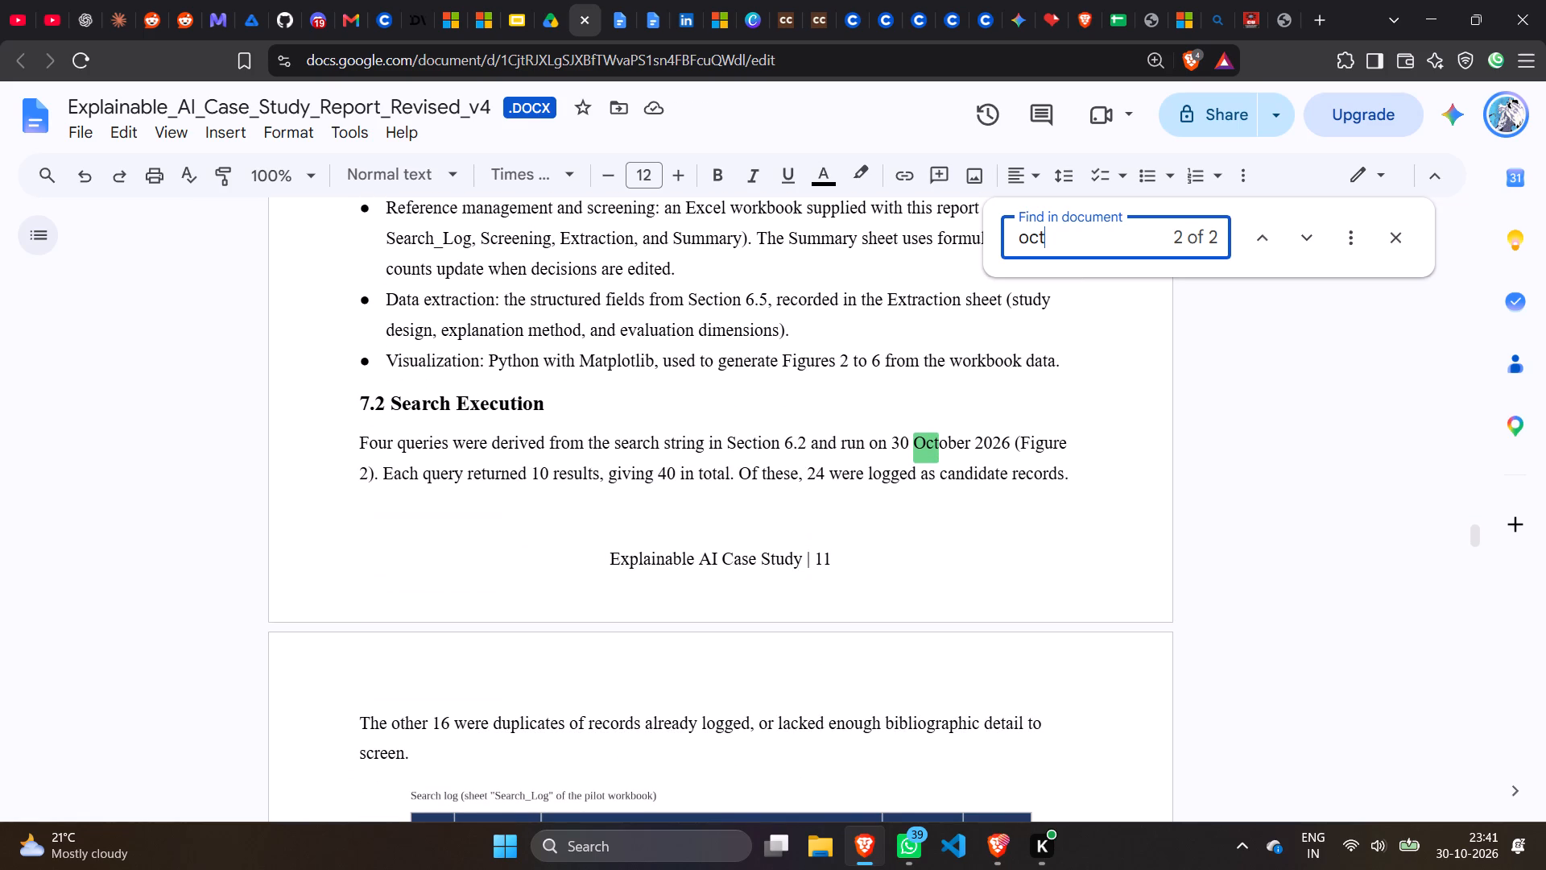
{"action": "left_click_drag", "start_coordinate": [870, 445], "coordinate": [1008, 446]}
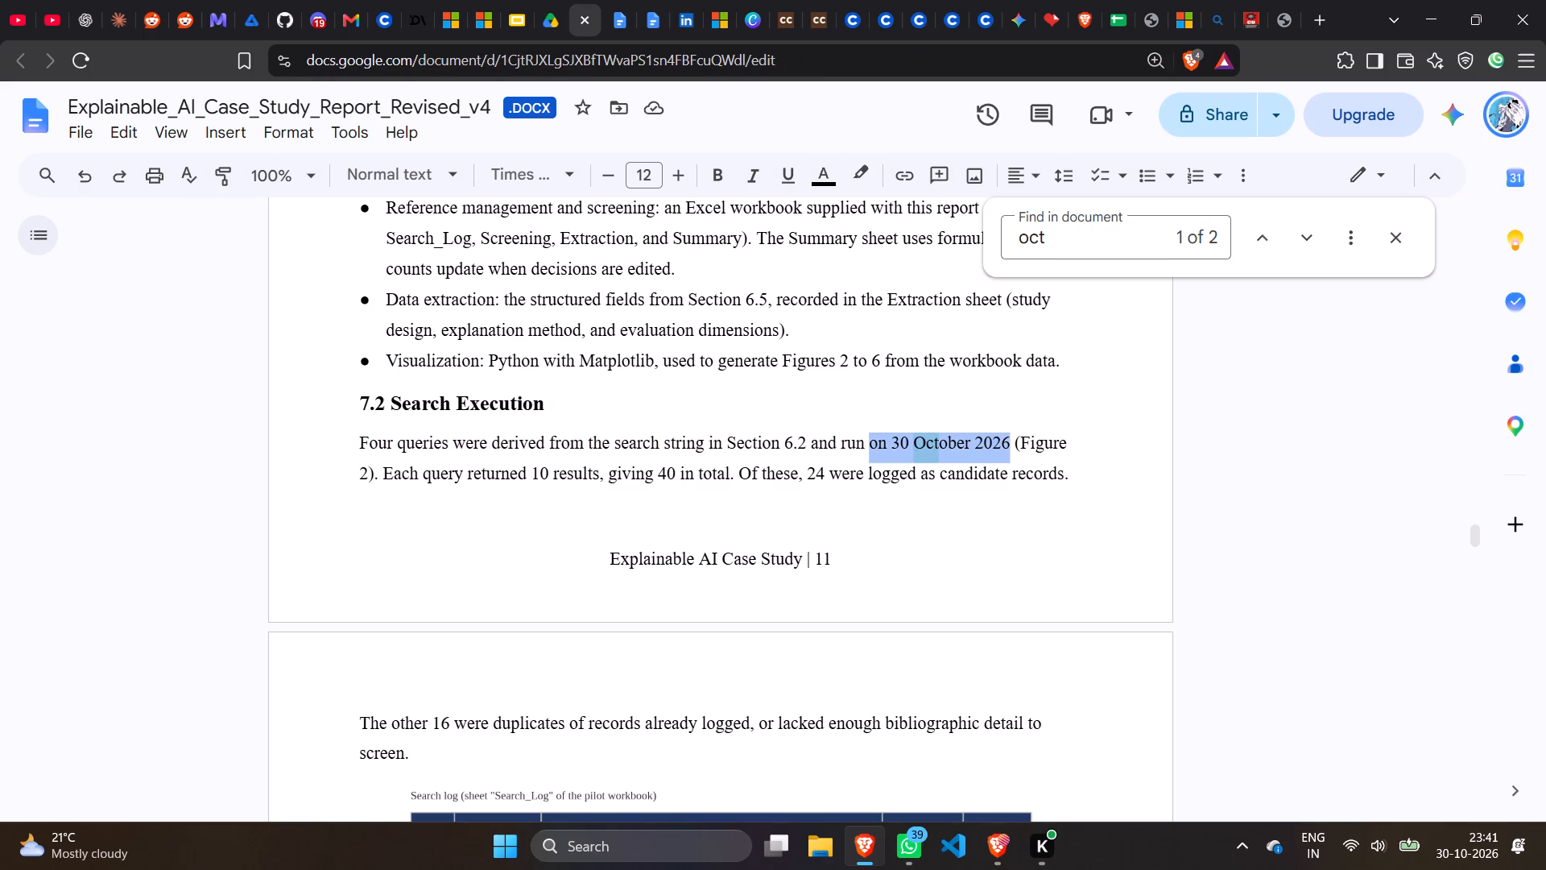
{"action": "left_click_drag", "start_coordinate": [1008, 446], "coordinate": [1009, 446]}
{"action": "key", "text": "BackSpace"}
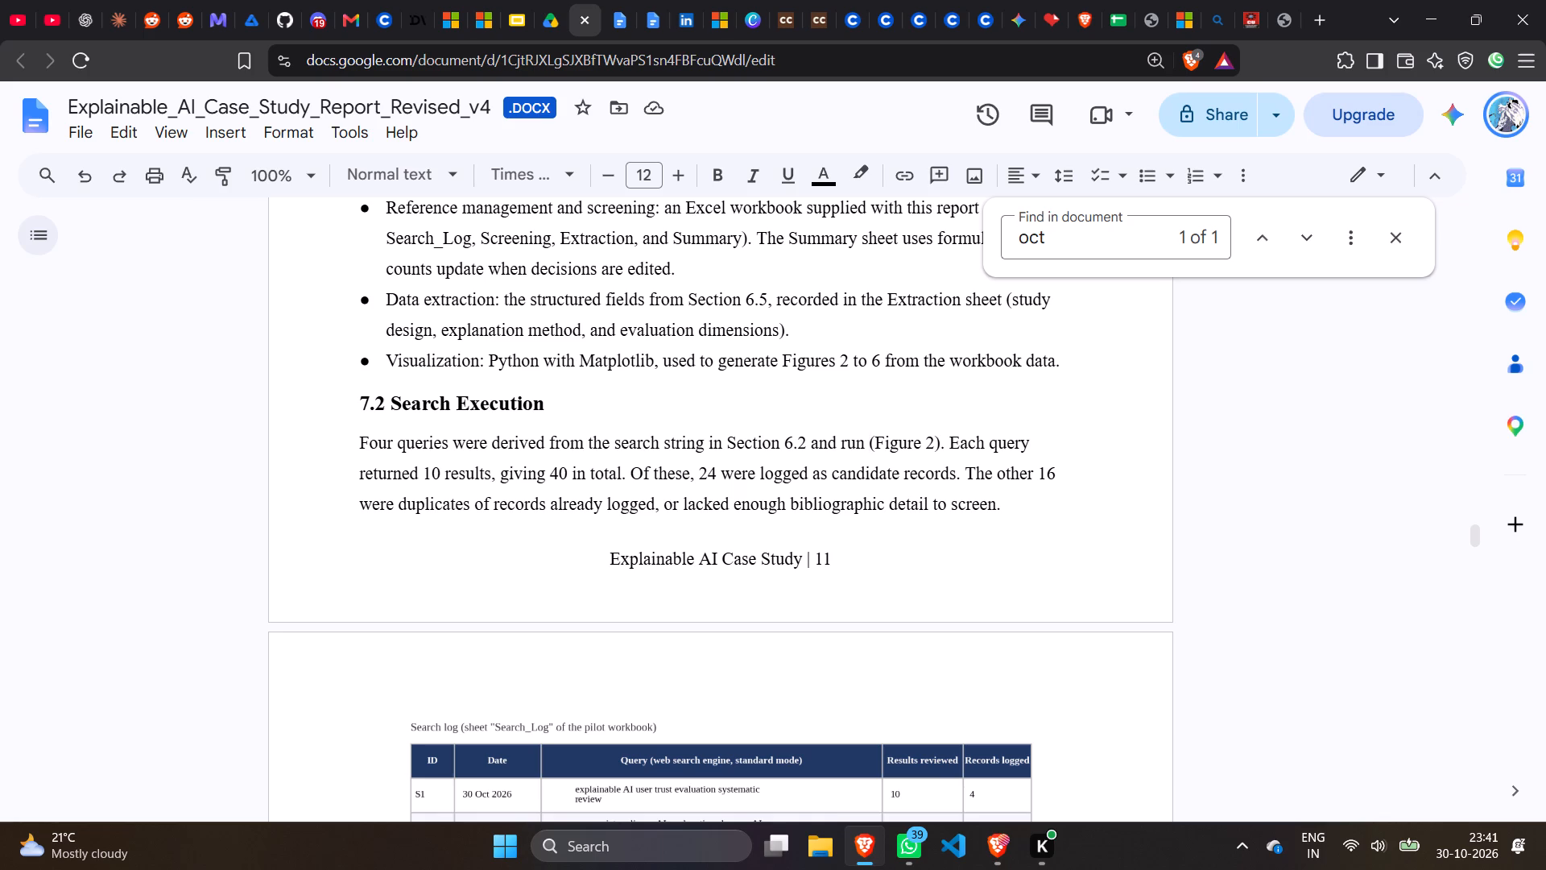
Review the rest of section 7, from the search log figure through the screening sheet excerpt to 7.4 Limitations of the Pilot.
{"action": "scroll", "coordinate": [932, 488], "scroll_direction": "down", "scroll_amount": 7}
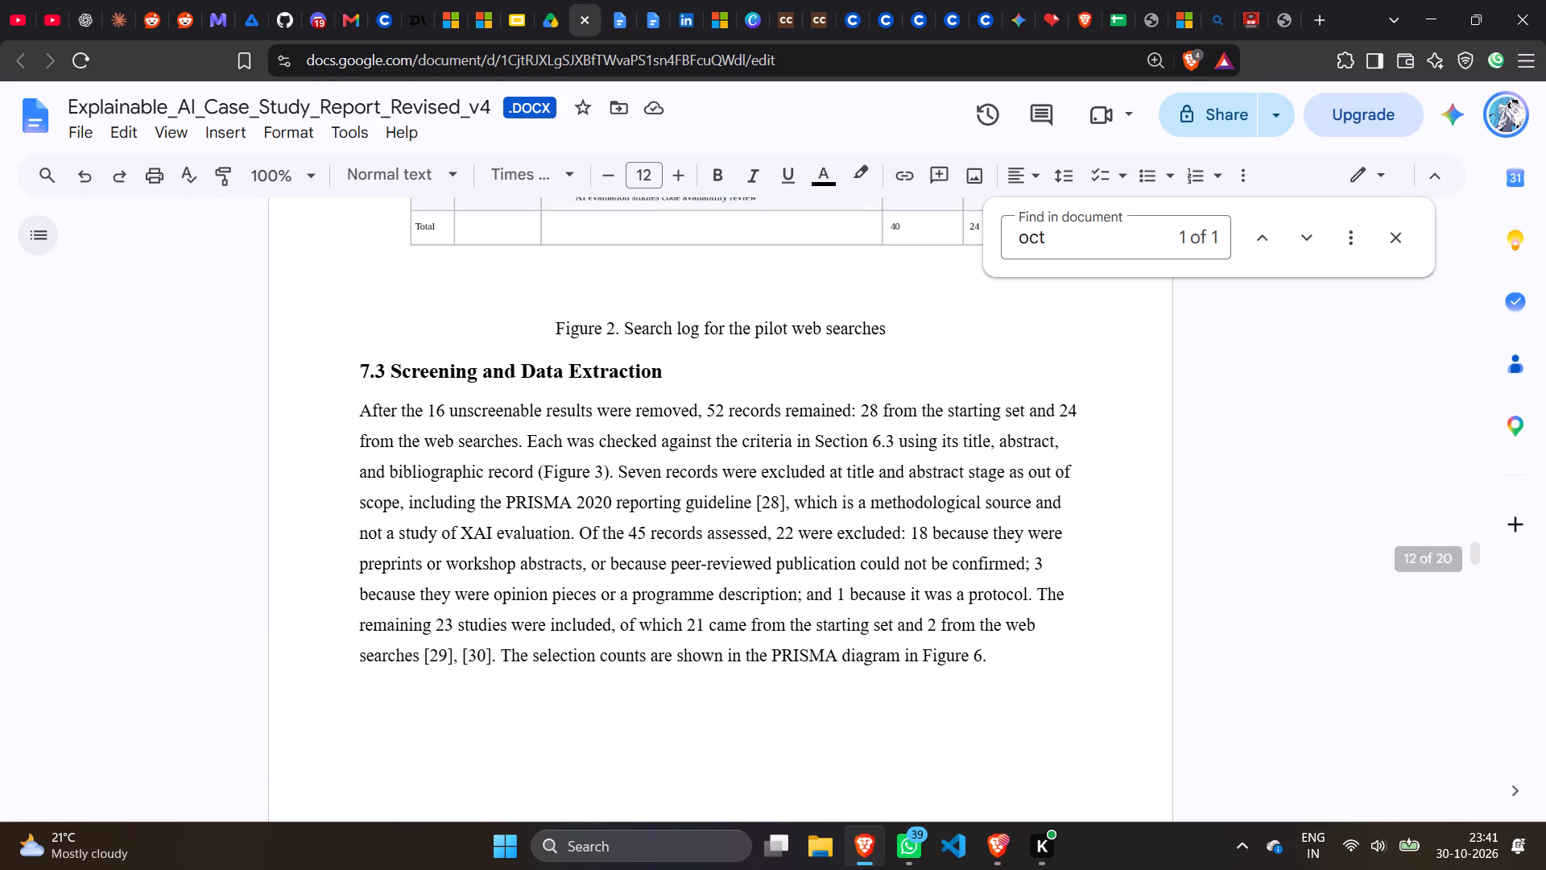
{"action": "left_click", "coordinate": [1081, 242]}
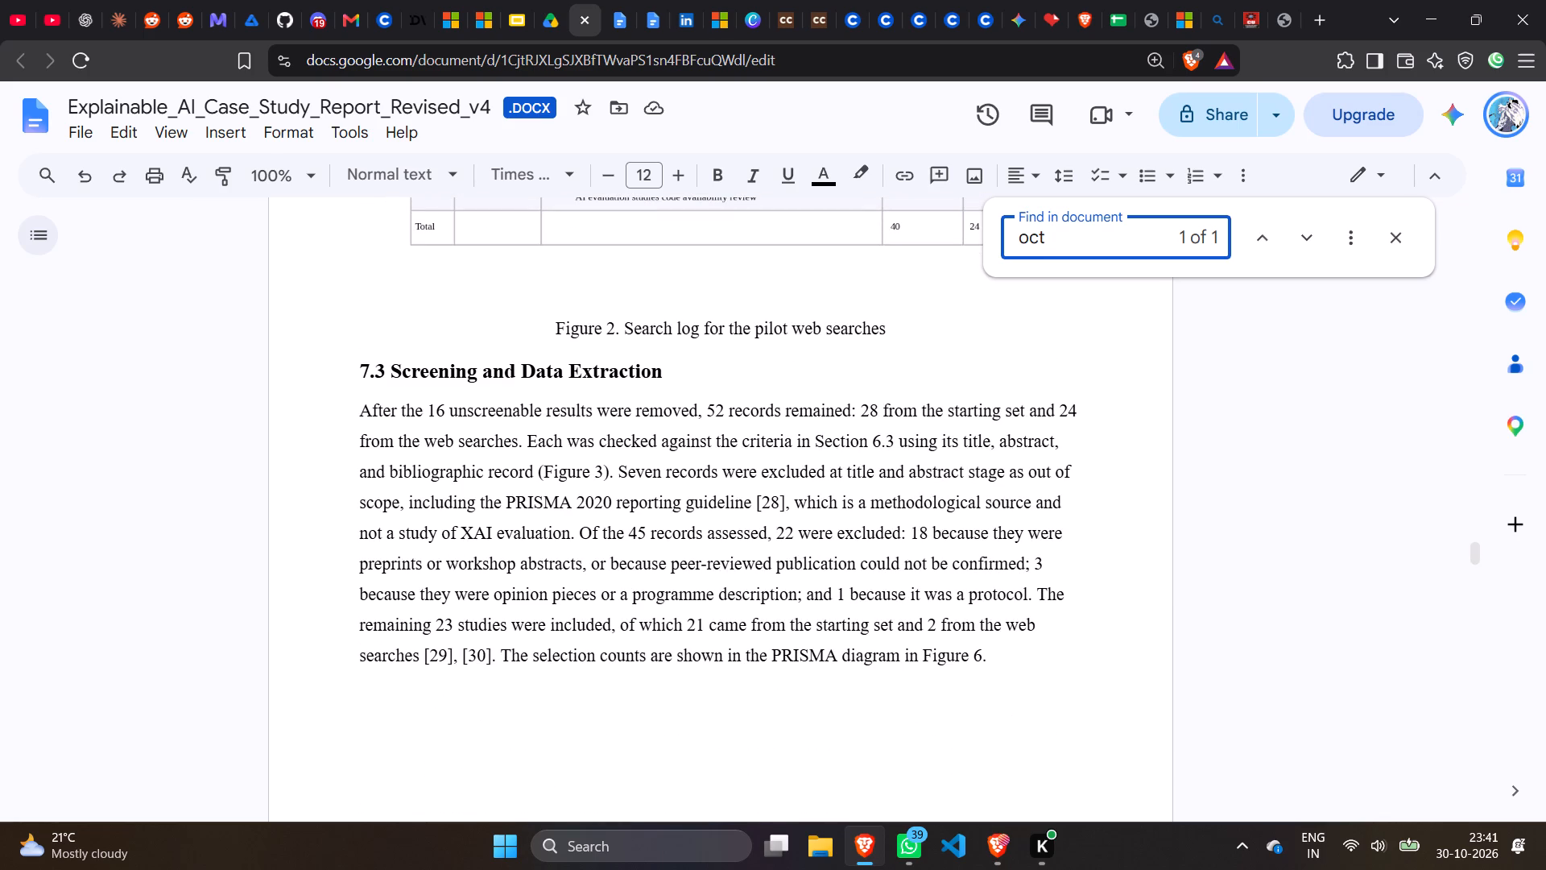
{"action": "scroll", "coordinate": [736, 469], "scroll_direction": "down", "scroll_amount": 3}
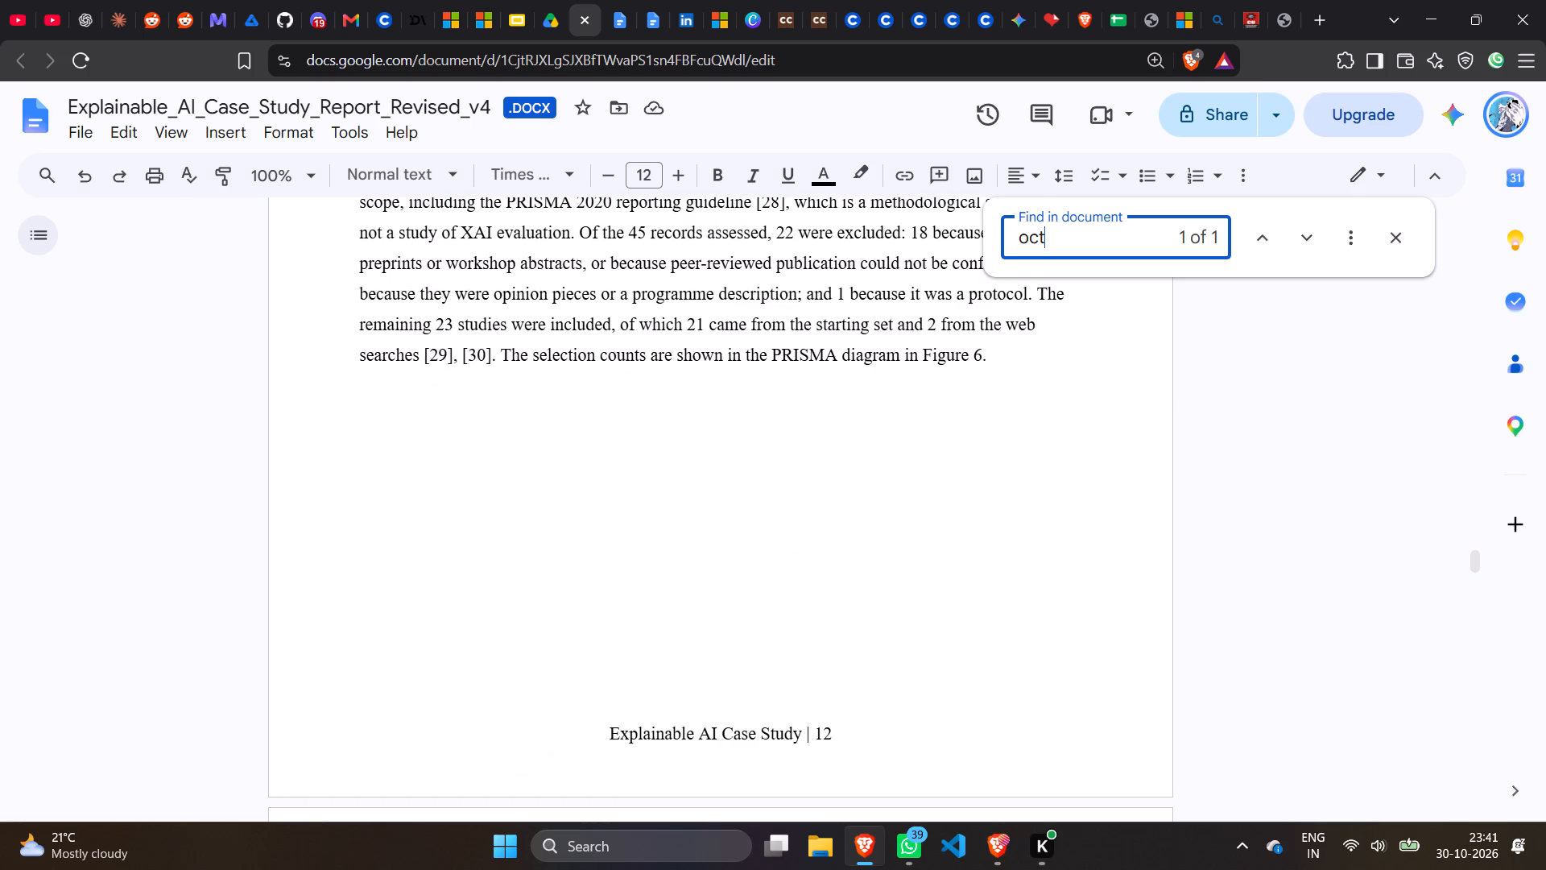
{"action": "scroll", "coordinate": [736, 469], "scroll_direction": "down", "scroll_amount": 8}
{"action": "scroll", "coordinate": [736, 469], "scroll_direction": "up", "scroll_amount": 2}
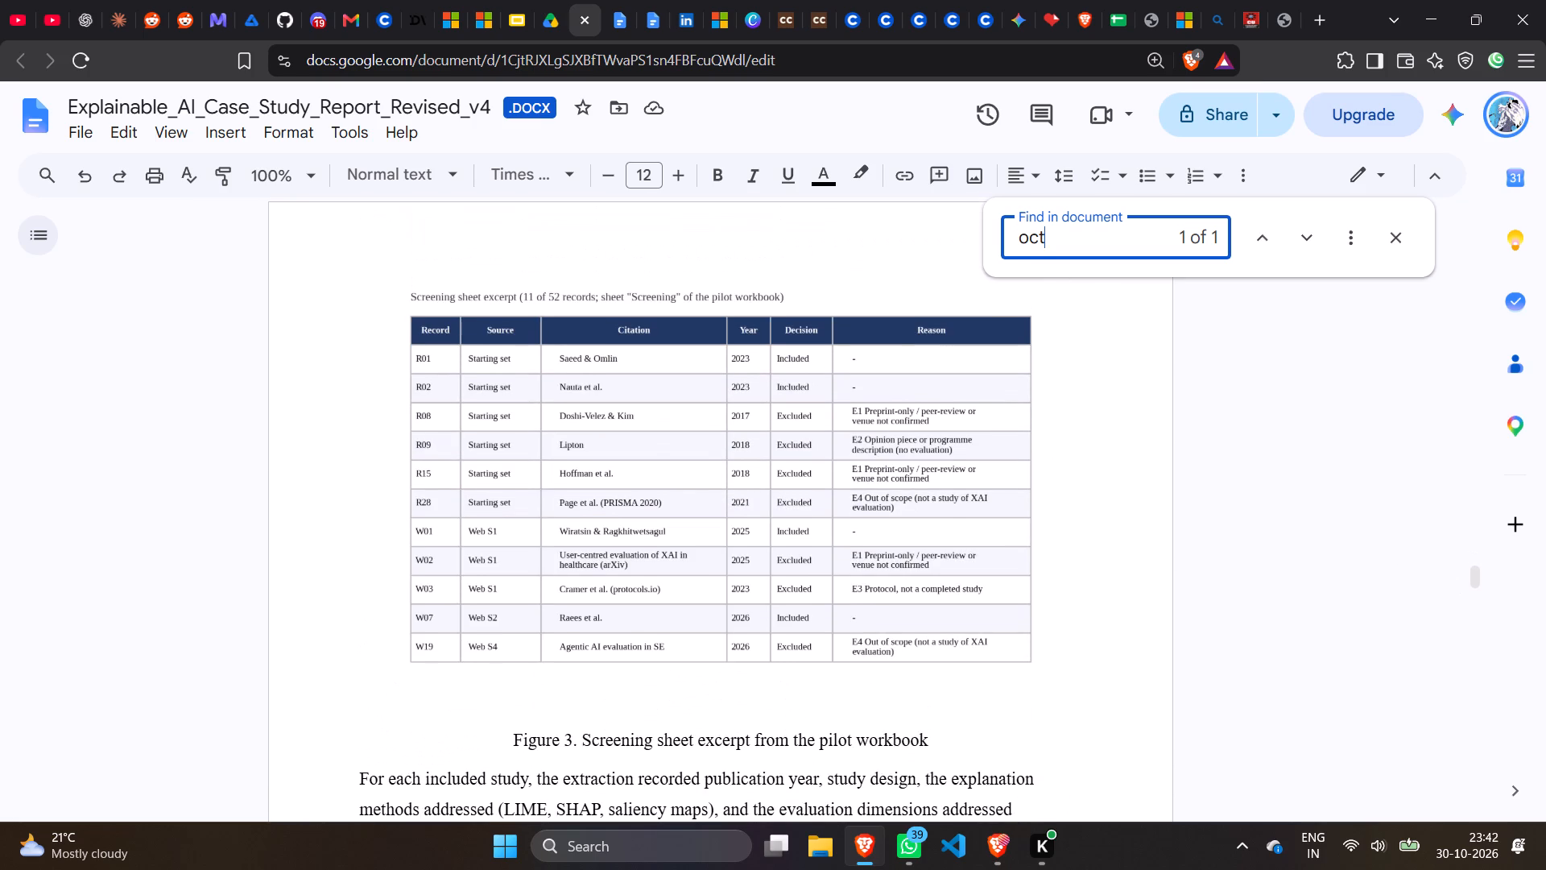
{"action": "scroll", "coordinate": [736, 469], "scroll_direction": "down", "scroll_amount": 3}
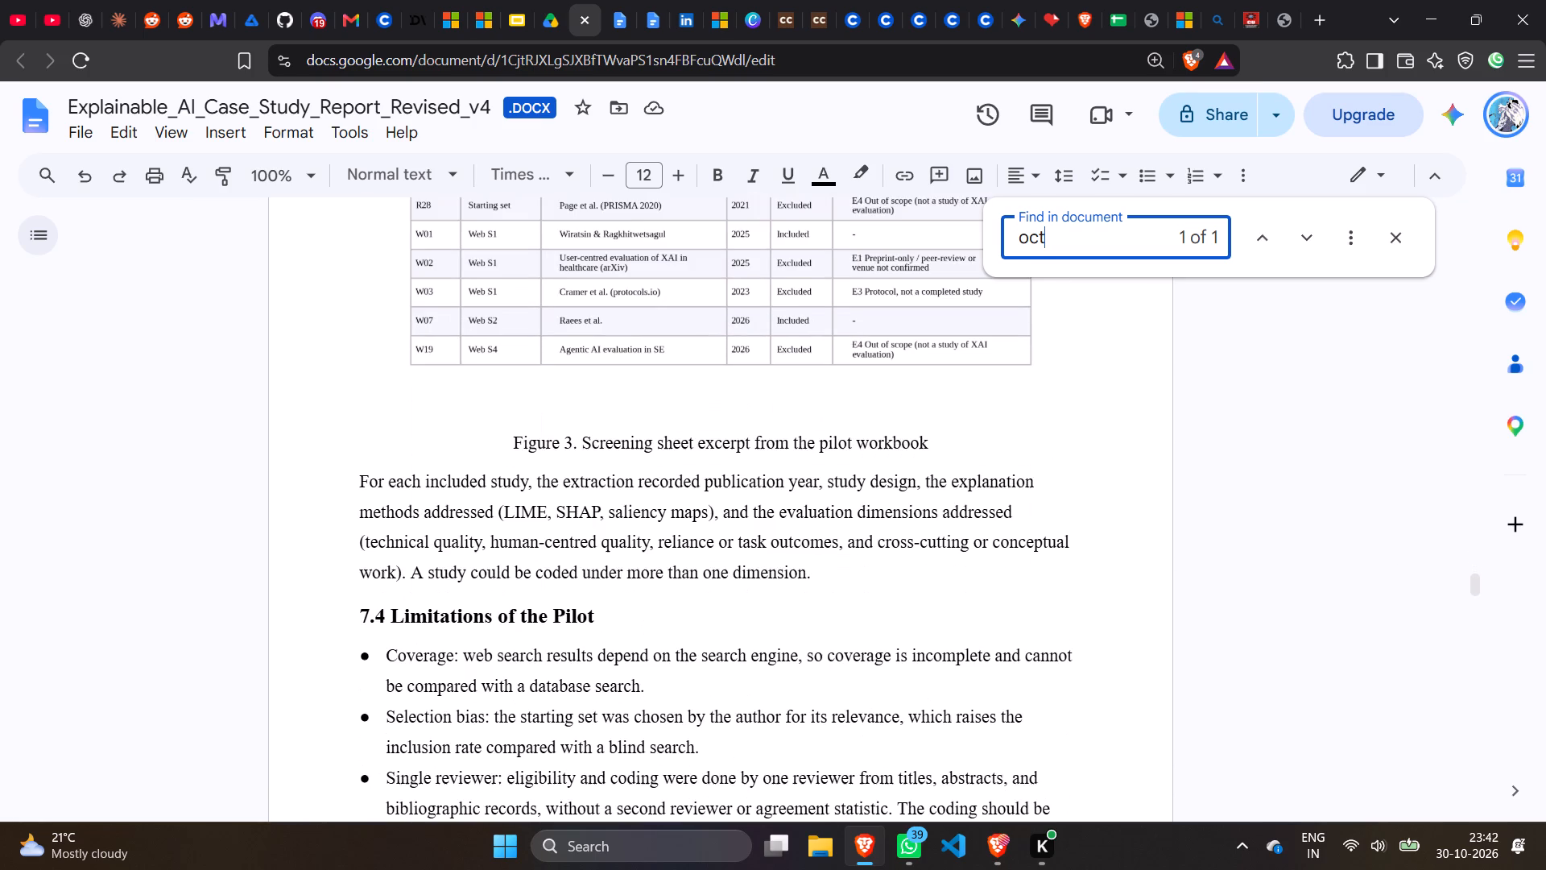
{"action": "scroll", "coordinate": [736, 469], "scroll_direction": "down", "scroll_amount": 4}
{"action": "scroll", "coordinate": [736, 469], "scroll_direction": "up", "scroll_amount": 2}
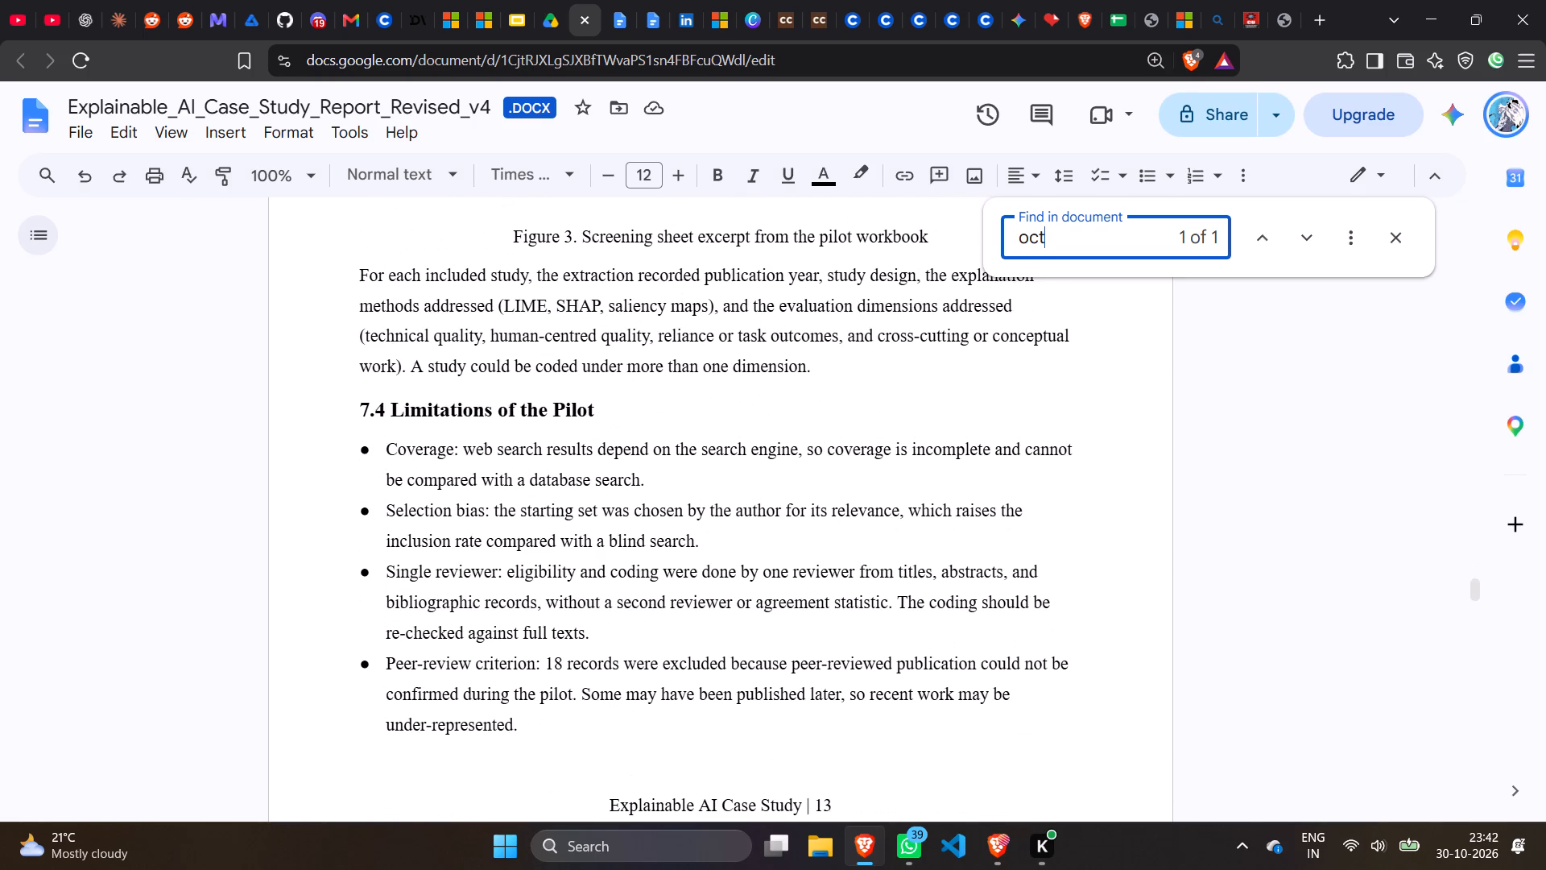
Examine section 8 Analysis & Results, including the extraction table, thematic analysis and Figures 4 to 6, up to the start of section 9.
{"action": "scroll", "coordinate": [736, 469], "scroll_direction": "down", "scroll_amount": 6}
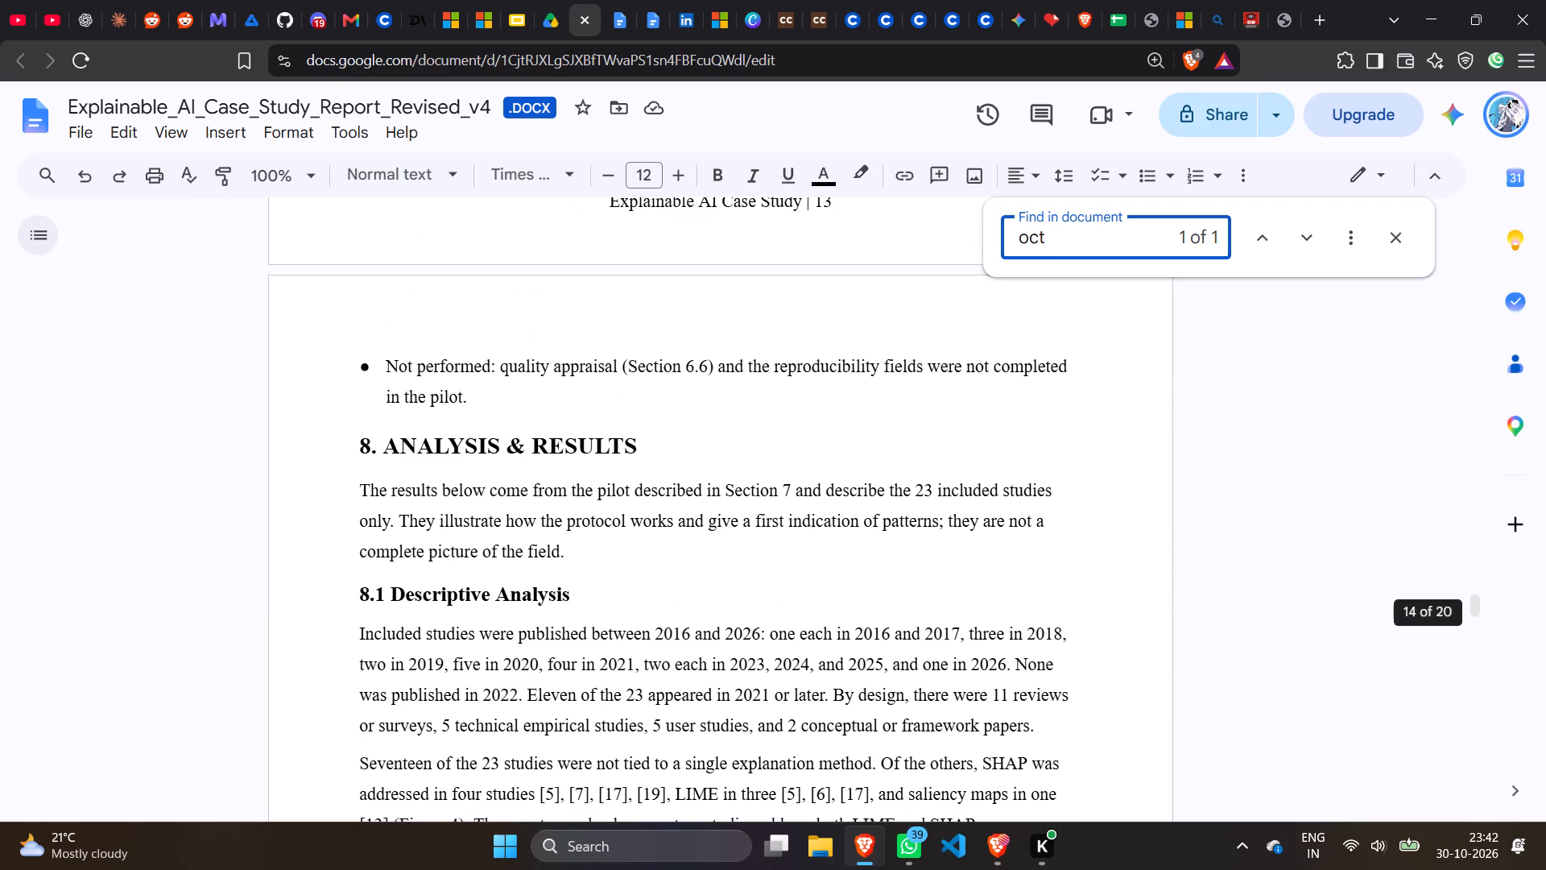
{"action": "scroll", "coordinate": [736, 469], "scroll_direction": "down", "scroll_amount": 5}
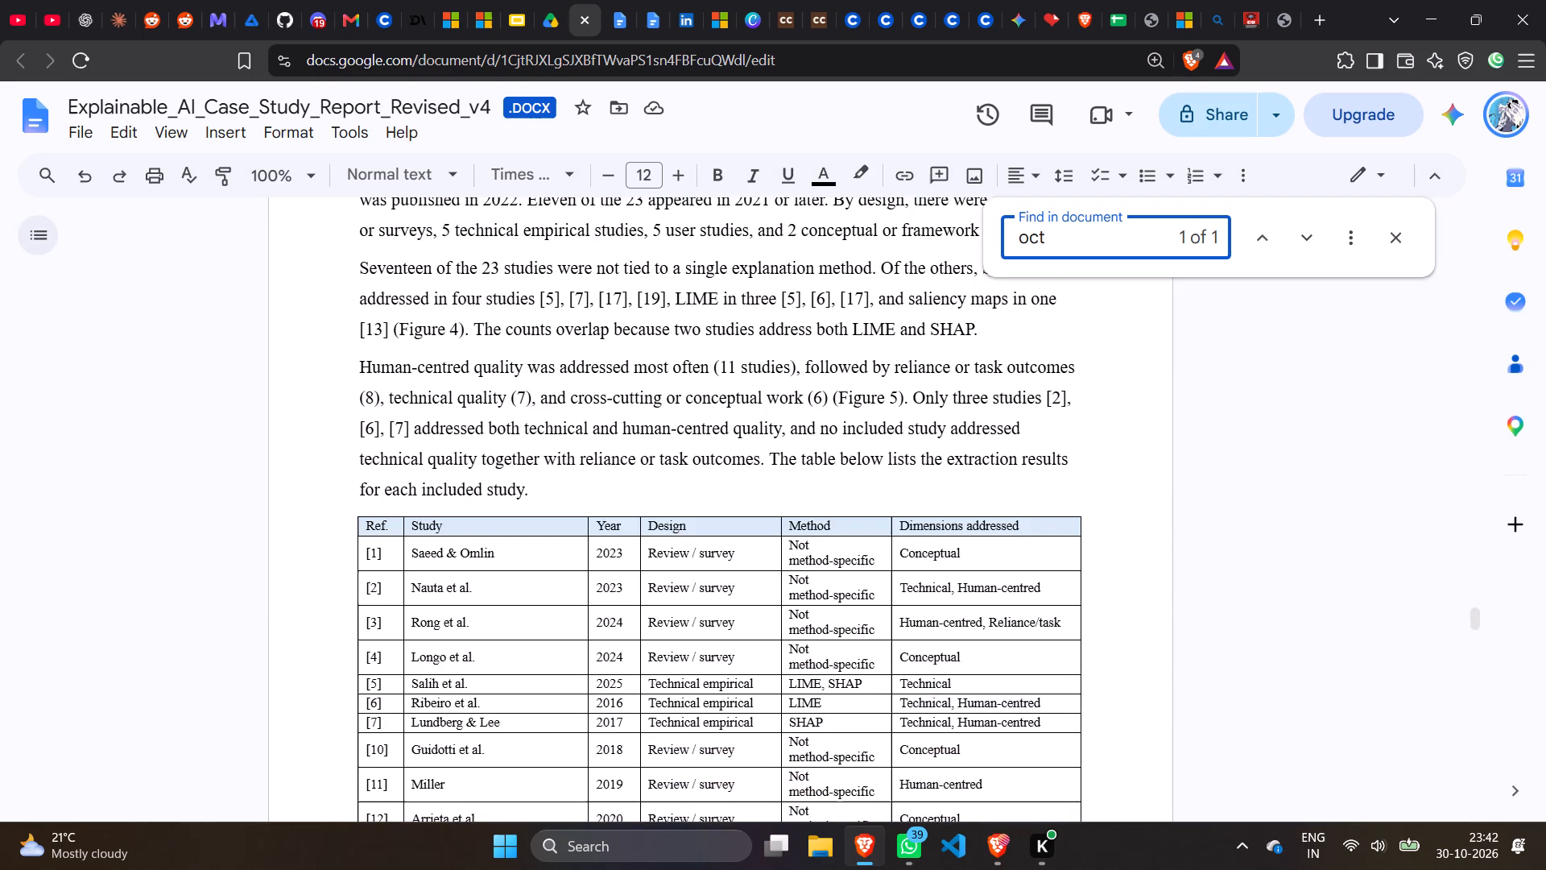
{"action": "scroll", "coordinate": [736, 469], "scroll_direction": "down", "scroll_amount": 9}
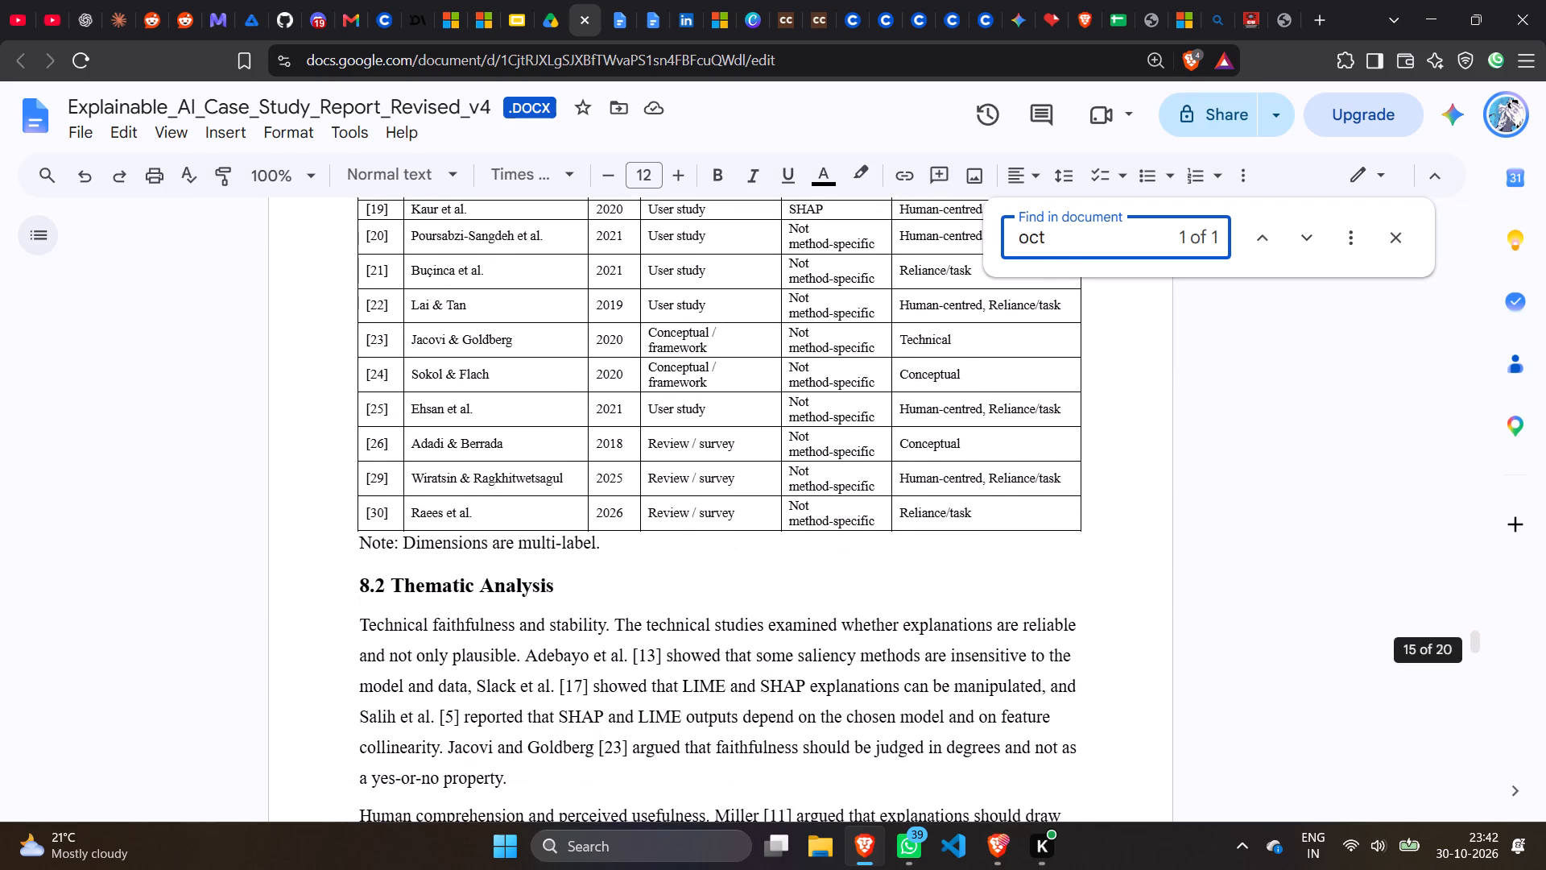
{"action": "scroll", "coordinate": [736, 469], "scroll_direction": "down", "scroll_amount": 3}
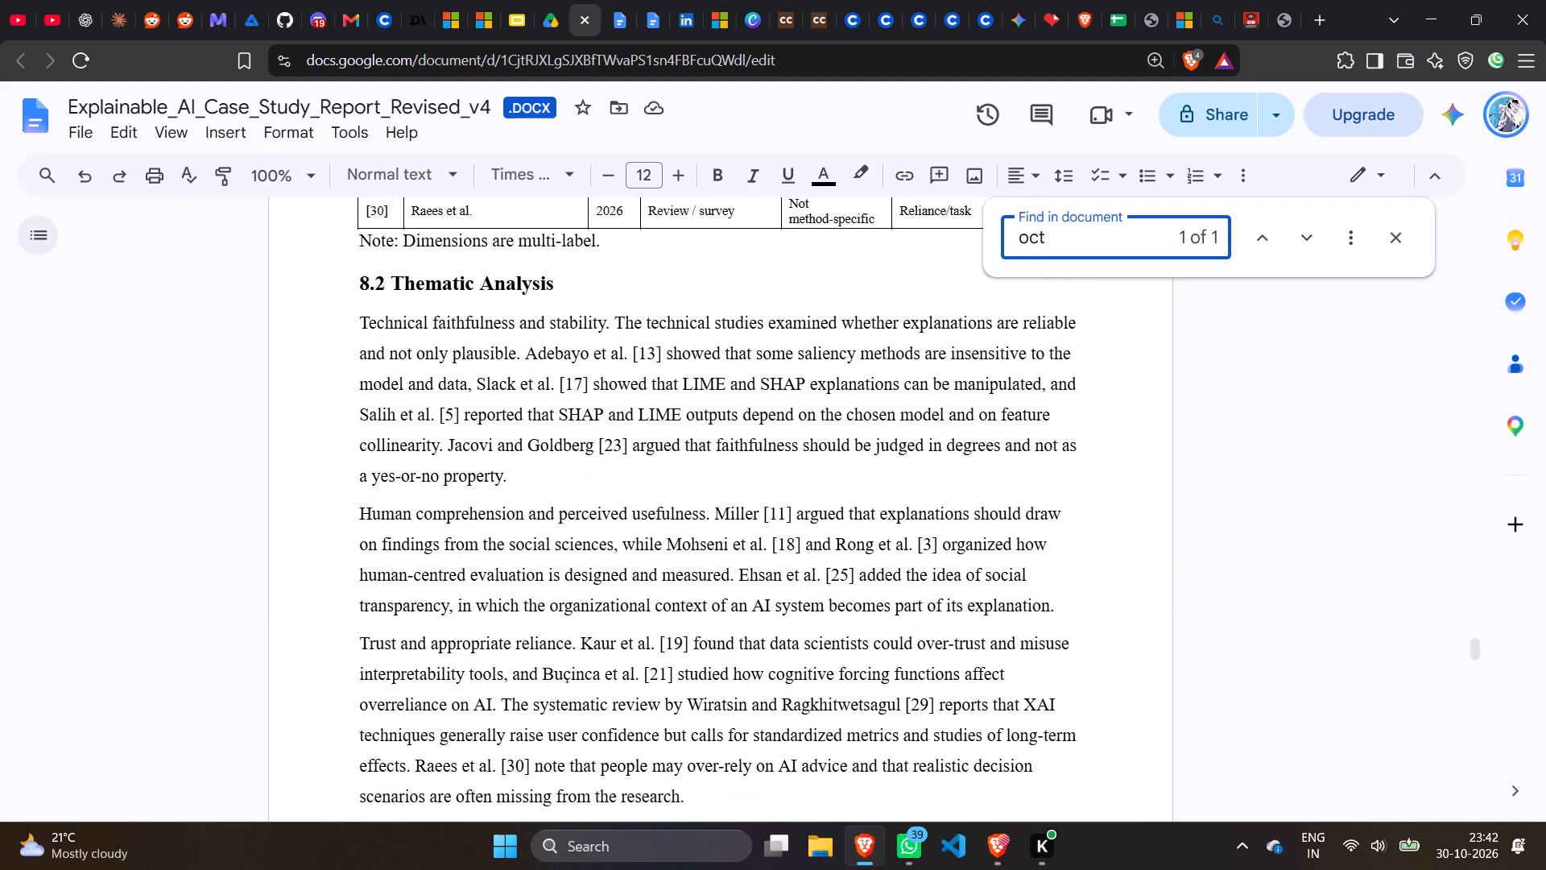
{"action": "scroll", "coordinate": [736, 469], "scroll_direction": "down", "scroll_amount": 7}
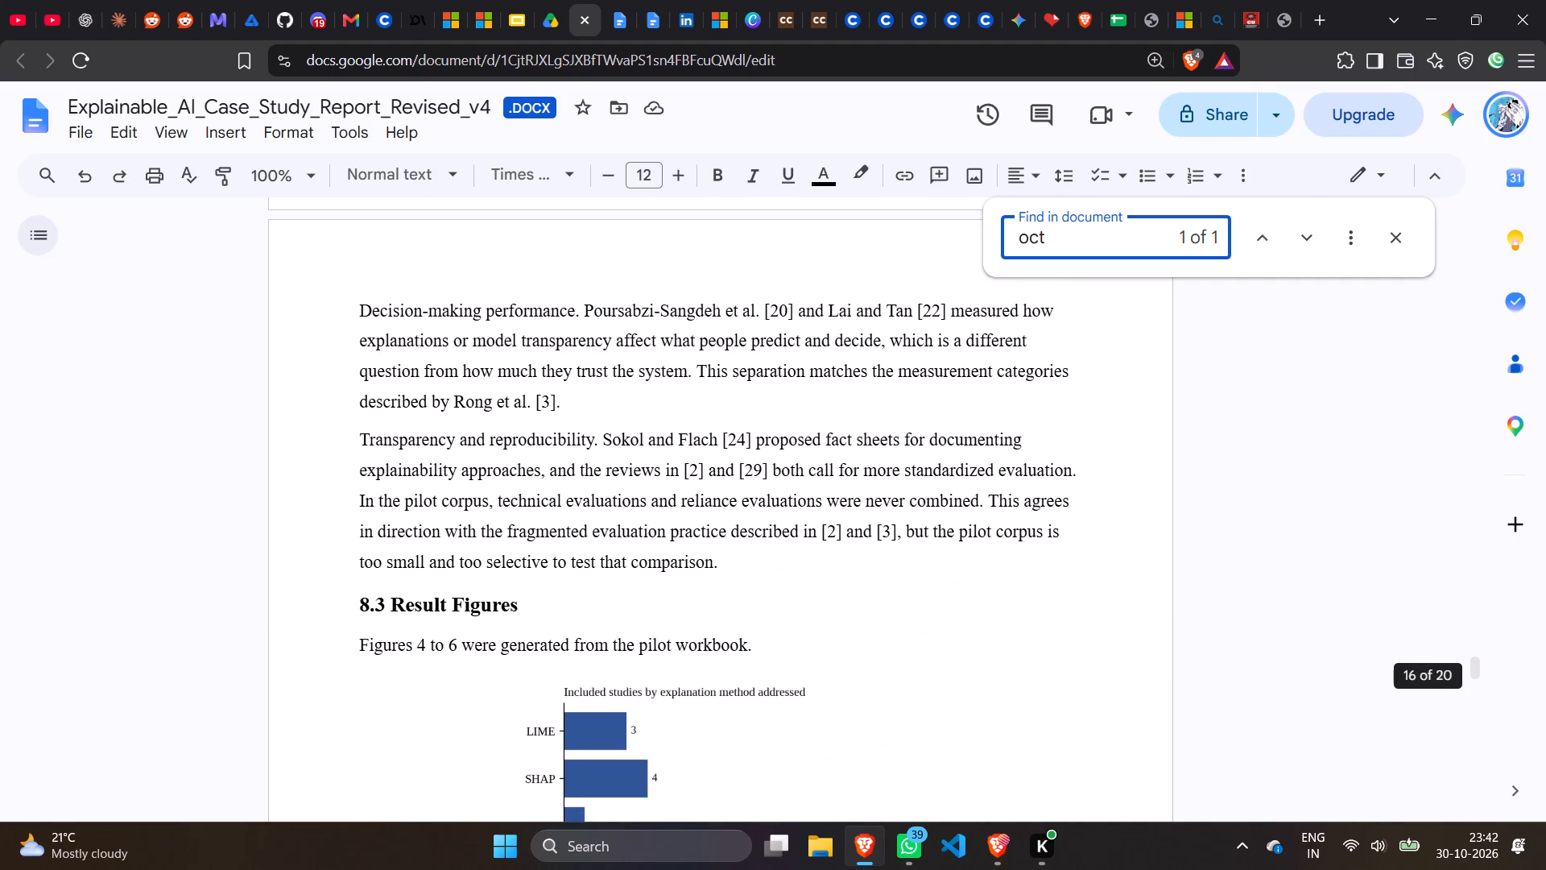
{"action": "scroll", "coordinate": [715, 487], "scroll_direction": "down", "scroll_amount": 2}
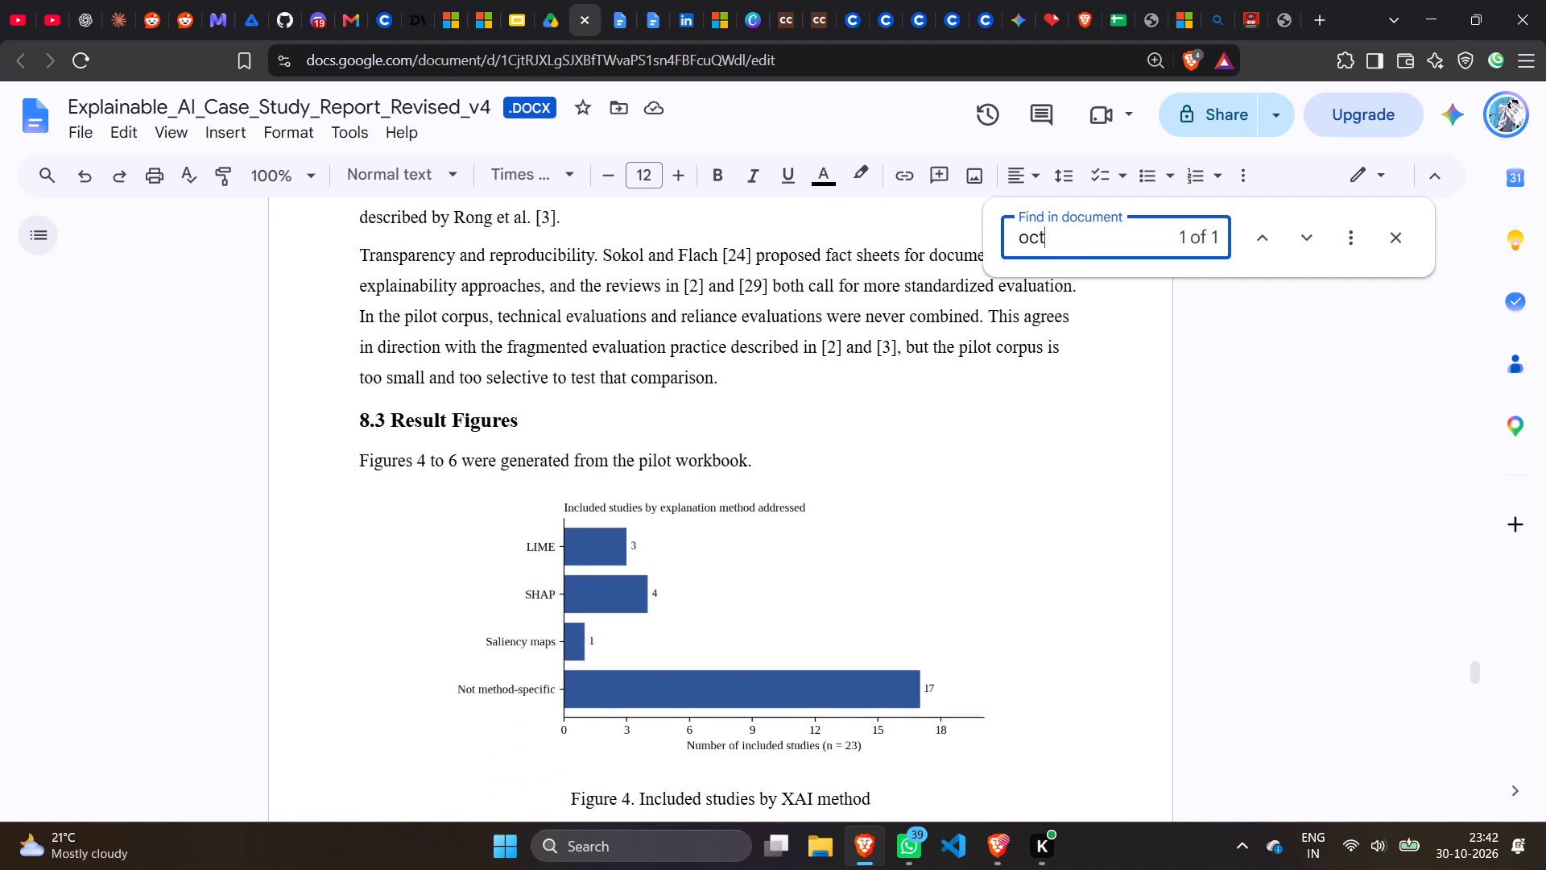
{"action": "scroll", "coordinate": [715, 487], "scroll_direction": "down", "scroll_amount": 3}
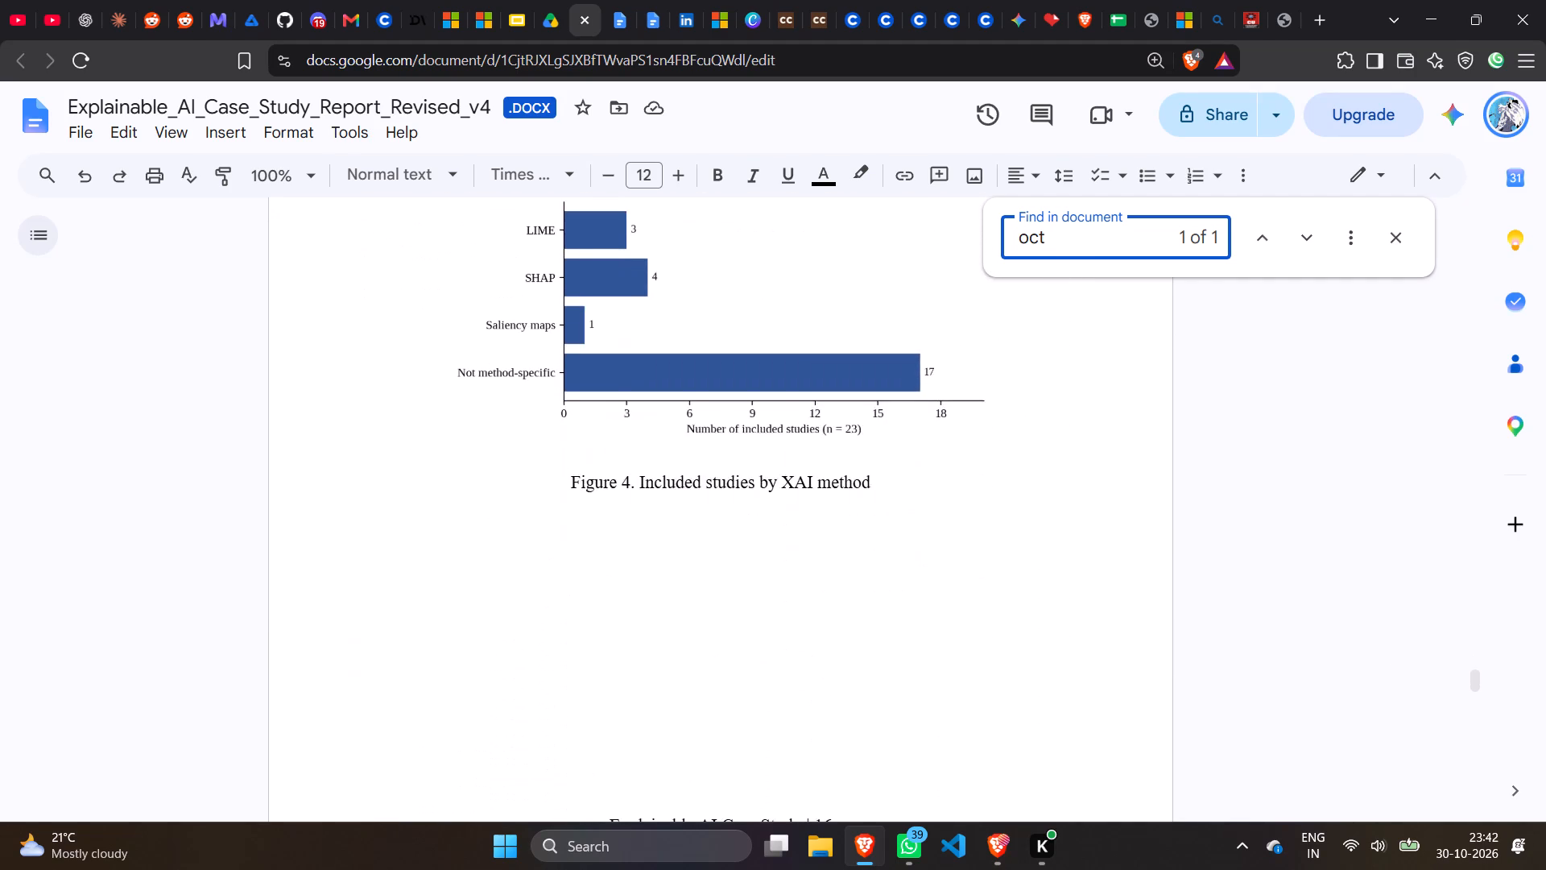
{"action": "scroll", "coordinate": [715, 487], "scroll_direction": "down", "scroll_amount": 8}
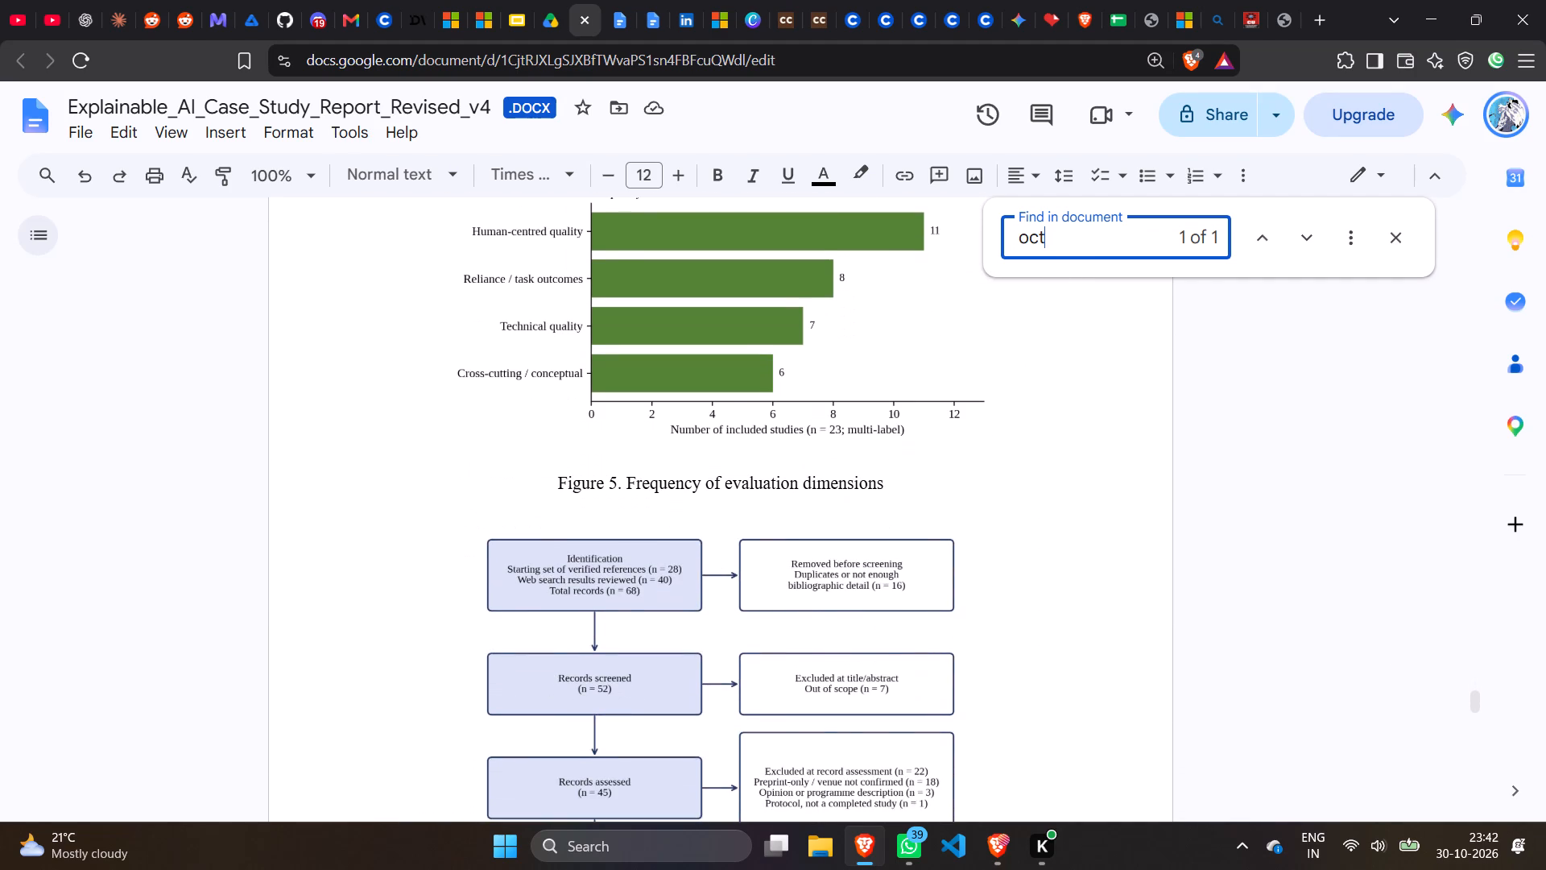
{"action": "scroll", "coordinate": [715, 487], "scroll_direction": "down", "scroll_amount": 7}
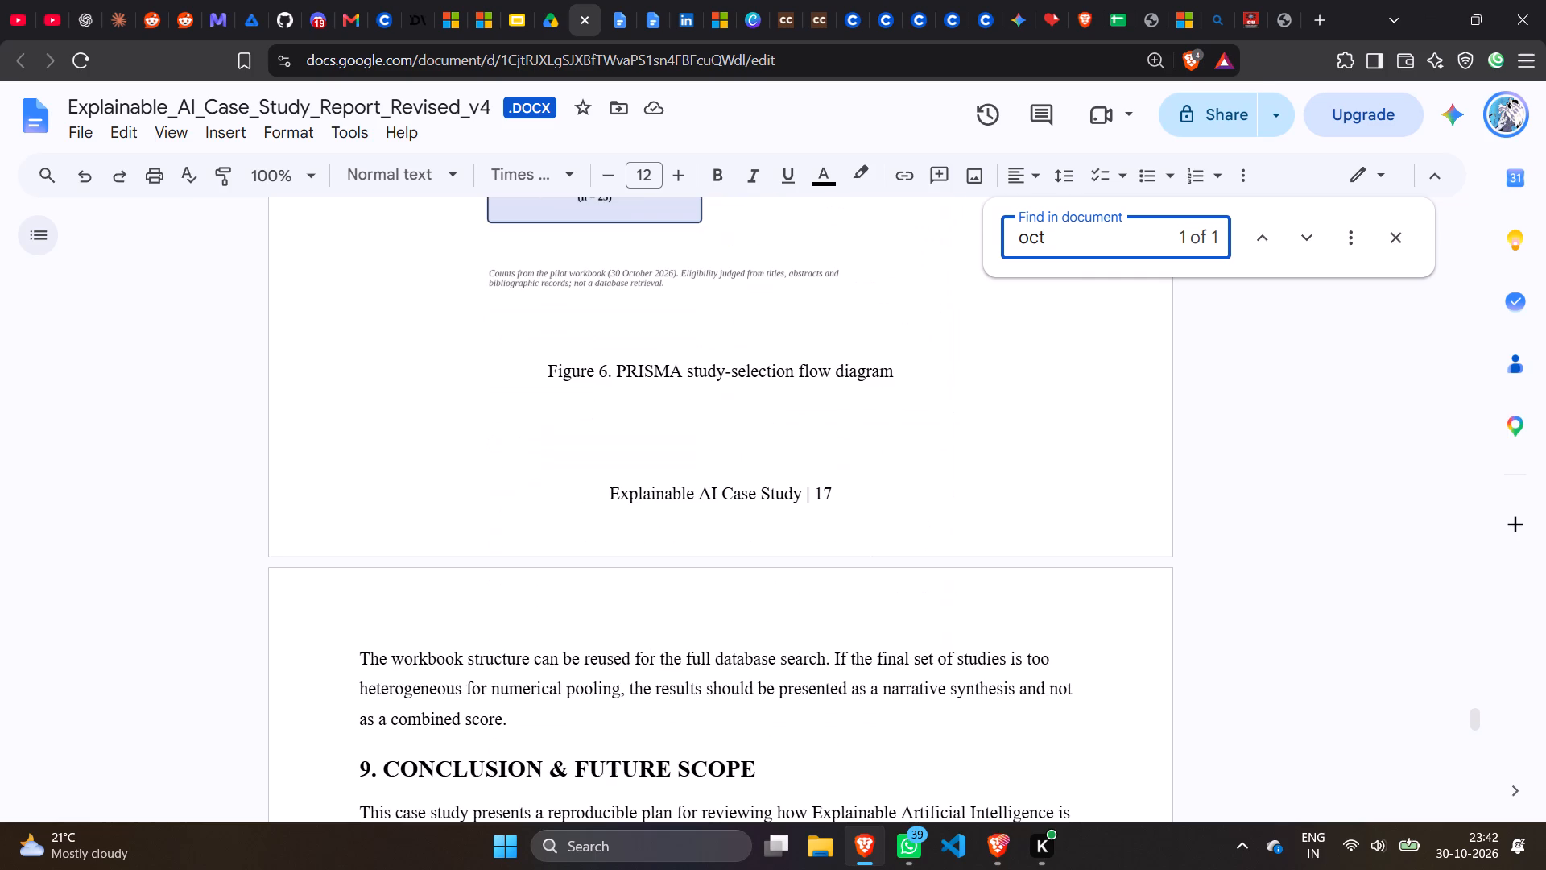
Review the remainder of the report from Figure 6 through section 9 Conclusion & Future Scope to the end of the References.
{"action": "scroll", "coordinate": [715, 487], "scroll_direction": "up", "scroll_amount": 3}
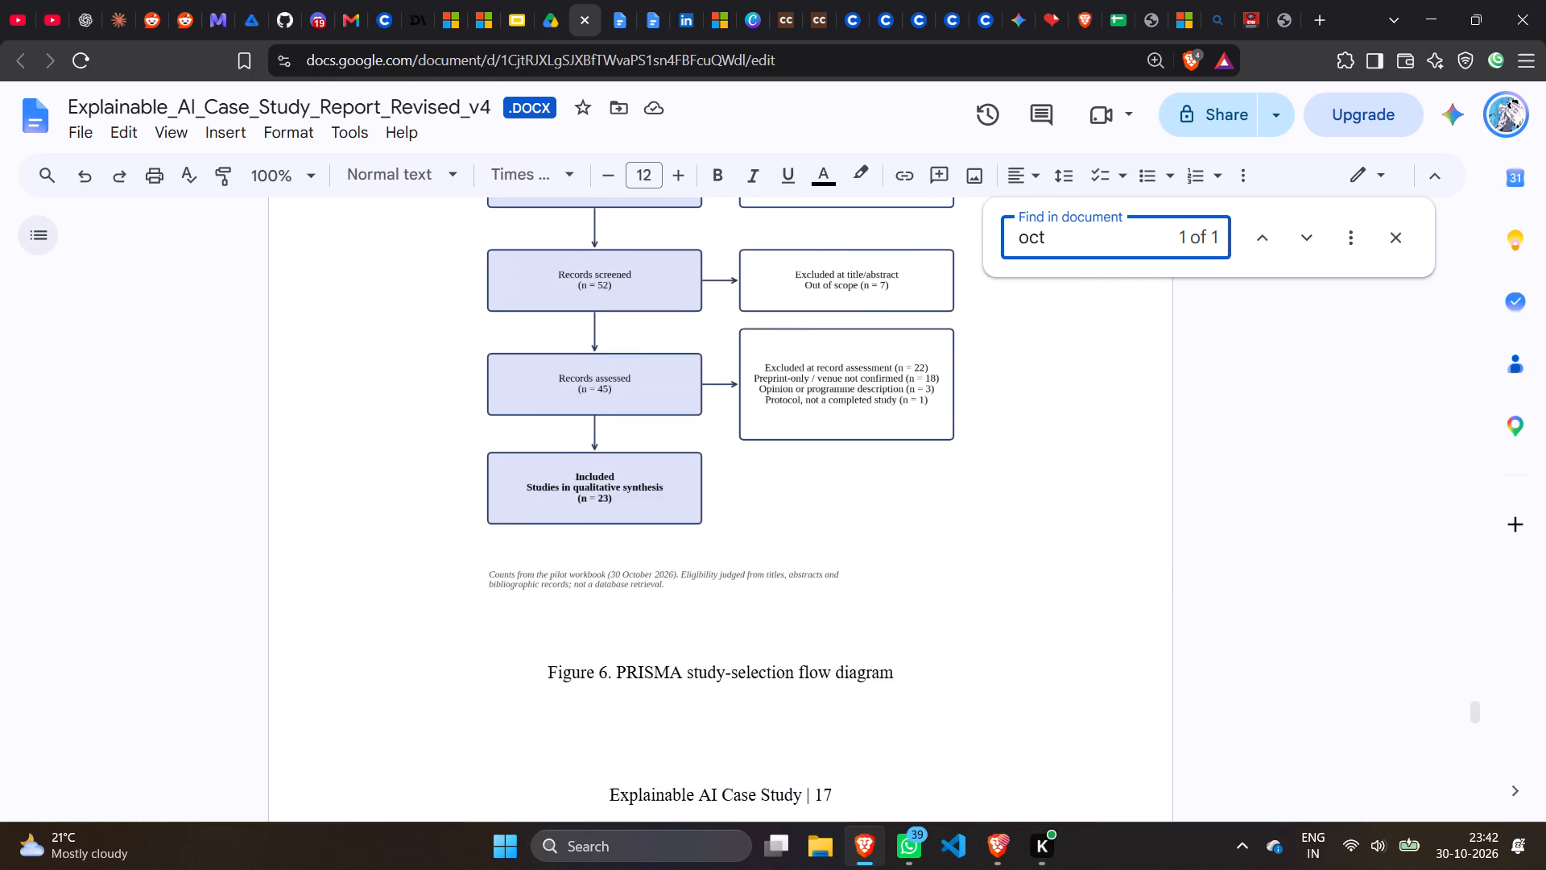
{"action": "scroll", "coordinate": [715, 487], "scroll_direction": "down", "scroll_amount": 9}
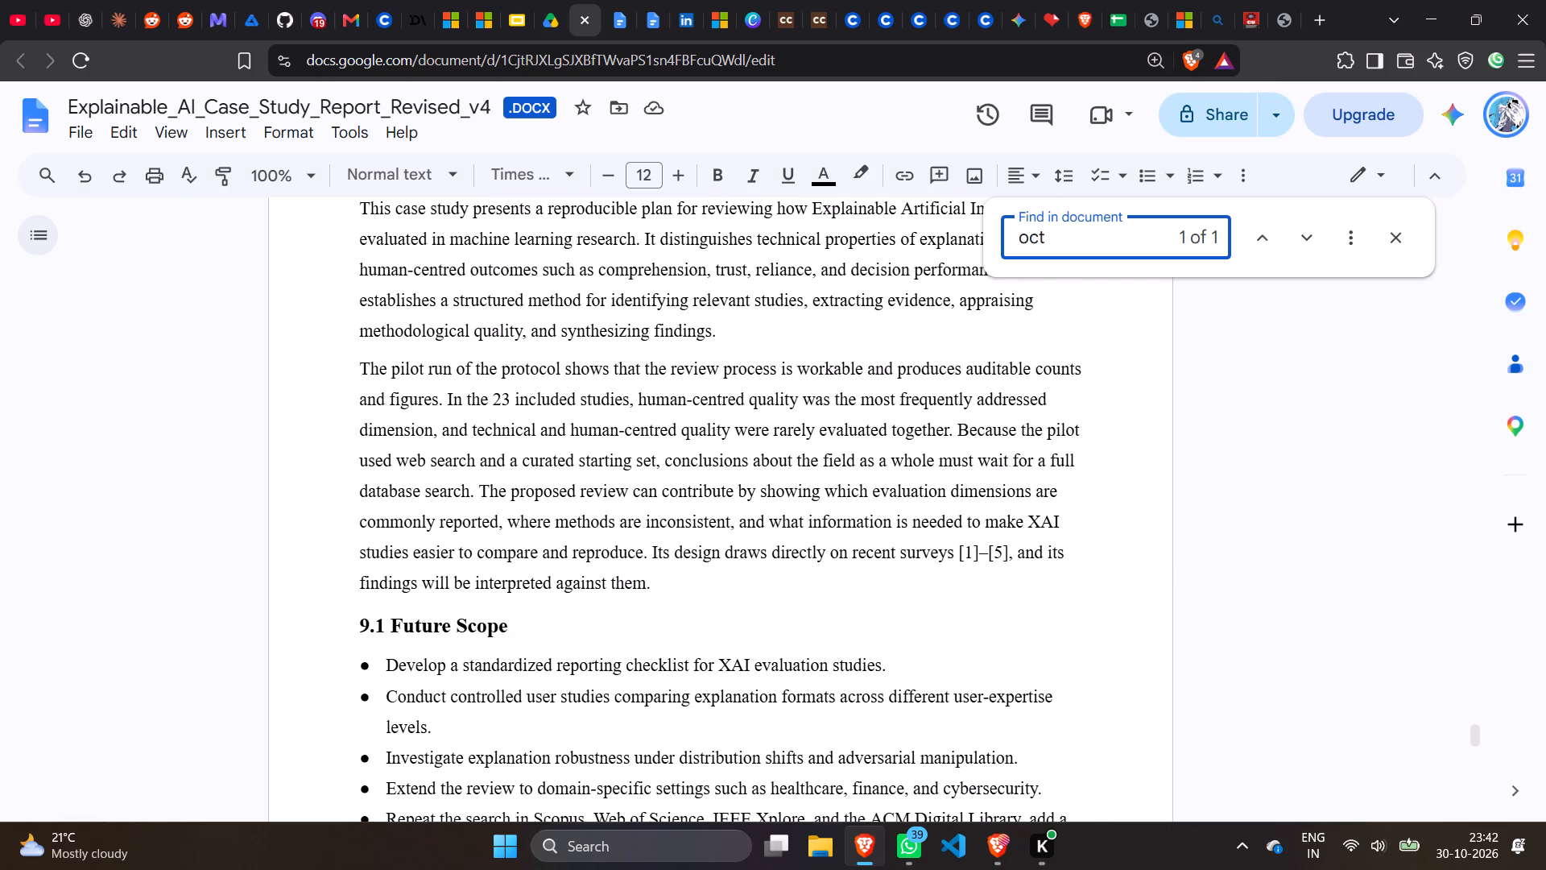
{"action": "scroll", "coordinate": [715, 487], "scroll_direction": "down", "scroll_amount": 8}
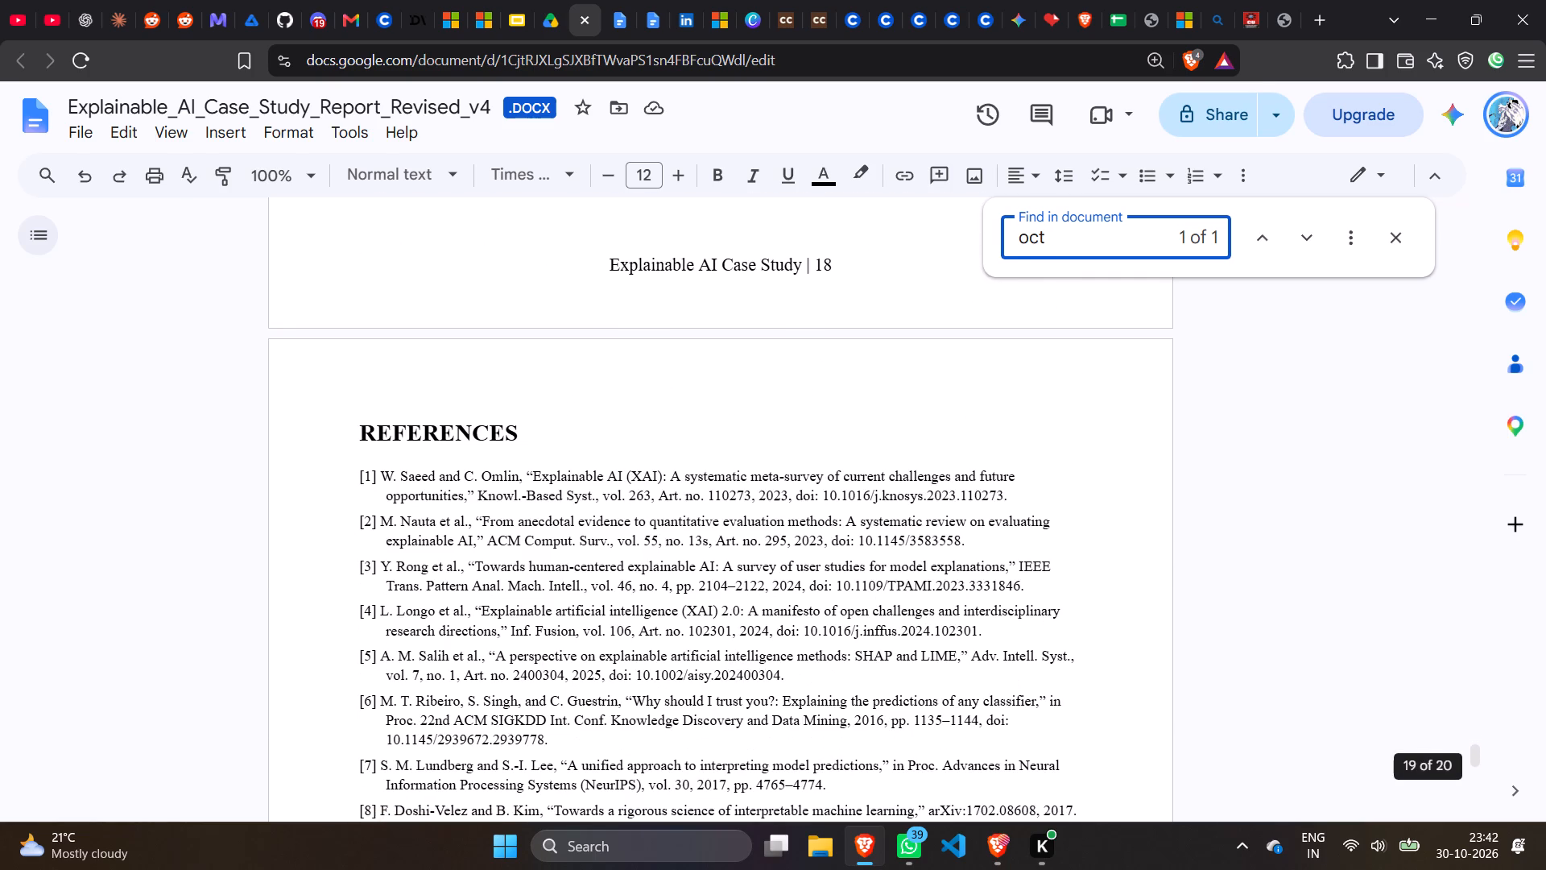
{"action": "scroll", "coordinate": [715, 487], "scroll_direction": "down", "scroll_amount": 18}
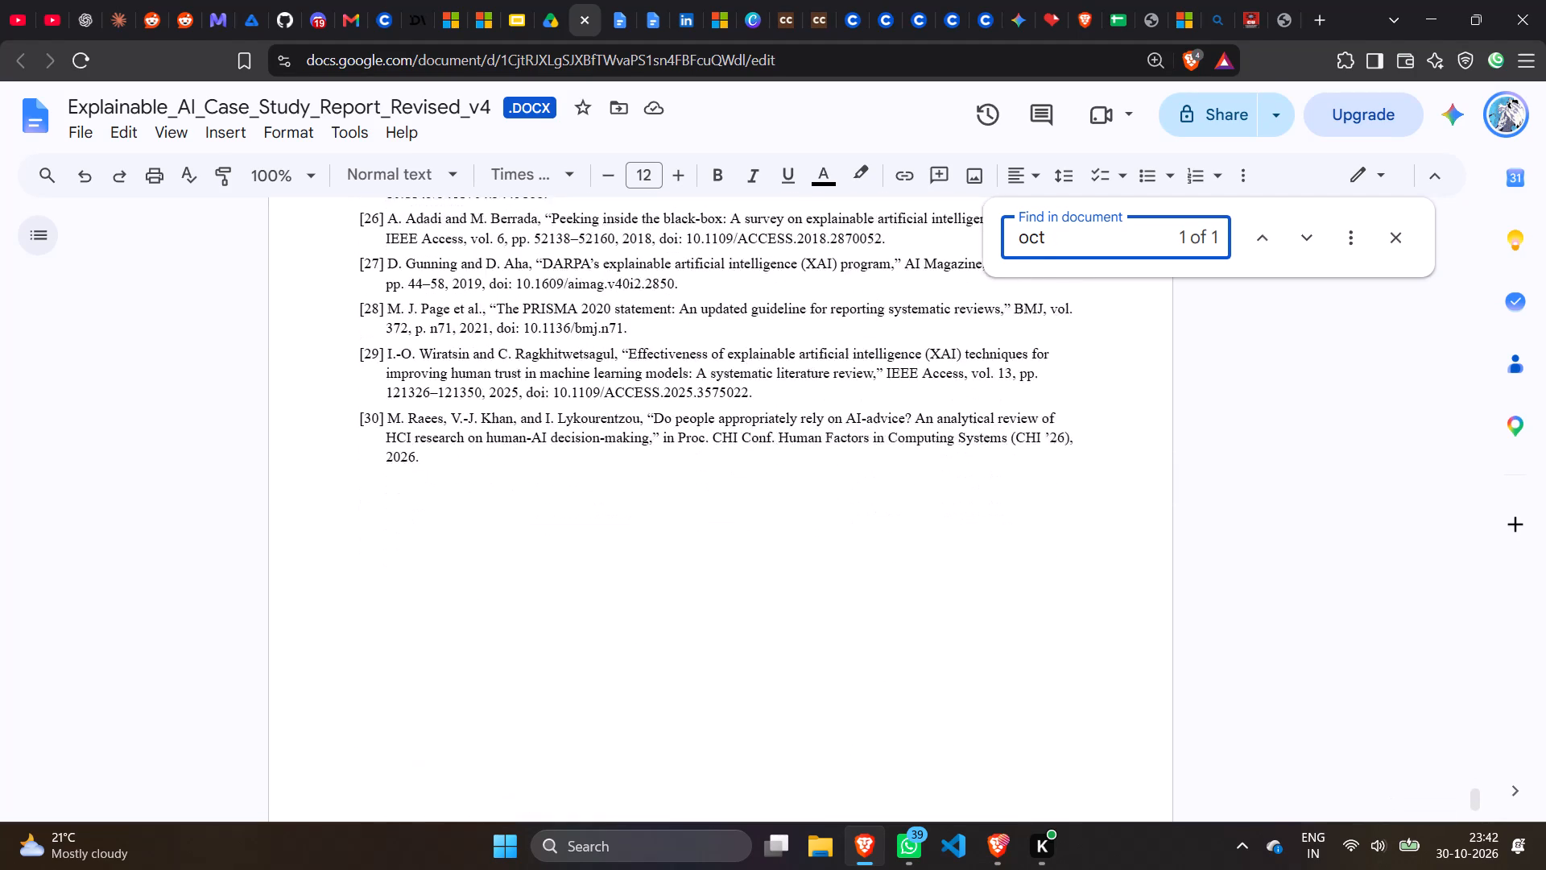
{"action": "scroll", "coordinate": [715, 487], "scroll_direction": "down", "scroll_amount": 4}
{"action": "scroll", "coordinate": [715, 487], "scroll_direction": "up", "scroll_amount": 4}
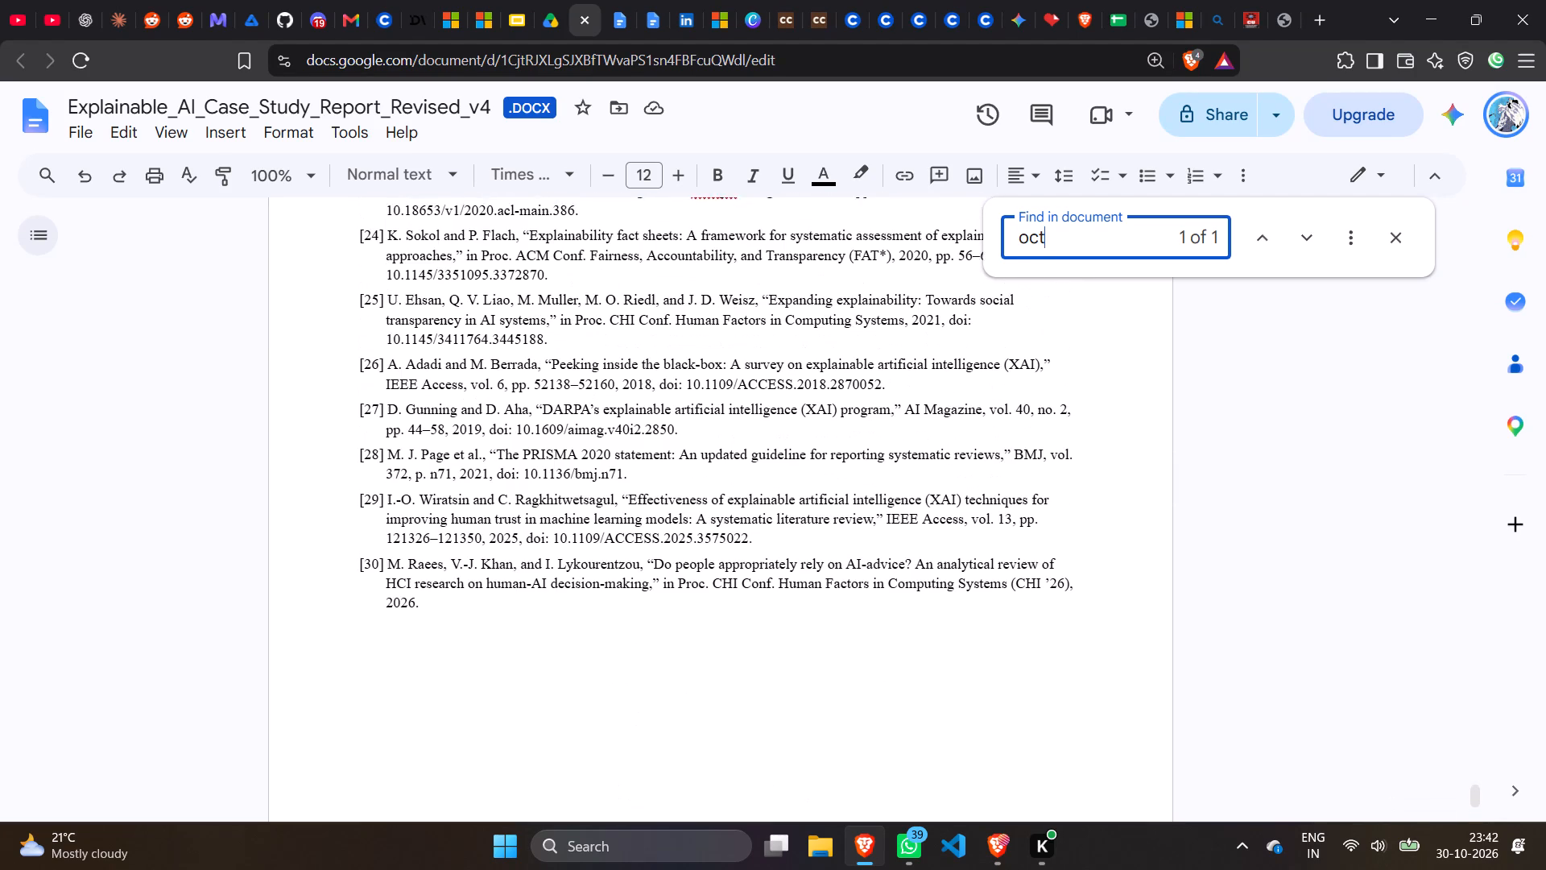
Search the document for an opening parenthesis "(" in place of "oct".
{"action": "left_click", "coordinate": [1060, 238]}
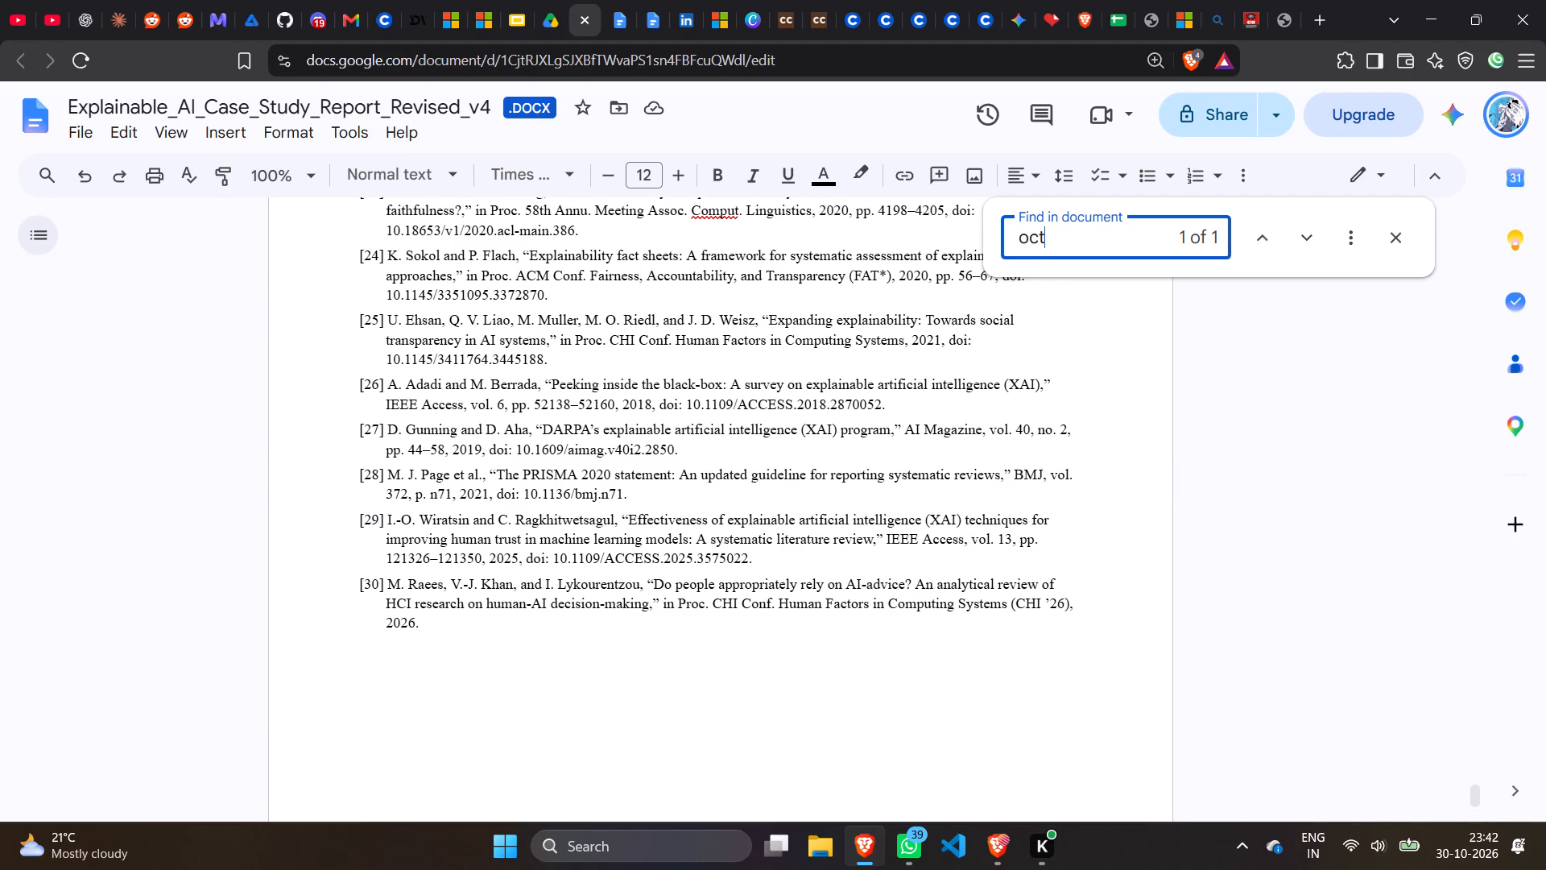
{"action": "key", "text": "BackSpace"}
{"action": "key", "text": "BackSpace"}
{"action": "key", "text": "BackSpace"}
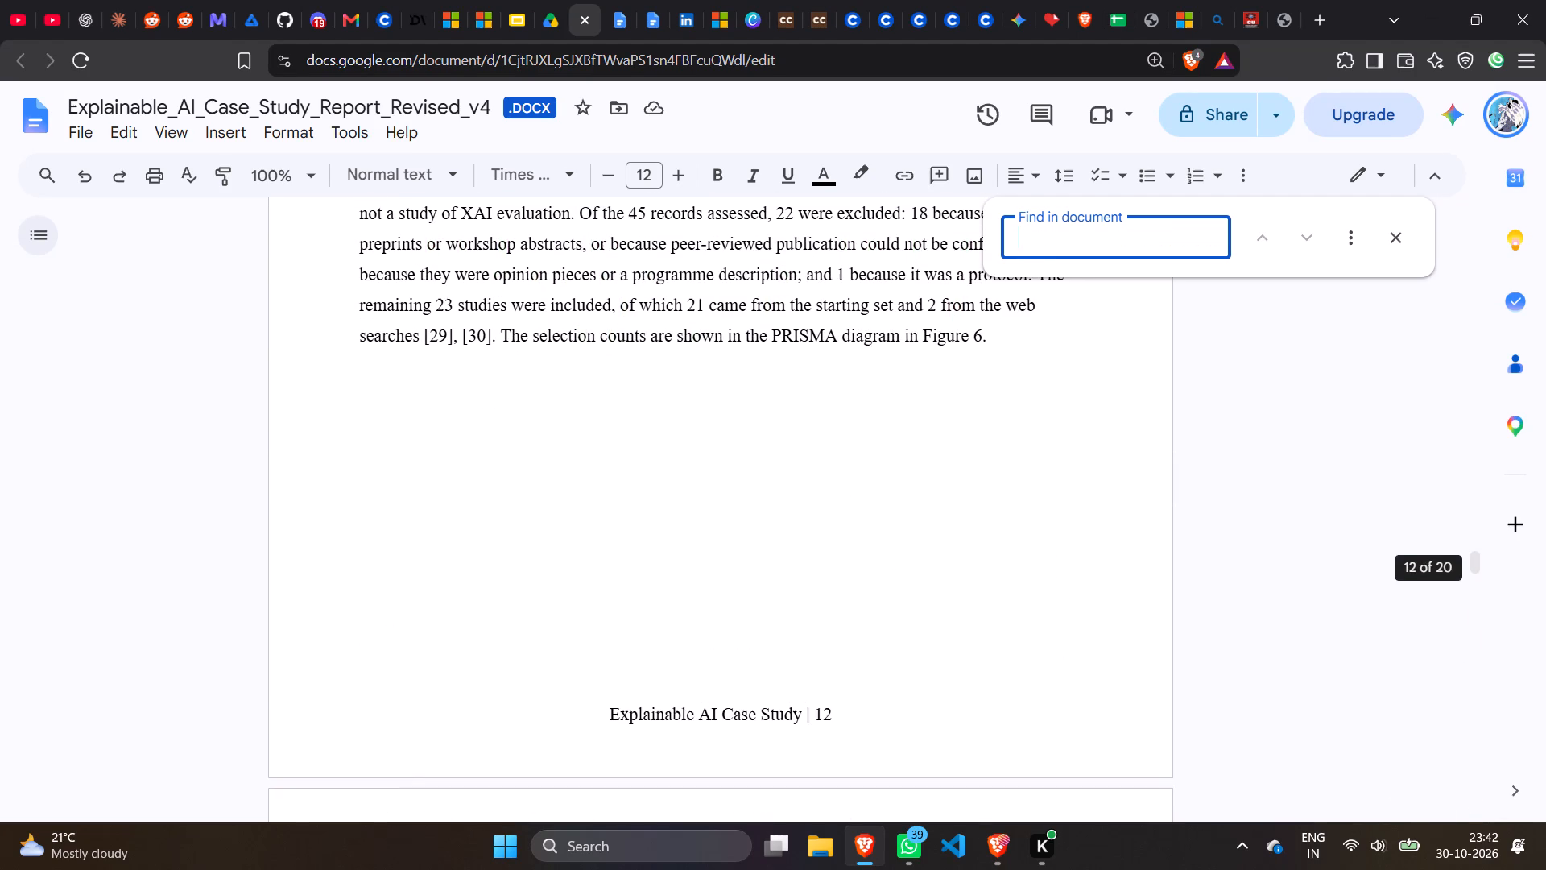
{"action": "key", "text": "shift+parenleft"}
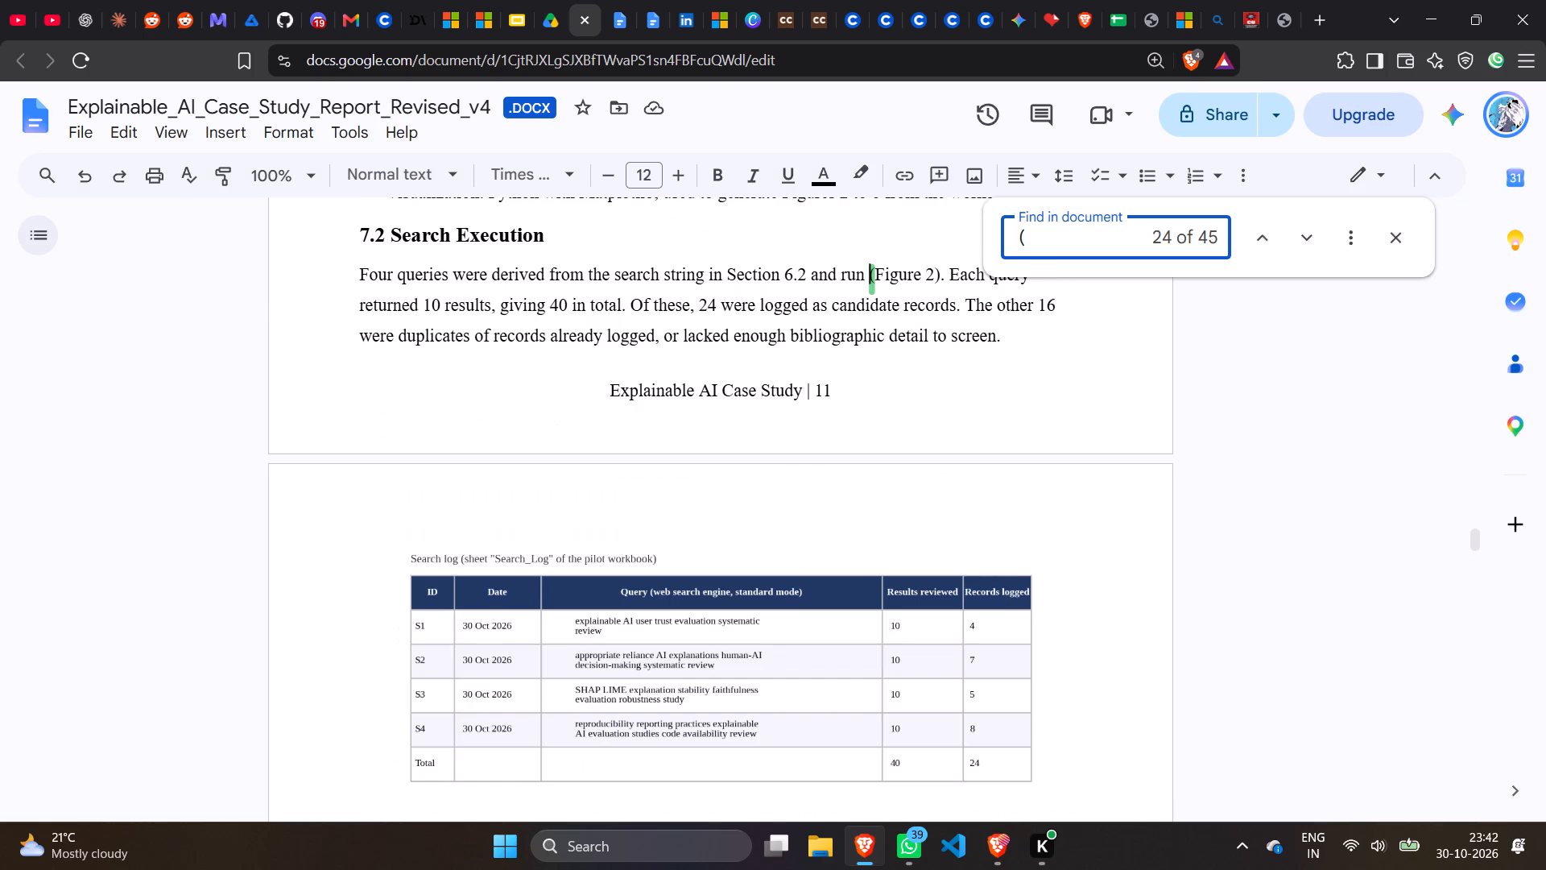
Go back to the report's front pages and check the parenthesis matches up to the Abstract, selecting "(ML)" in its first sentence.
{"action": "scroll", "coordinate": [1060, 238], "scroll_direction": "up", "scroll_amount": 5}
{"action": "scroll", "coordinate": [1035, 375], "scroll_direction": "up", "scroll_amount": 20}
{"action": "scroll", "coordinate": [1035, 375], "scroll_direction": "up", "scroll_amount": 1}
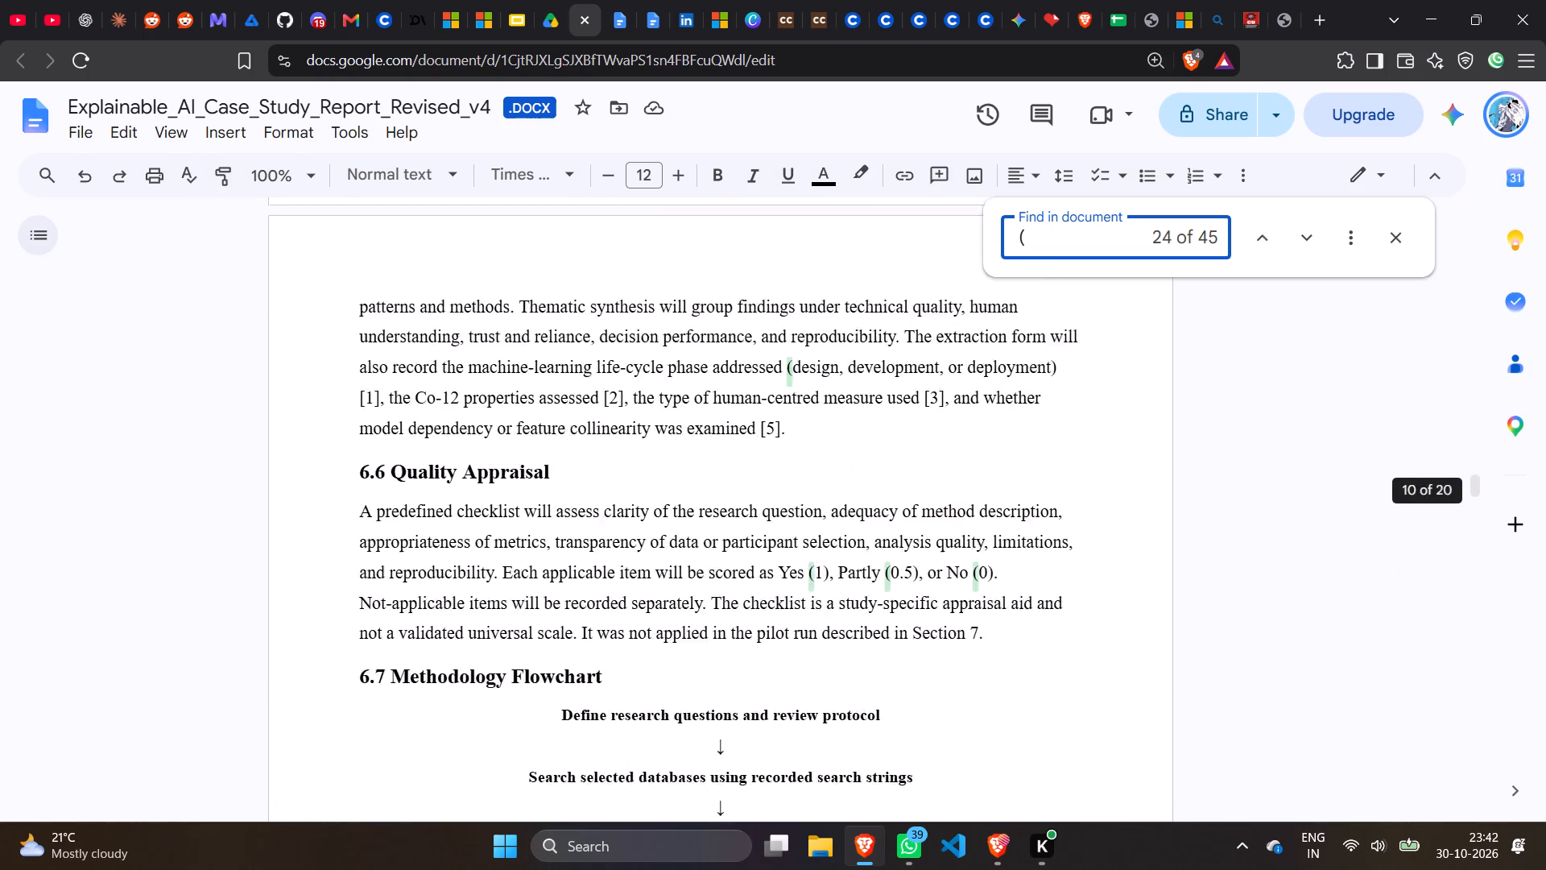
{"action": "scroll", "coordinate": [1060, 421], "scroll_direction": "up", "scroll_amount": 20}
{"action": "scroll", "coordinate": [1060, 421], "scroll_direction": "up", "scroll_amount": 20}
{"action": "scroll", "coordinate": [1060, 421], "scroll_direction": "up", "scroll_amount": 12}
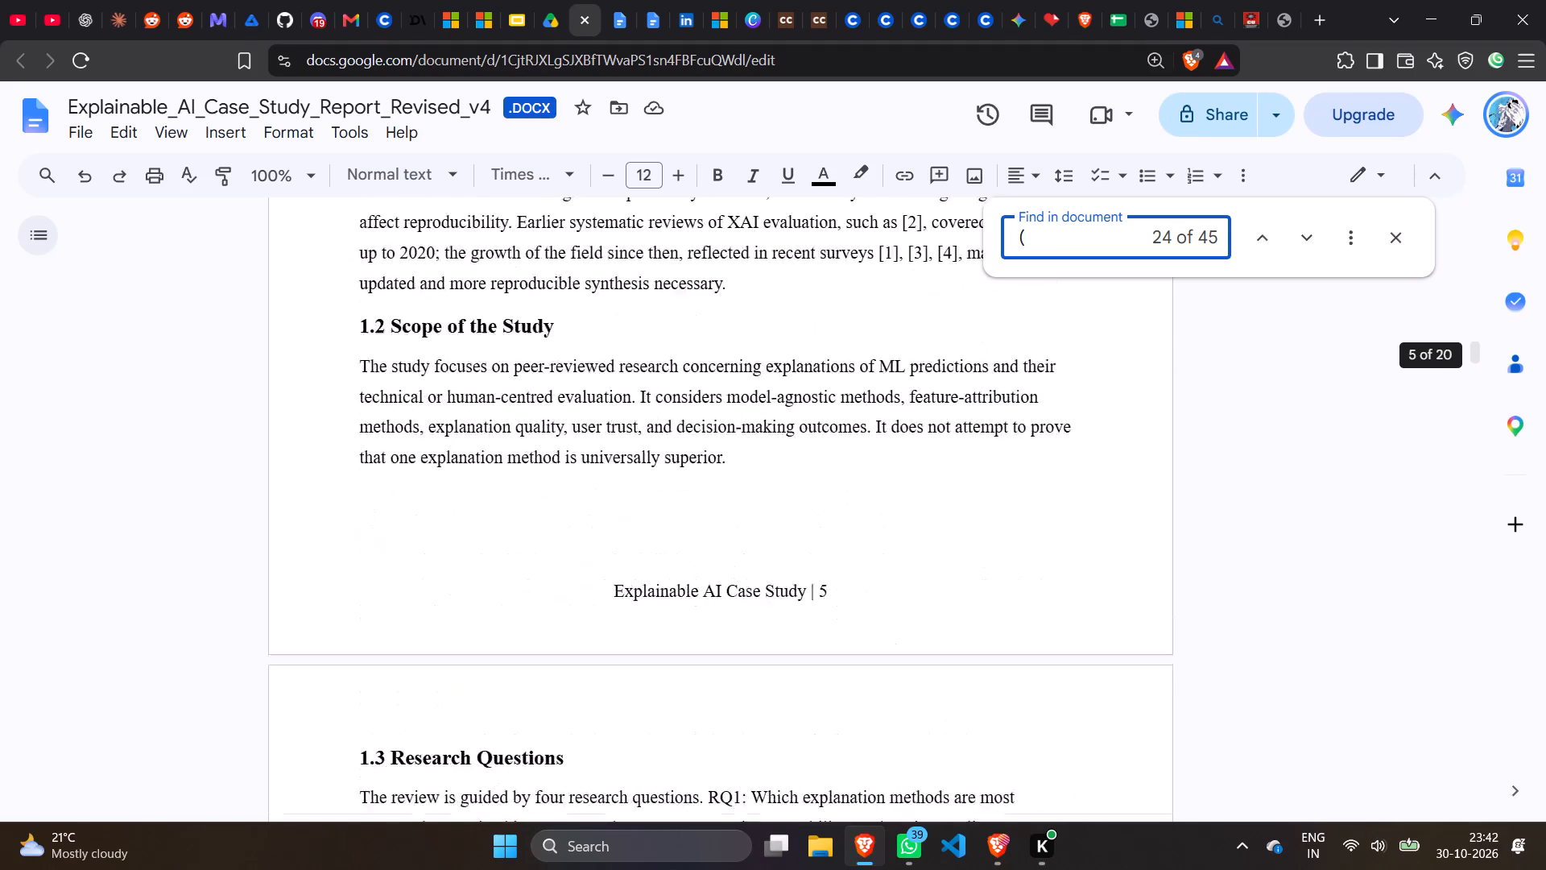
{"action": "scroll", "coordinate": [1058, 418], "scroll_direction": "up", "scroll_amount": 20}
{"action": "scroll", "coordinate": [1058, 418], "scroll_direction": "up", "scroll_amount": 20}
{"action": "scroll", "coordinate": [1058, 418], "scroll_direction": "up", "scroll_amount": 12}
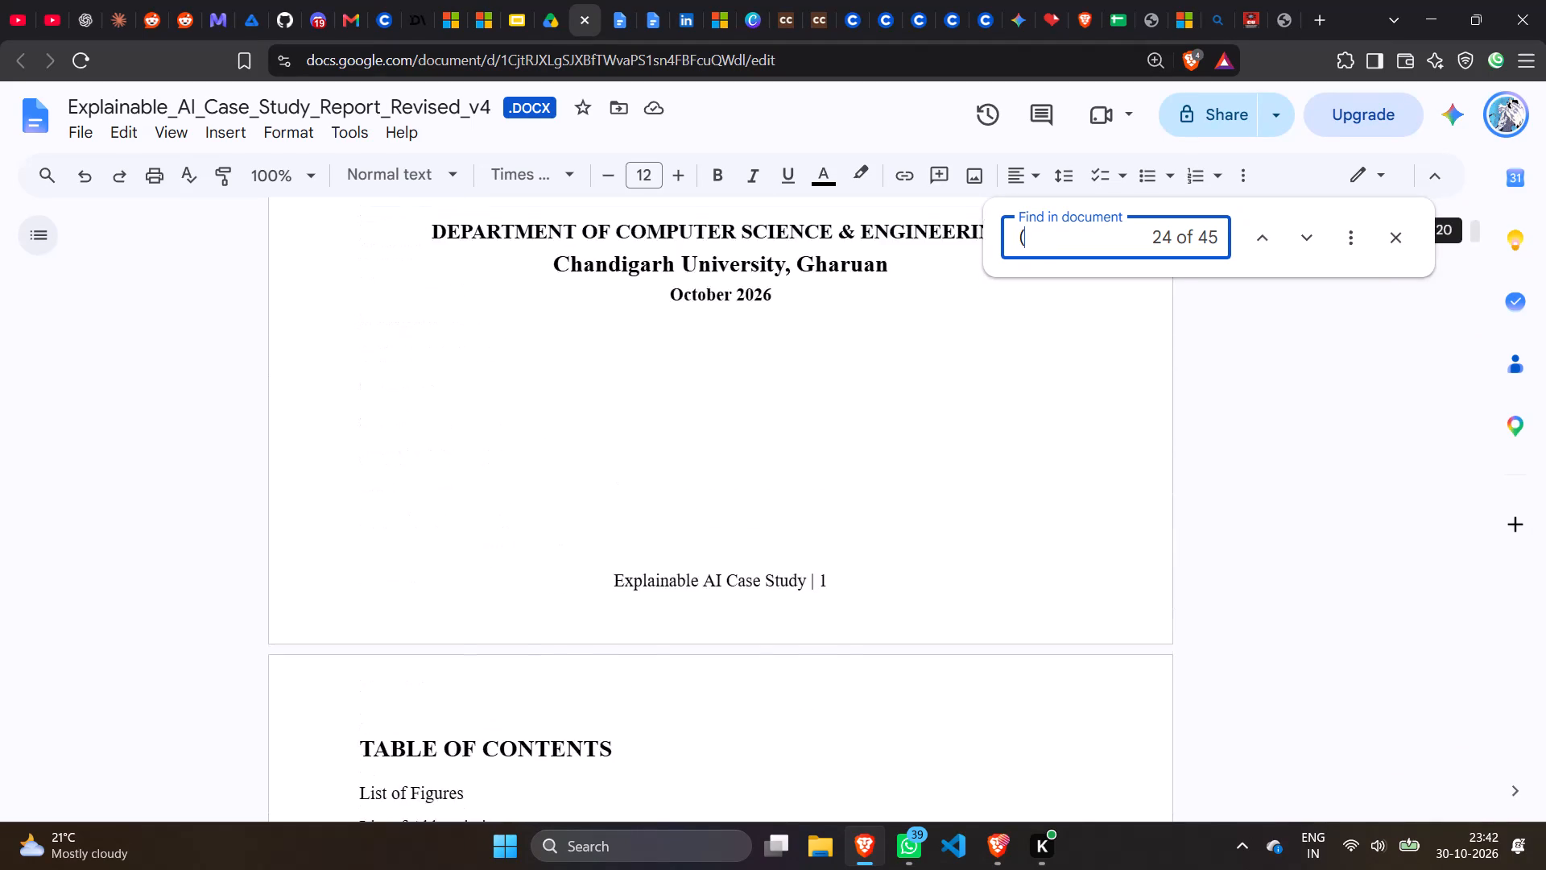
{"action": "scroll", "coordinate": [1057, 416], "scroll_direction": "up", "scroll_amount": 2}
{"action": "scroll", "coordinate": [1057, 416], "scroll_direction": "down", "scroll_amount": 15}
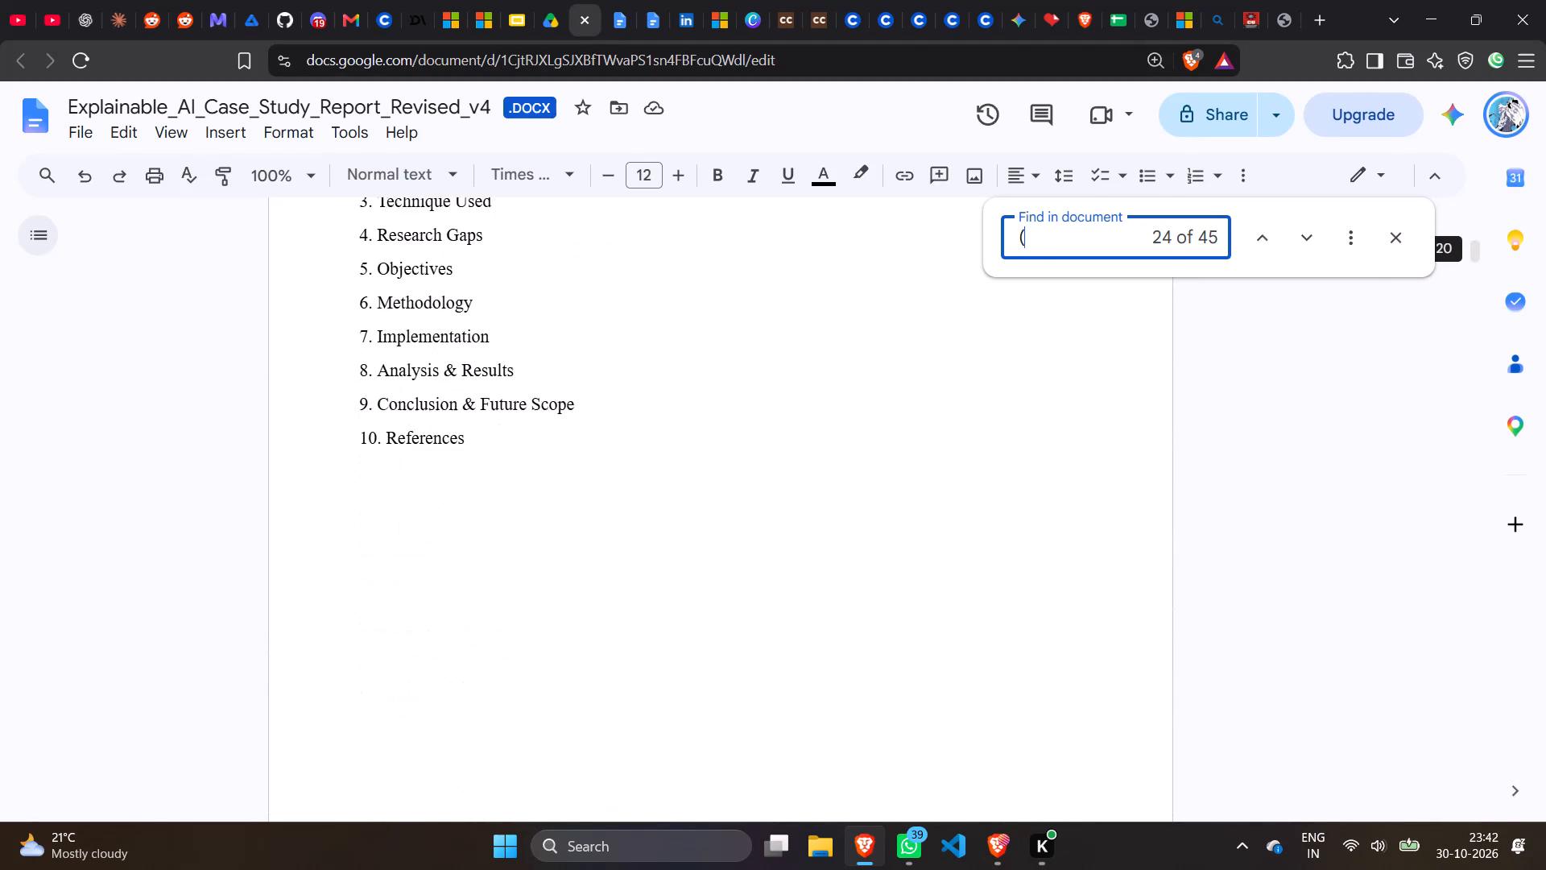
{"action": "scroll", "coordinate": [1057, 416], "scroll_direction": "up", "scroll_amount": 3}
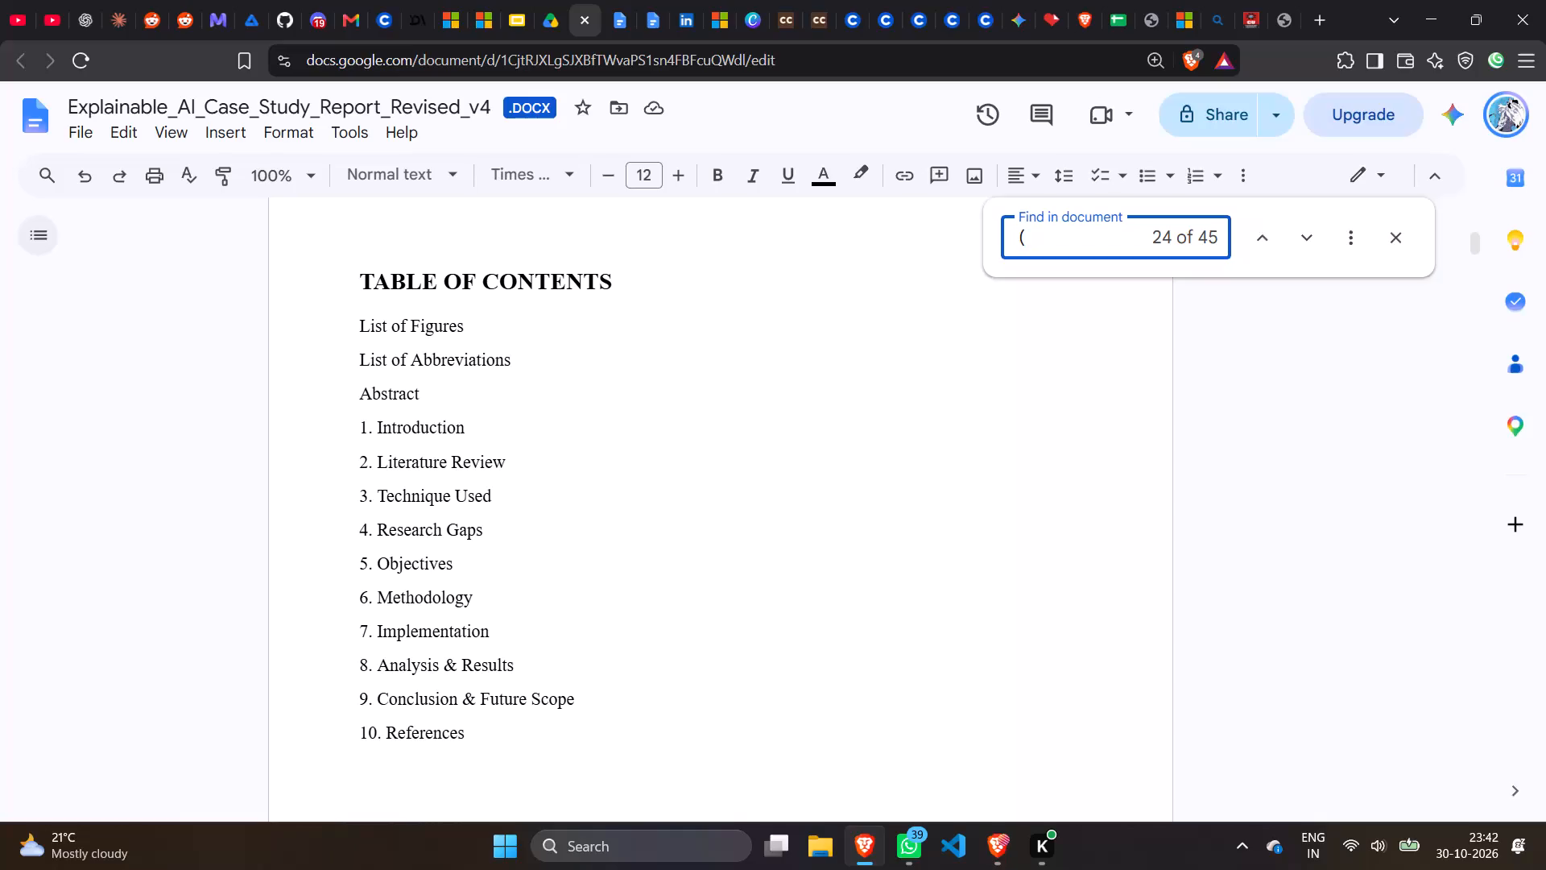
{"action": "scroll", "coordinate": [629, 462], "scroll_direction": "down", "scroll_amount": 14}
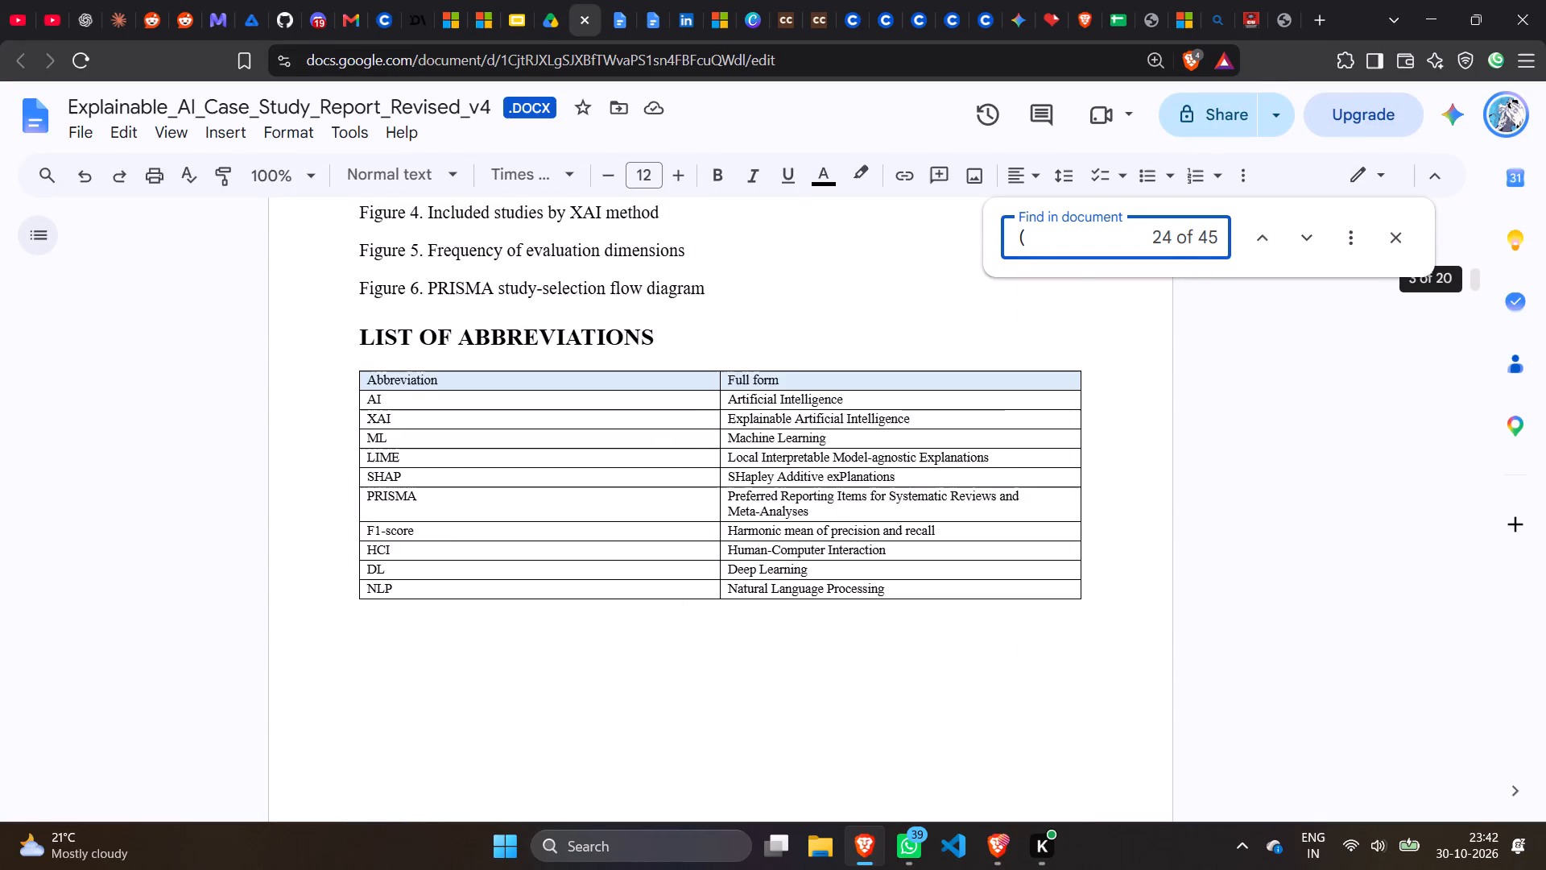
{"action": "scroll", "coordinate": [635, 456], "scroll_direction": "down", "scroll_amount": 9}
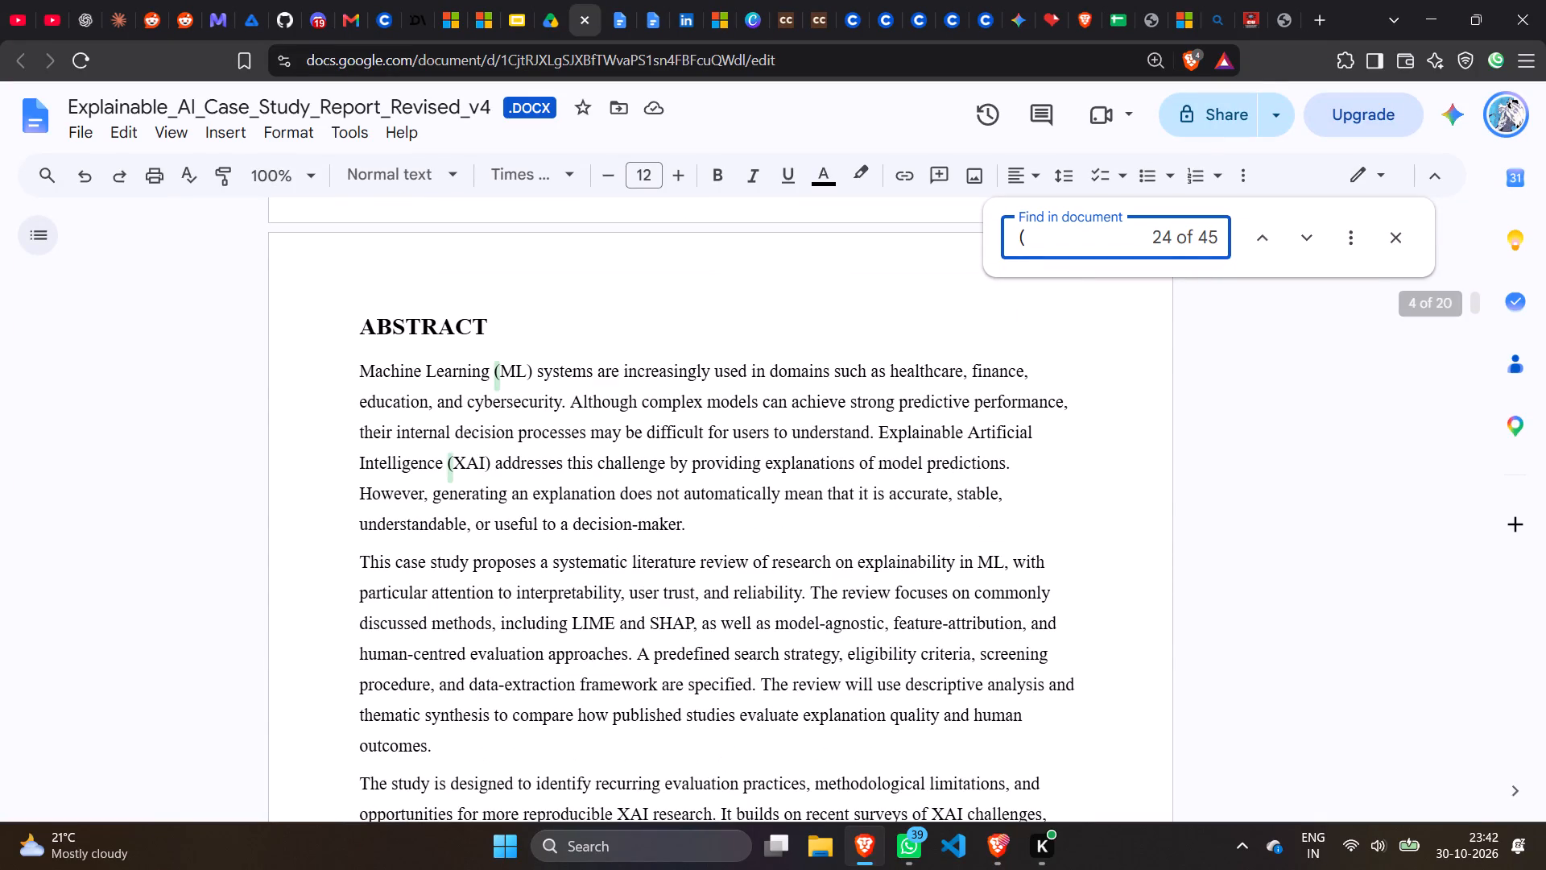
{"action": "left_click_drag", "start_coordinate": [535, 370], "coordinate": [529, 371]}
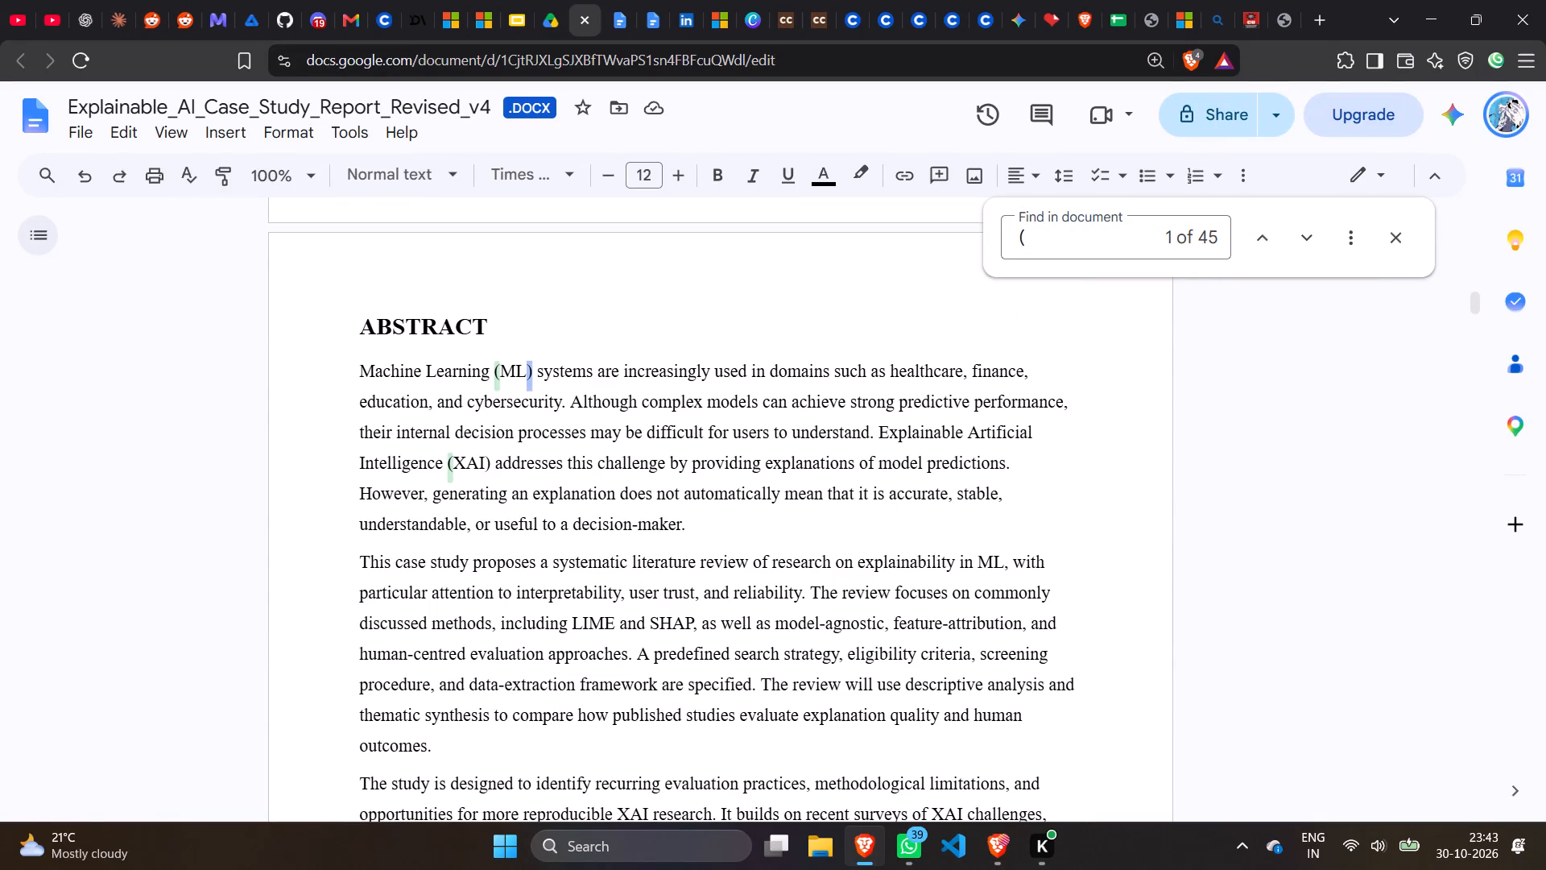
{"action": "left_click_drag", "start_coordinate": [529, 371], "coordinate": [494, 374]}
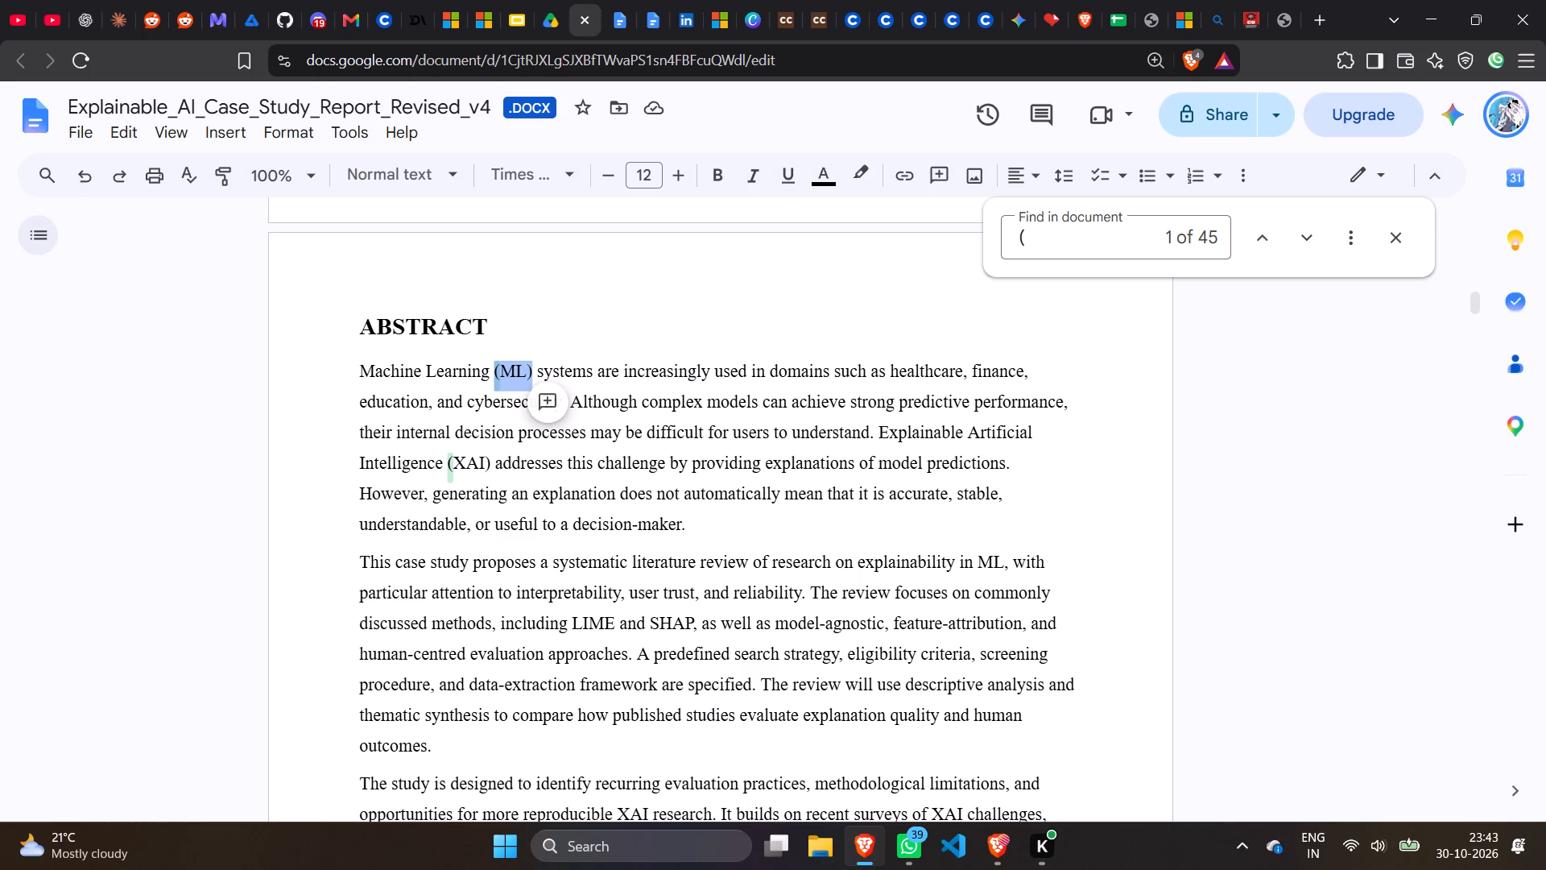
Examine sections 1 to 5, from the Introduction through the literature review table to the Objectives, for parenthetical text.
{"action": "scroll", "coordinate": [661, 557], "scroll_direction": "down", "scroll_amount": 13}
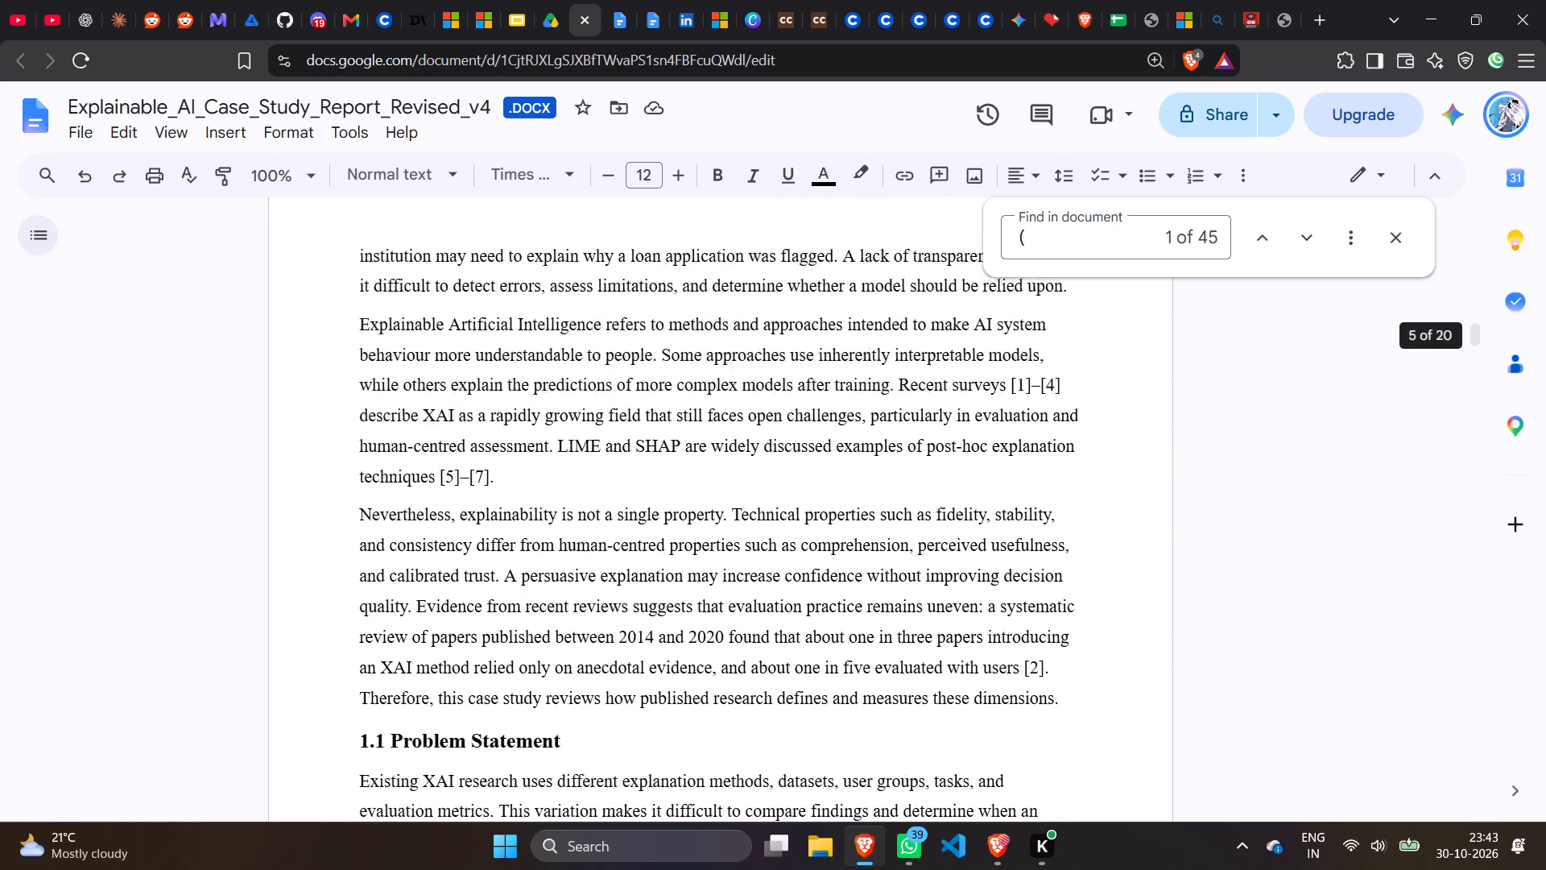
{"action": "scroll", "coordinate": [658, 546], "scroll_direction": "down", "scroll_amount": 6}
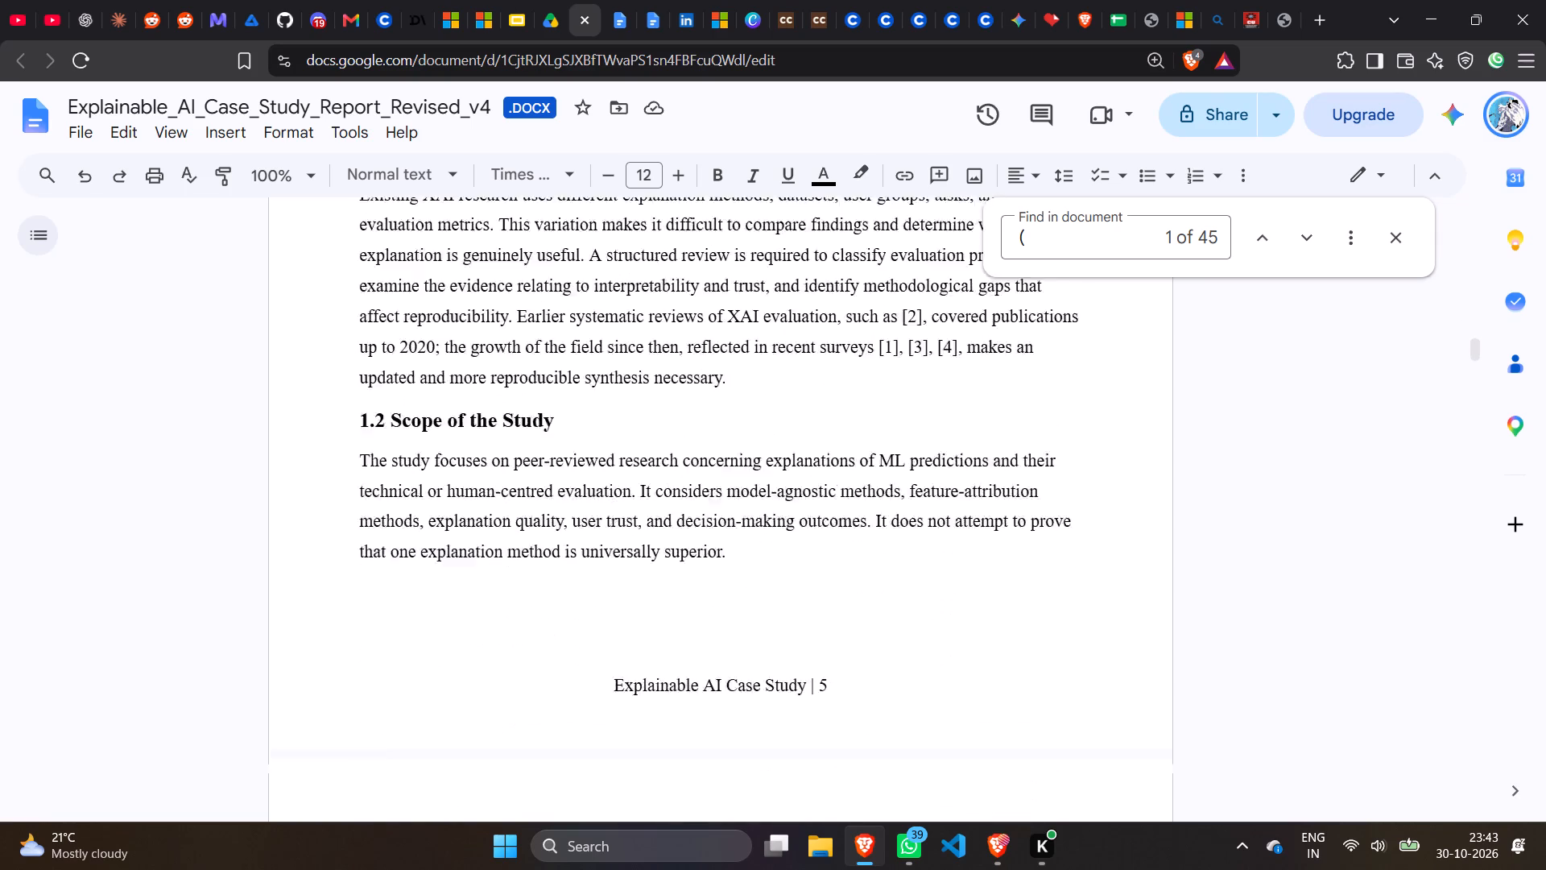
{"action": "scroll", "coordinate": [654, 546], "scroll_direction": "down", "scroll_amount": 7}
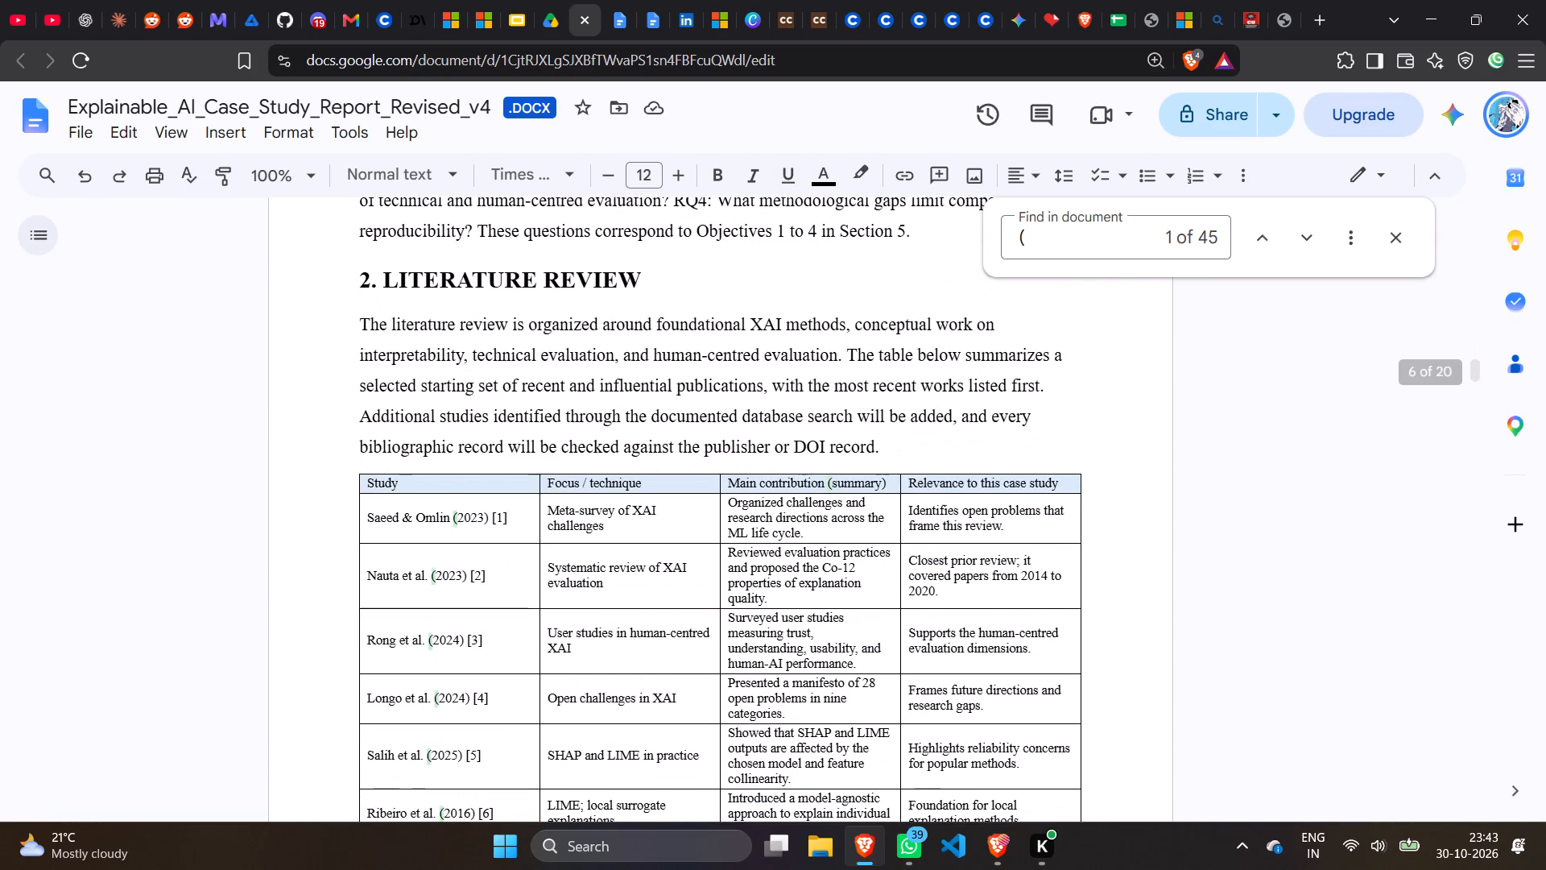
{"action": "scroll", "coordinate": [654, 546], "scroll_direction": "down", "scroll_amount": 6}
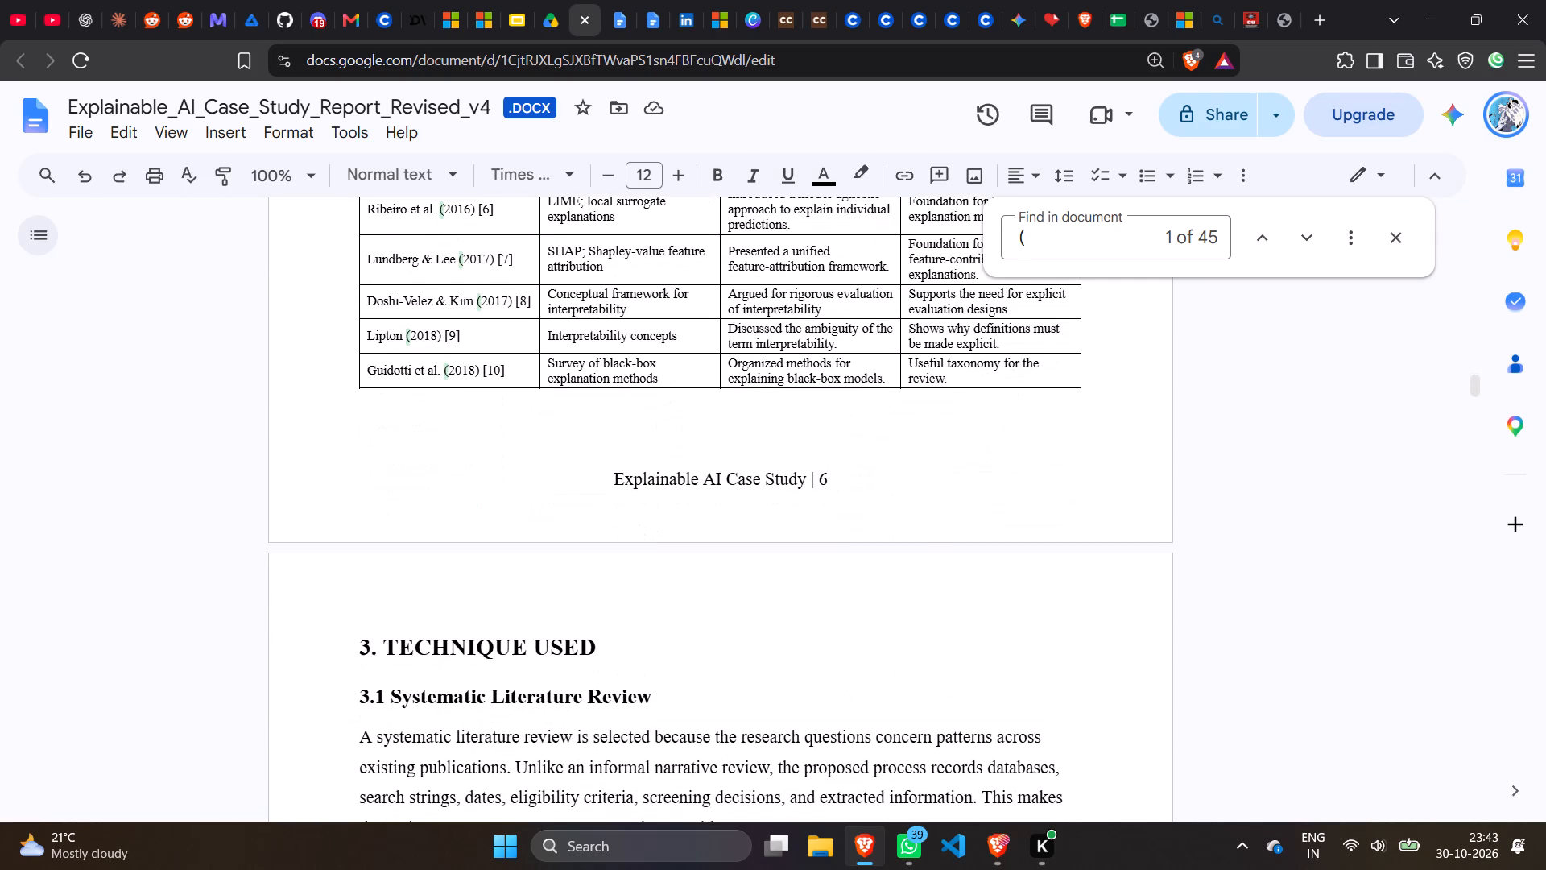
{"action": "scroll", "coordinate": [654, 546], "scroll_direction": "down", "scroll_amount": 8}
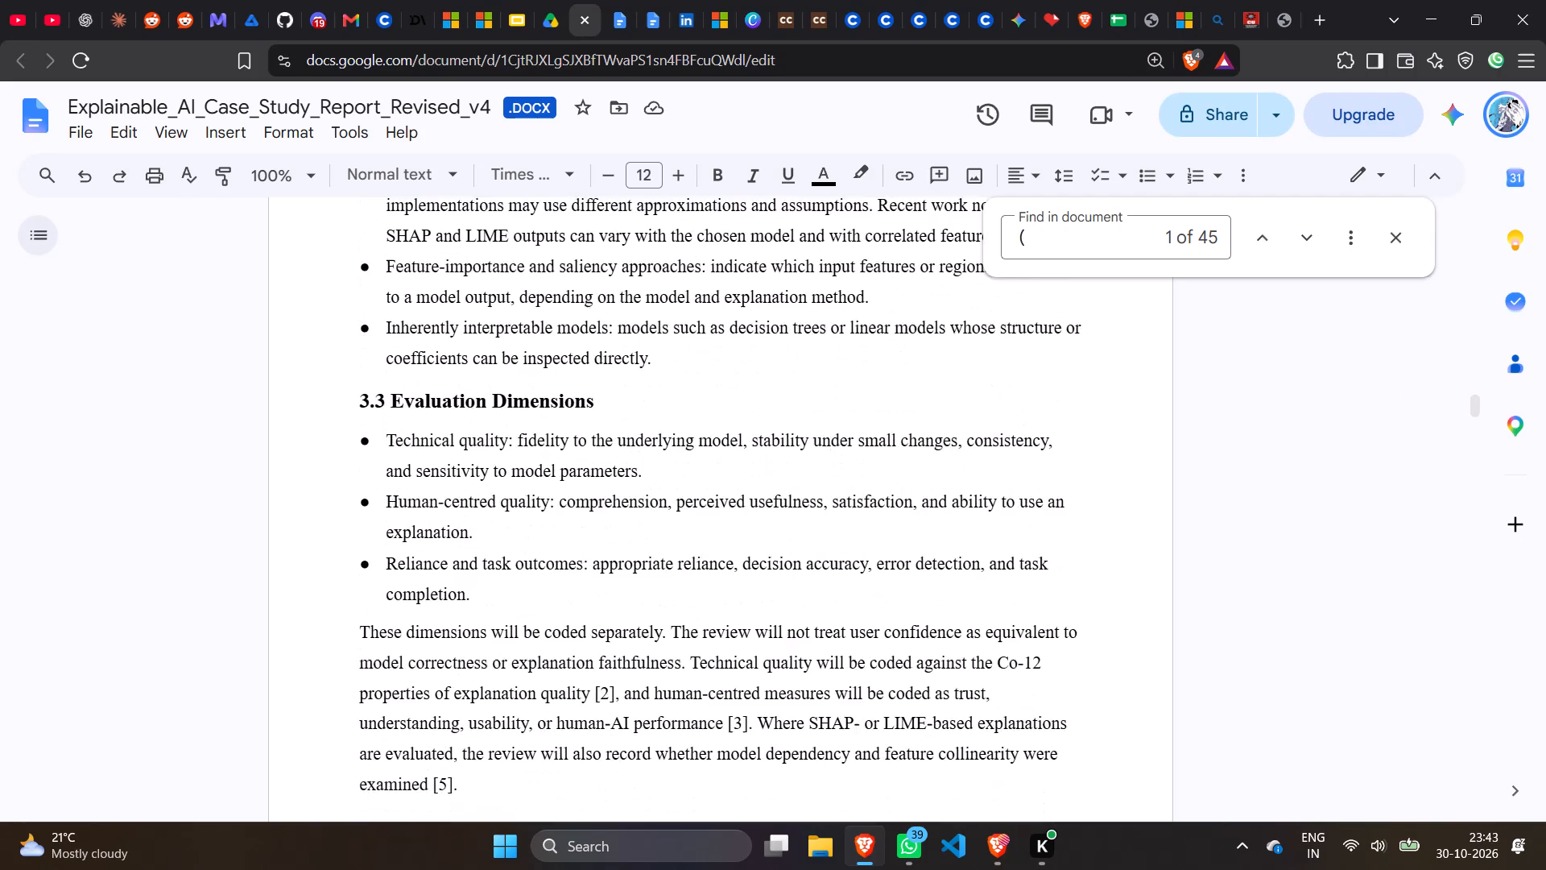
{"action": "scroll", "coordinate": [654, 546], "scroll_direction": "down", "scroll_amount": 16}
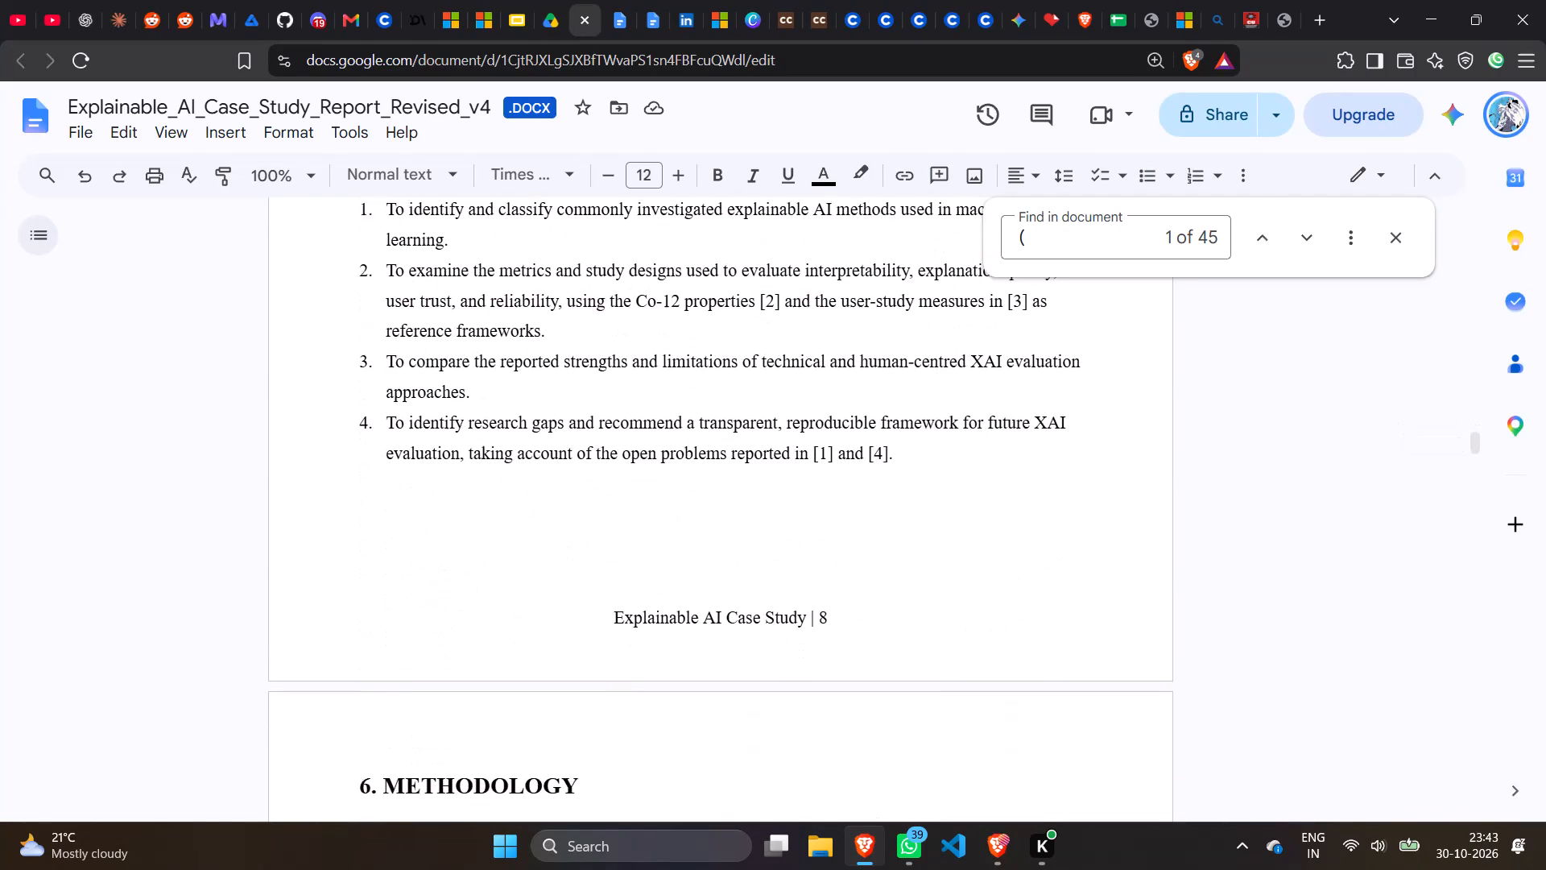
Delete "(for example, Cohen's kappa)" from the last sentence of section 6.4 Screening and Selection.
{"action": "scroll", "coordinate": [654, 546], "scroll_direction": "down", "scroll_amount": 7}
{"action": "left_click", "coordinate": [1052, 237]}
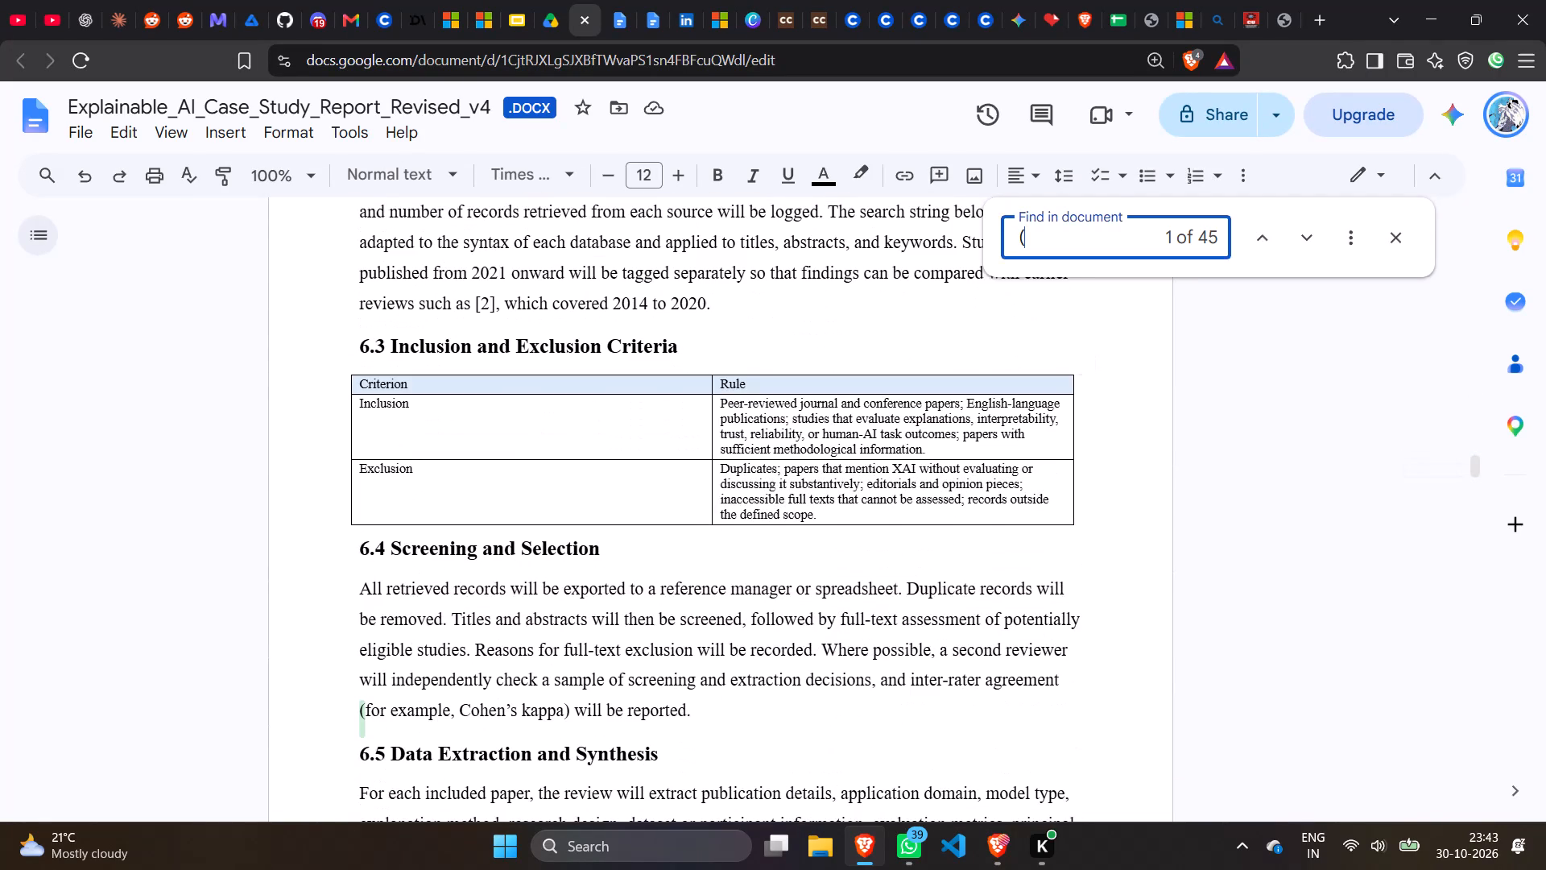
{"action": "scroll", "coordinate": [816, 447], "scroll_direction": "down", "scroll_amount": 9}
{"action": "scroll", "coordinate": [816, 447], "scroll_direction": "up", "scroll_amount": 6}
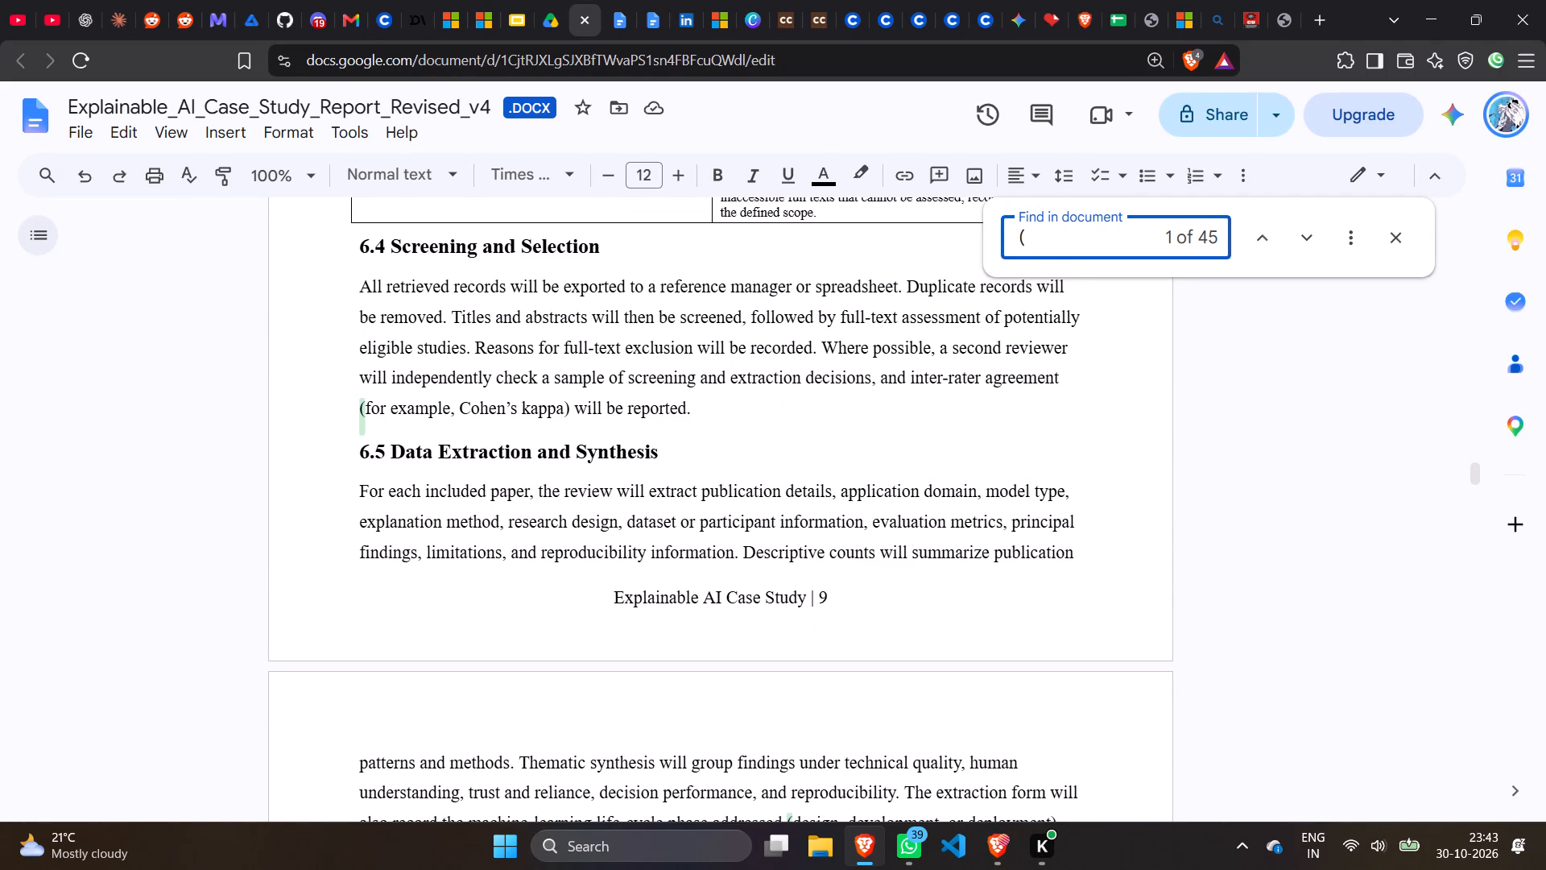
{"action": "left_click_drag", "start_coordinate": [569, 406], "coordinate": [506, 416]}
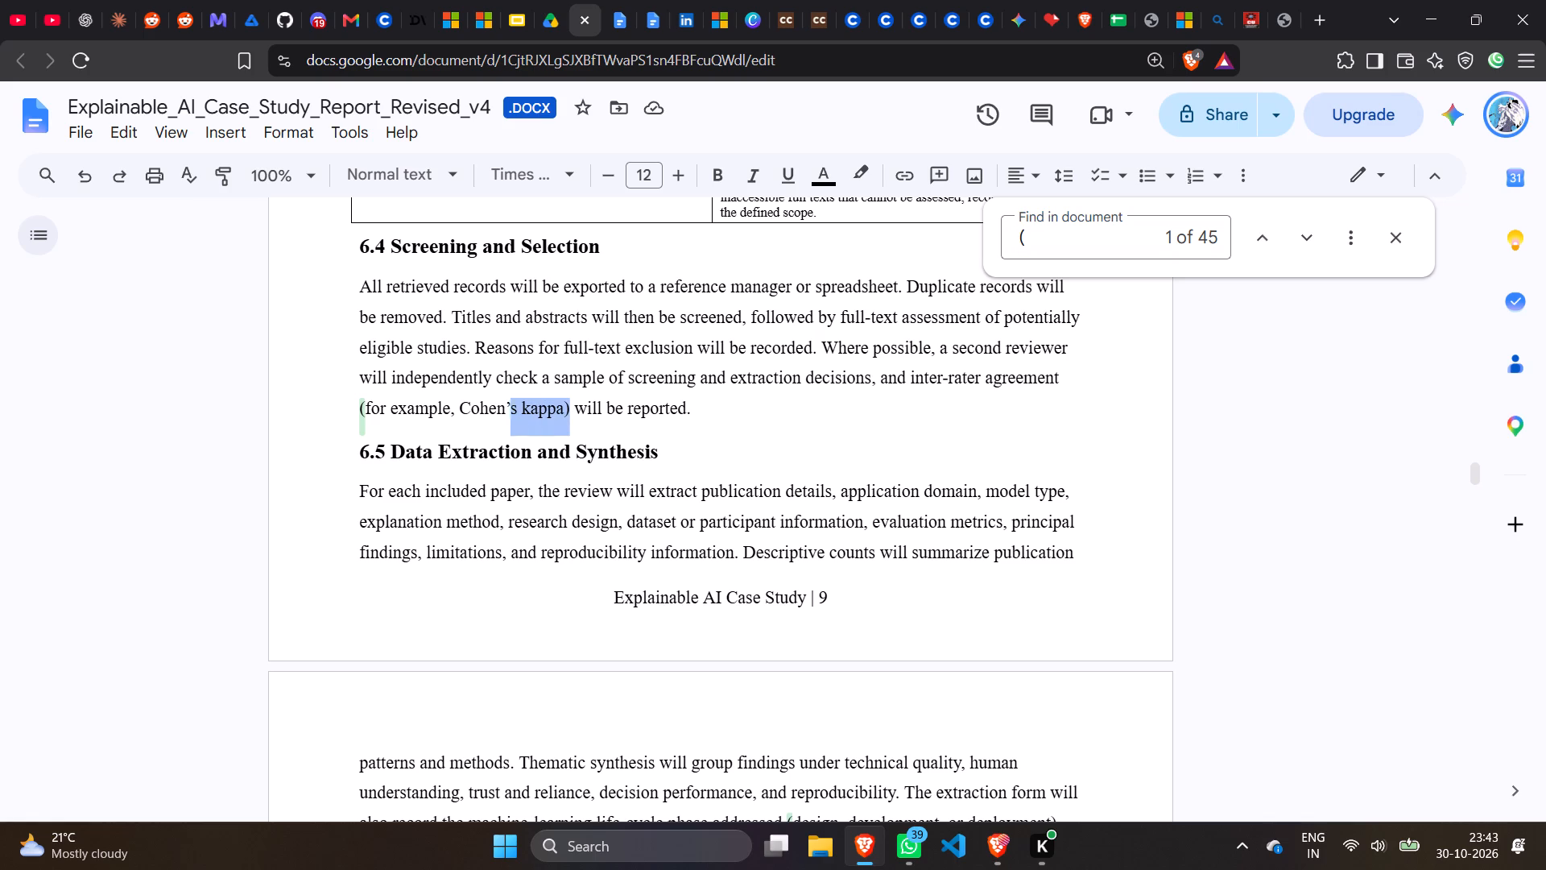
{"action": "left_click_drag", "start_coordinate": [506, 416], "coordinate": [361, 412]}
{"action": "key", "text": "BackSpace"}
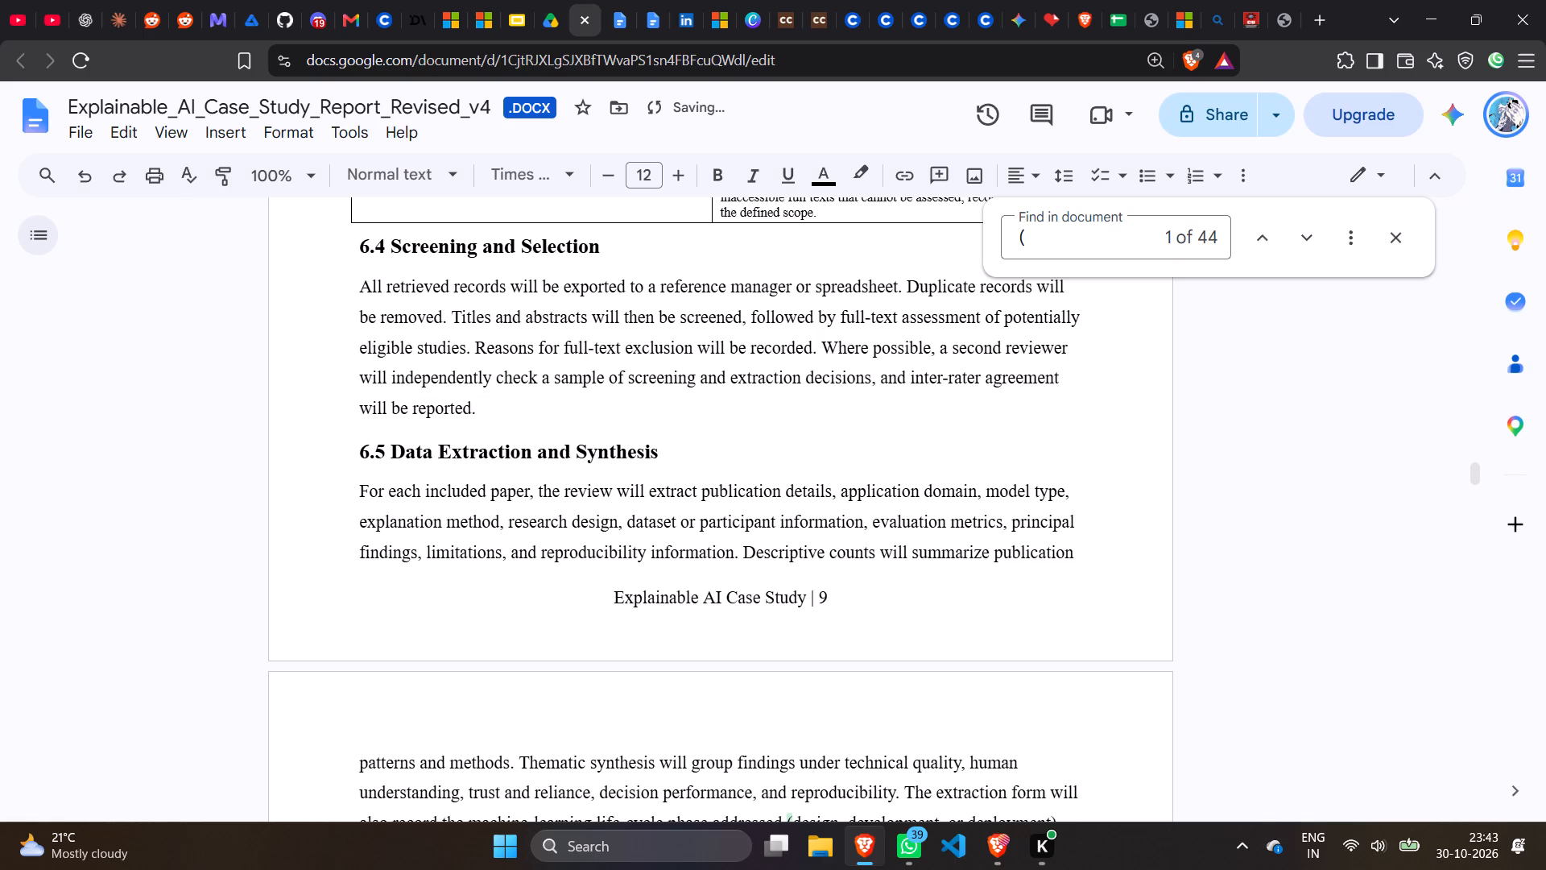
Delete "(design, development, or deployment)" from the extraction form sentence in section 6.5 Data Extraction and Synthesis.
{"action": "scroll", "coordinate": [856, 516], "scroll_direction": "up", "scroll_amount": 8}
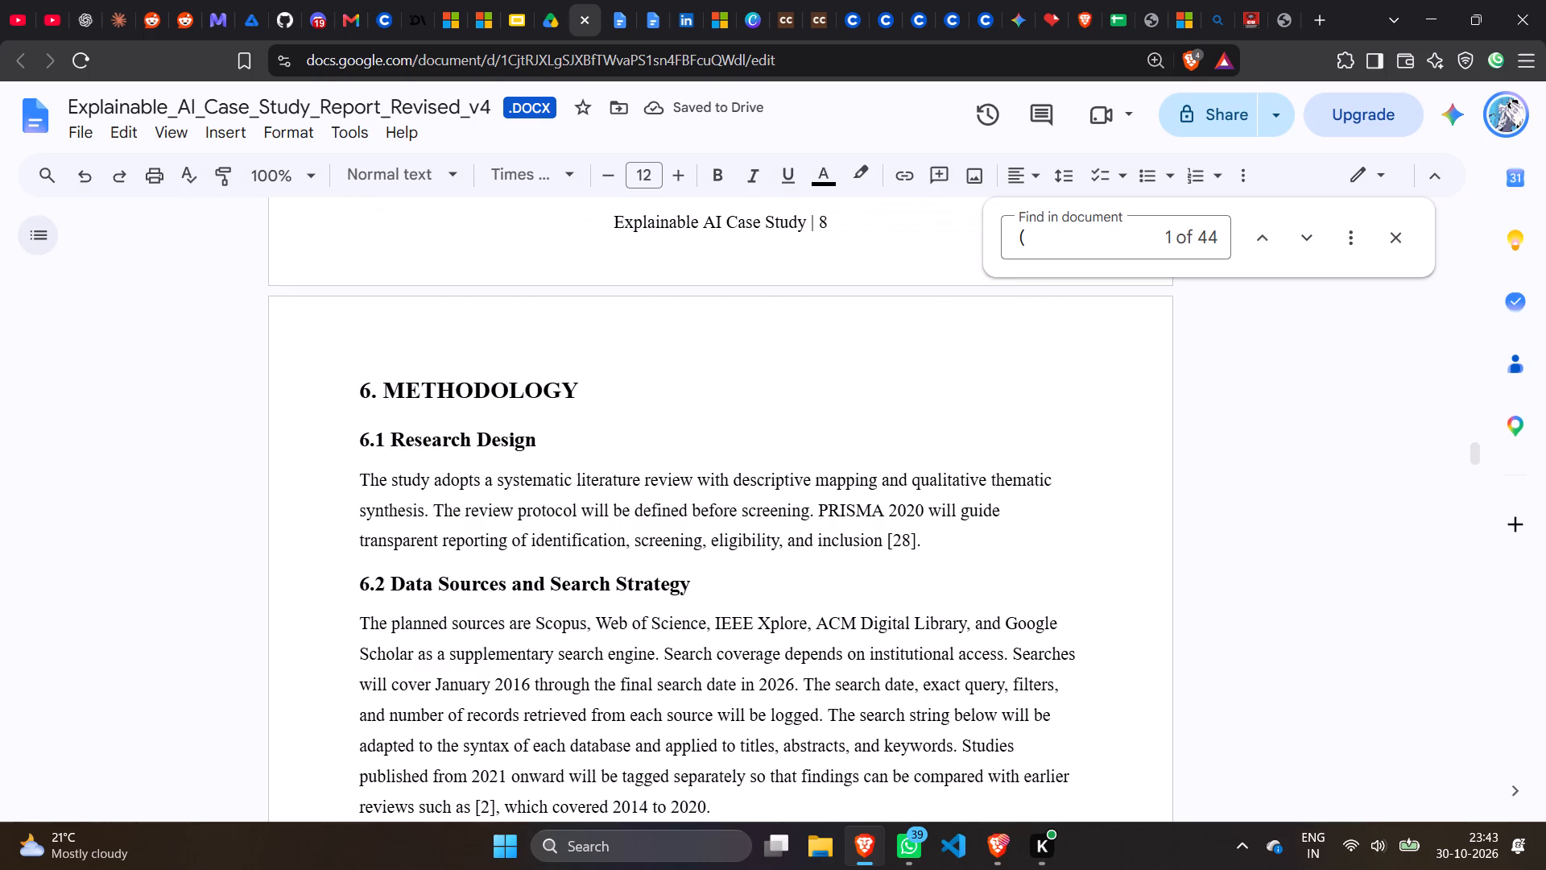
{"action": "scroll", "coordinate": [856, 516], "scroll_direction": "up", "scroll_amount": 8}
{"action": "scroll", "coordinate": [856, 516], "scroll_direction": "down", "scroll_amount": 8}
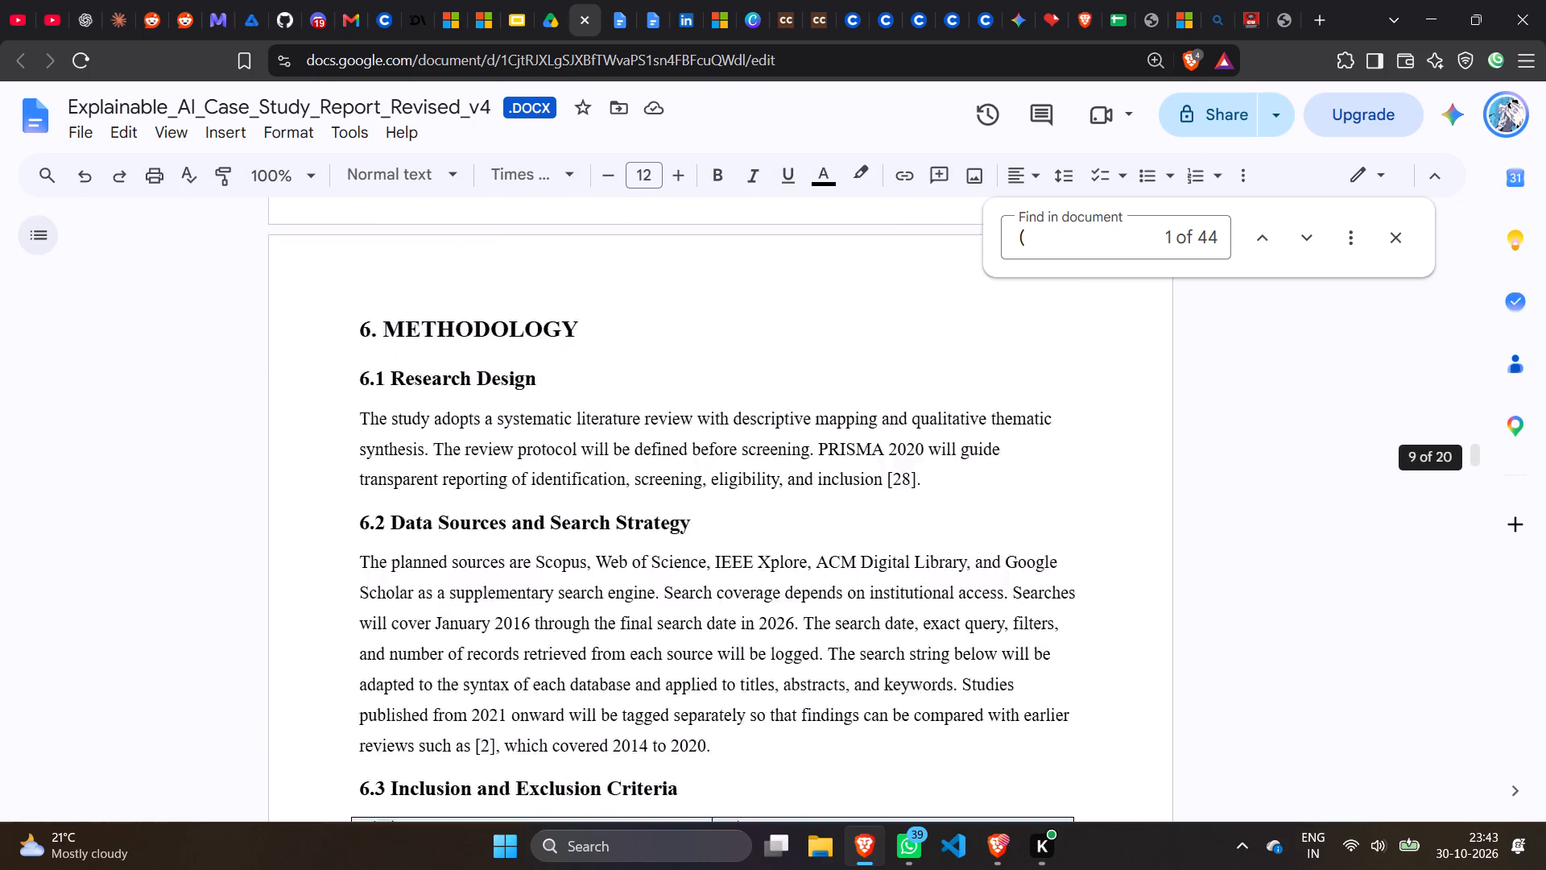
{"action": "scroll", "coordinate": [856, 516], "scroll_direction": "down", "scroll_amount": 14}
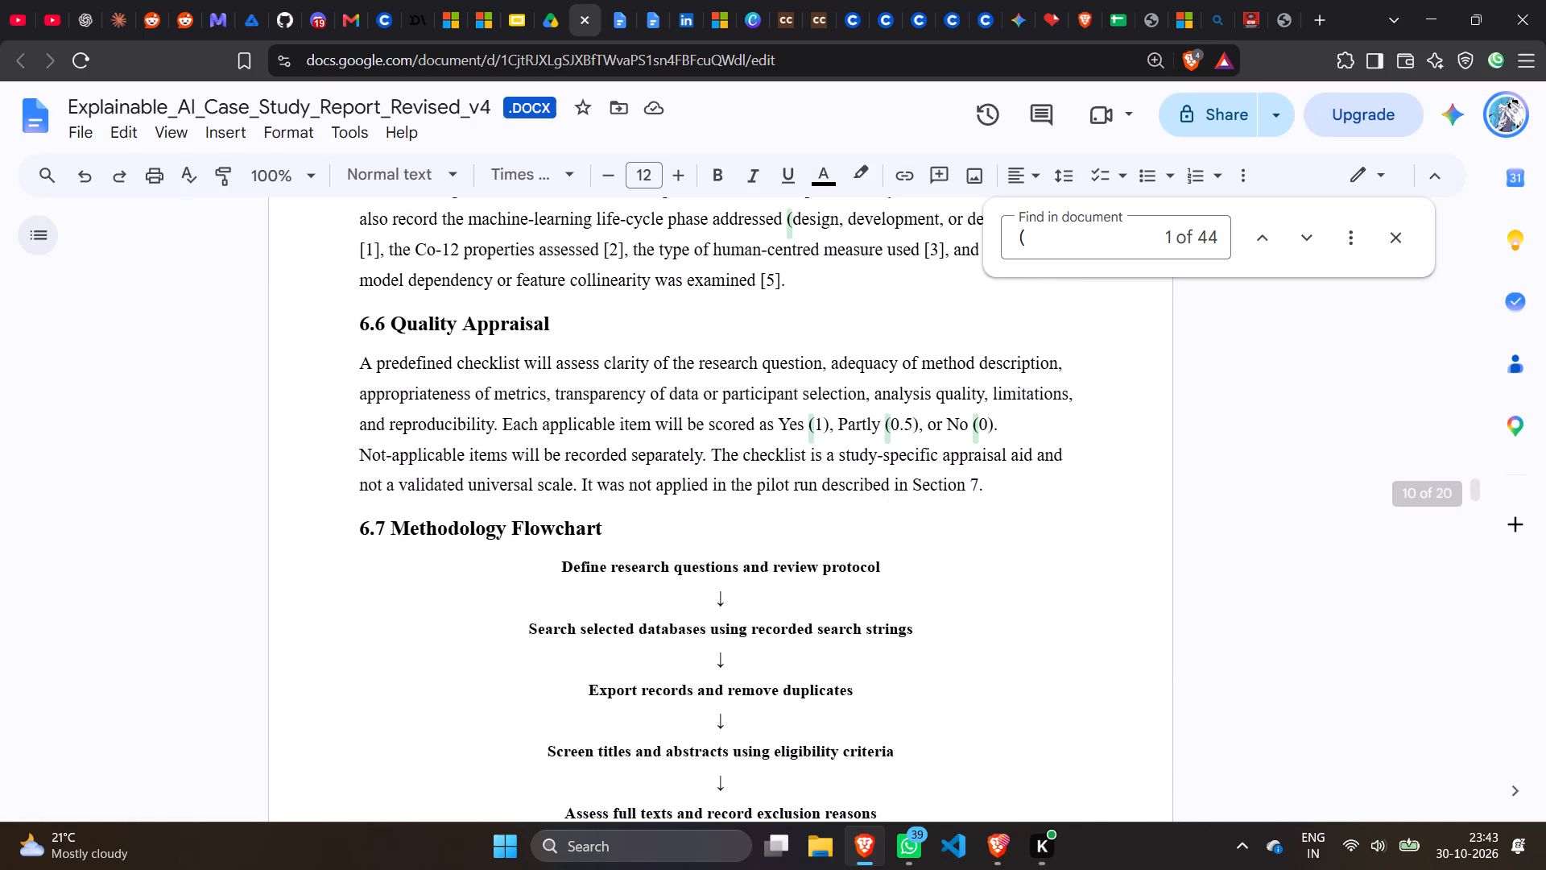
{"action": "scroll", "coordinate": [821, 443], "scroll_direction": "up", "scroll_amount": 2}
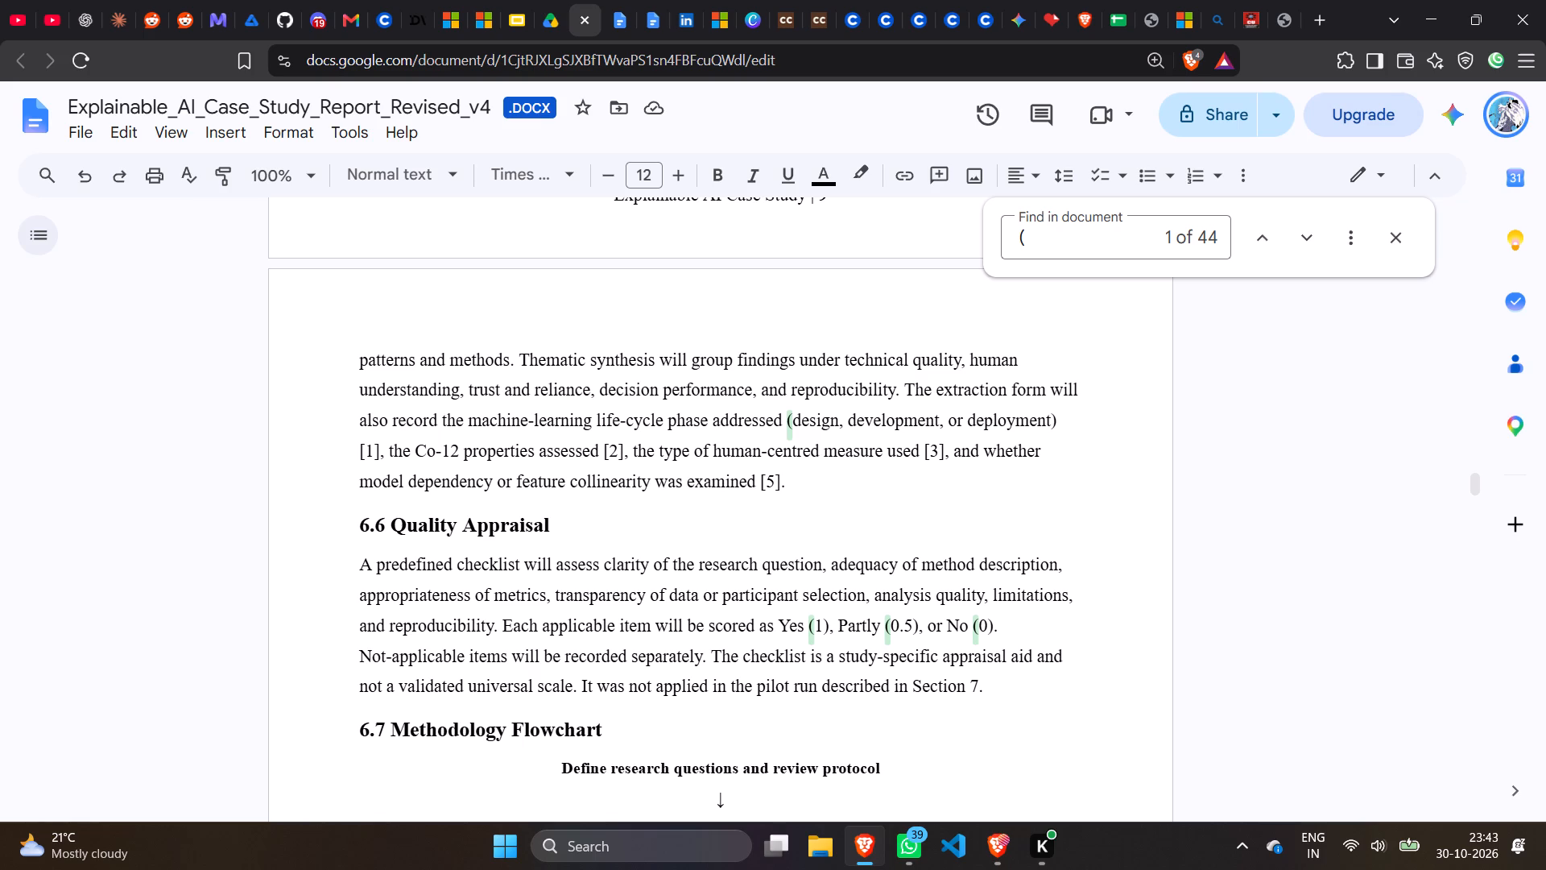
{"action": "left_click", "coordinate": [786, 426]}
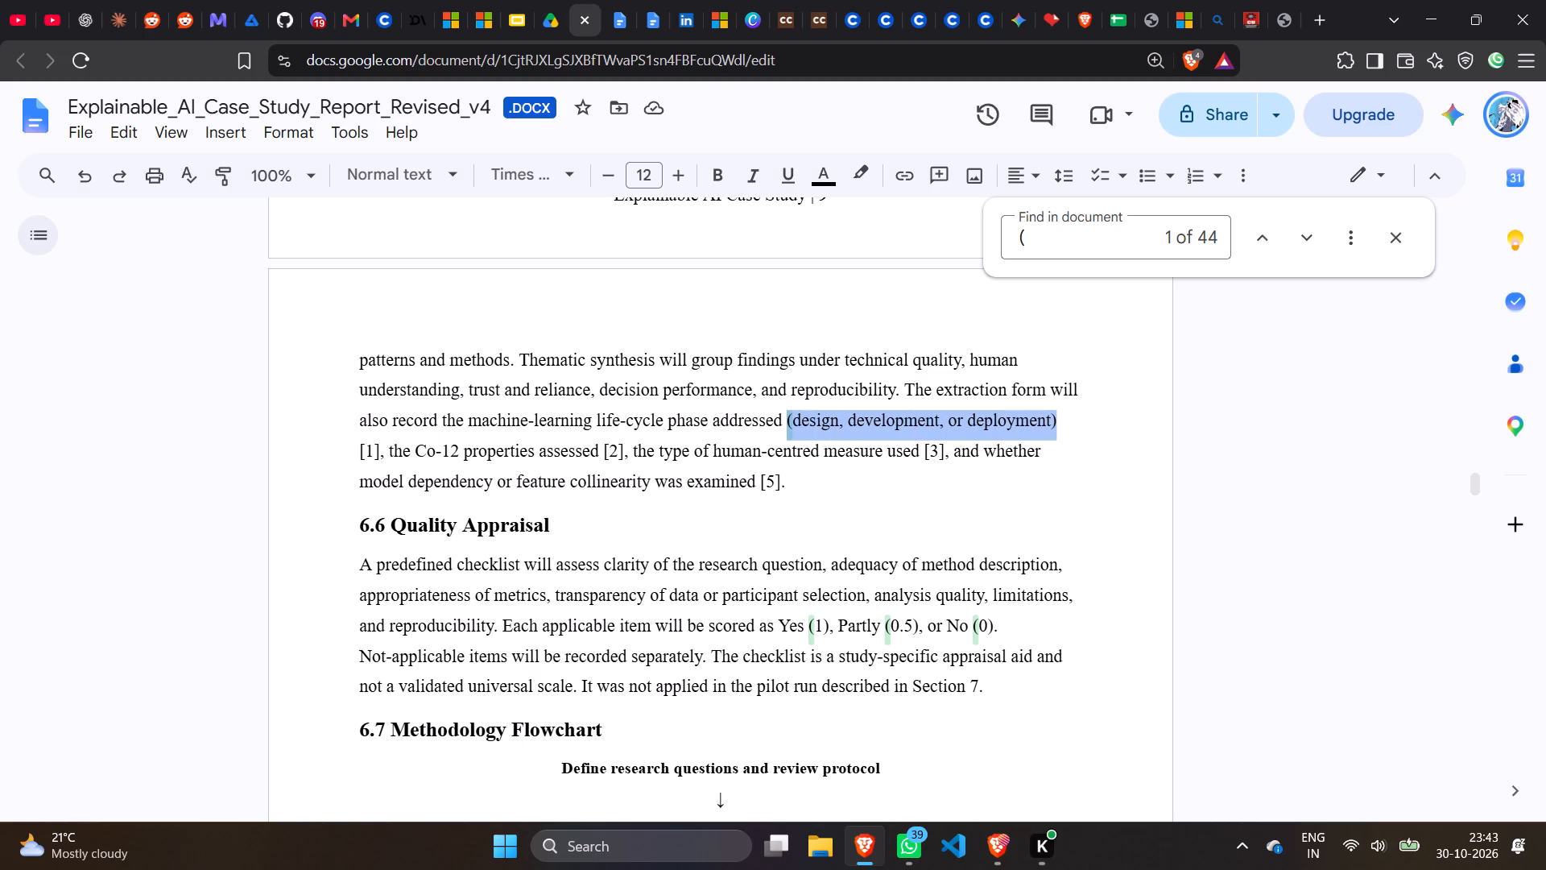
{"action": "key", "text": "BackSpace"}
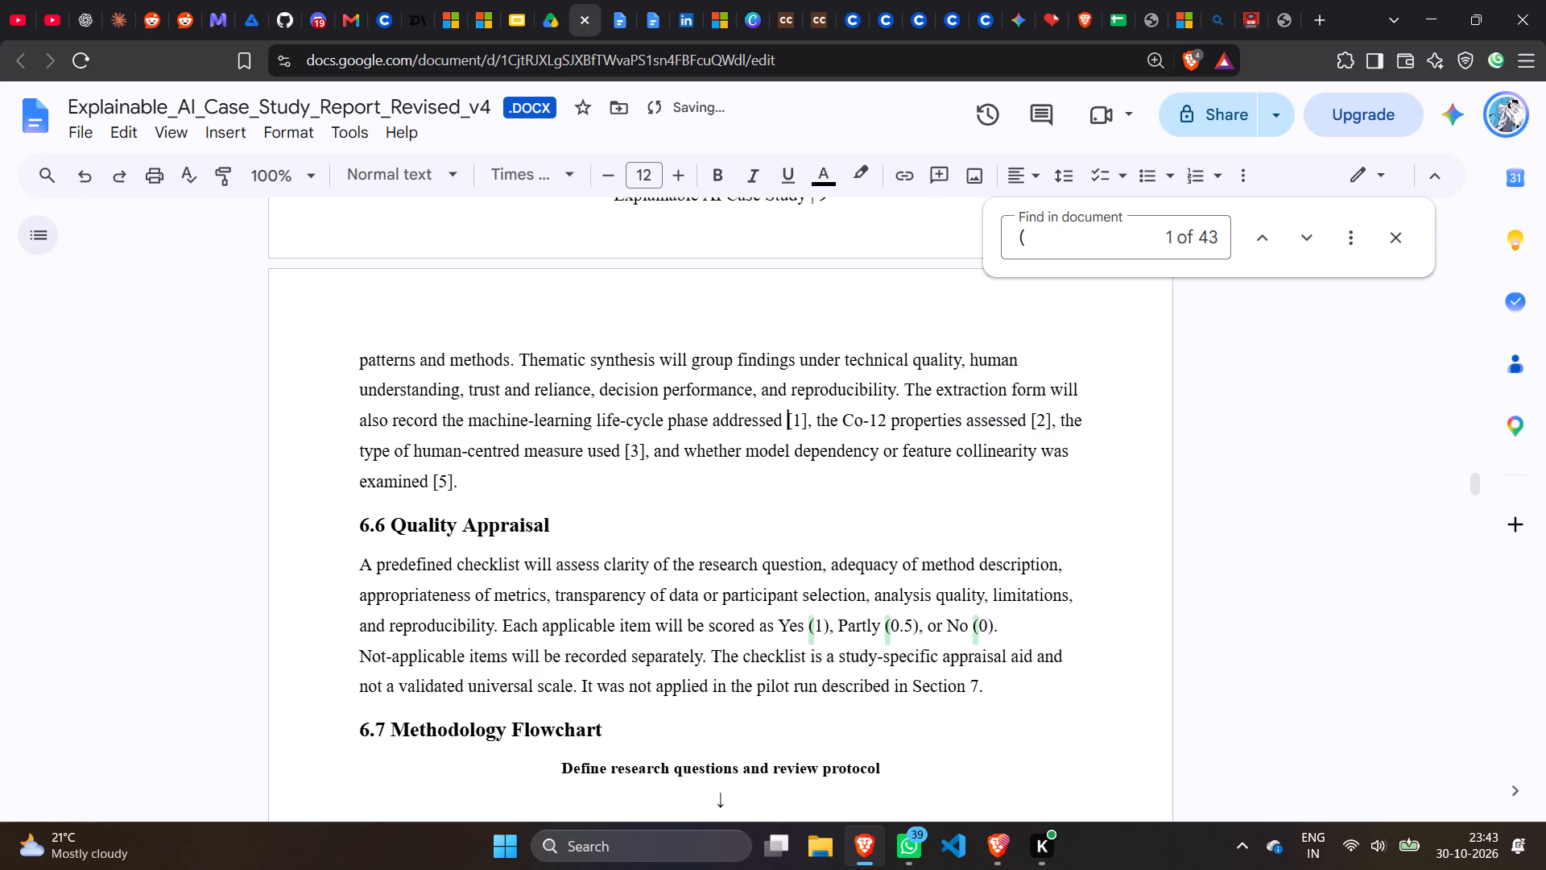
Examine the parenthesis matches from section 6.6 Quality Appraisal through section 7.4 Limitations of the Pilot.
{"action": "scroll", "coordinate": [1049, 433], "scroll_direction": "down", "scroll_amount": 1}
{"action": "scroll", "coordinate": [968, 458], "scroll_direction": "down", "scroll_amount": 1}
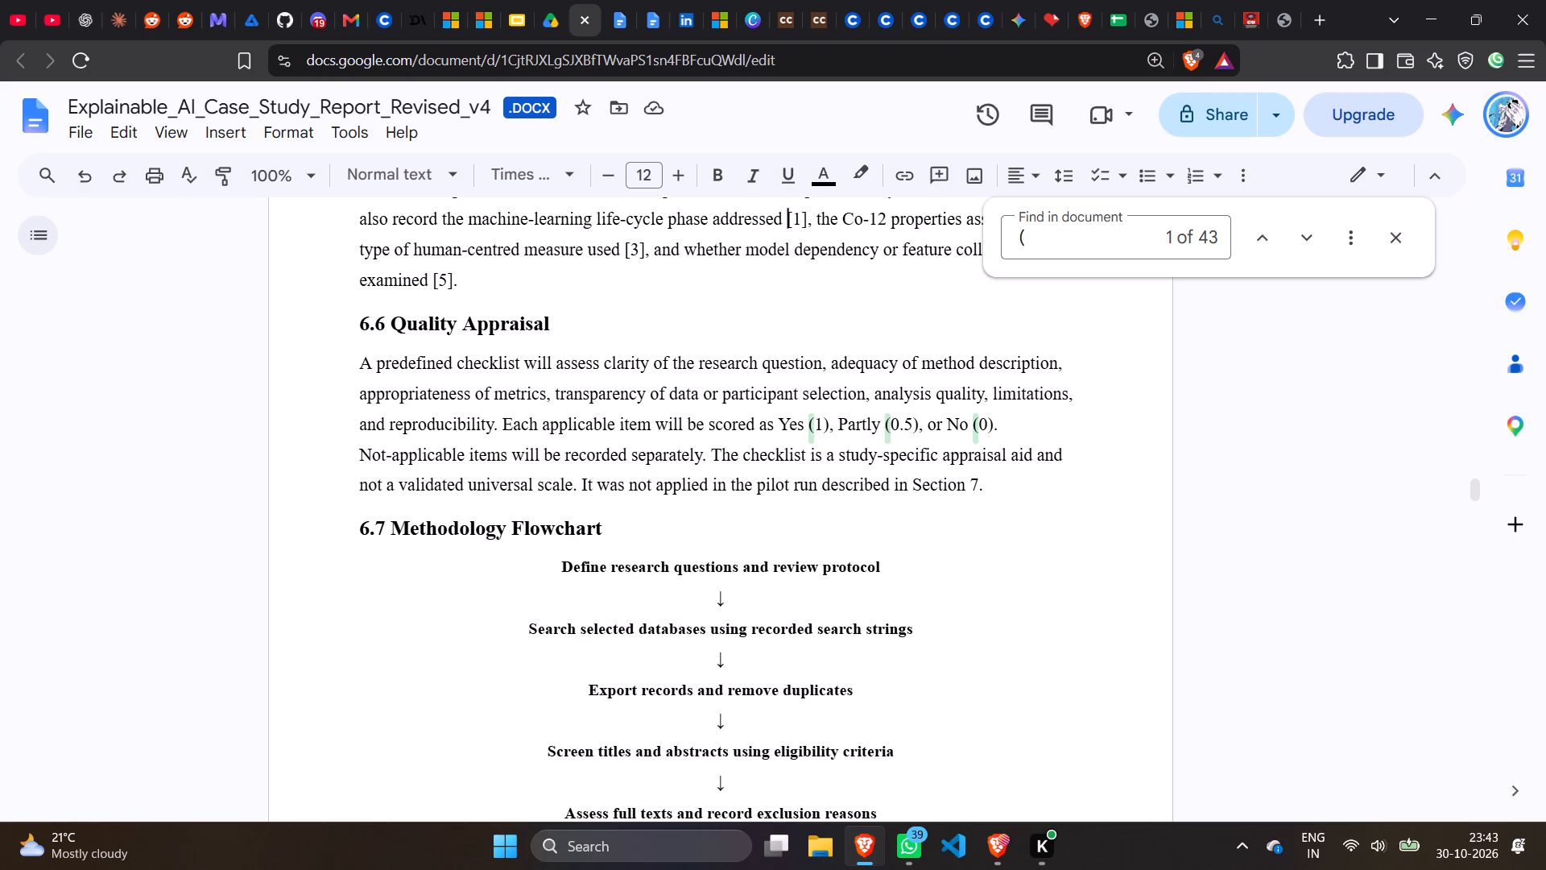
{"action": "scroll", "coordinate": [477, 604], "scroll_direction": "down", "scroll_amount": 6}
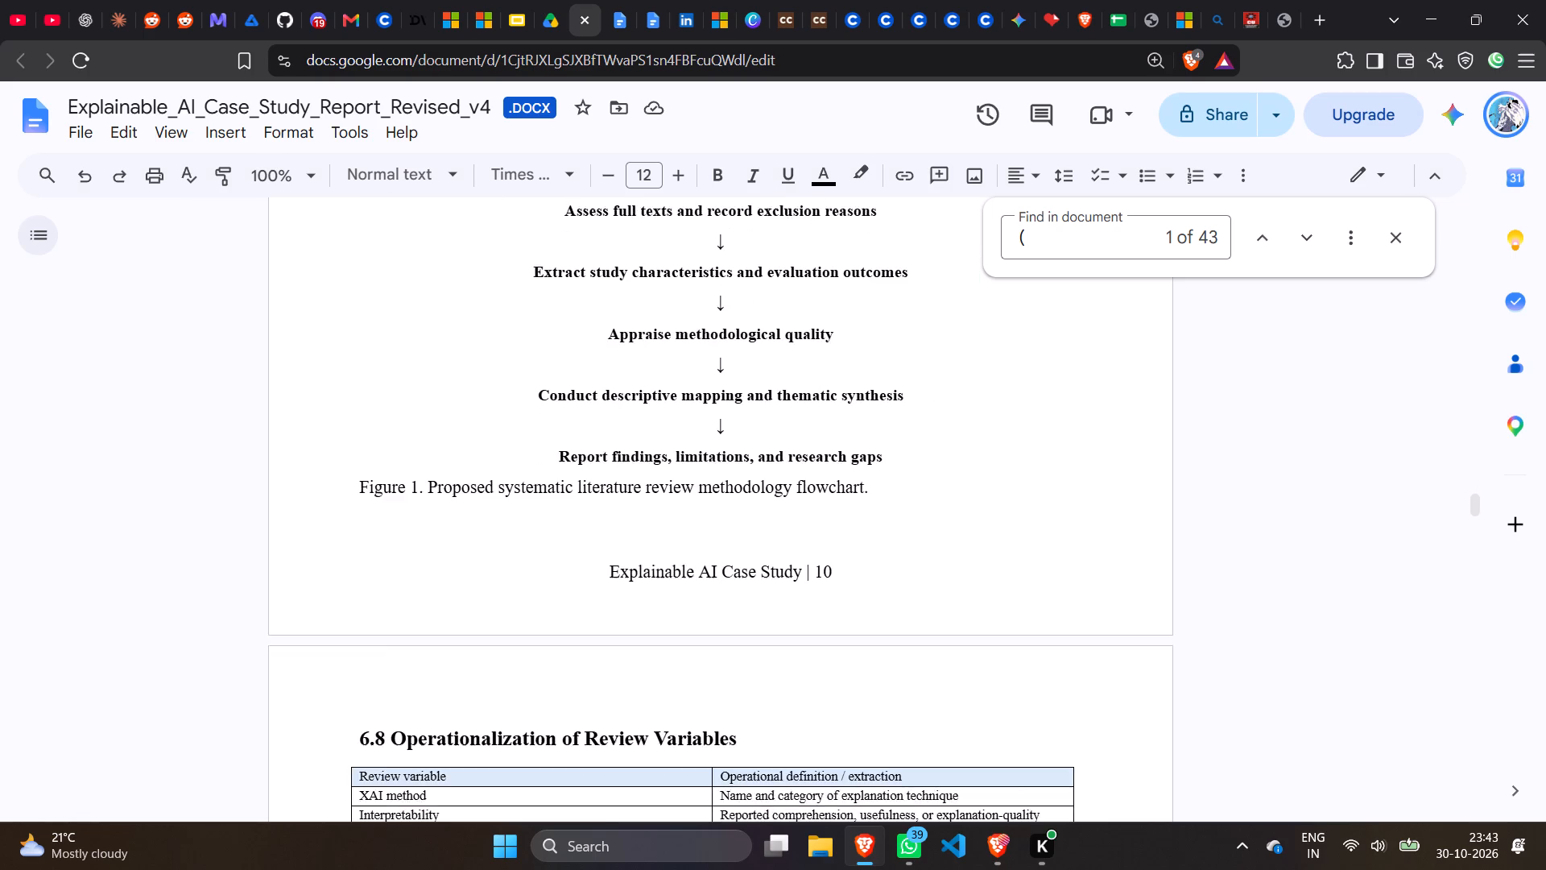
{"action": "scroll", "coordinate": [448, 552], "scroll_direction": "down", "scroll_amount": 4}
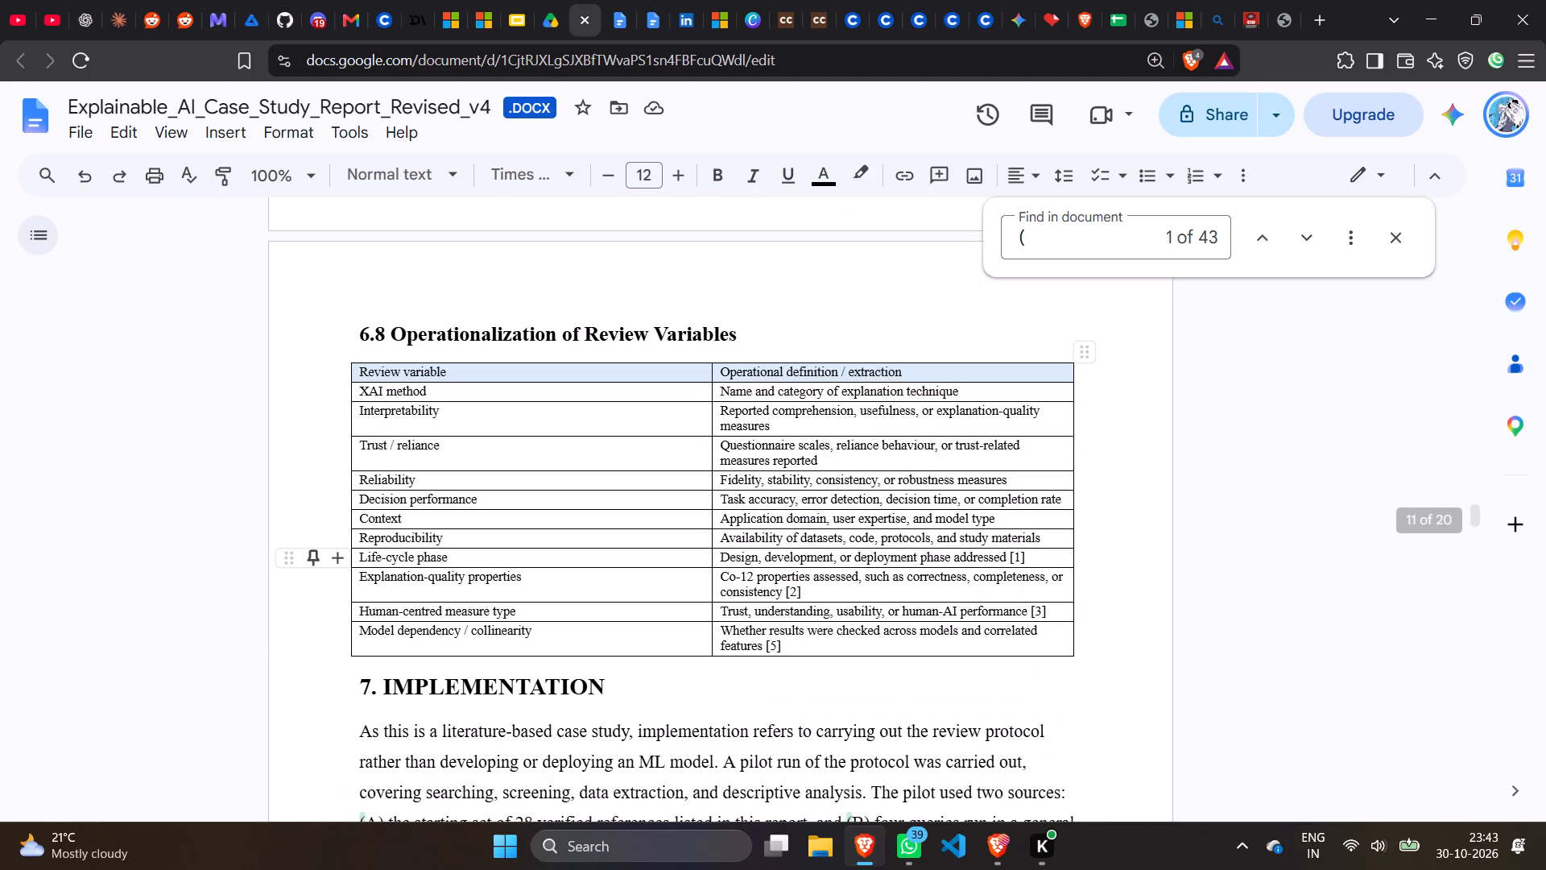
{"action": "scroll", "coordinate": [448, 552], "scroll_direction": "down", "scroll_amount": 4}
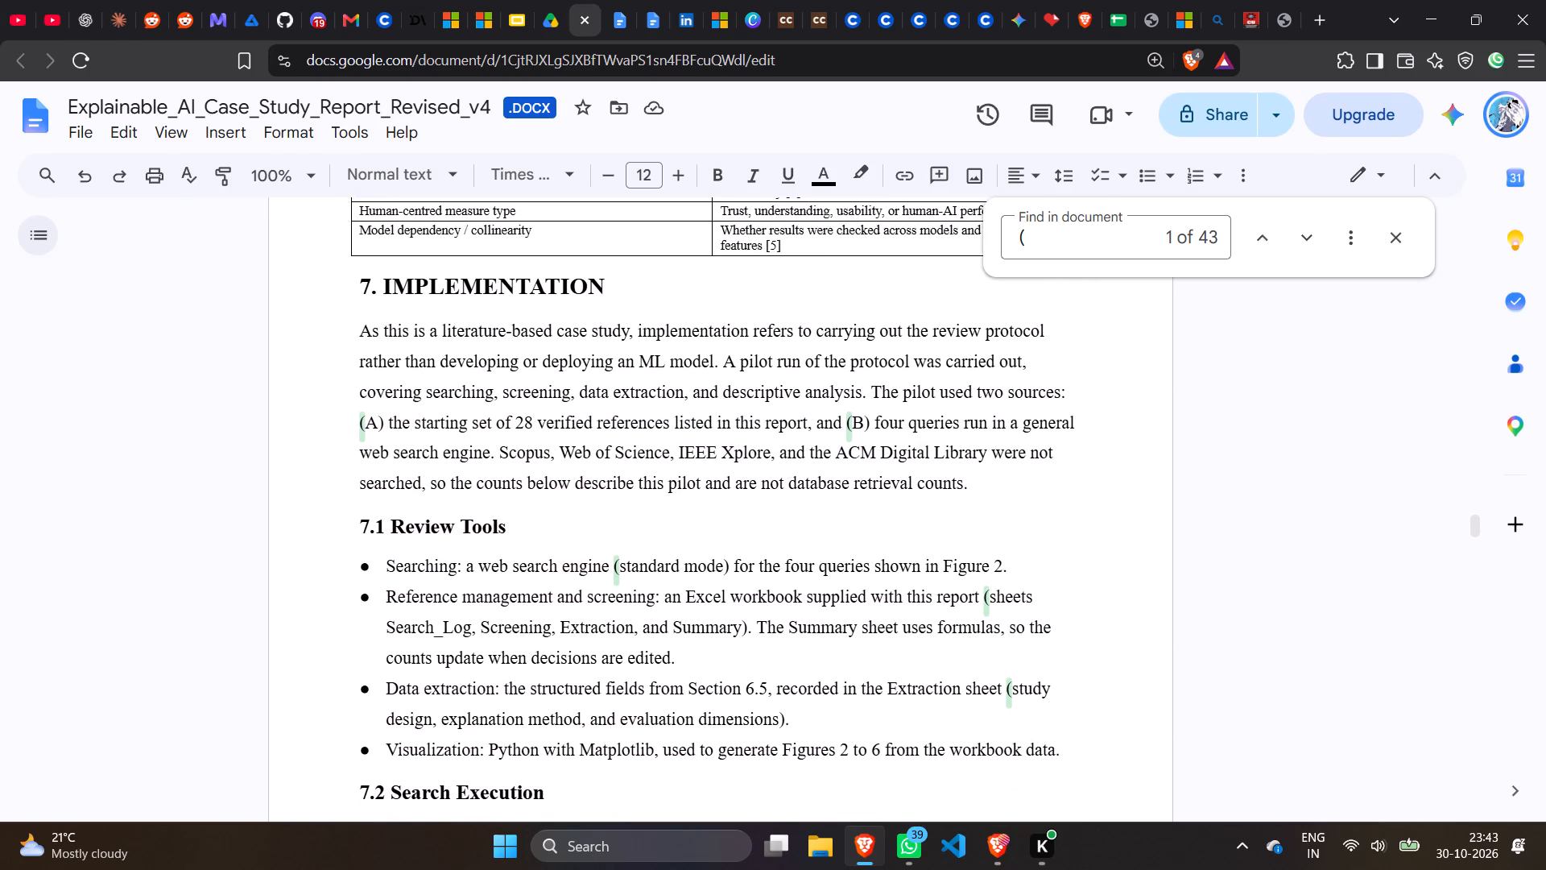
{"action": "scroll", "coordinate": [832, 473], "scroll_direction": "down", "scroll_amount": 2}
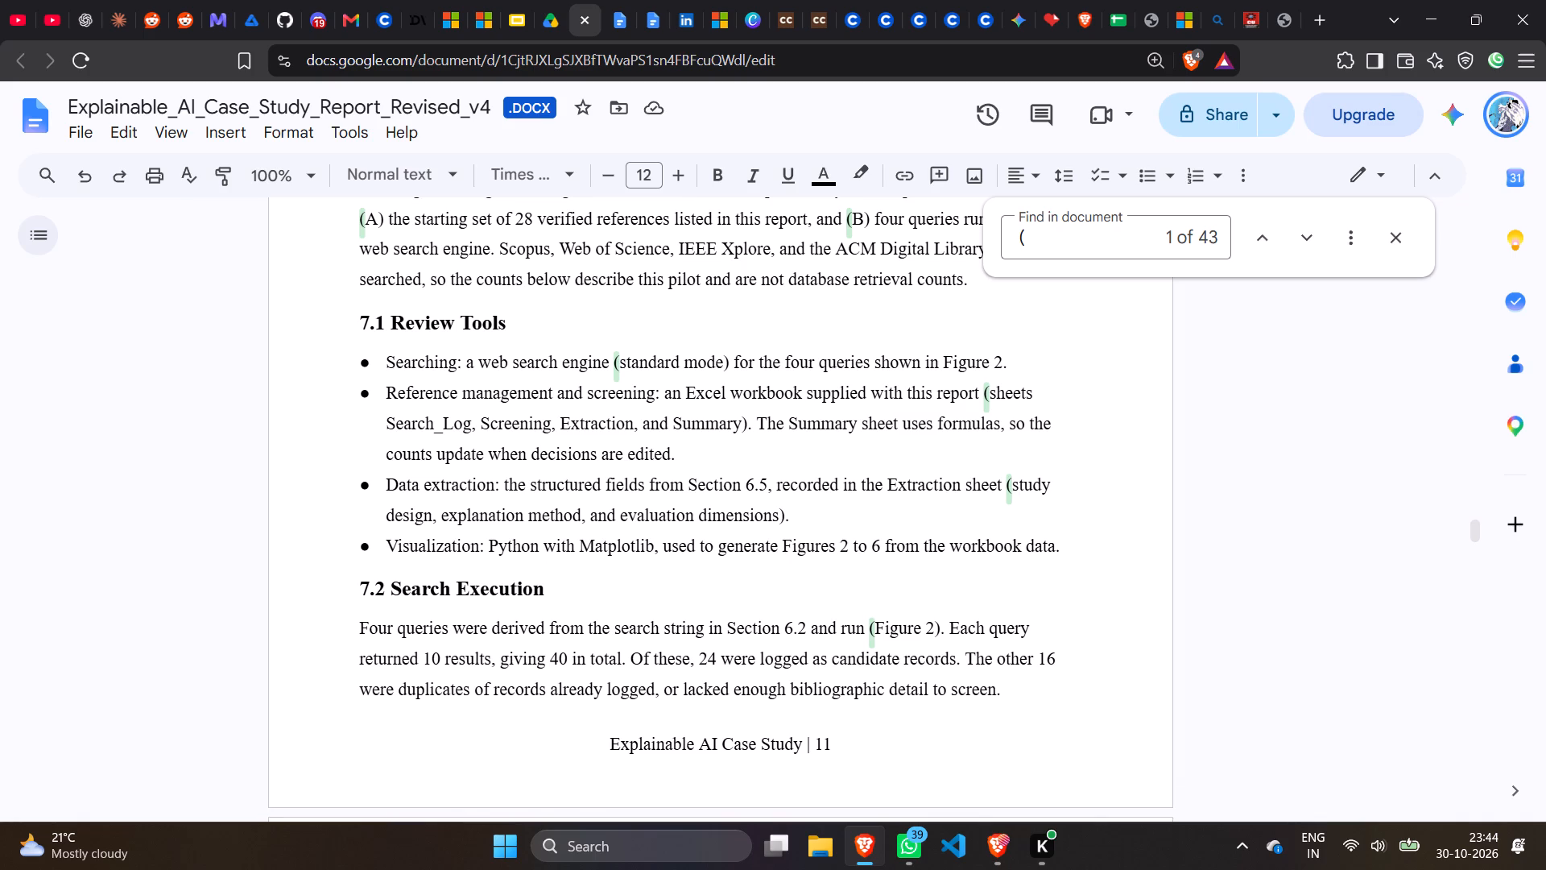
{"action": "scroll", "coordinate": [800, 553], "scroll_direction": "down", "scroll_amount": 3}
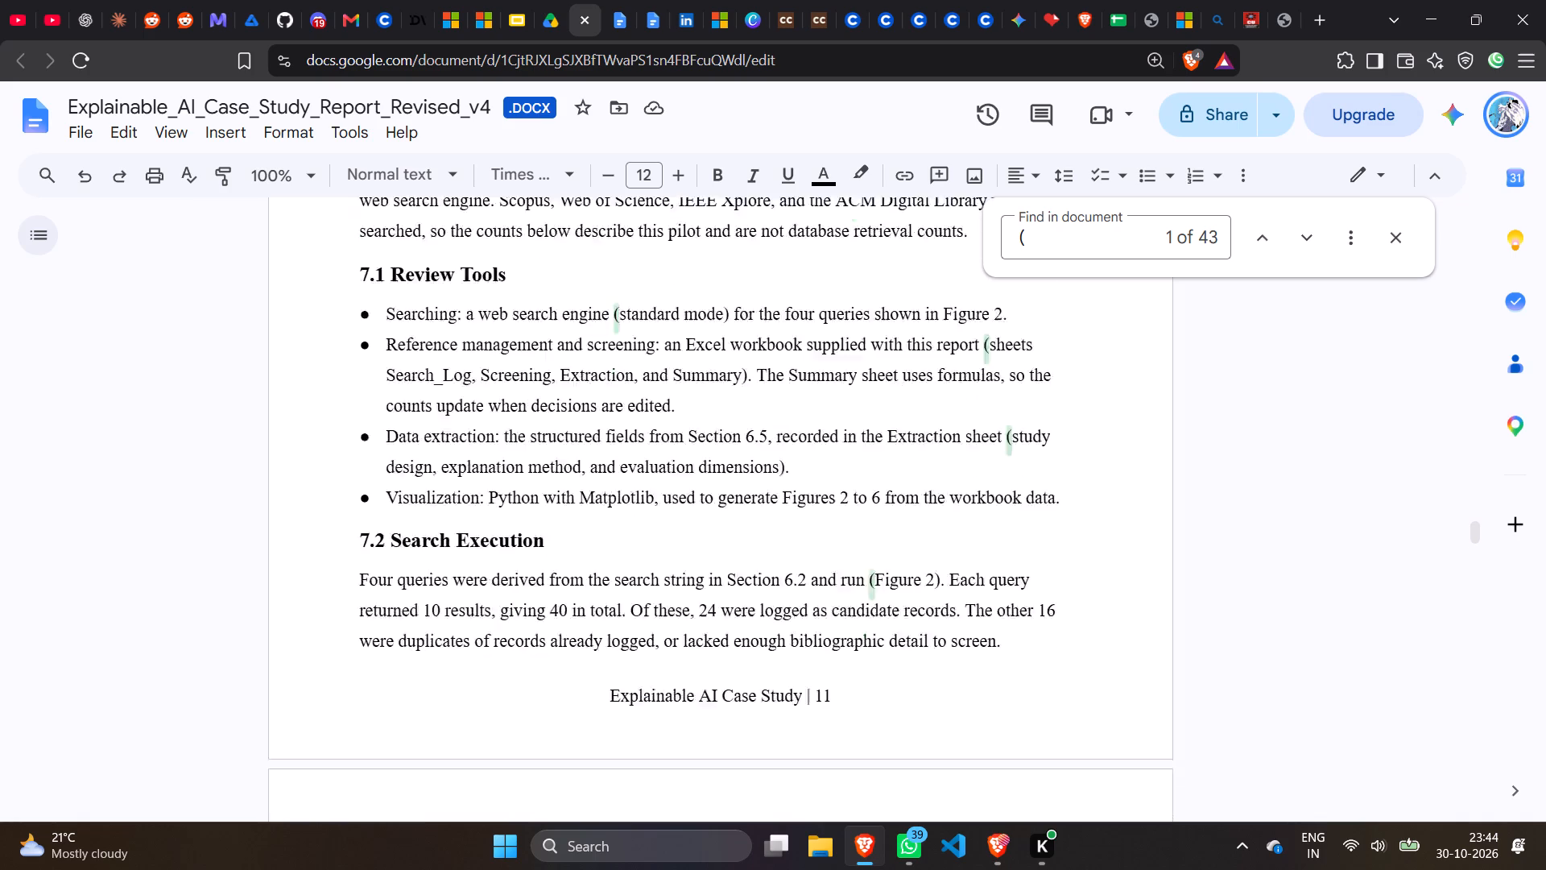
{"action": "scroll", "coordinate": [773, 551], "scroll_direction": "down", "scroll_amount": 12}
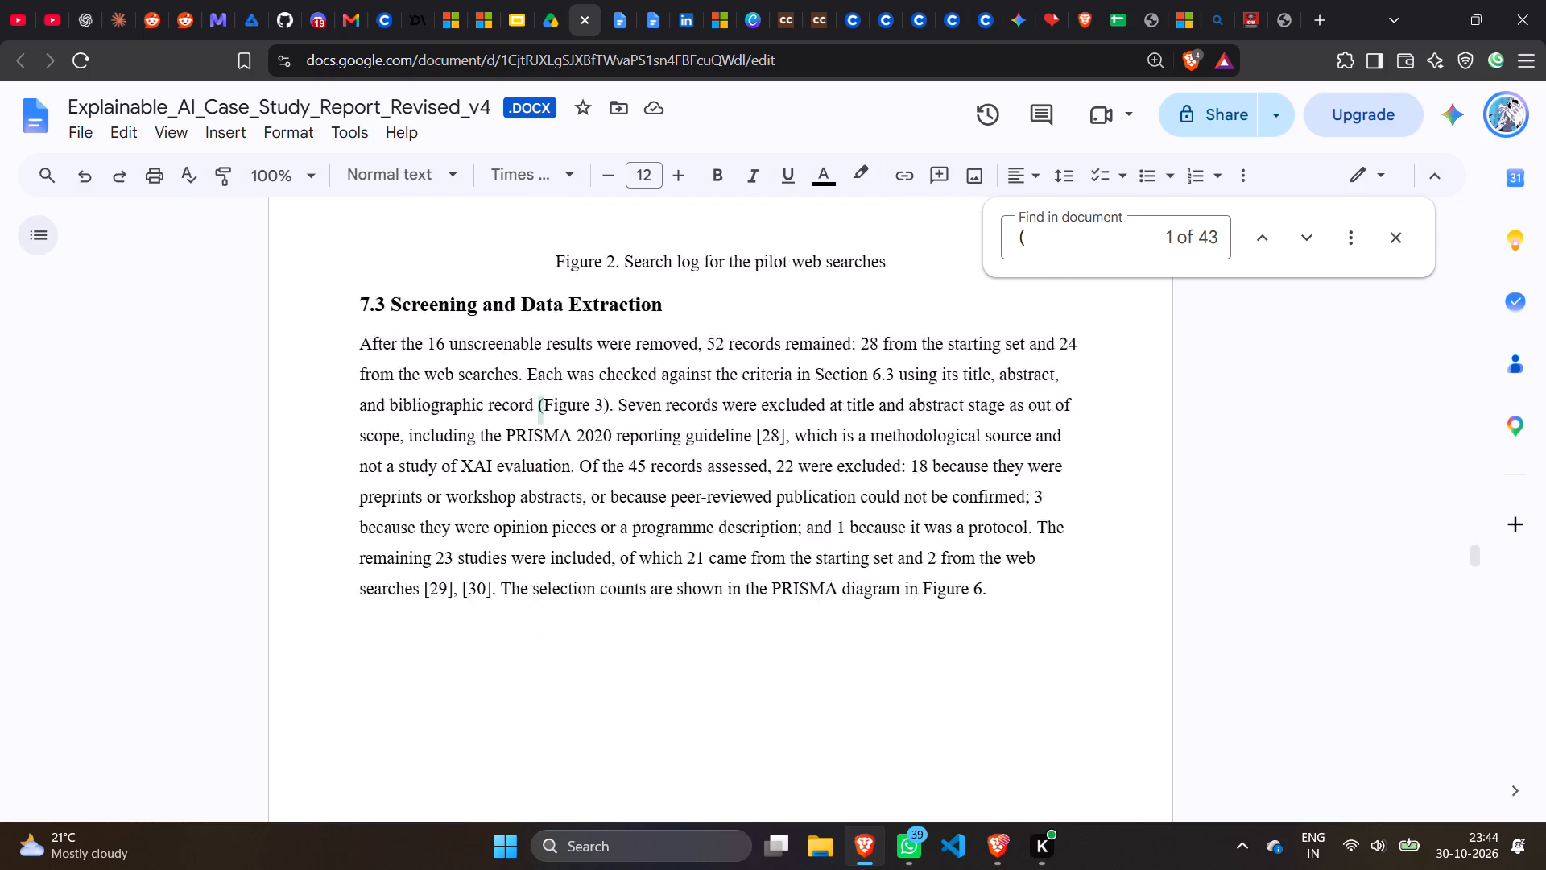
{"action": "scroll", "coordinate": [769, 543], "scroll_direction": "down", "scroll_amount": 9}
{"action": "scroll", "coordinate": [769, 543], "scroll_direction": "up", "scroll_amount": 3}
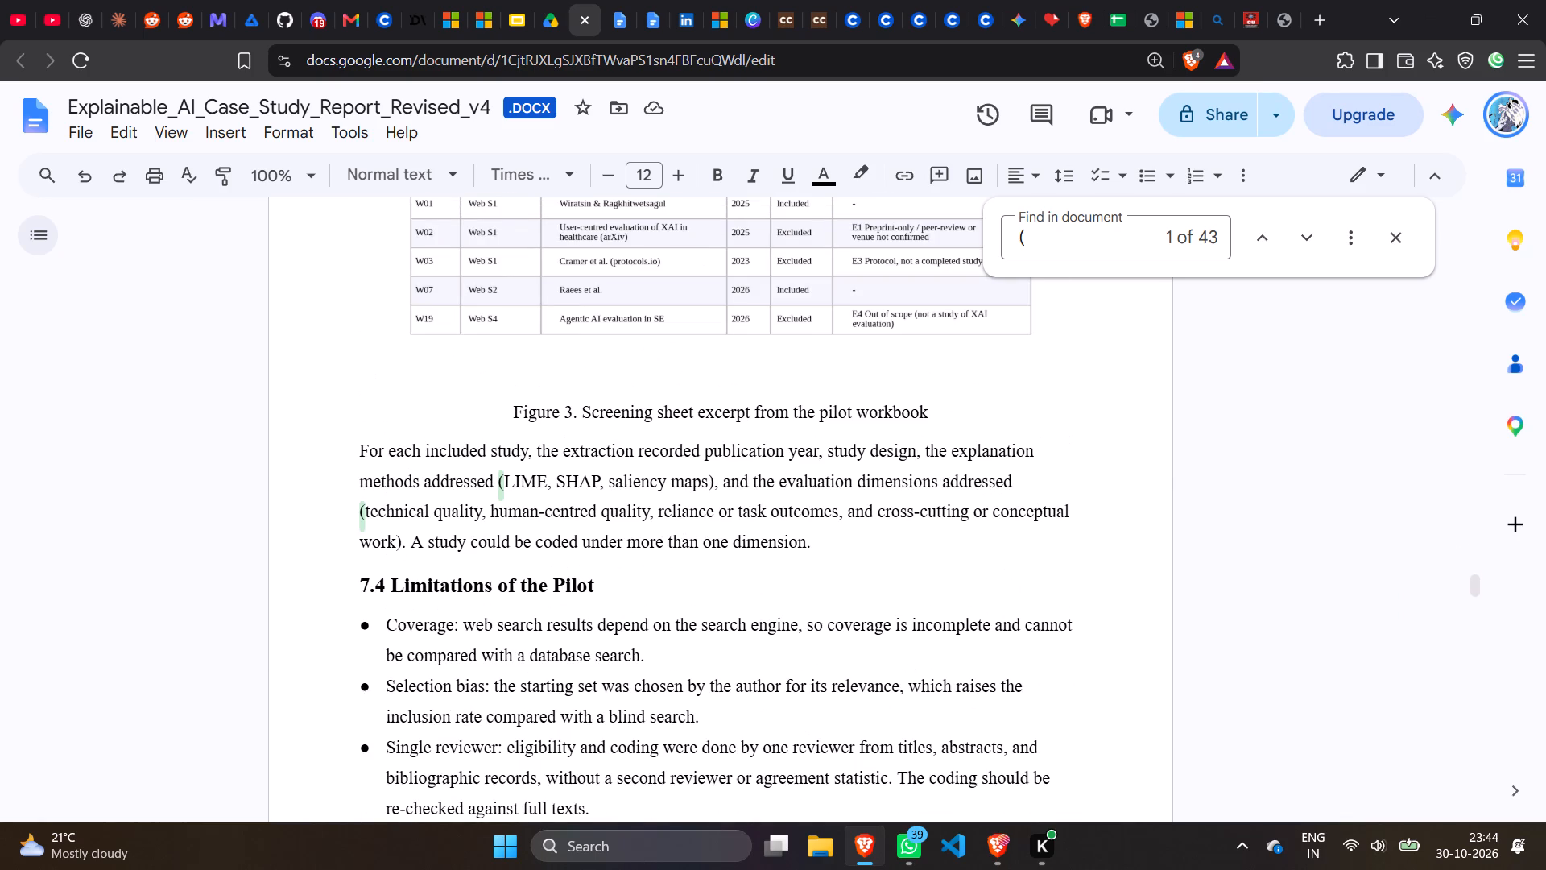
{"action": "scroll", "coordinate": [400, 574], "scroll_direction": "down", "scroll_amount": 7}
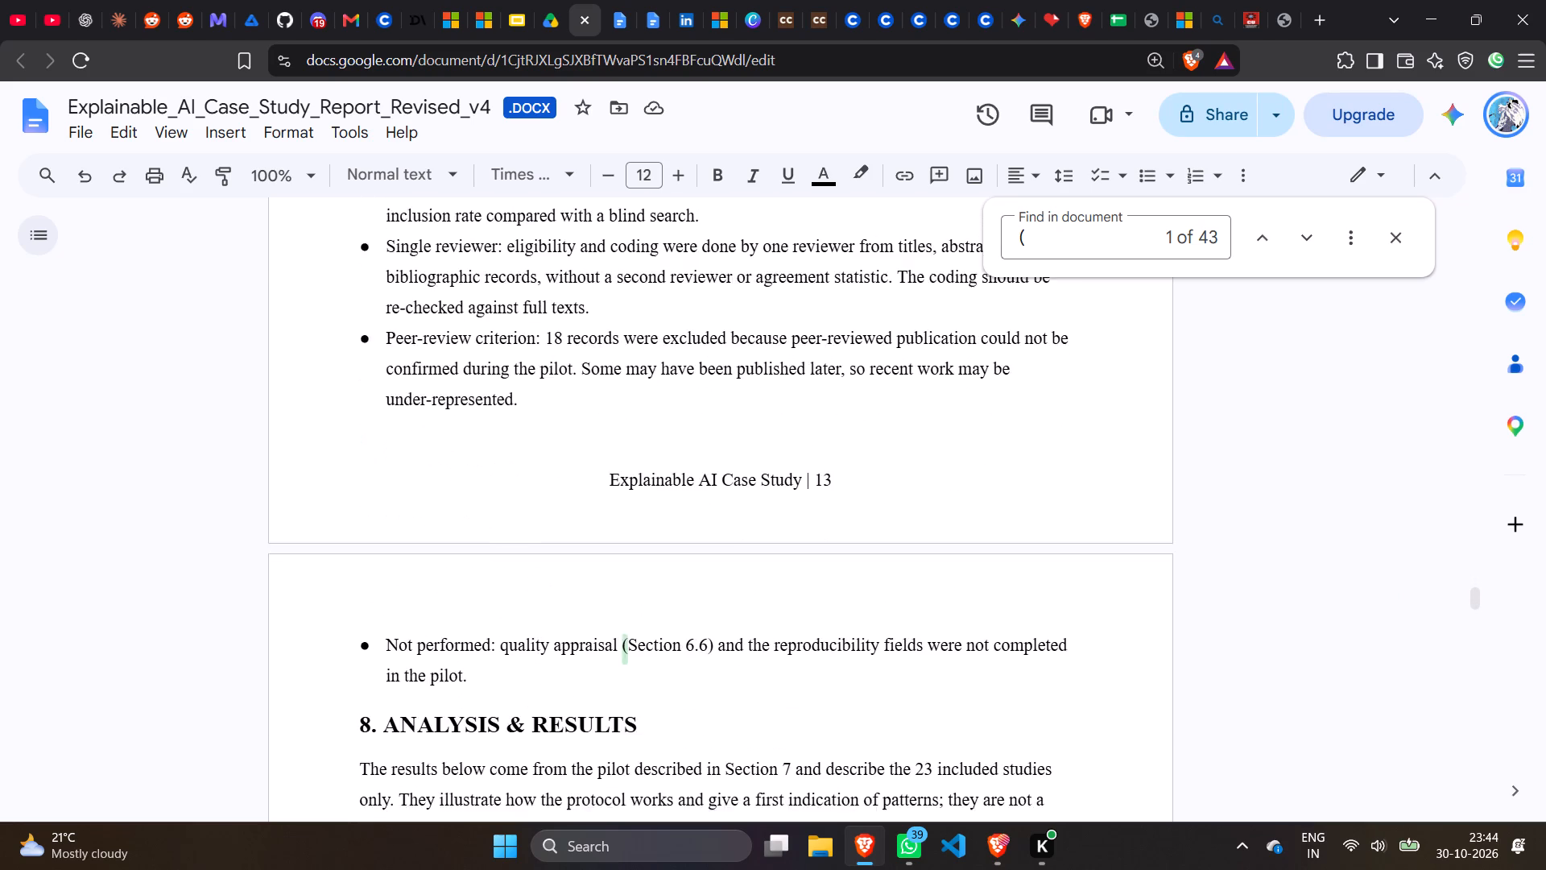
Check section 8 Analysis & Results, including its extraction table and figures, and the start of section 9 for parenthetical text.
{"action": "scroll", "coordinate": [394, 570], "scroll_direction": "down", "scroll_amount": 4}
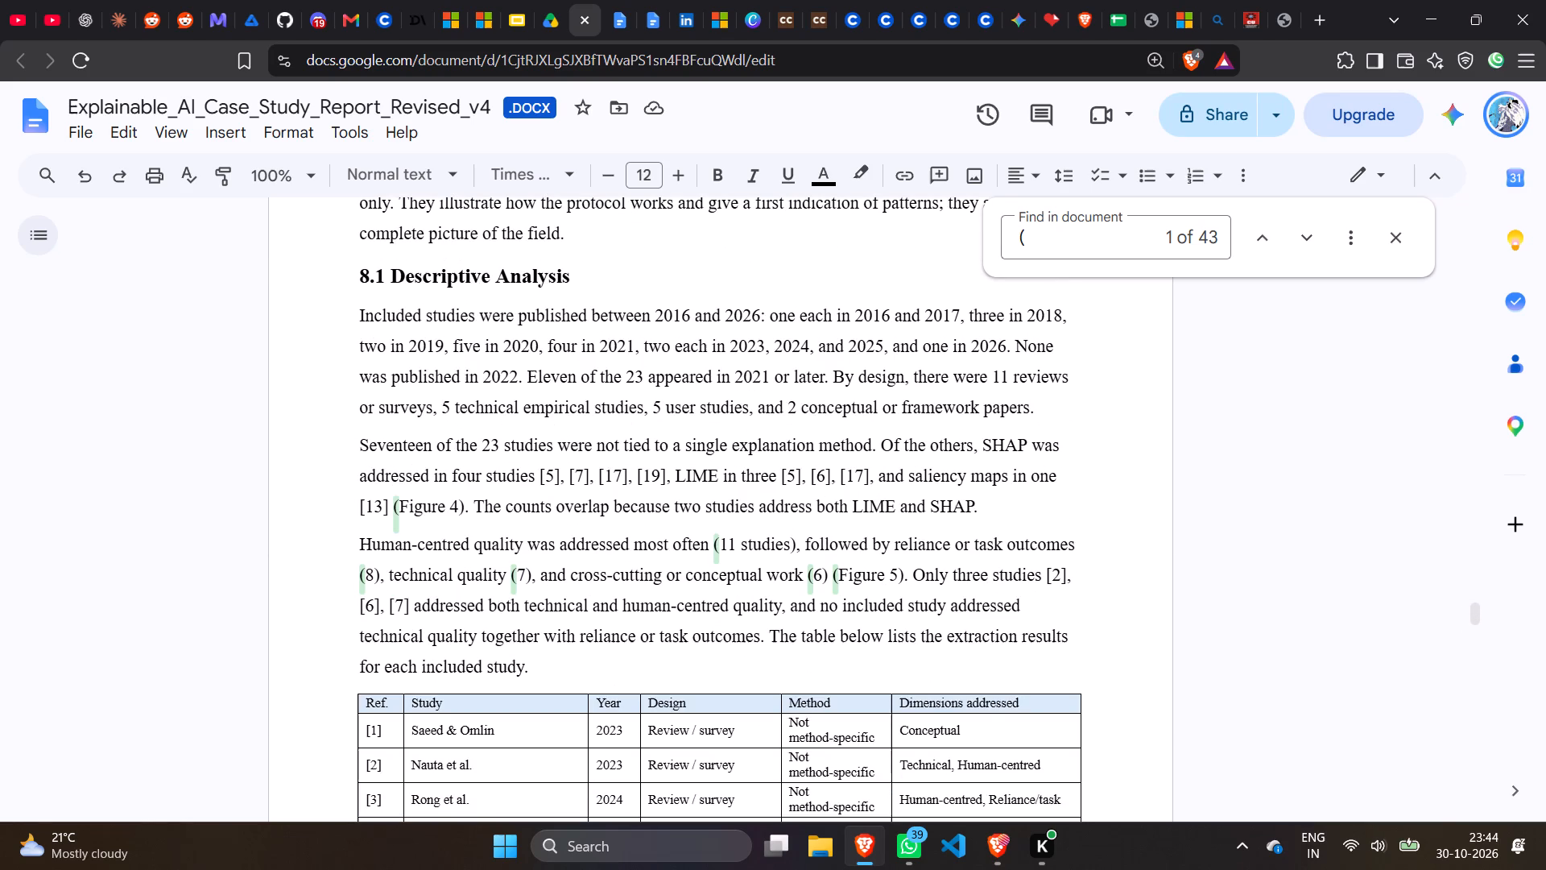
{"action": "scroll", "coordinate": [393, 561], "scroll_direction": "down", "scroll_amount": 2}
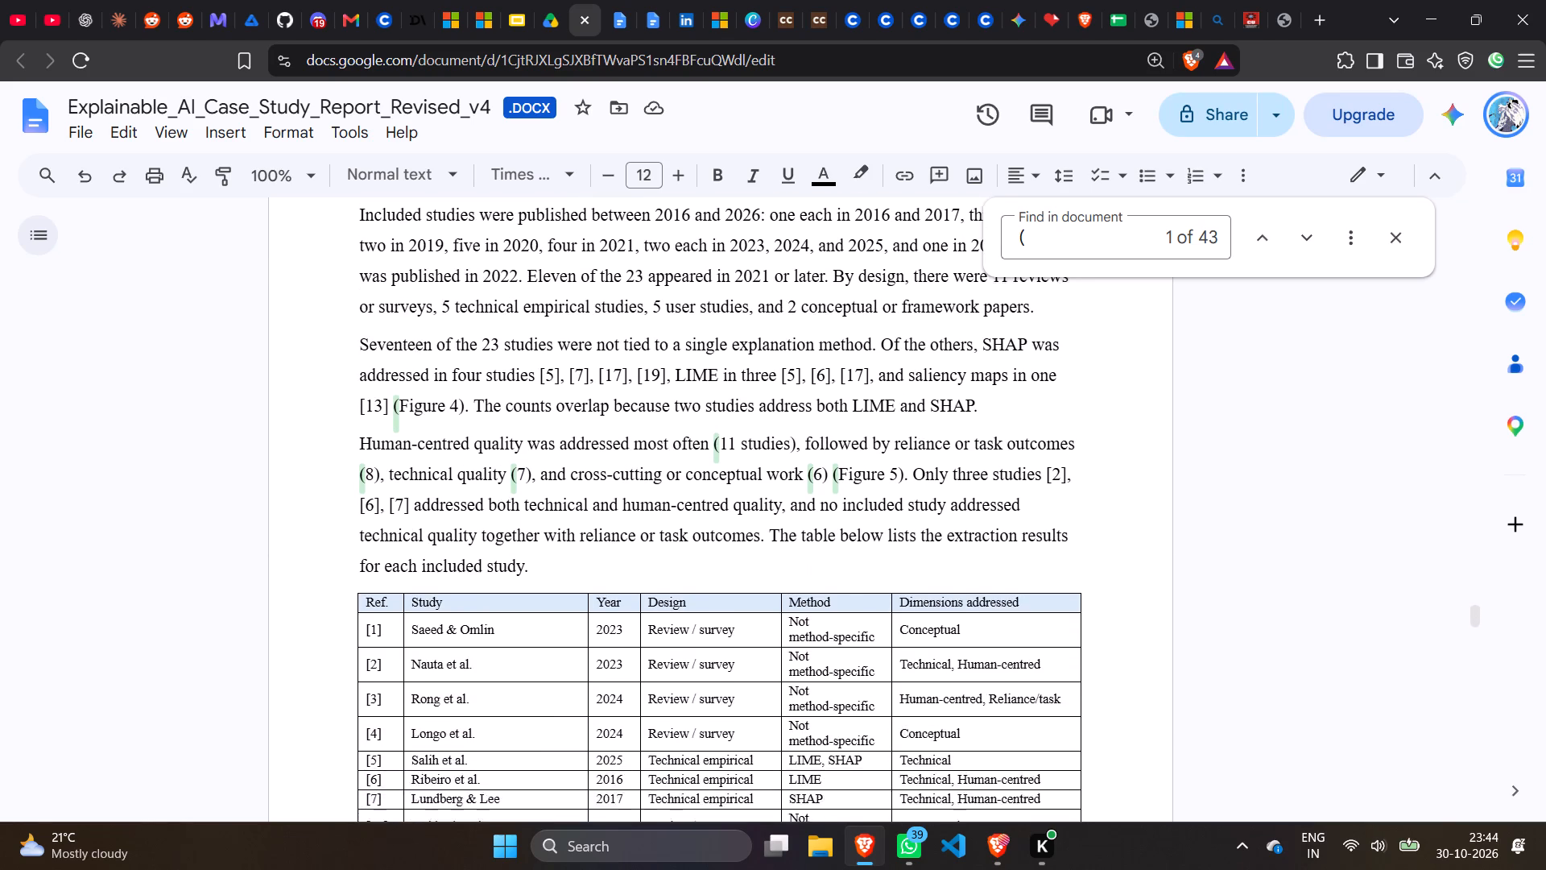
{"action": "scroll", "coordinate": [393, 561], "scroll_direction": "down", "scroll_amount": 8}
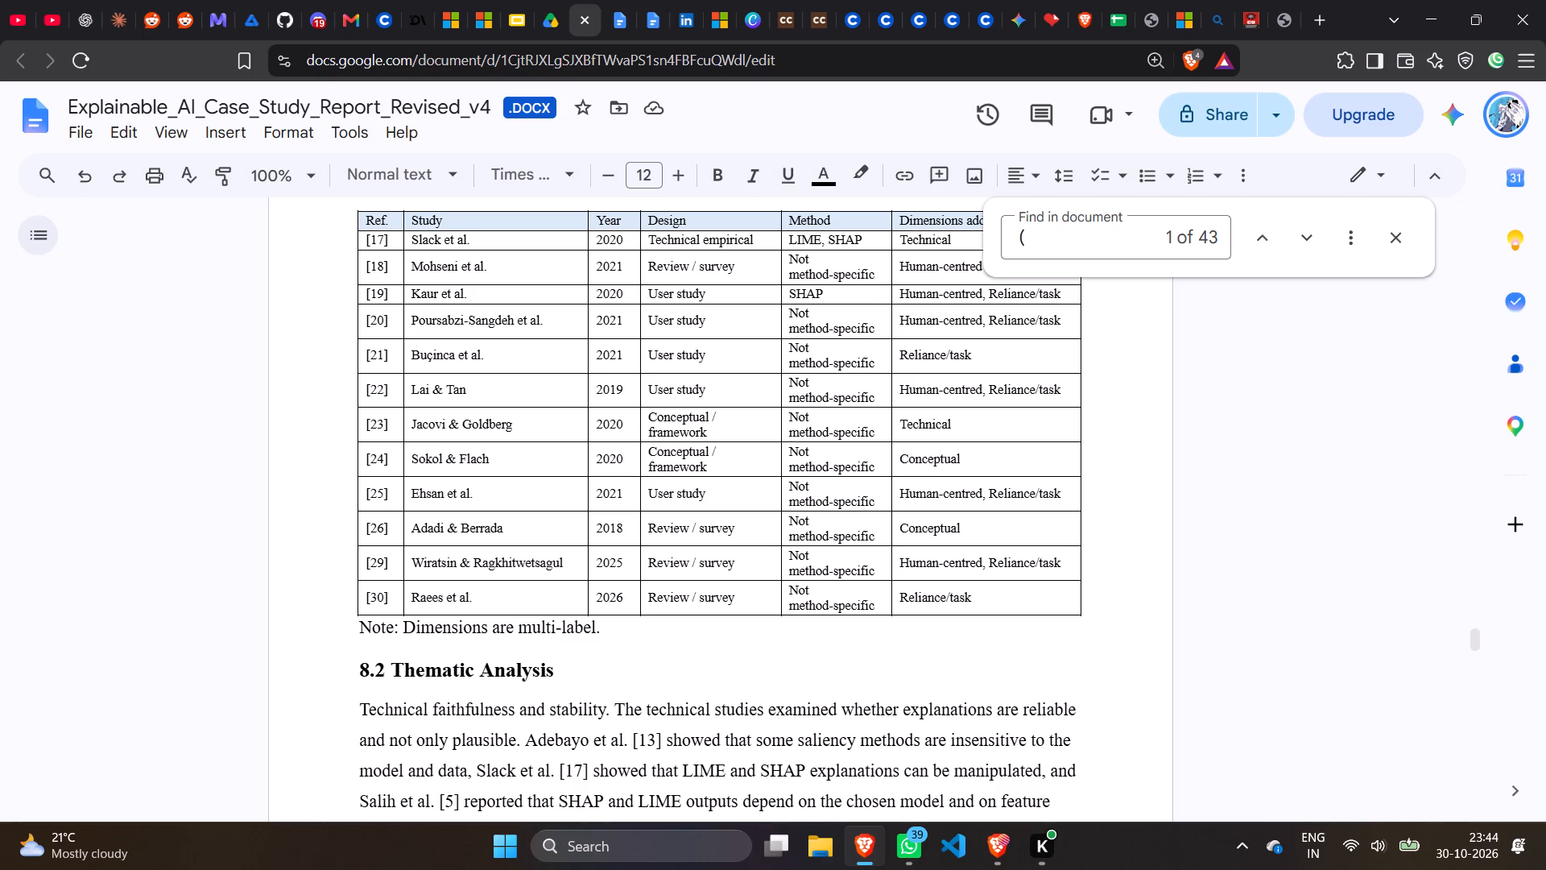
{"action": "scroll", "coordinate": [391, 561], "scroll_direction": "down", "scroll_amount": 4}
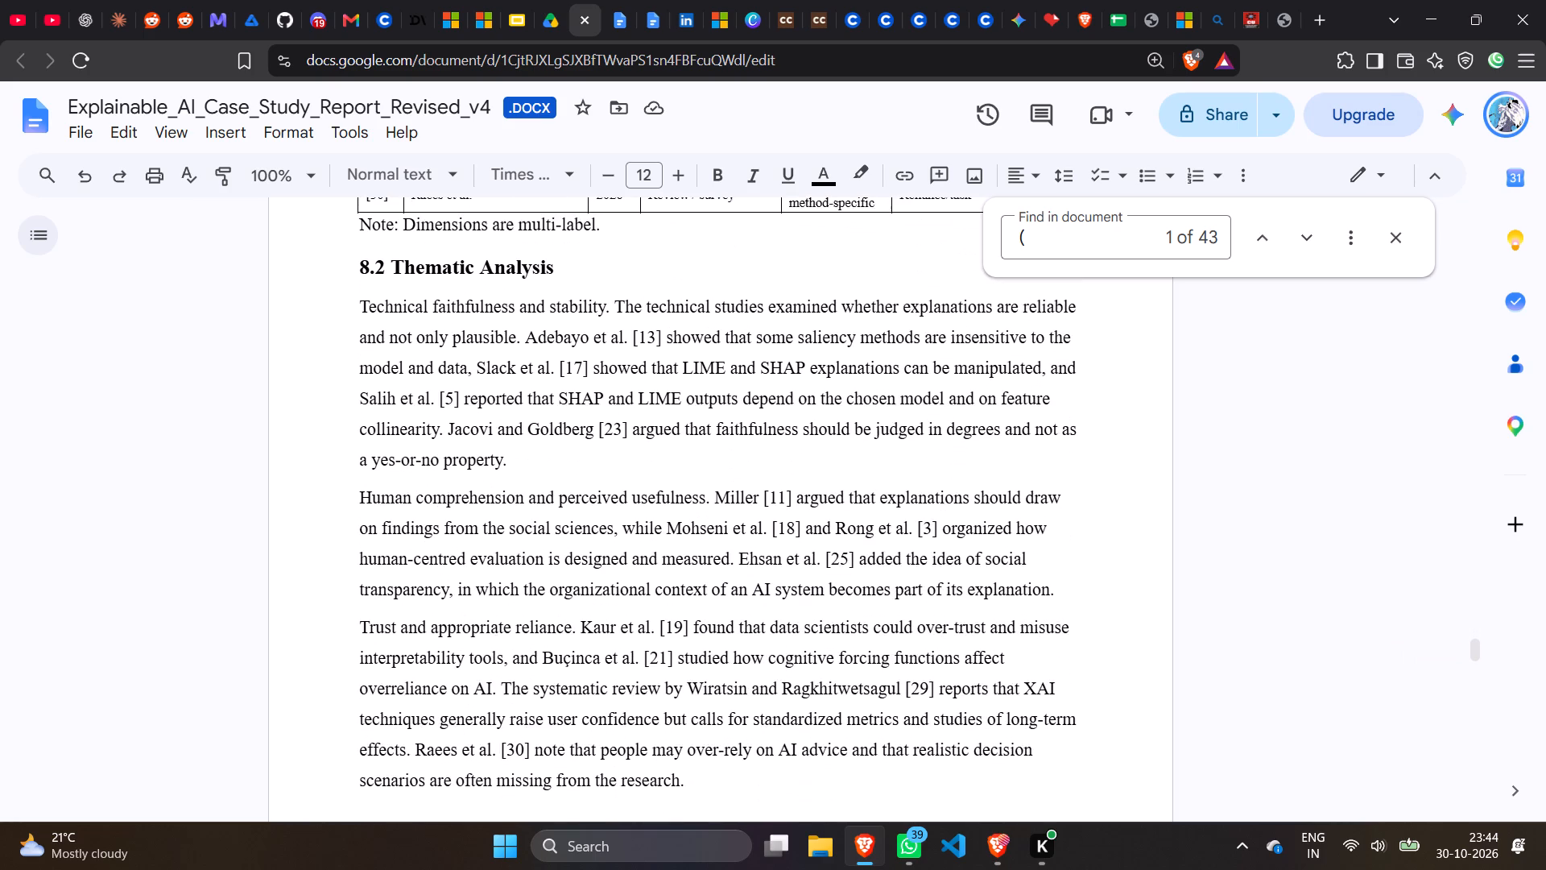
{"action": "scroll", "coordinate": [391, 561], "scroll_direction": "down", "scroll_amount": 7}
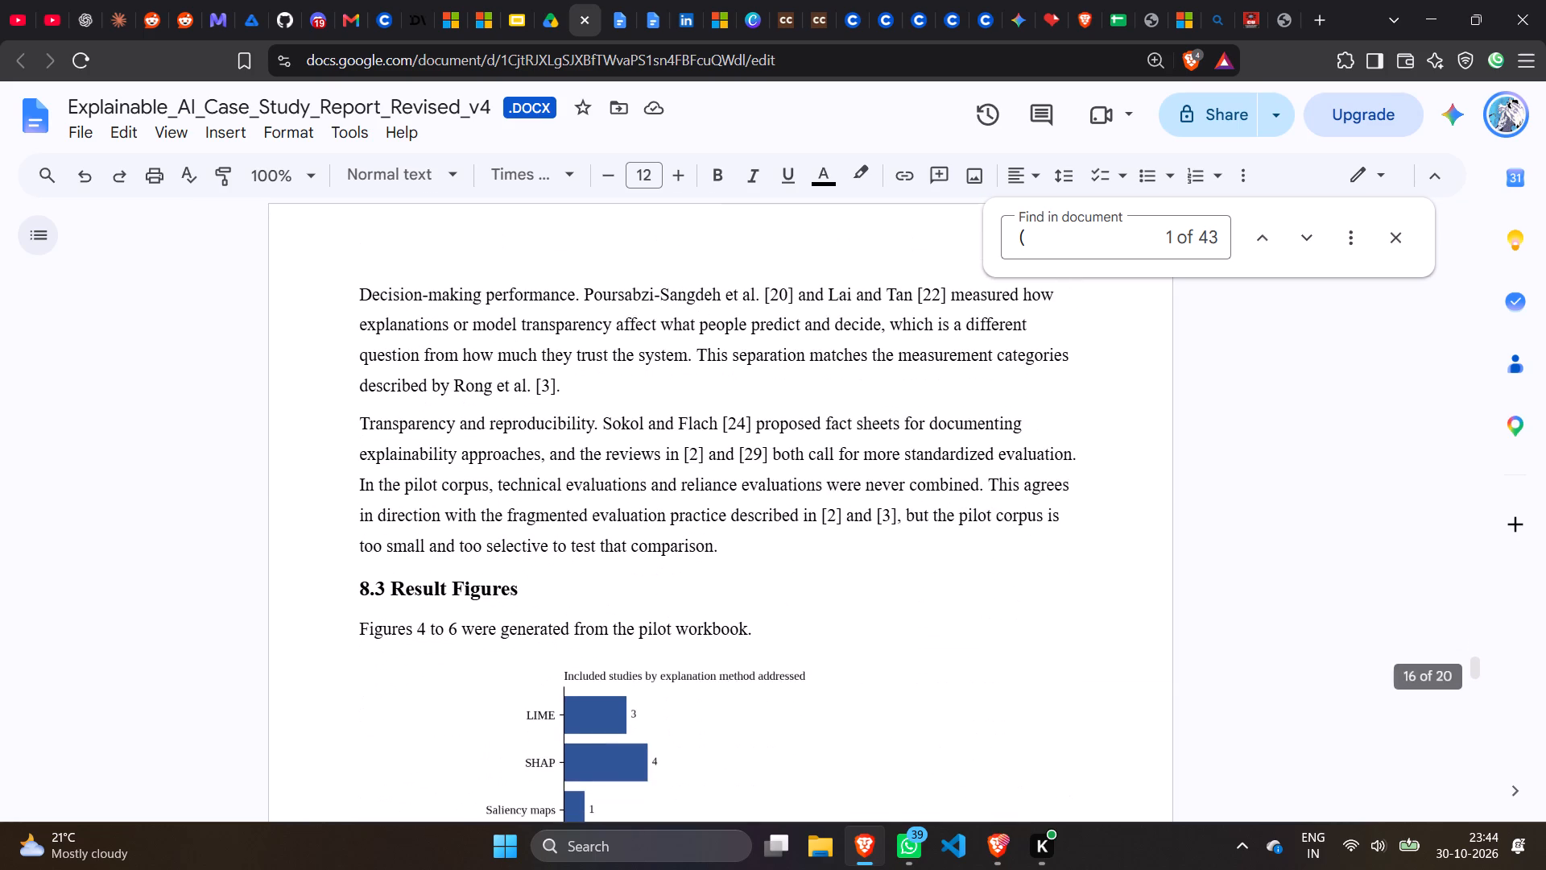
{"action": "scroll", "coordinate": [391, 561], "scroll_direction": "down", "scroll_amount": 11}
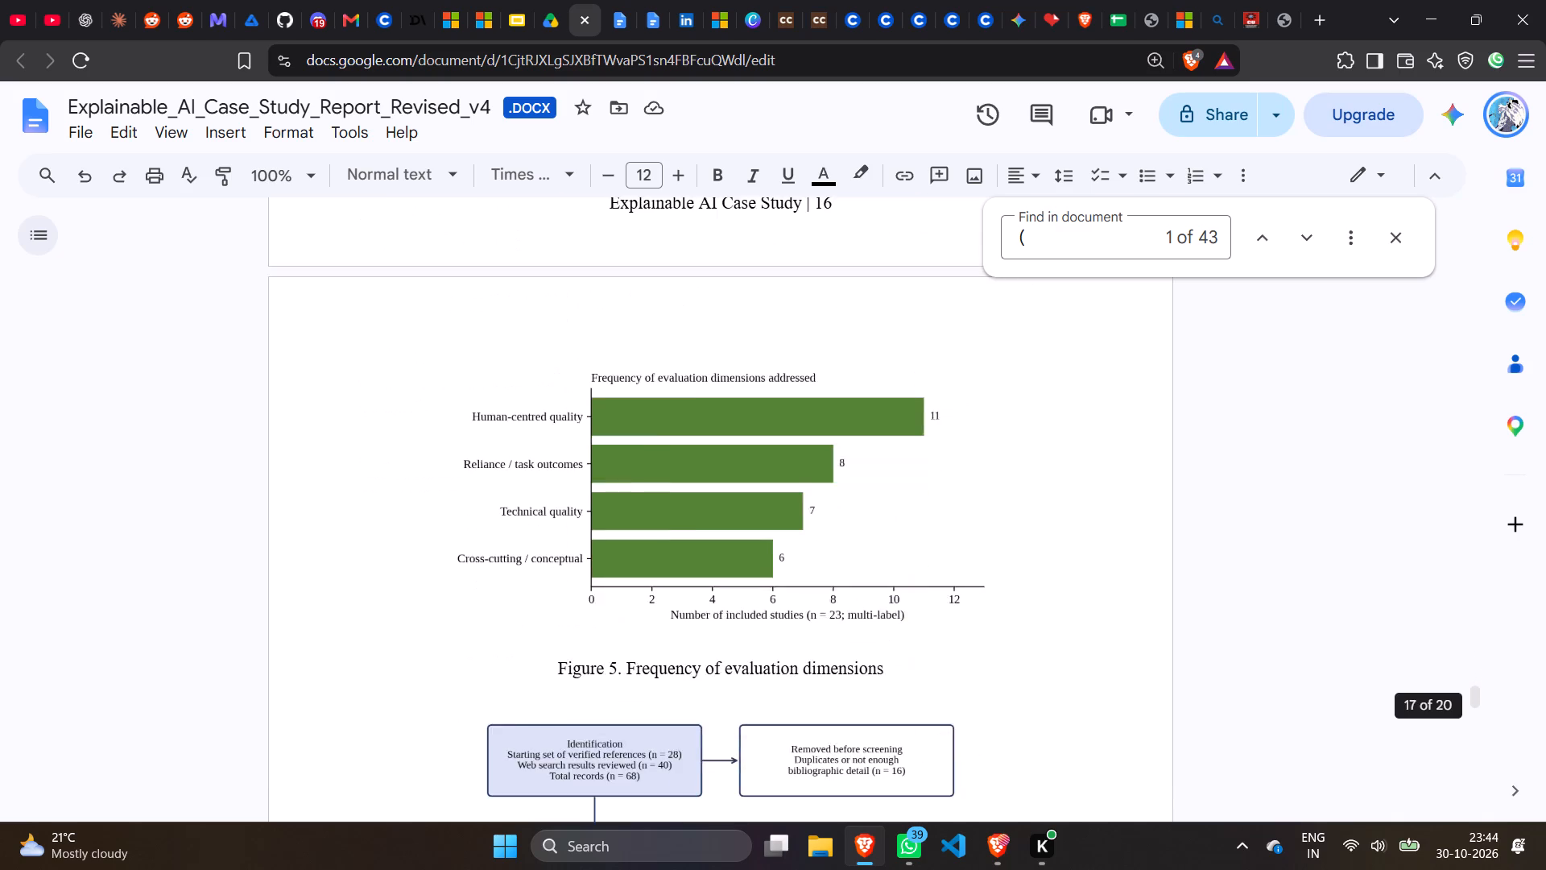
{"action": "scroll", "coordinate": [342, 530], "scroll_direction": "down", "scroll_amount": 13}
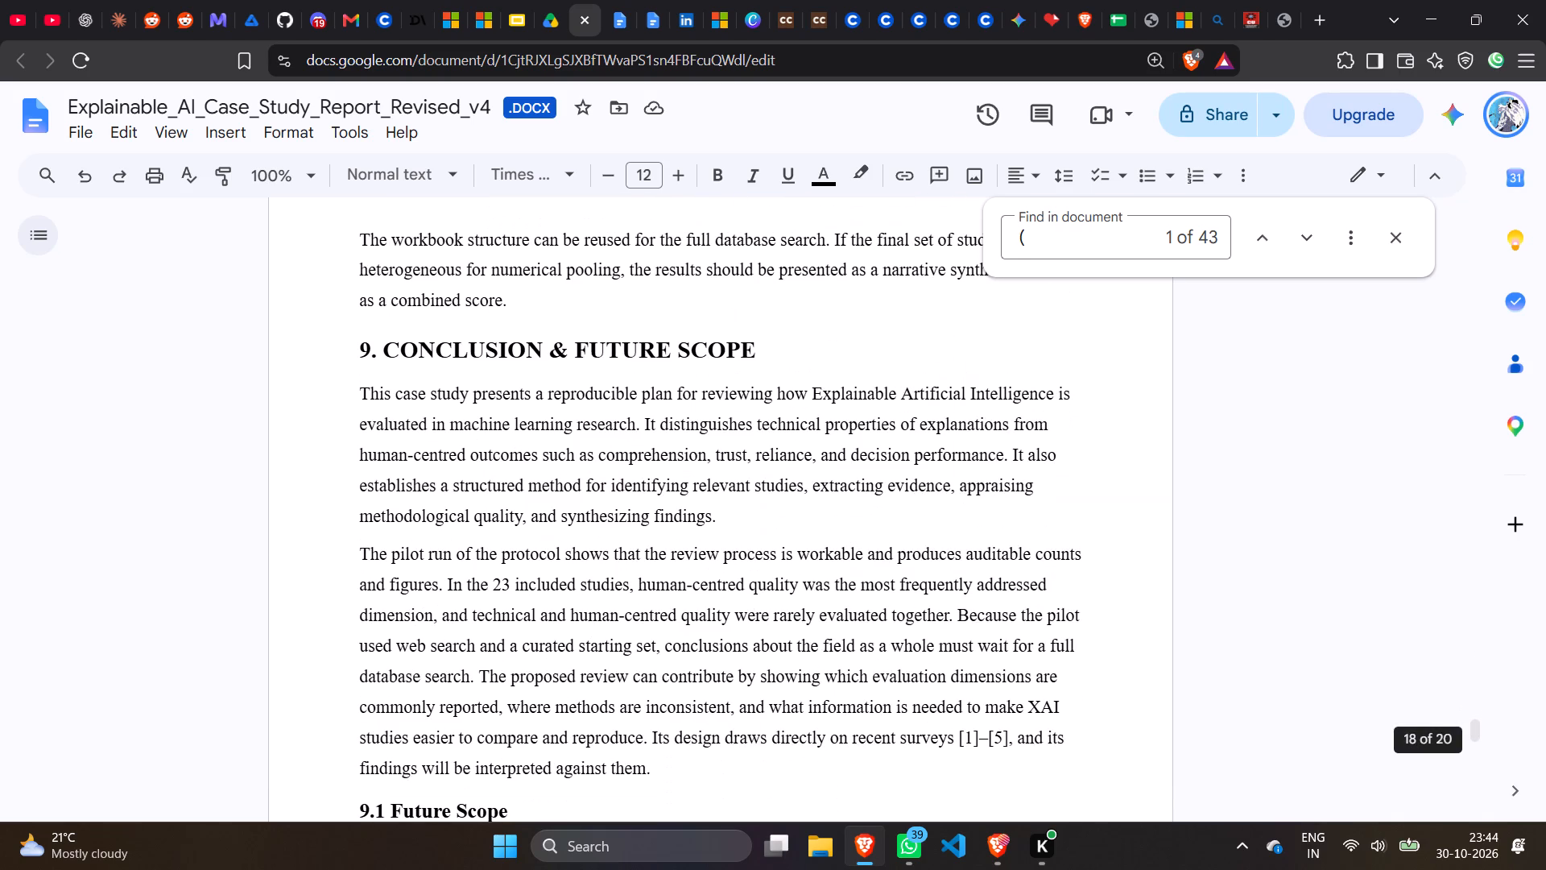
Review the rest of section 9 and the References list for remaining parenthesis matches.
{"action": "scroll", "coordinate": [342, 528], "scroll_direction": "down", "scroll_amount": 10}
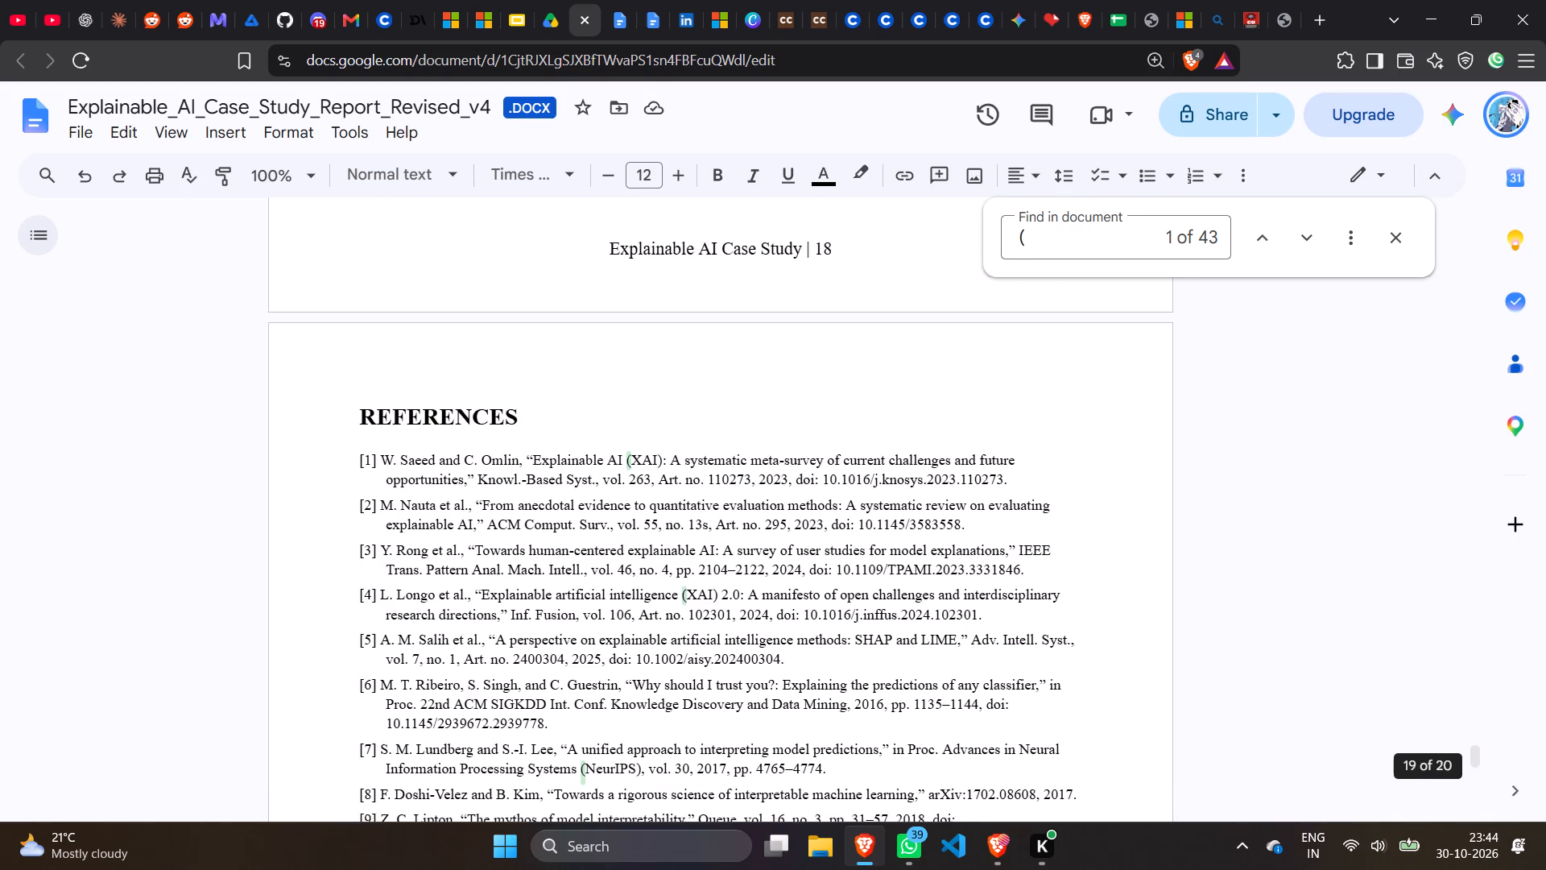
{"action": "scroll", "coordinate": [342, 528], "scroll_direction": "down", "scroll_amount": 15}
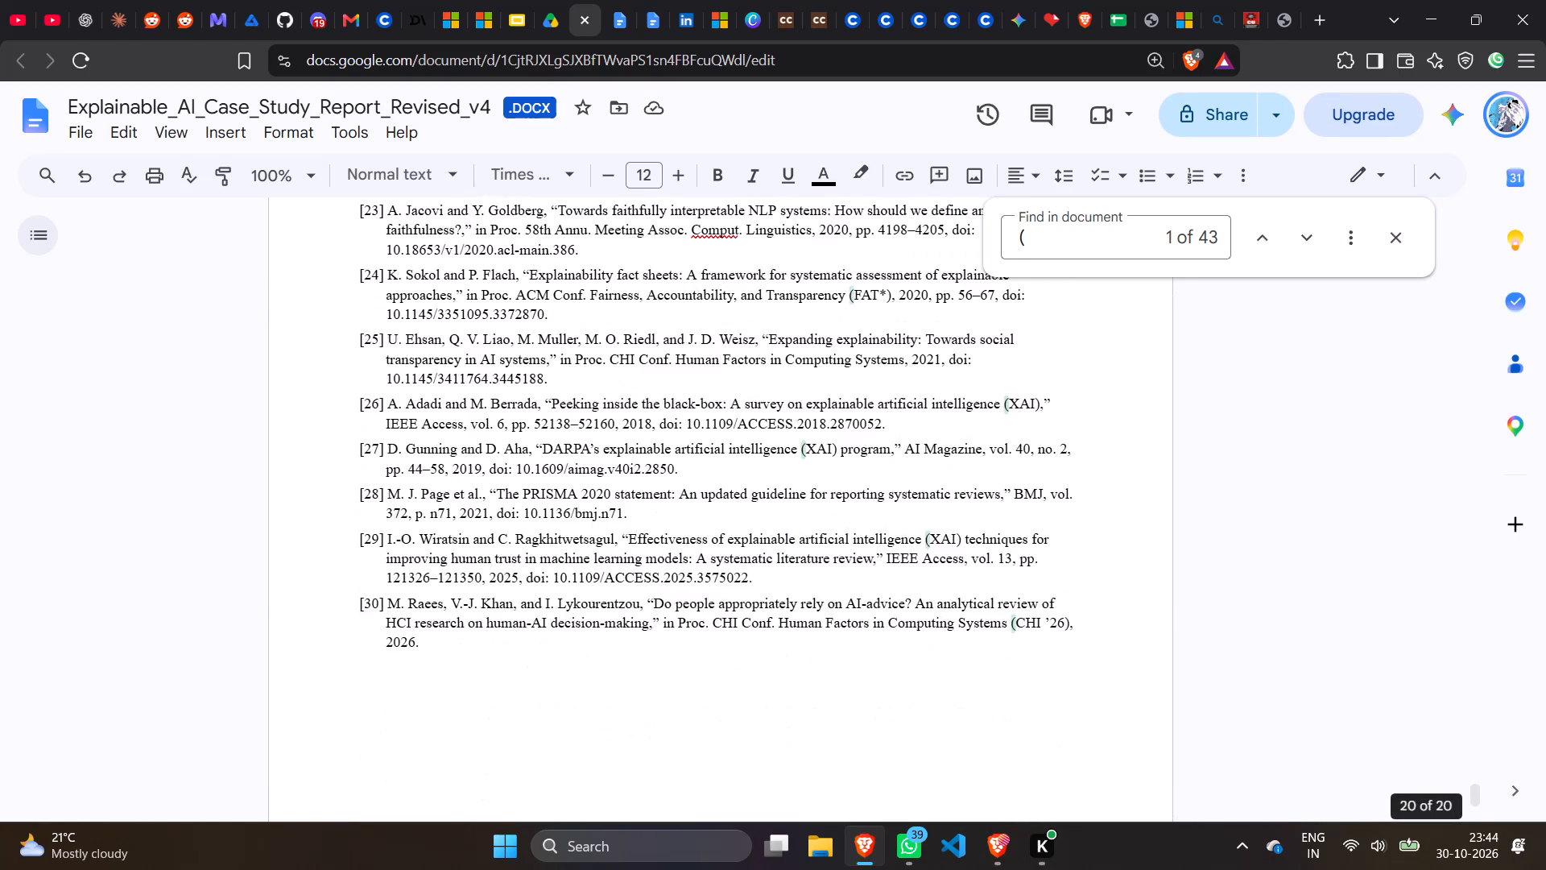
{"action": "scroll", "coordinate": [342, 528], "scroll_direction": "down", "scroll_amount": 6}
{"action": "scroll", "coordinate": [1263, 723], "scroll_direction": "up", "scroll_amount": 14}
{"action": "scroll", "coordinate": [1262, 720], "scroll_direction": "down", "scroll_amount": 3}
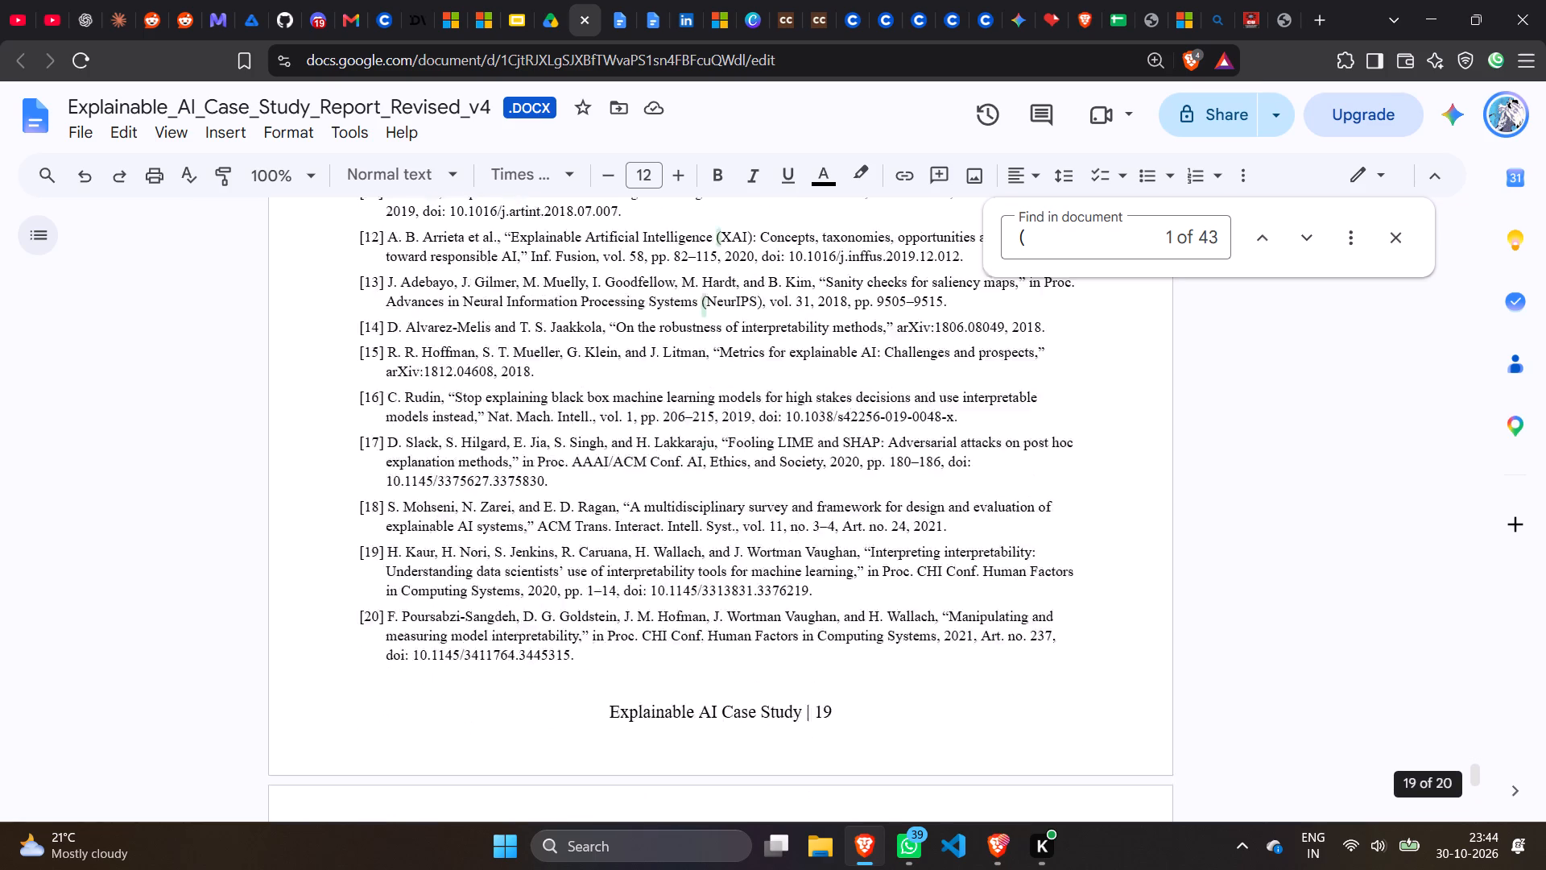
{"action": "scroll", "coordinate": [1262, 720], "scroll_direction": "down", "scroll_amount": 2}
Close the parenthesis search and go back to the report's title page.
{"action": "scroll", "coordinate": [1262, 720], "scroll_direction": "up", "scroll_amount": 20}
{"action": "scroll", "coordinate": [1262, 720], "scroll_direction": "up", "scroll_amount": 3}
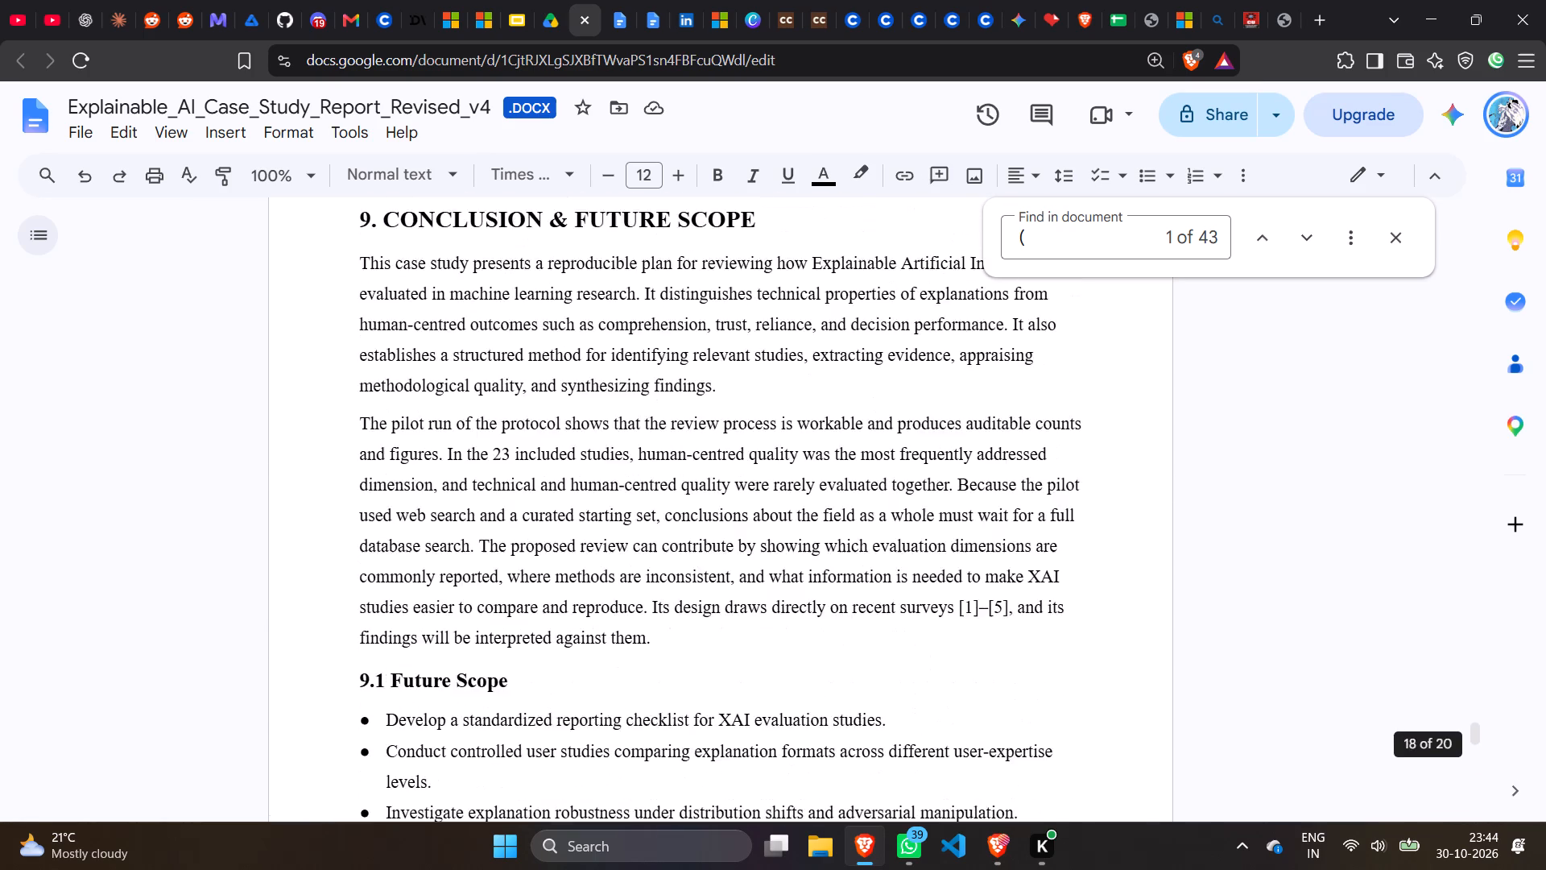
{"action": "scroll", "coordinate": [1262, 720], "scroll_direction": "up", "scroll_amount": 3}
{"action": "left_click", "coordinate": [1398, 225]}
{"action": "scroll", "coordinate": [1177, 513], "scroll_direction": "up", "scroll_amount": 5}
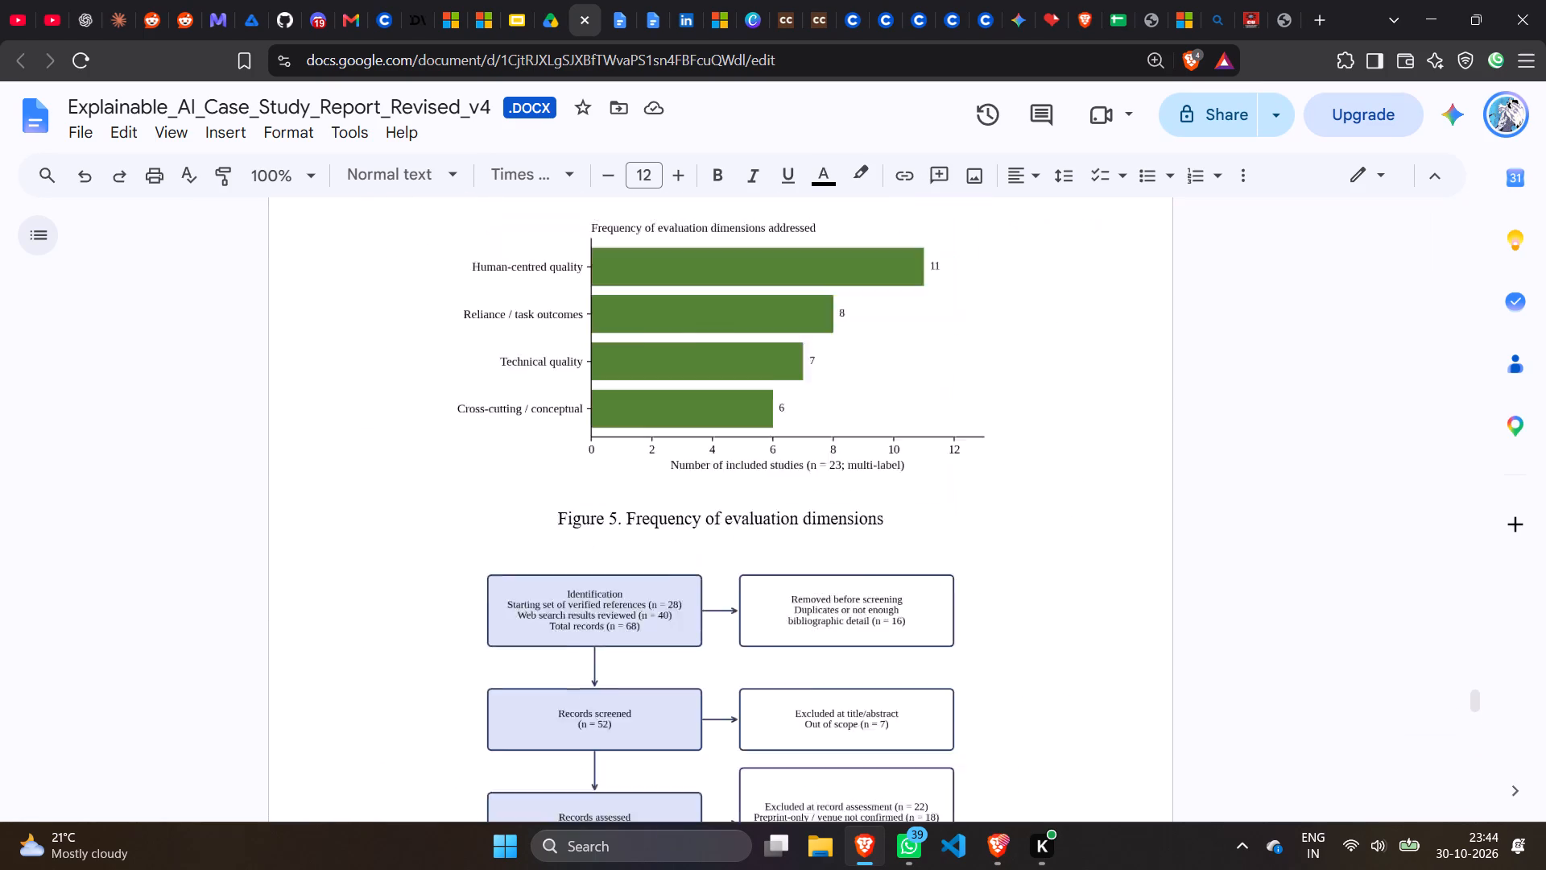
{"action": "scroll", "coordinate": [1177, 513], "scroll_direction": "up", "scroll_amount": 20}
{"action": "scroll", "coordinate": [1177, 513], "scroll_direction": "up", "scroll_amount": 20}
{"action": "scroll", "coordinate": [1177, 513], "scroll_direction": "up", "scroll_amount": 15}
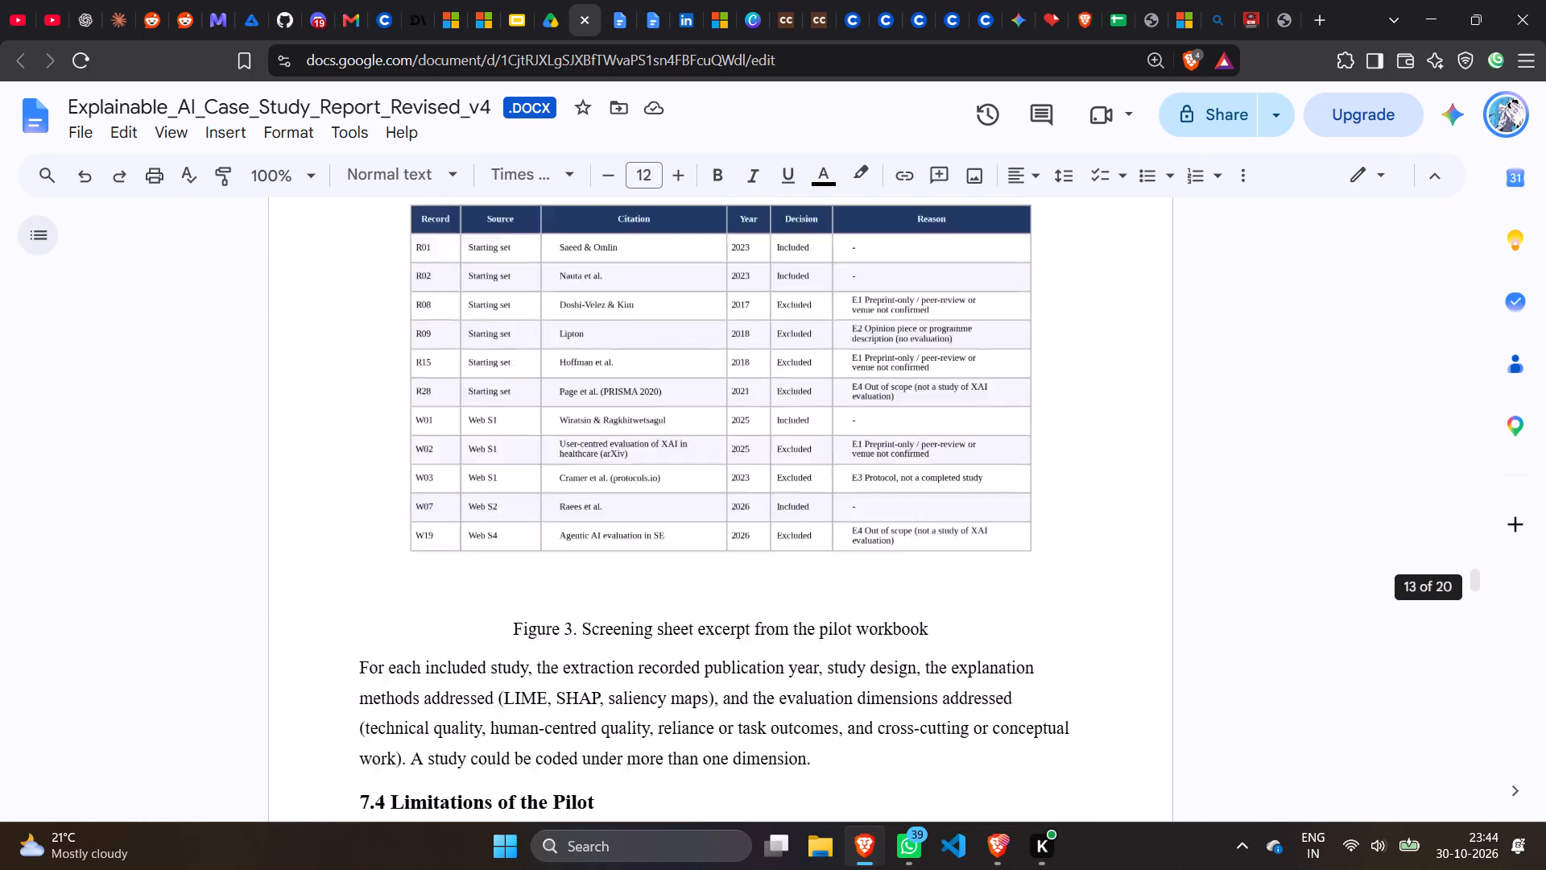
{"action": "scroll", "coordinate": [1177, 513], "scroll_direction": "up", "scroll_amount": 20}
{"action": "scroll", "coordinate": [1177, 513], "scroll_direction": "up", "scroll_amount": 20}
{"action": "scroll", "coordinate": [1177, 513], "scroll_direction": "up", "scroll_amount": 15}
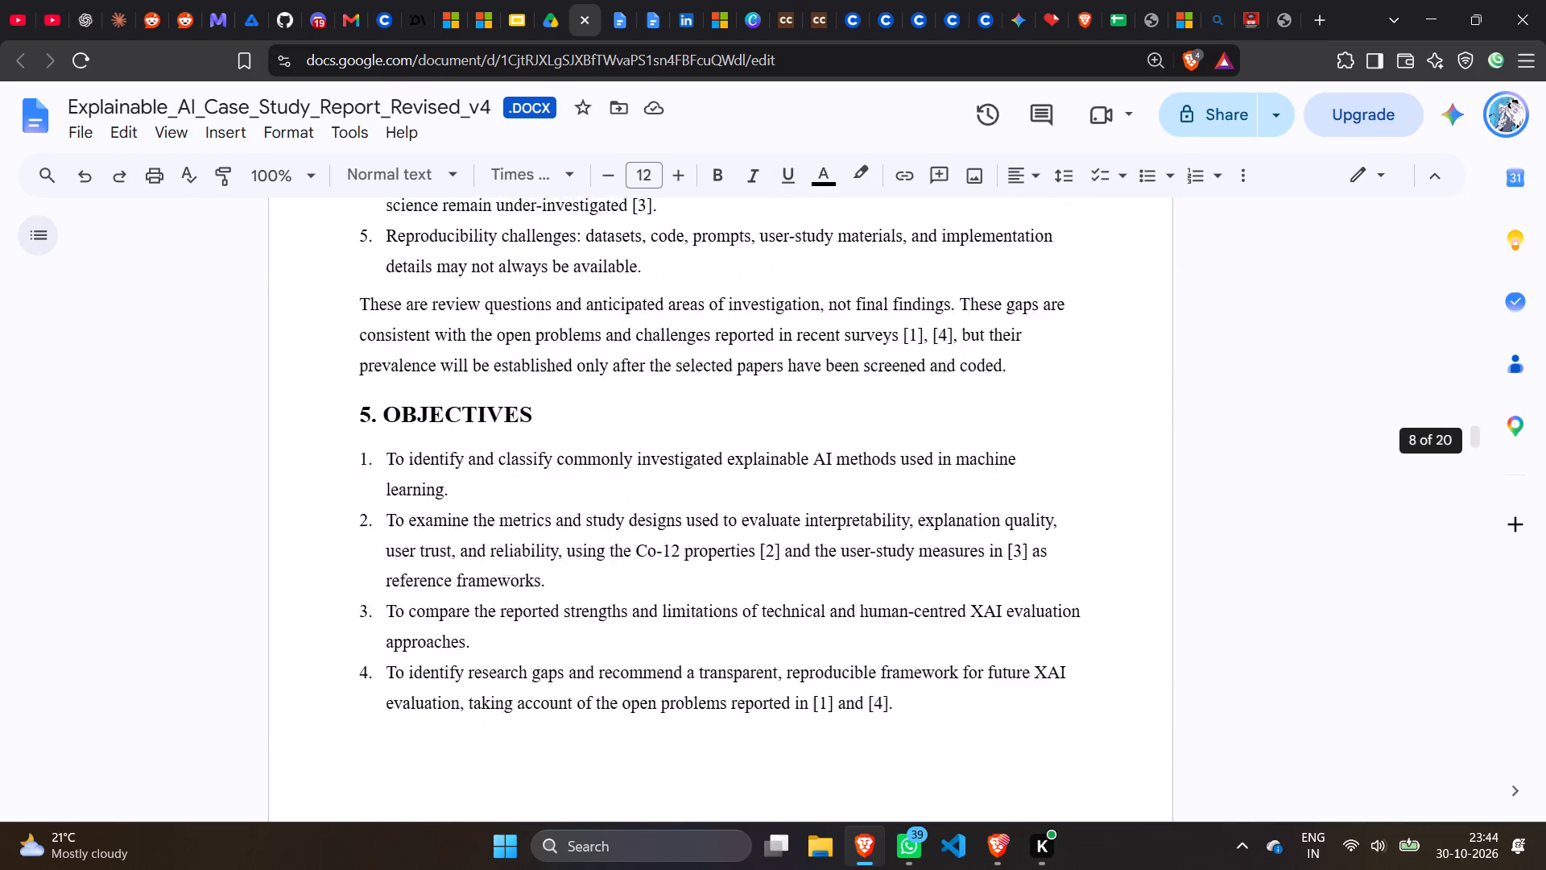
{"action": "scroll", "coordinate": [1177, 513], "scroll_direction": "up", "scroll_amount": 20}
{"action": "scroll", "coordinate": [1177, 513], "scroll_direction": "up", "scroll_amount": 20}
{"action": "scroll", "coordinate": [1177, 513], "scroll_direction": "up", "scroll_amount": 6}
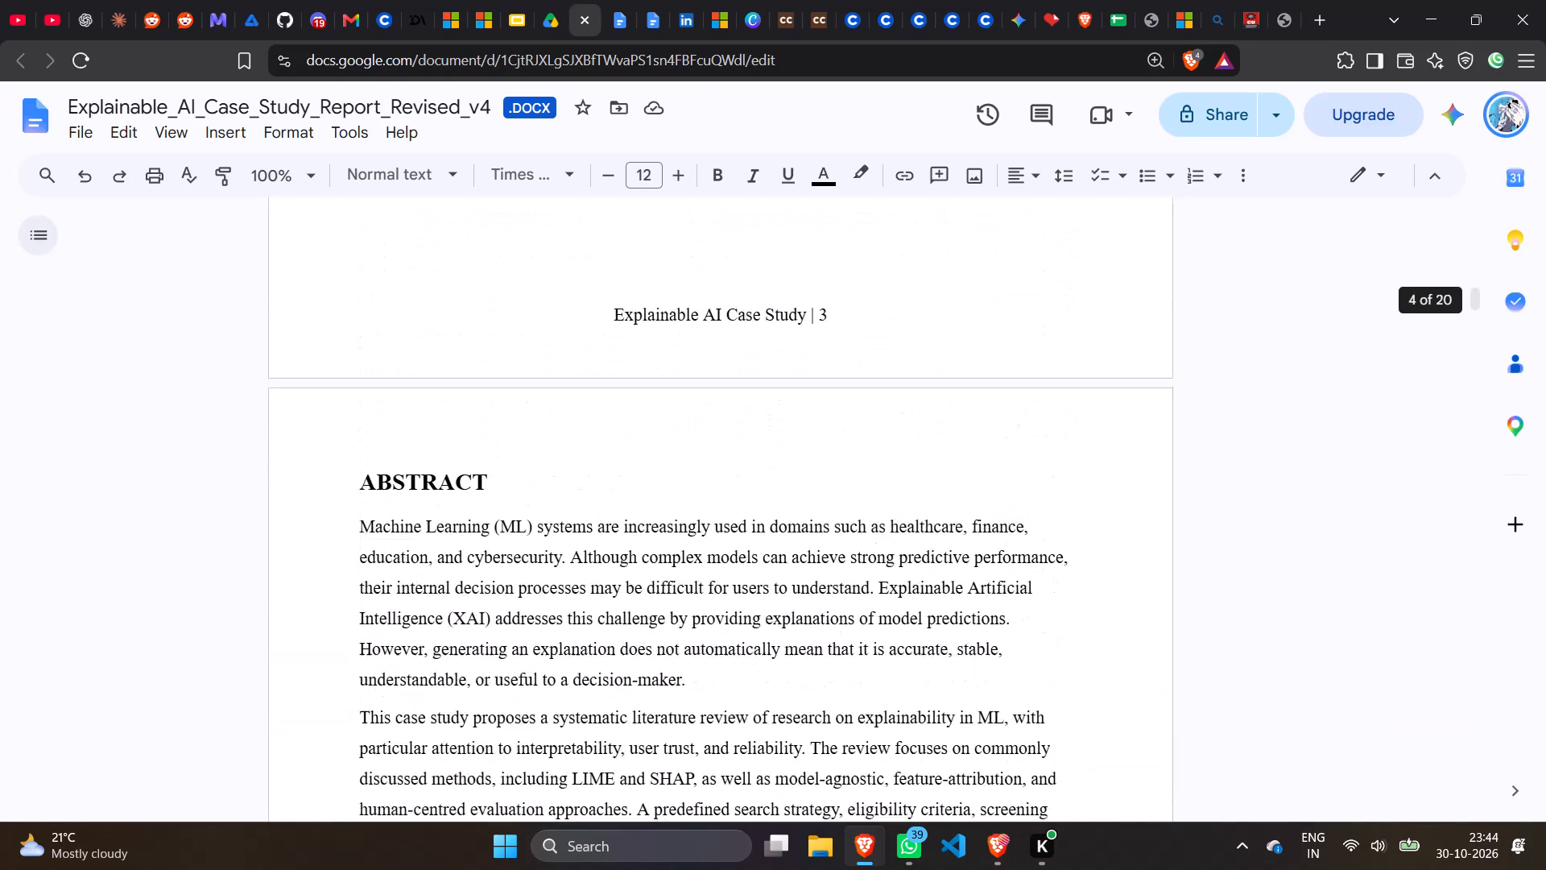
{"action": "scroll", "coordinate": [767, 486], "scroll_direction": "up", "scroll_amount": 13}
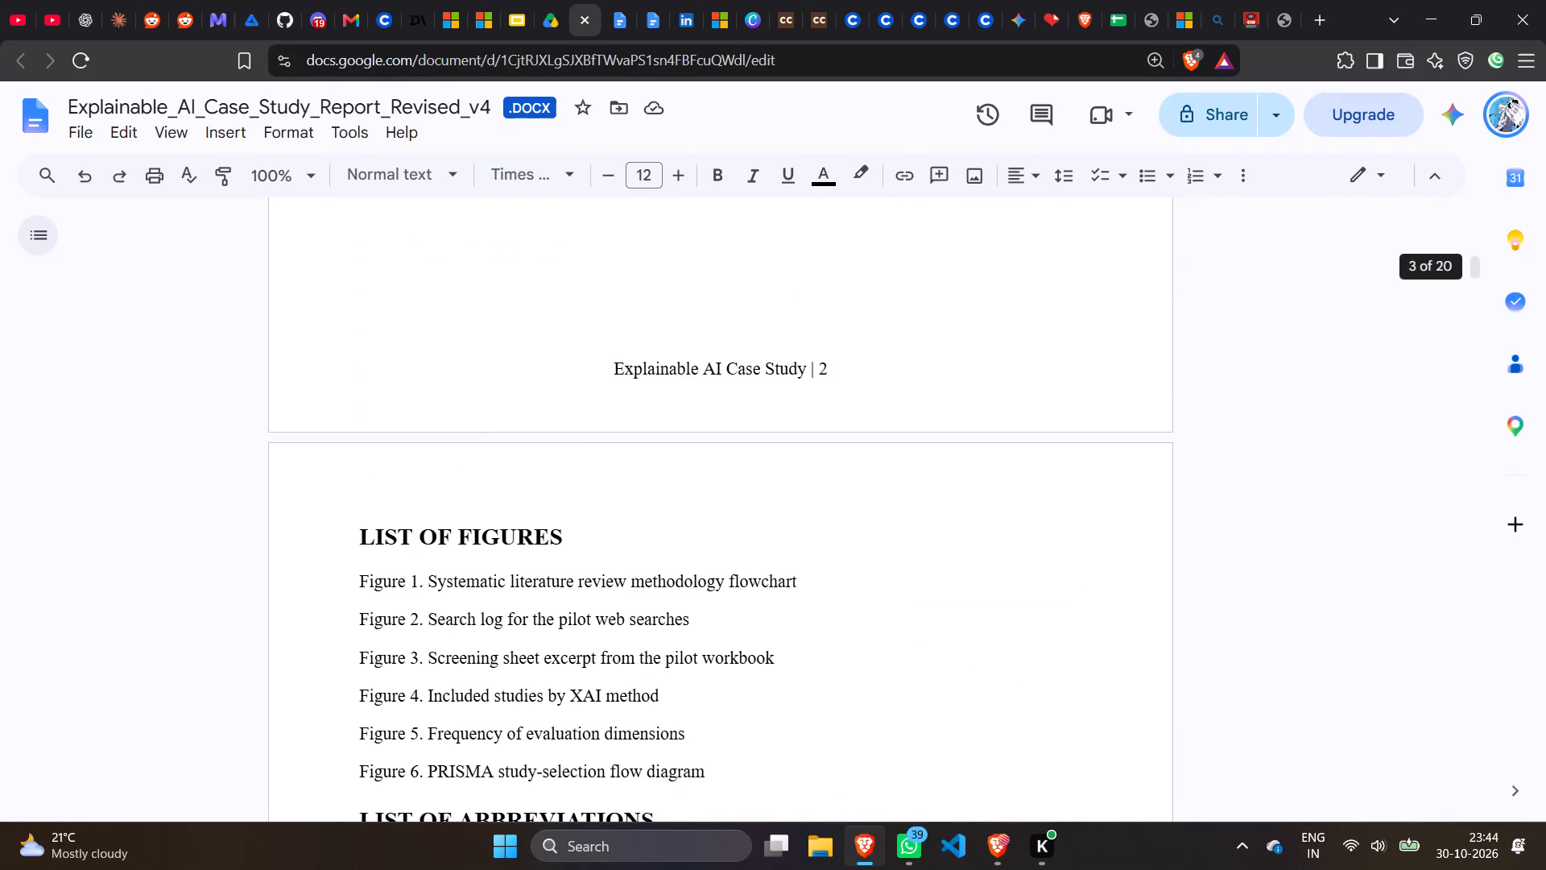
{"action": "scroll", "coordinate": [767, 485], "scroll_direction": "up", "scroll_amount": 20}
{"action": "scroll", "coordinate": [767, 485], "scroll_direction": "up", "scroll_amount": 9}
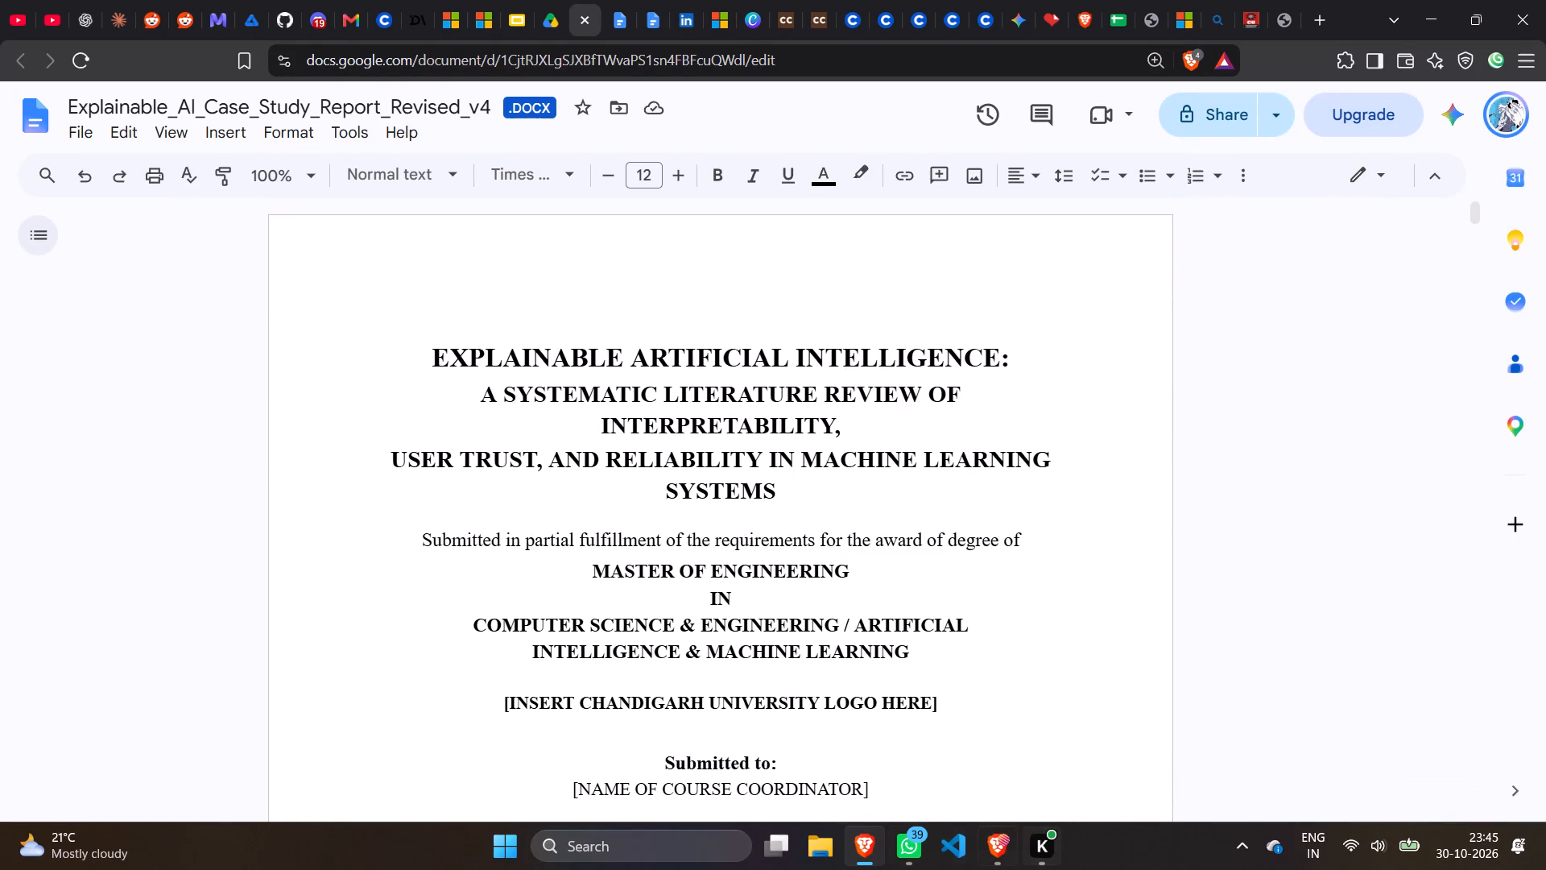
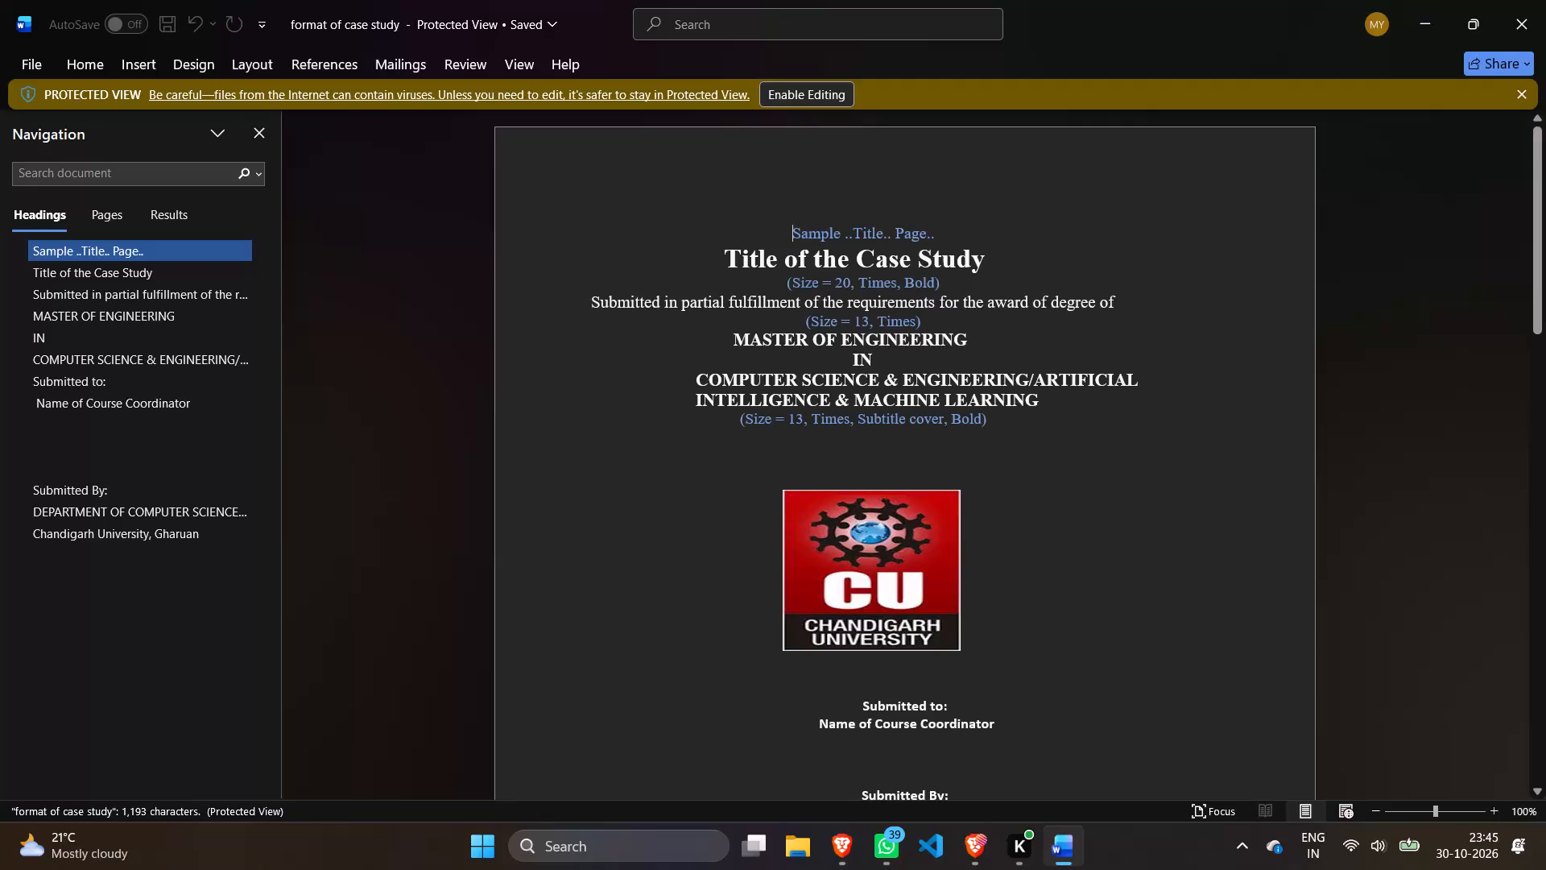
Copy the Chandigarh University logo from the title page of the case study format template in Word.
{"action": "left_click", "coordinate": [870, 565]}
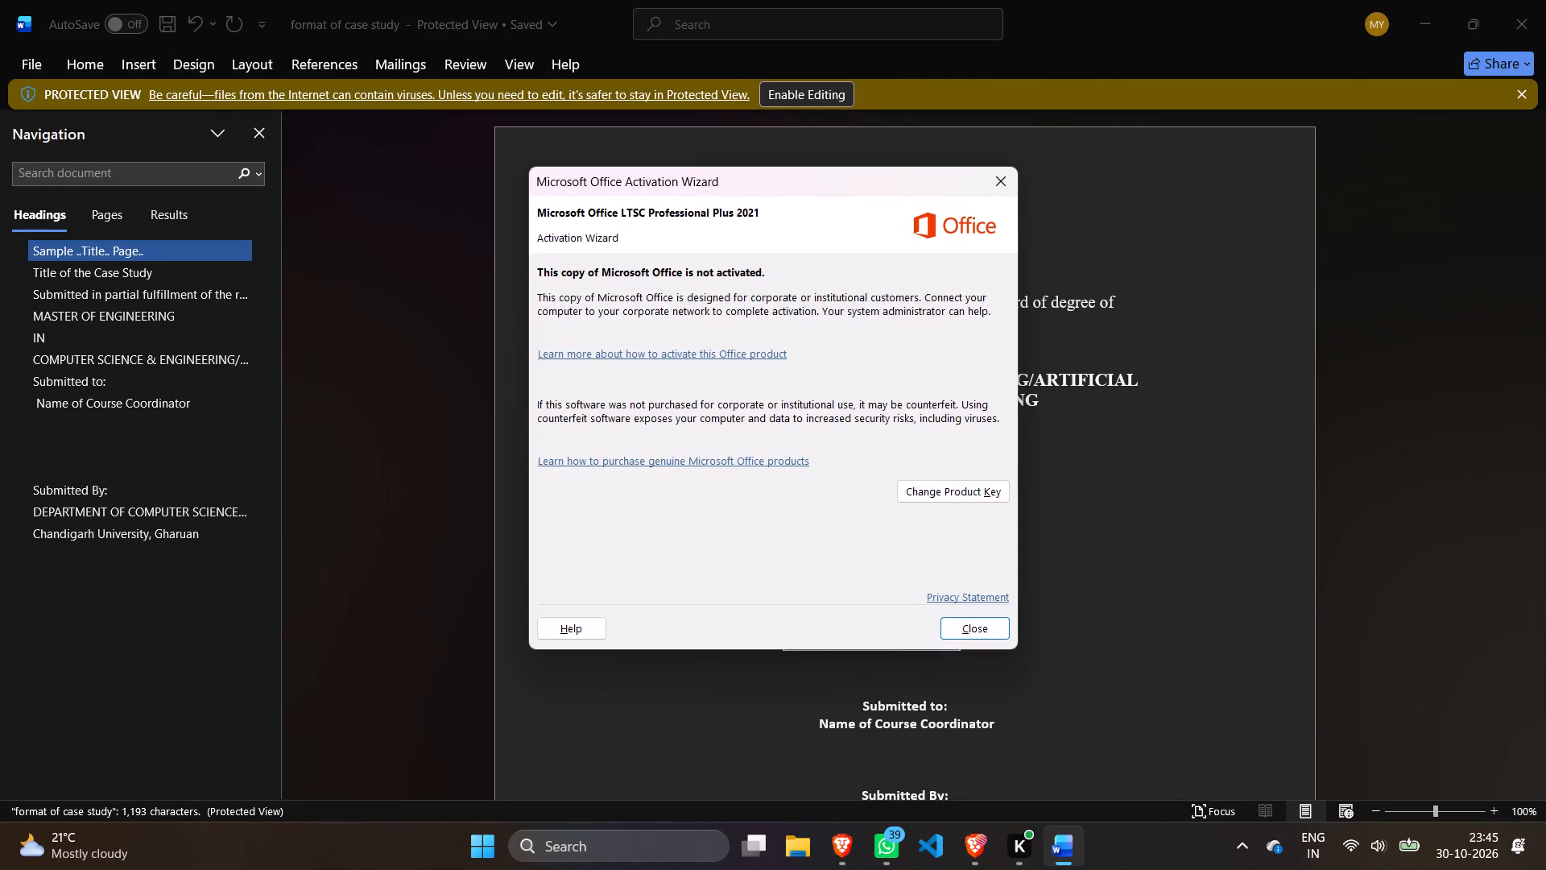
{"action": "left_click", "coordinate": [1005, 627]}
{"action": "left_click", "coordinate": [863, 571]}
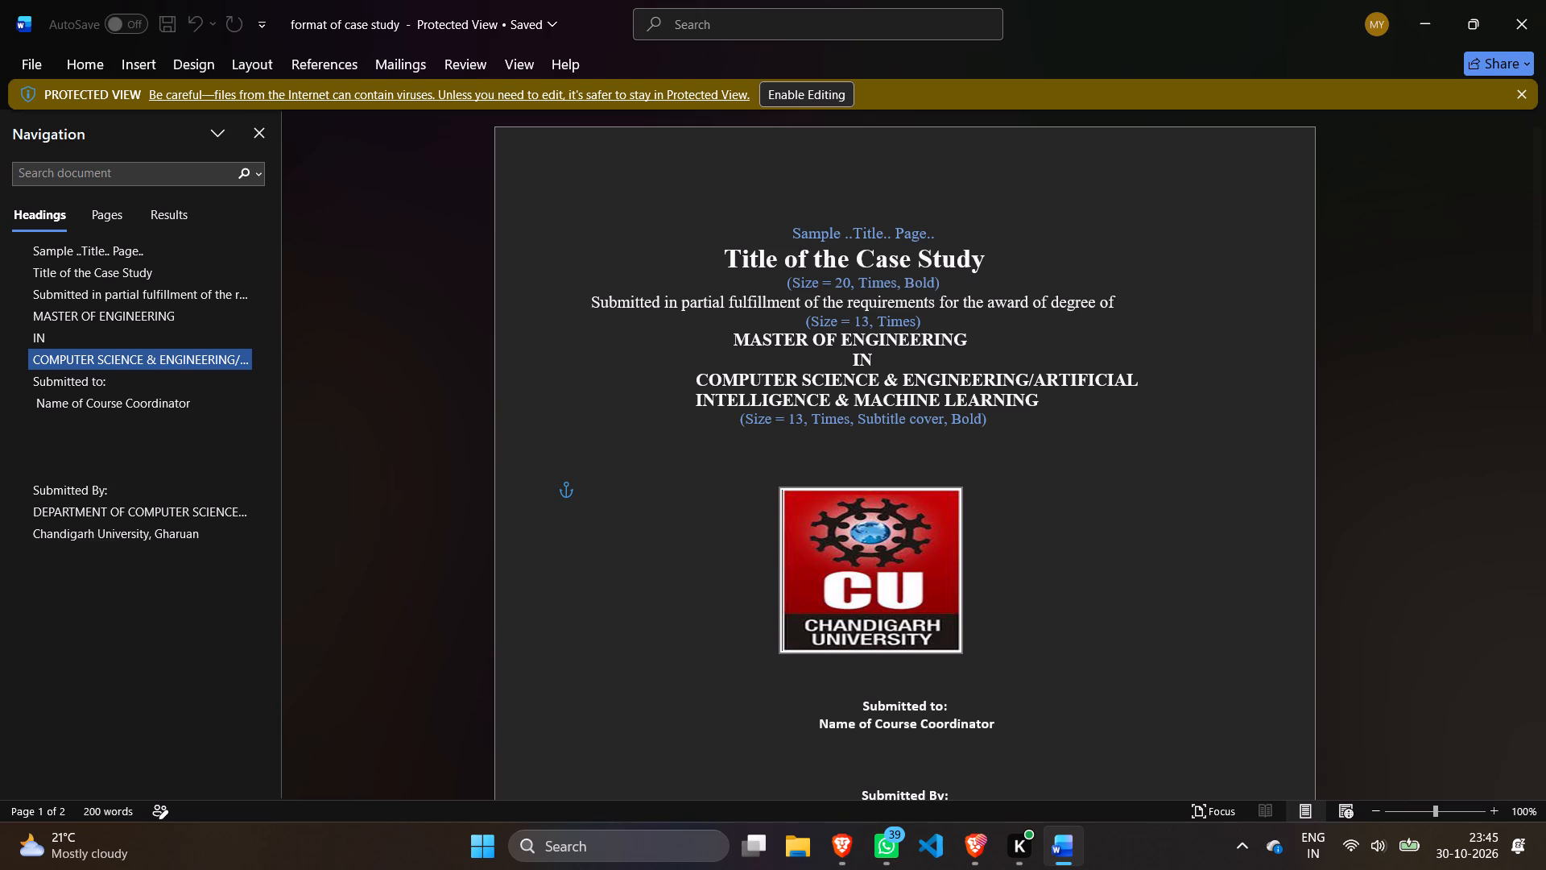
{"action": "right_click", "coordinate": [855, 565]}
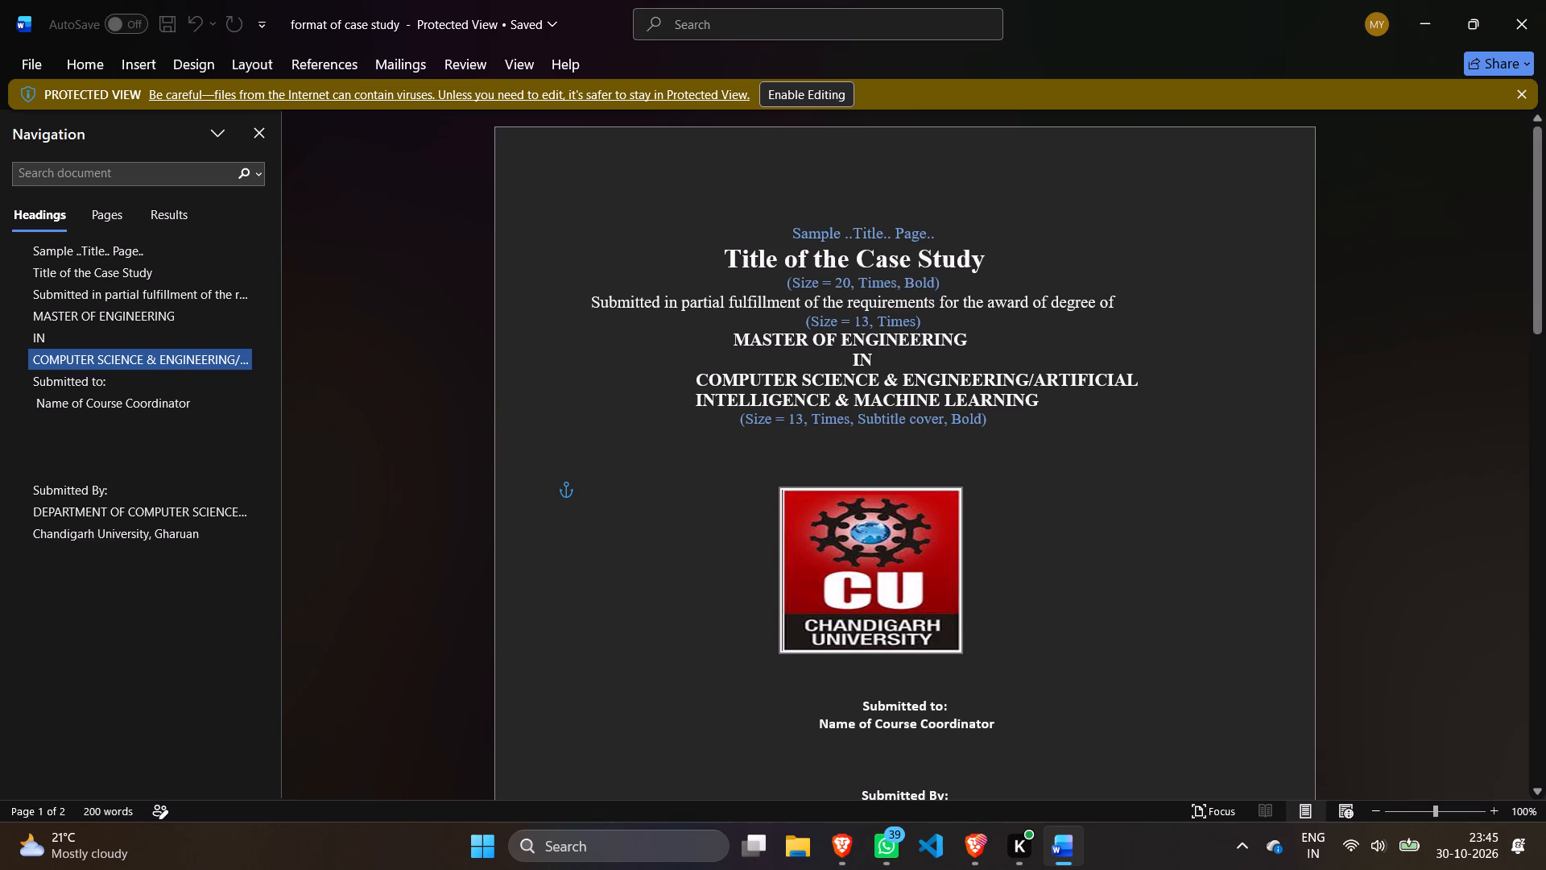
{"action": "left_click", "coordinate": [935, 280]}
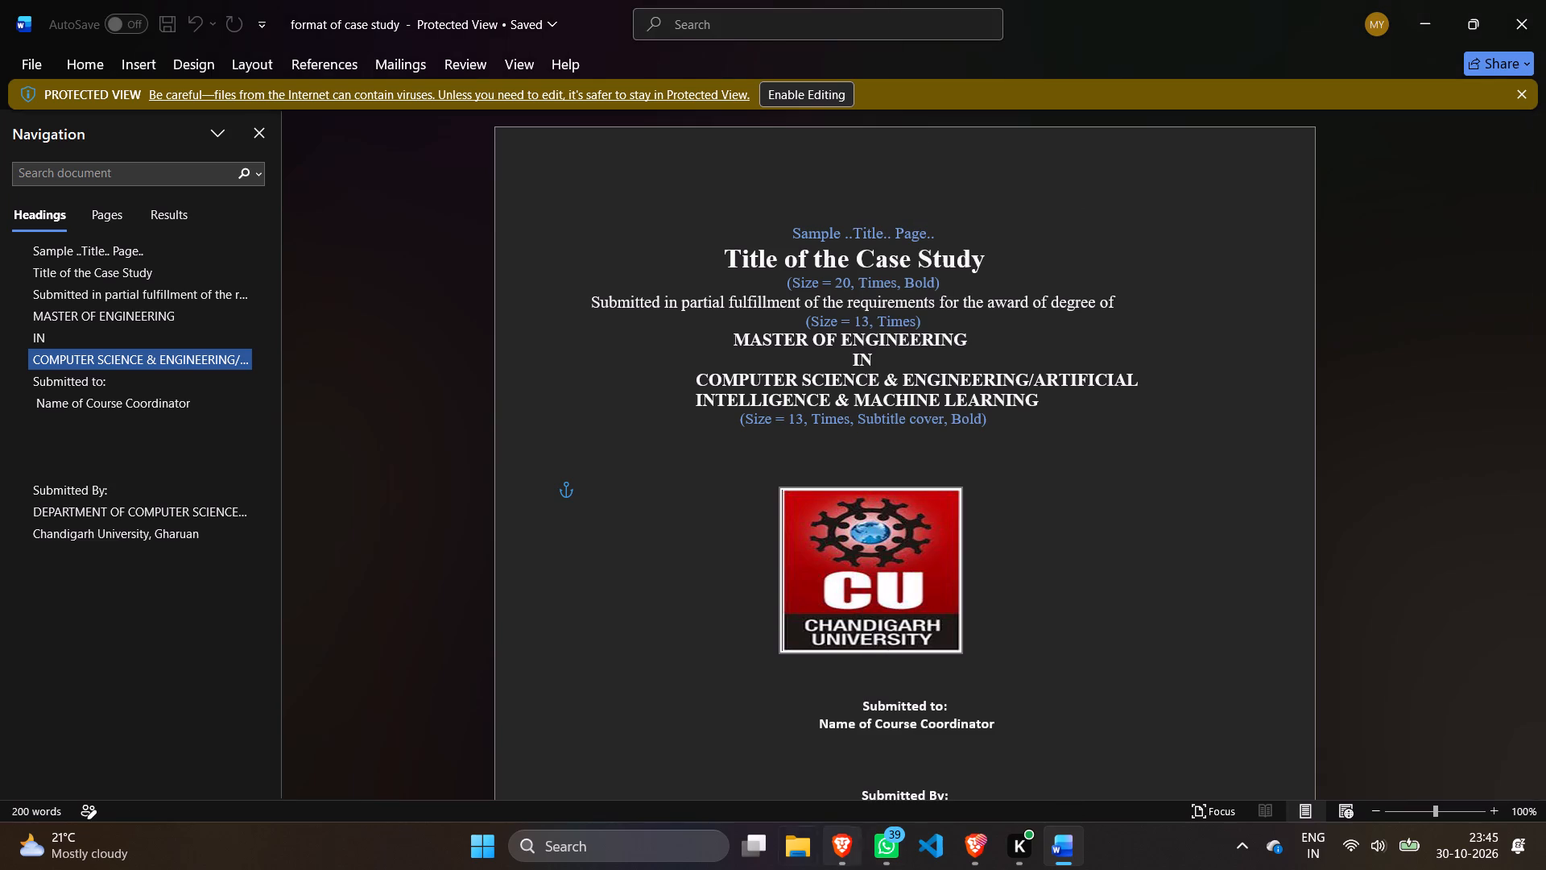
Switch to the report in Google Docs and paste the university logo on a new line directly below the report title.
{"action": "left_click", "coordinate": [847, 849]}
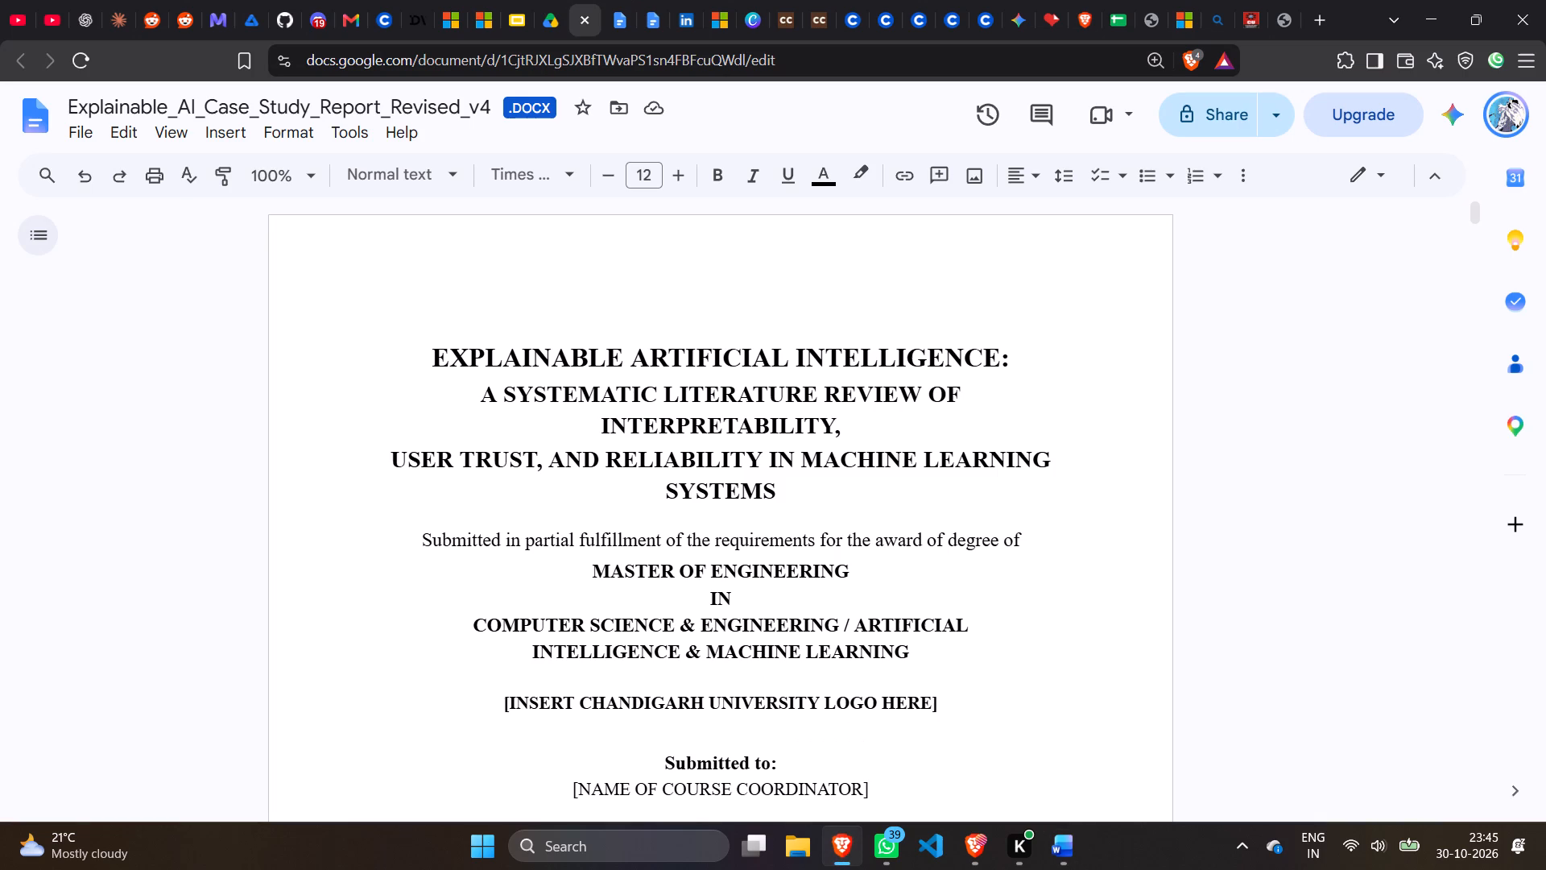
{"action": "left_click", "coordinate": [727, 515]}
{"action": "left_click", "coordinate": [796, 484]}
{"action": "key", "text": "Return"}
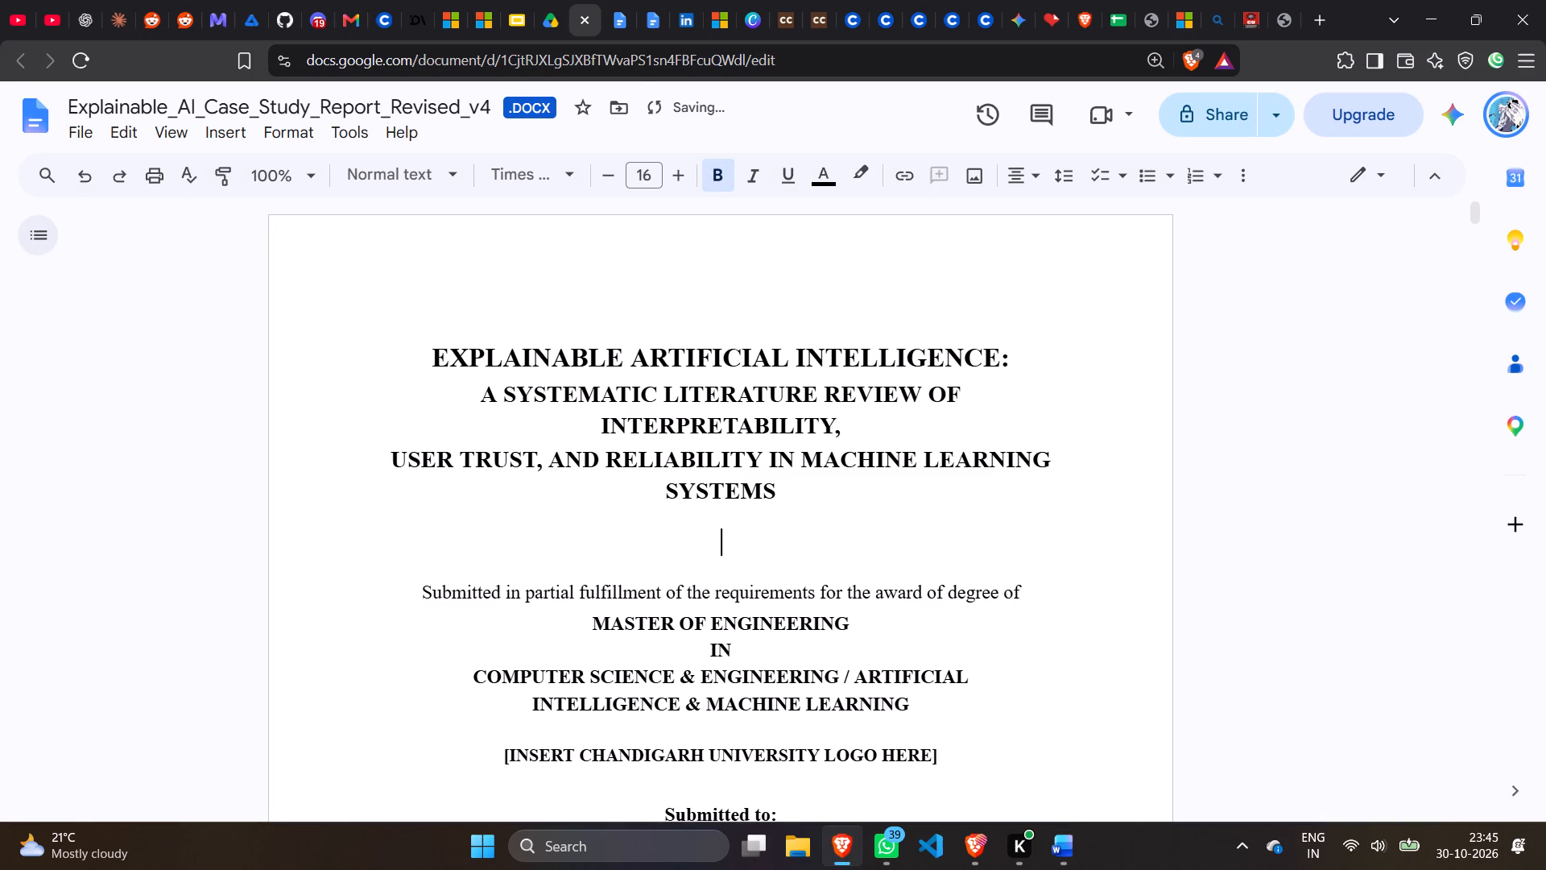
{"action": "key", "text": "ctrl+v"}
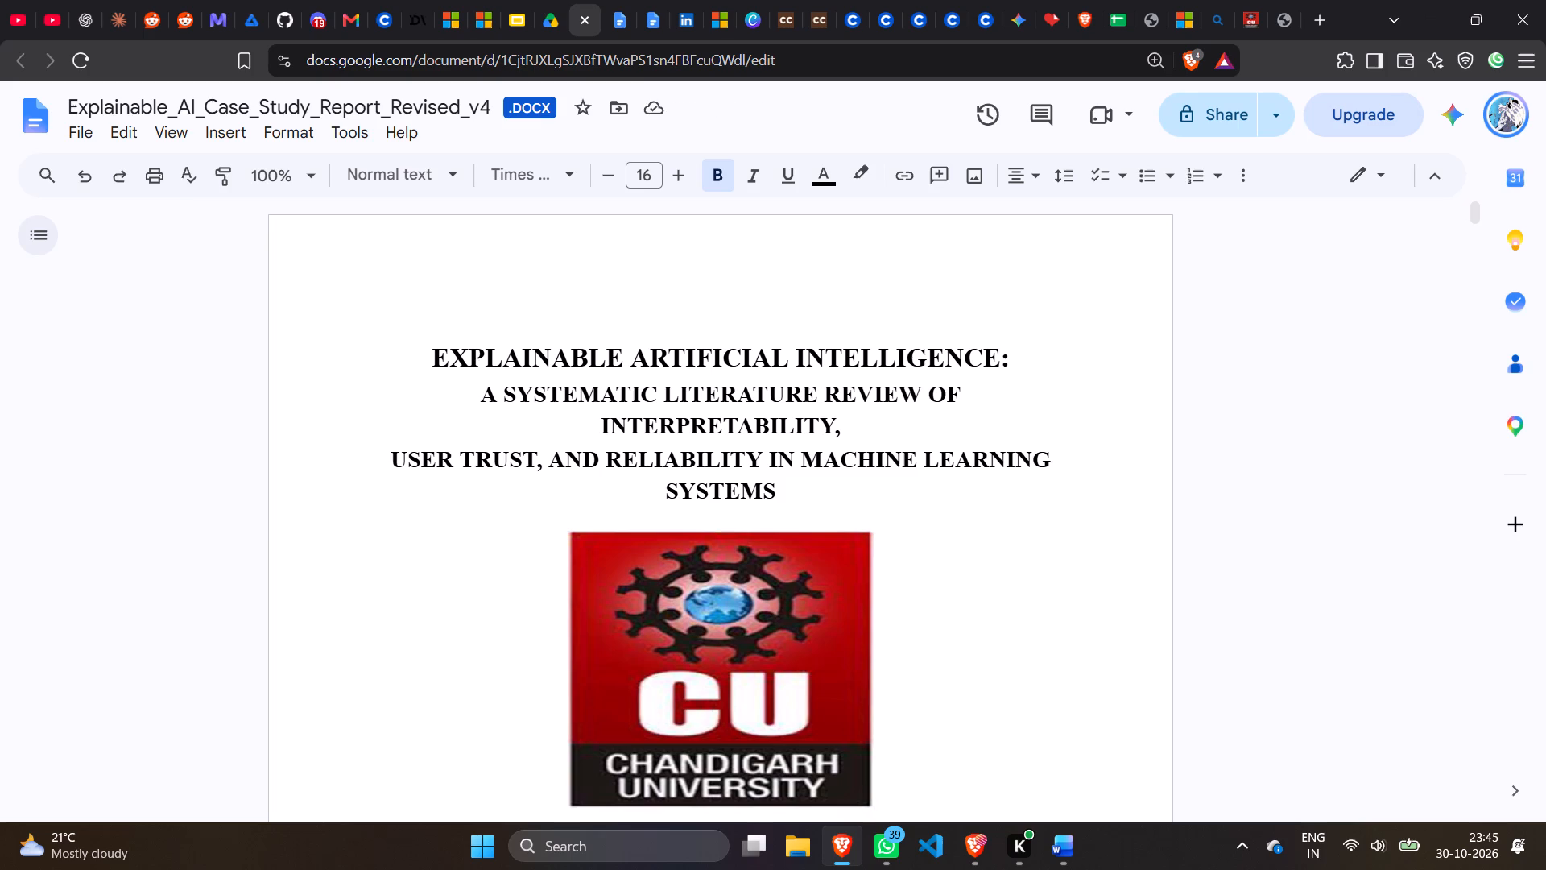
Shorten the report subtitle to end at INTERPRETABILITY by deleting the USER TRUST, AND RELIABILITY IN MACHINE LEARNING SYSTEMS part and the trailing comma.
{"action": "left_click_drag", "start_coordinate": [382, 457], "coordinate": [801, 491]}
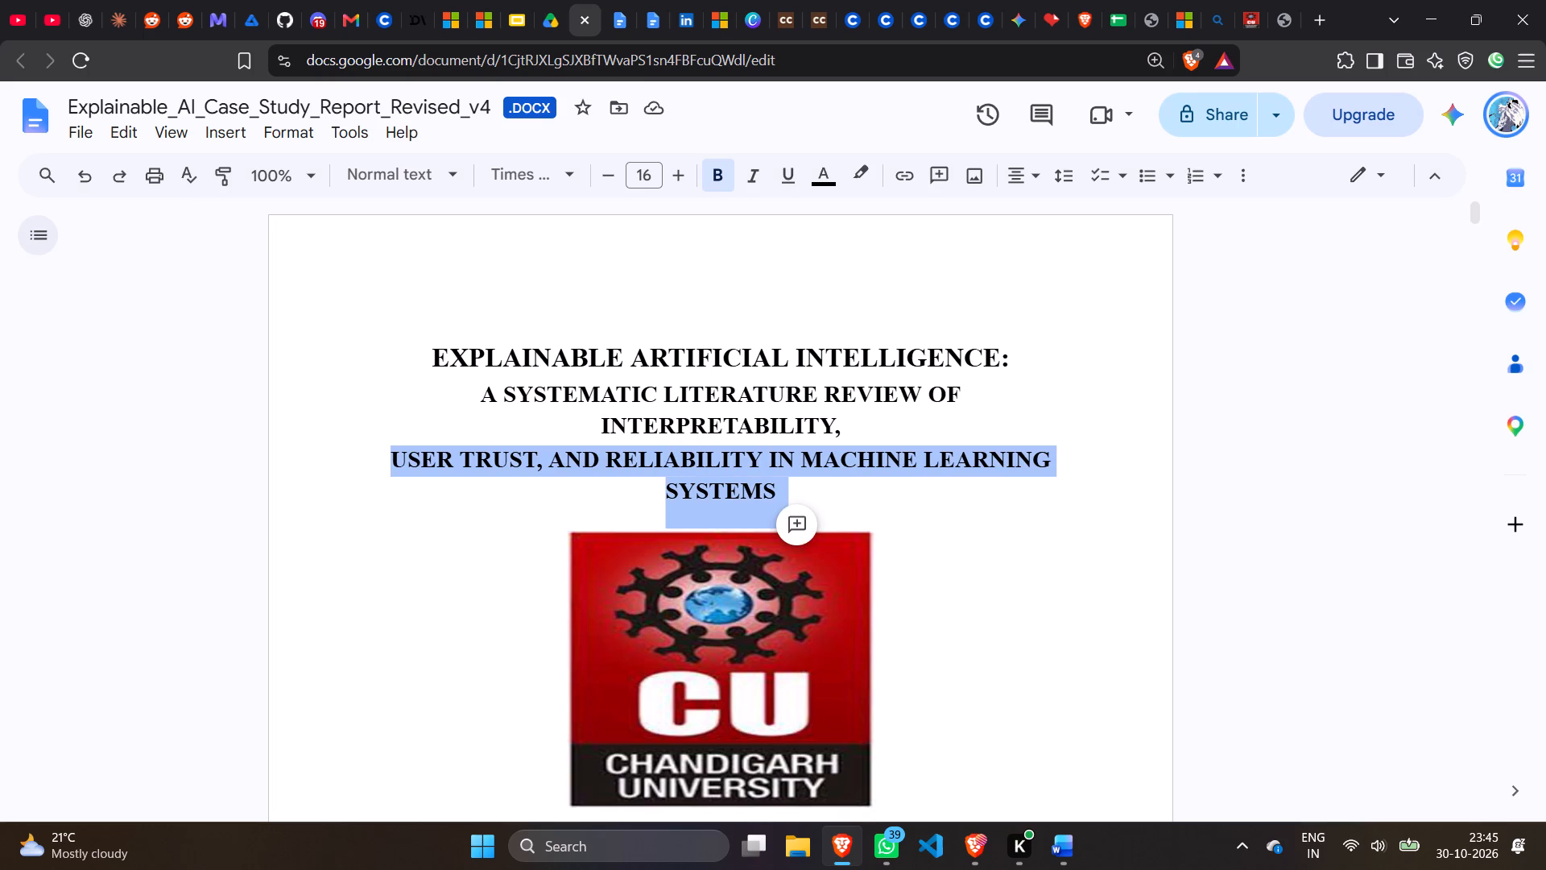
{"action": "key", "text": "BackSpace"}
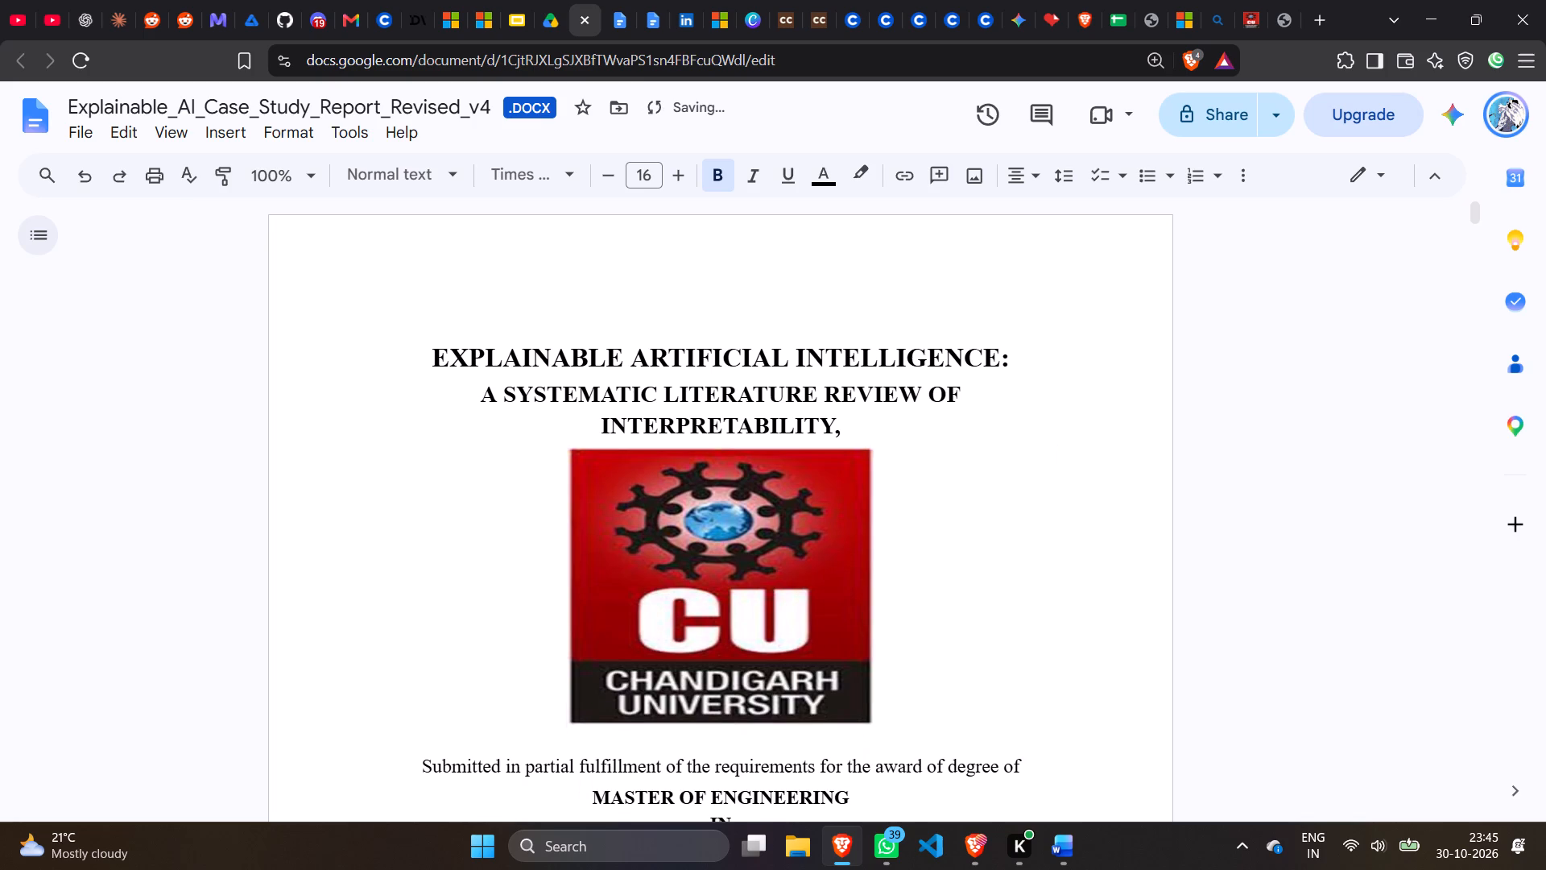
{"action": "key", "text": "Left"}
{"action": "key", "text": "BackSpace"}
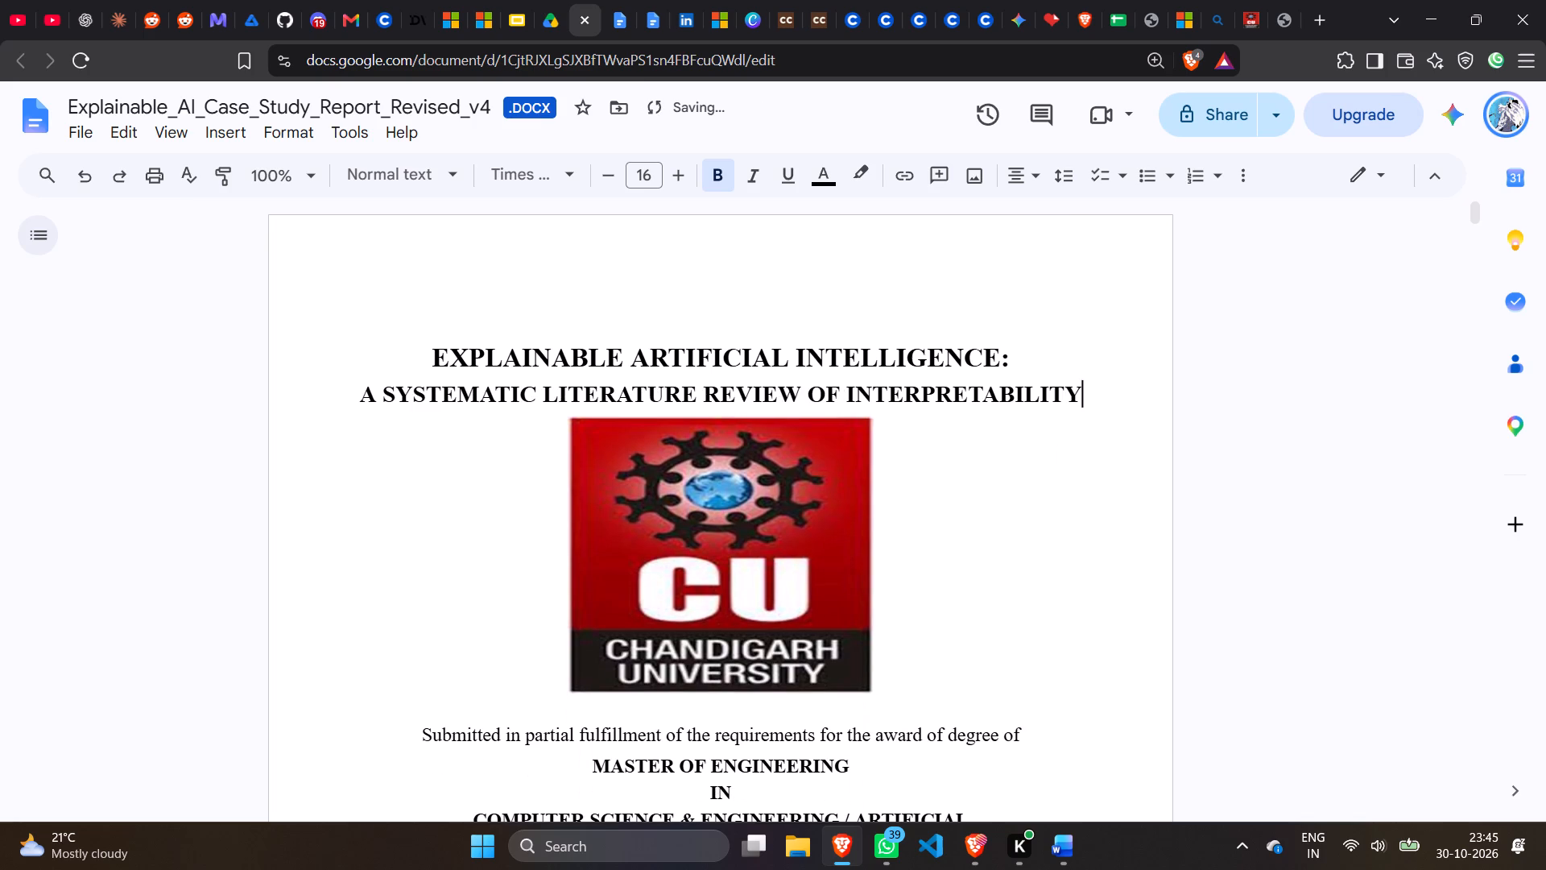
Tighten the line spacing of the student name and UID lines under Submitted By on the cover page.
{"action": "scroll", "coordinate": [798, 542], "scroll_direction": "down", "scroll_amount": 2}
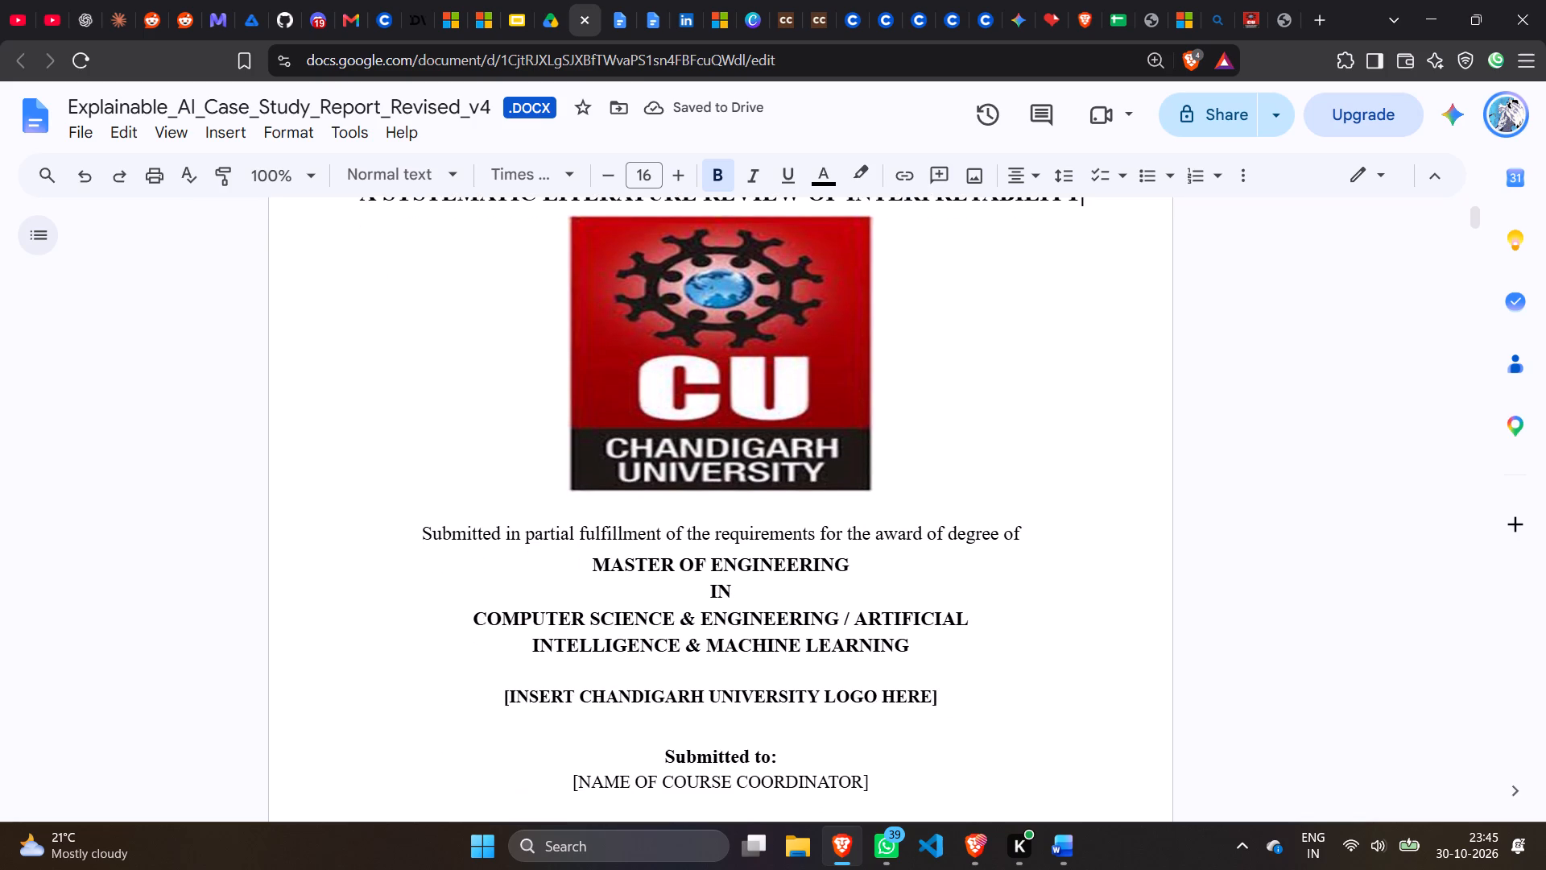
{"action": "scroll", "coordinate": [798, 542], "scroll_direction": "down", "scroll_amount": 2}
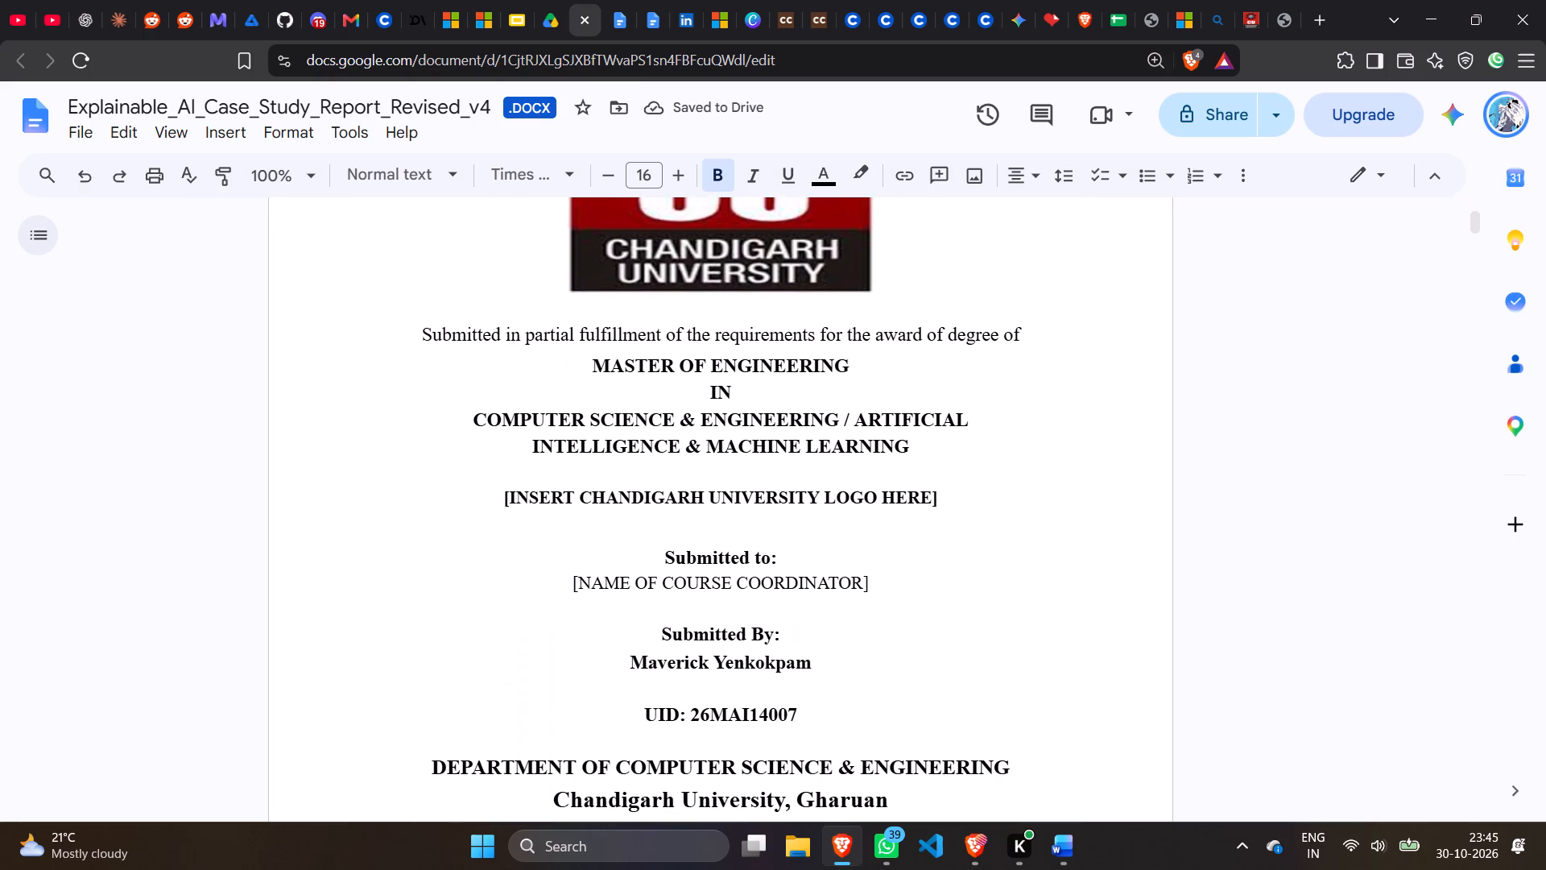
{"action": "scroll", "coordinate": [788, 551], "scroll_direction": "down", "scroll_amount": 1}
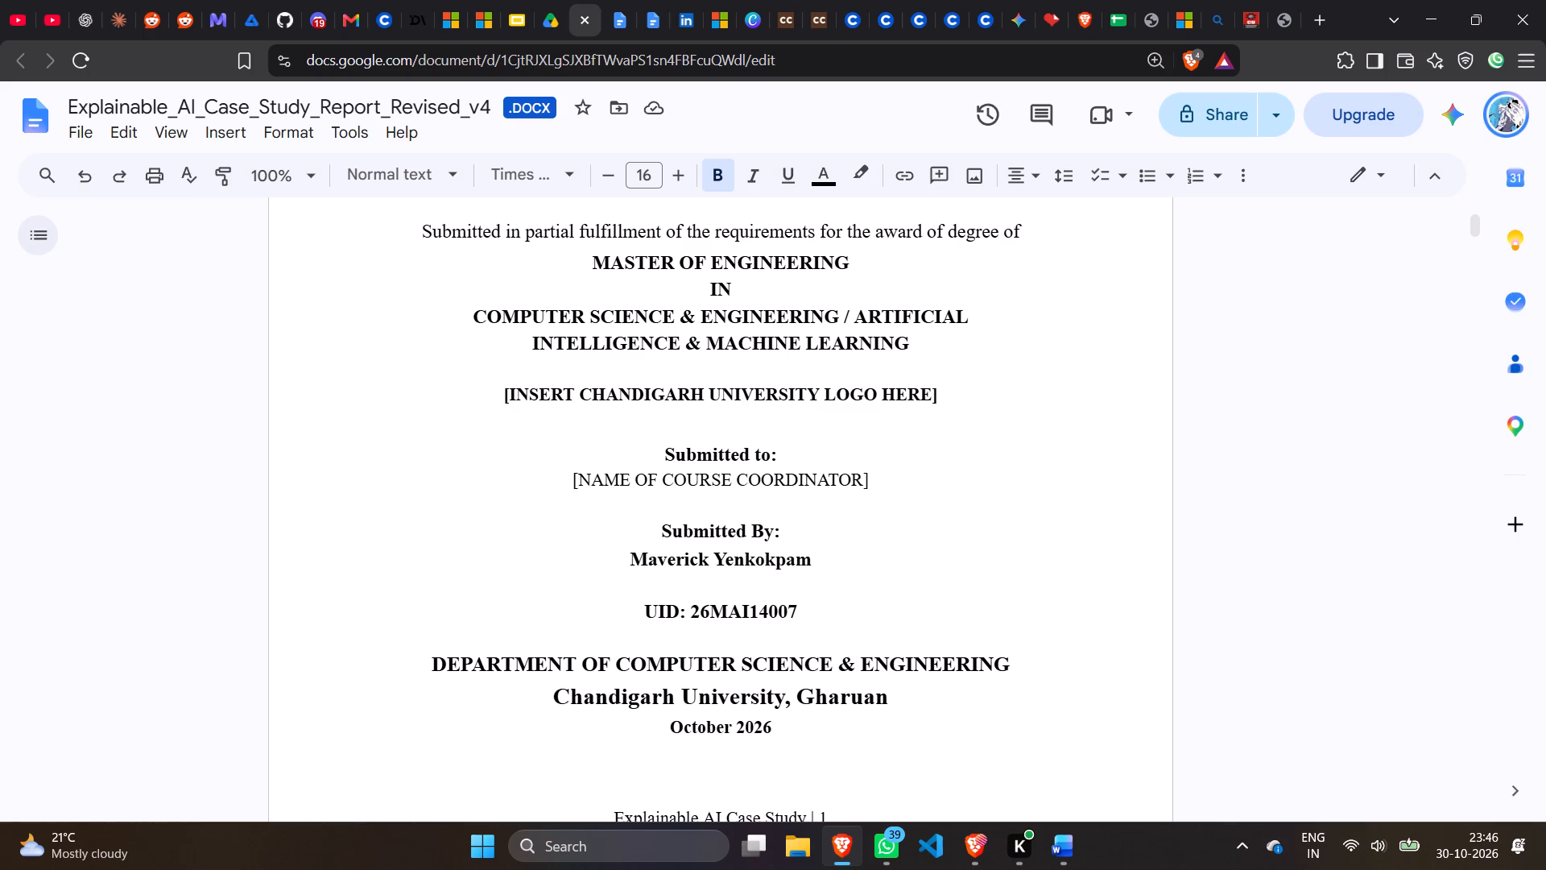
{"action": "left_click_drag", "start_coordinate": [810, 620], "coordinate": [606, 549]}
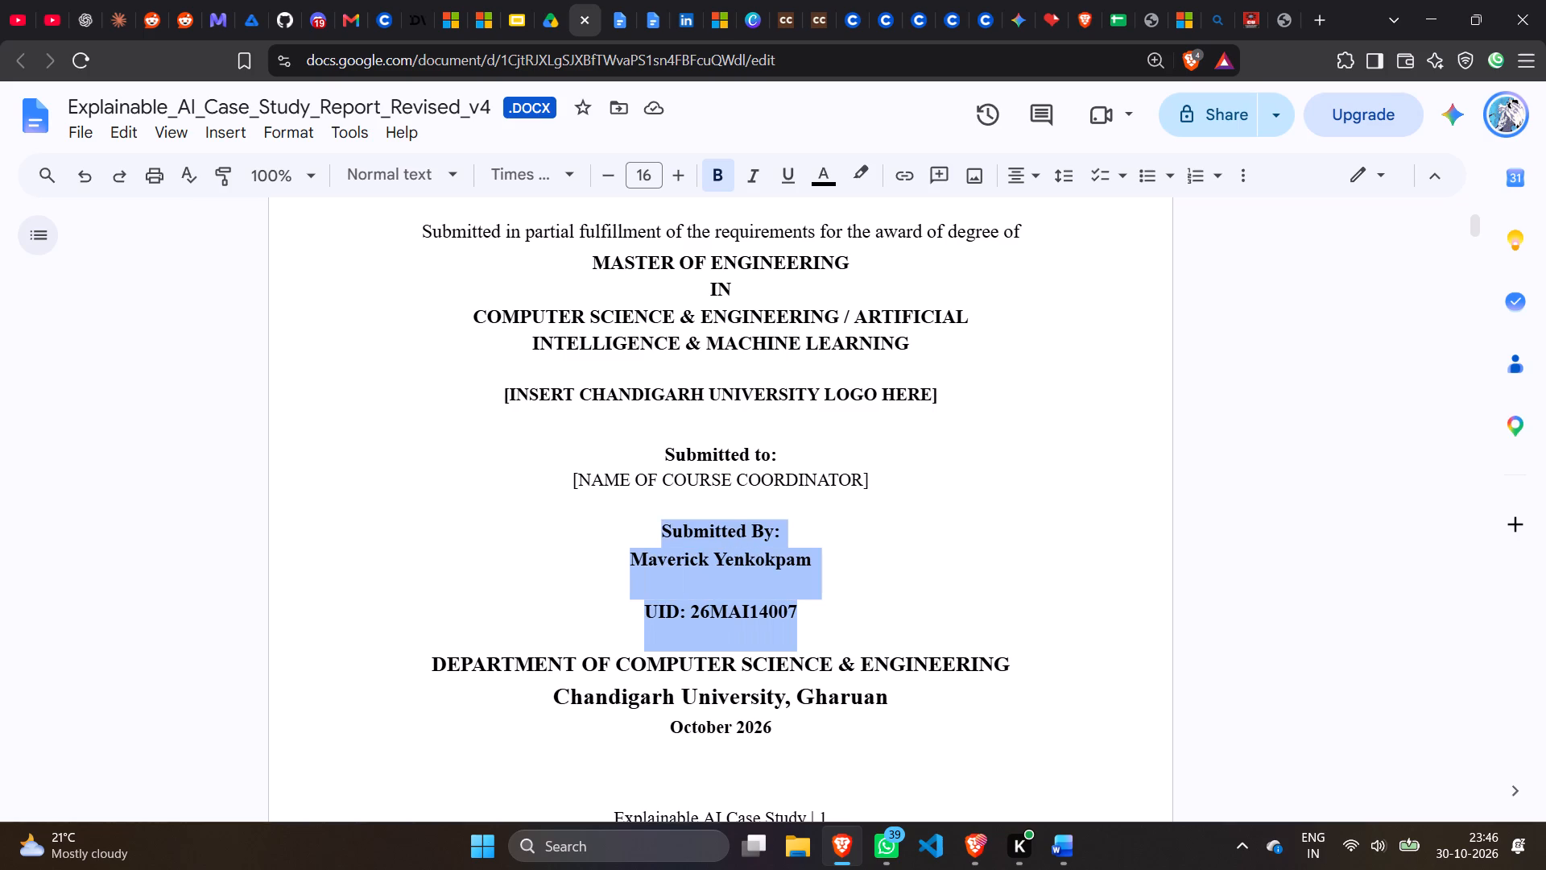
{"action": "left_click_drag", "start_coordinate": [606, 549], "coordinate": [606, 564]}
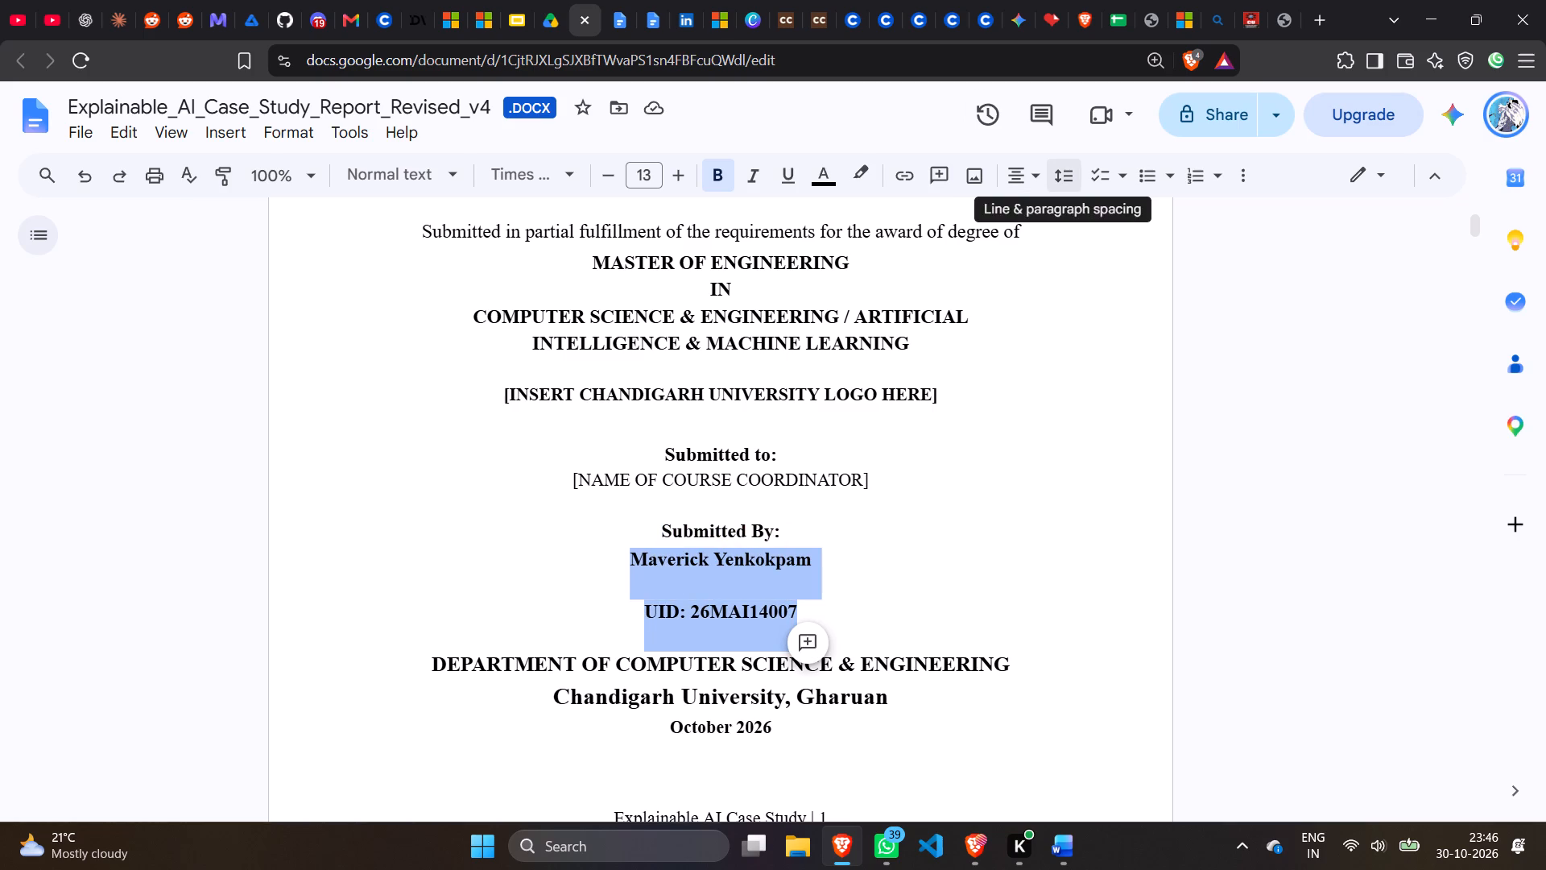
{"action": "left_click", "coordinate": [1068, 178]}
{"action": "left_click", "coordinate": [1102, 227]}
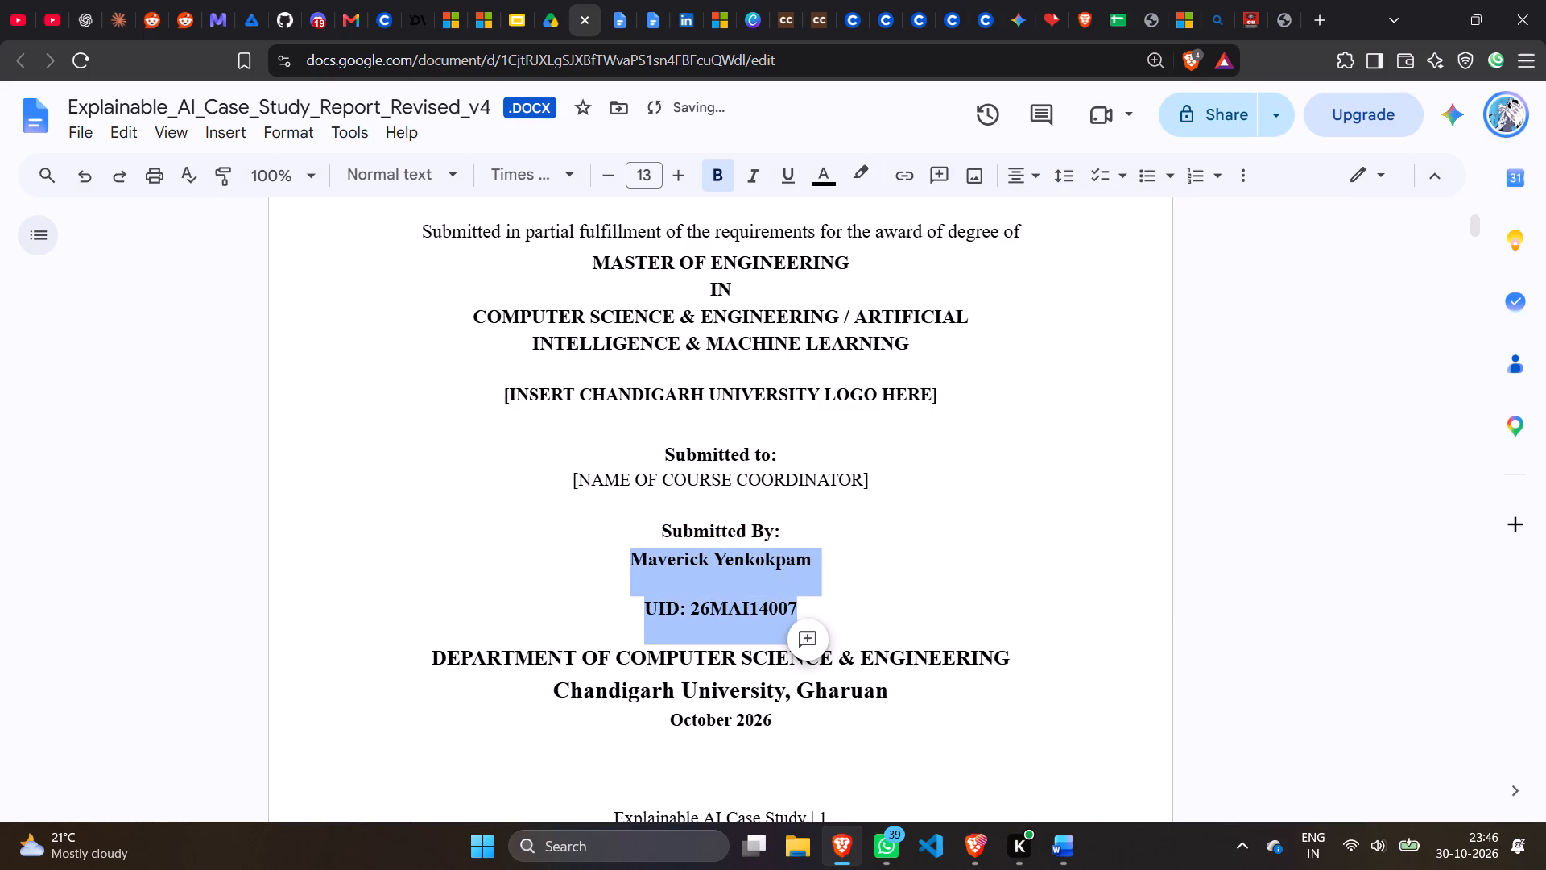
{"action": "left_click", "coordinate": [911, 538]}
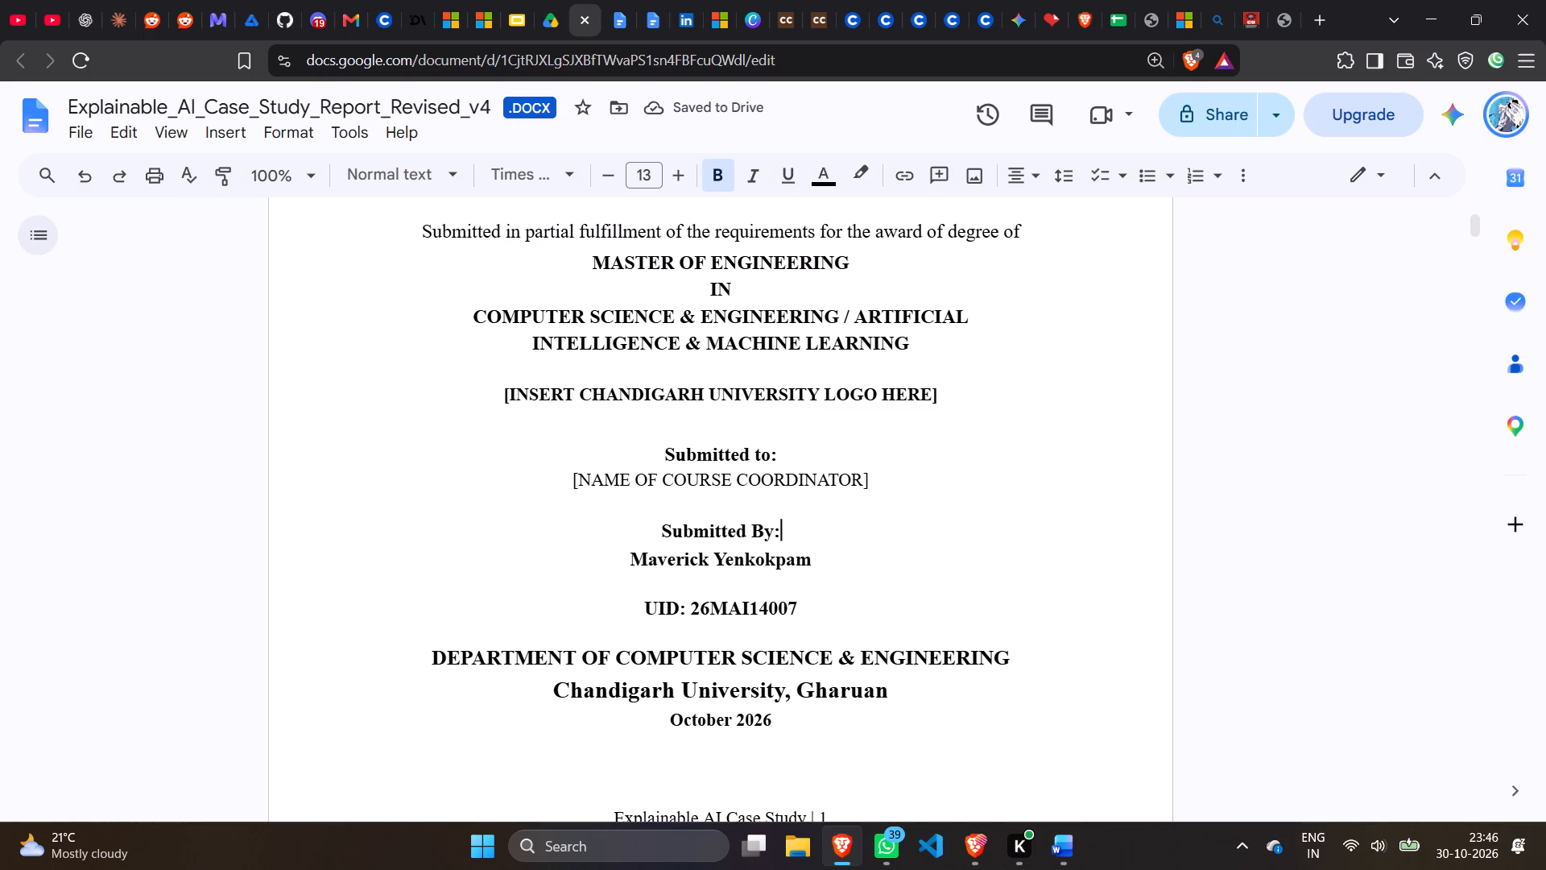
Review the pages after the cover, from the Table of Contents through the lists of figures and abbreviations to the Abstract's start.
{"action": "scroll", "coordinate": [842, 612], "scroll_direction": "down", "scroll_amount": 3}
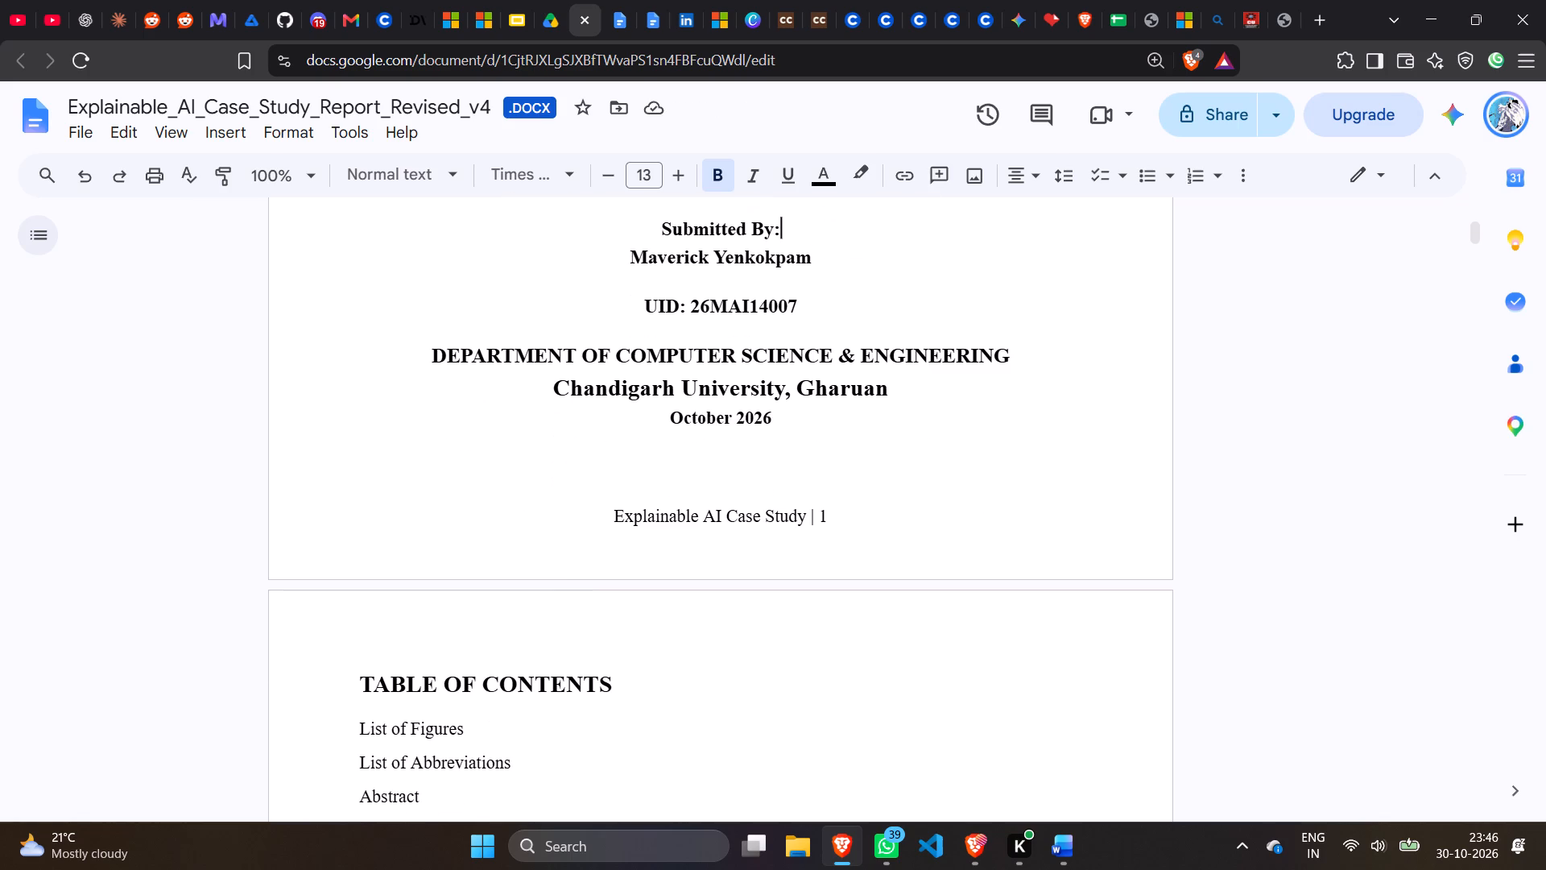
{"action": "scroll", "coordinate": [842, 612], "scroll_direction": "down", "scroll_amount": 4}
{"action": "scroll", "coordinate": [842, 612], "scroll_direction": "up", "scroll_amount": 2}
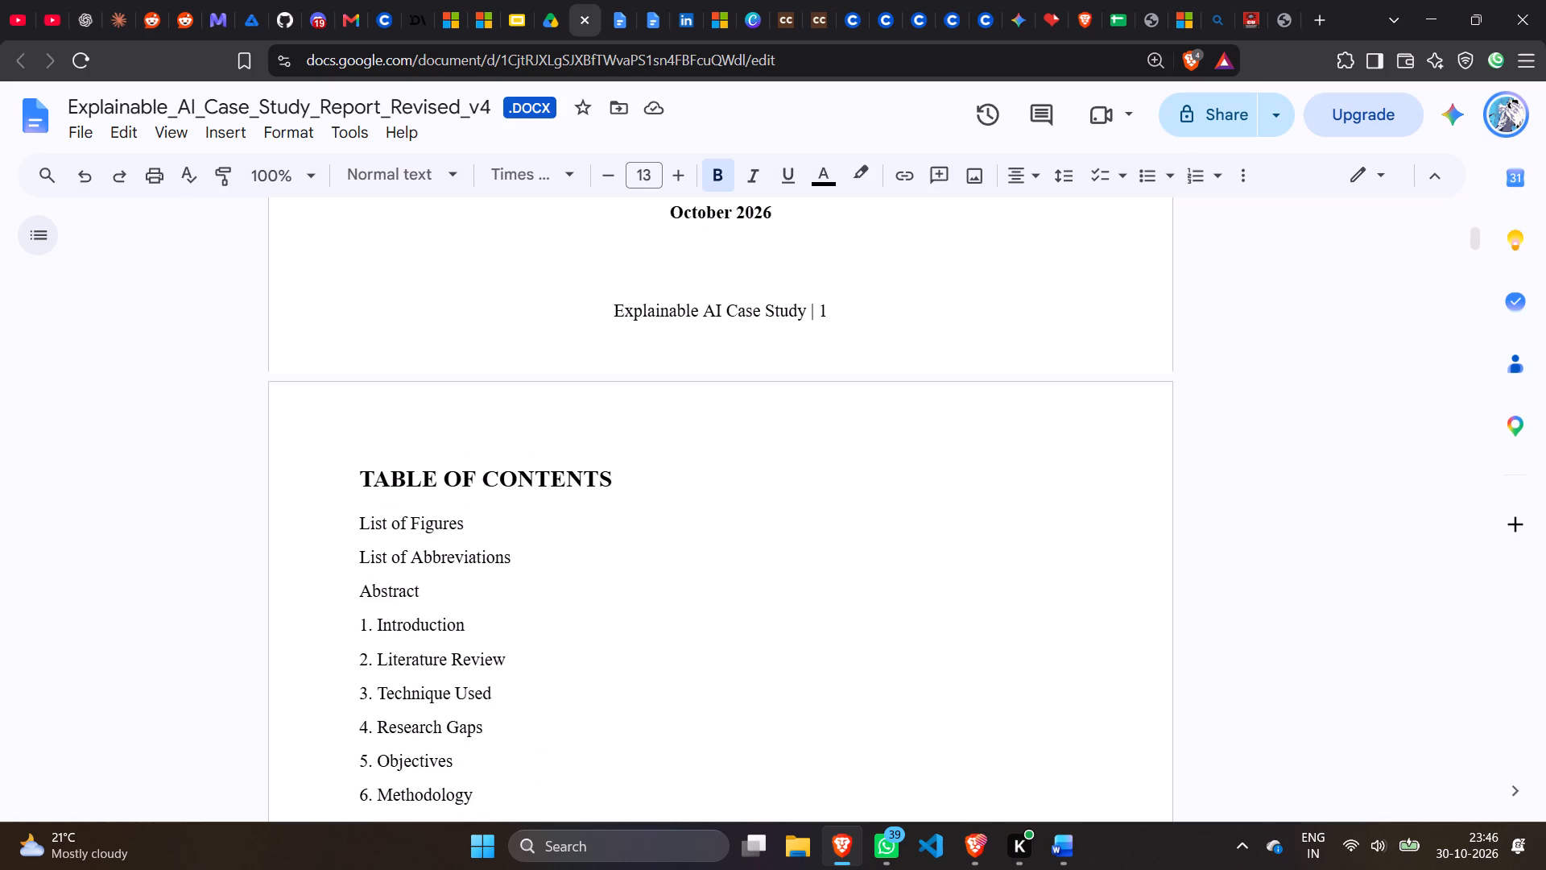
{"action": "scroll", "coordinate": [842, 612], "scroll_direction": "down", "scroll_amount": 14}
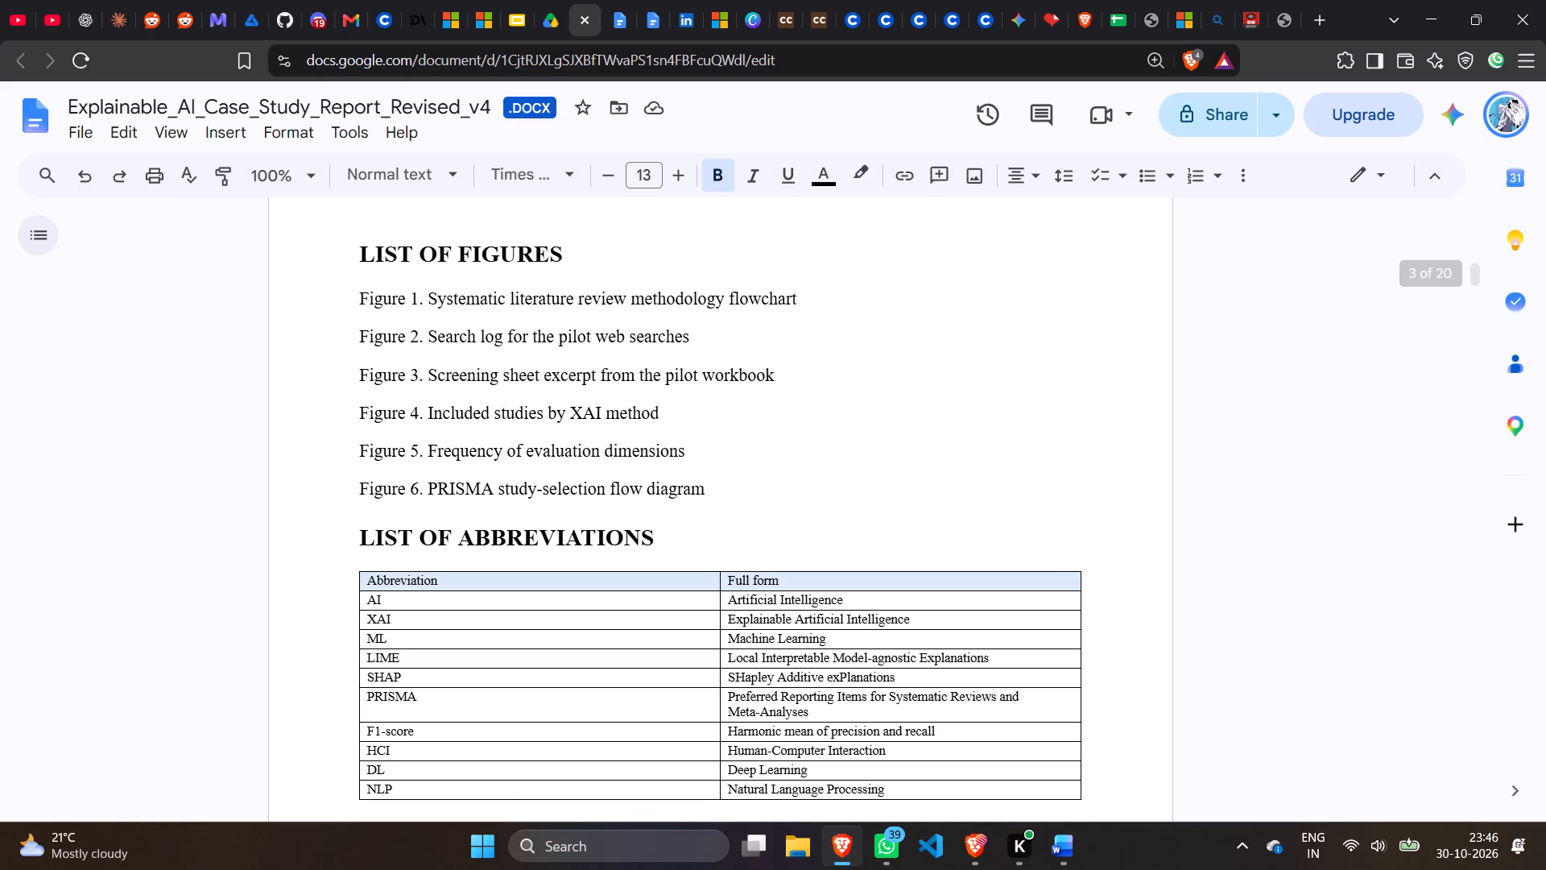
{"action": "scroll", "coordinate": [740, 329], "scroll_direction": "down", "scroll_amount": 4}
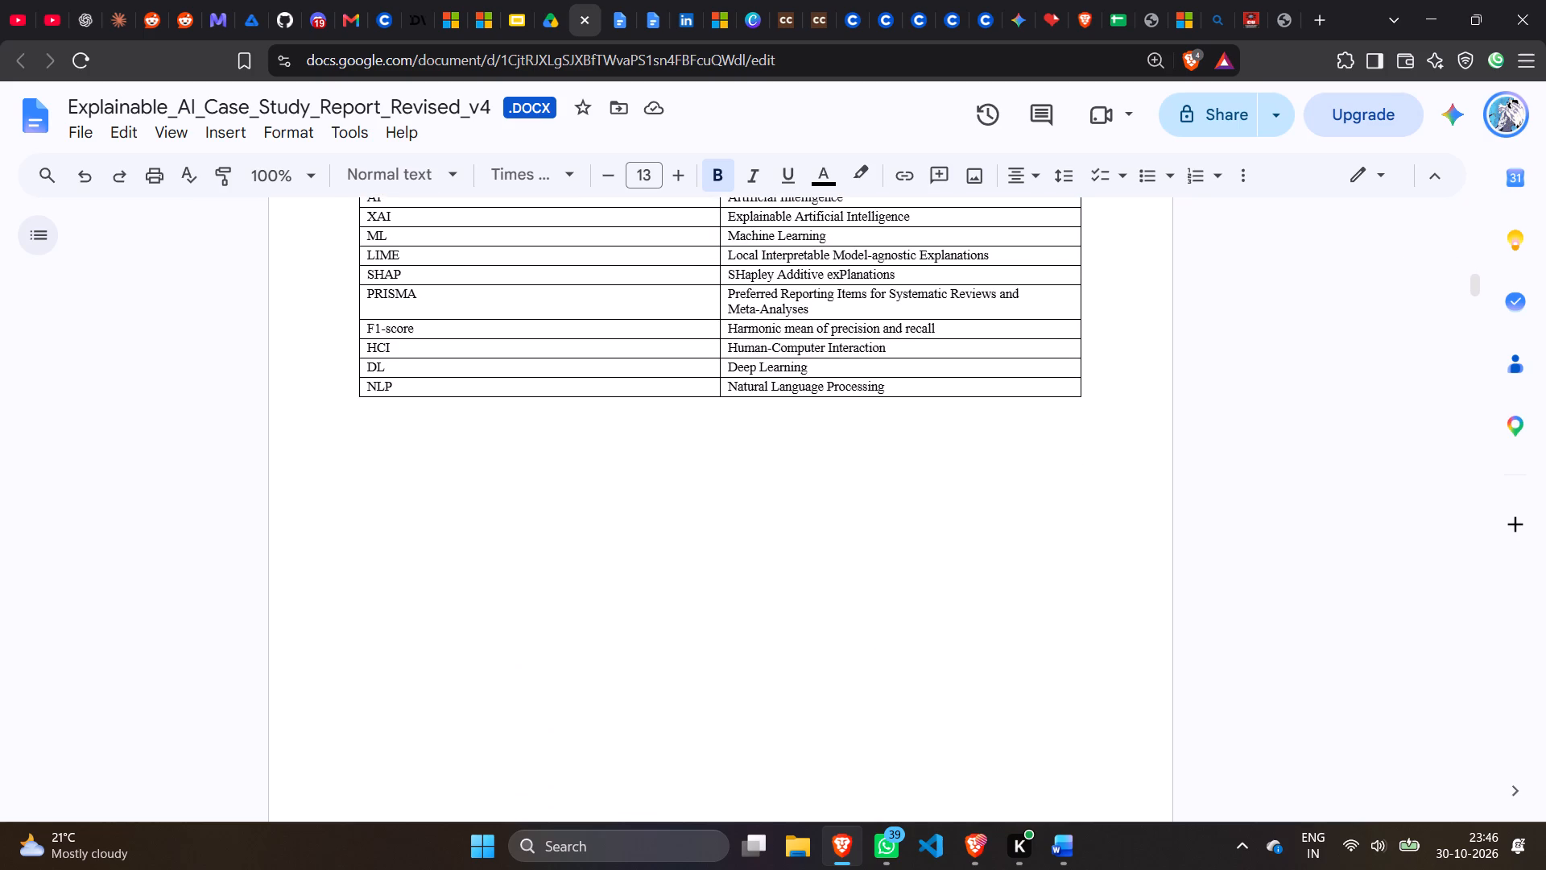
{"action": "scroll", "coordinate": [734, 358], "scroll_direction": "down", "scroll_amount": 8}
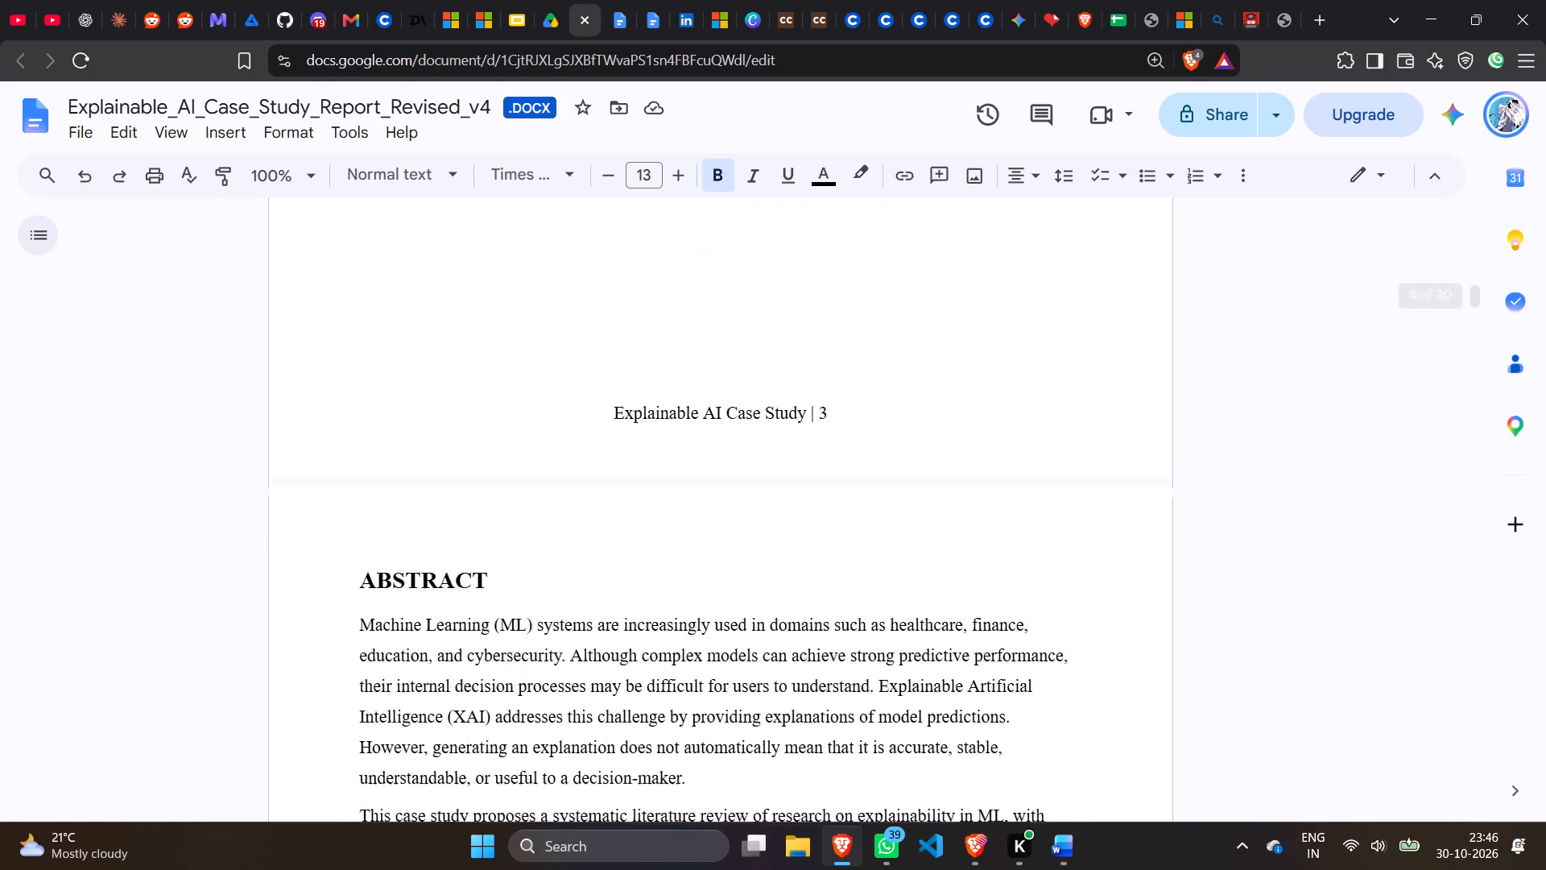
{"action": "scroll", "coordinate": [734, 358], "scroll_direction": "up", "scroll_amount": 5}
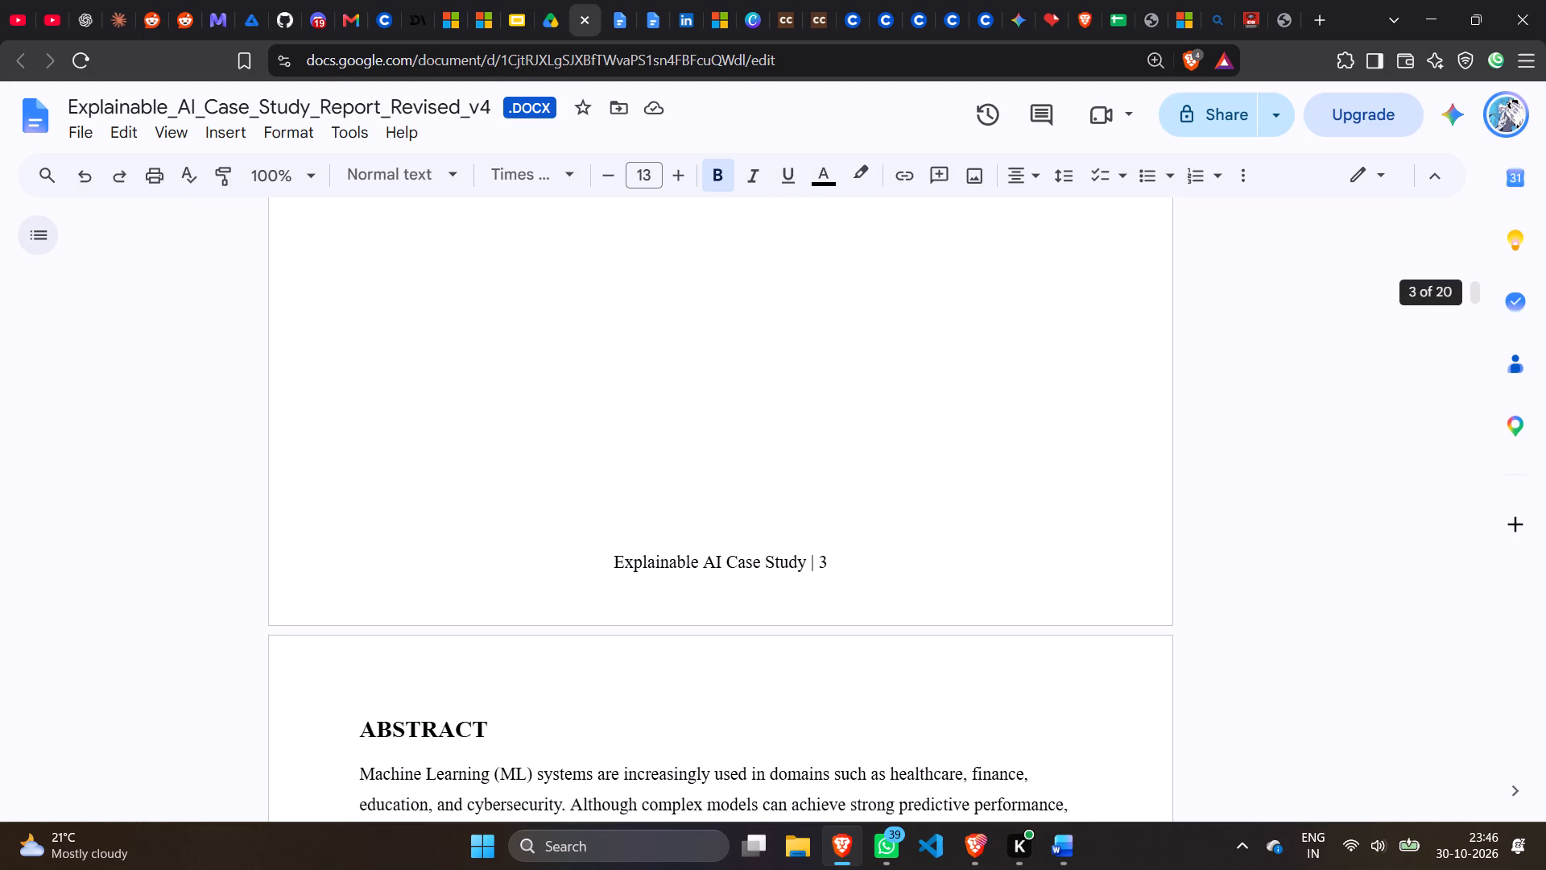
{"action": "scroll", "coordinate": [734, 358], "scroll_direction": "up", "scroll_amount": 10}
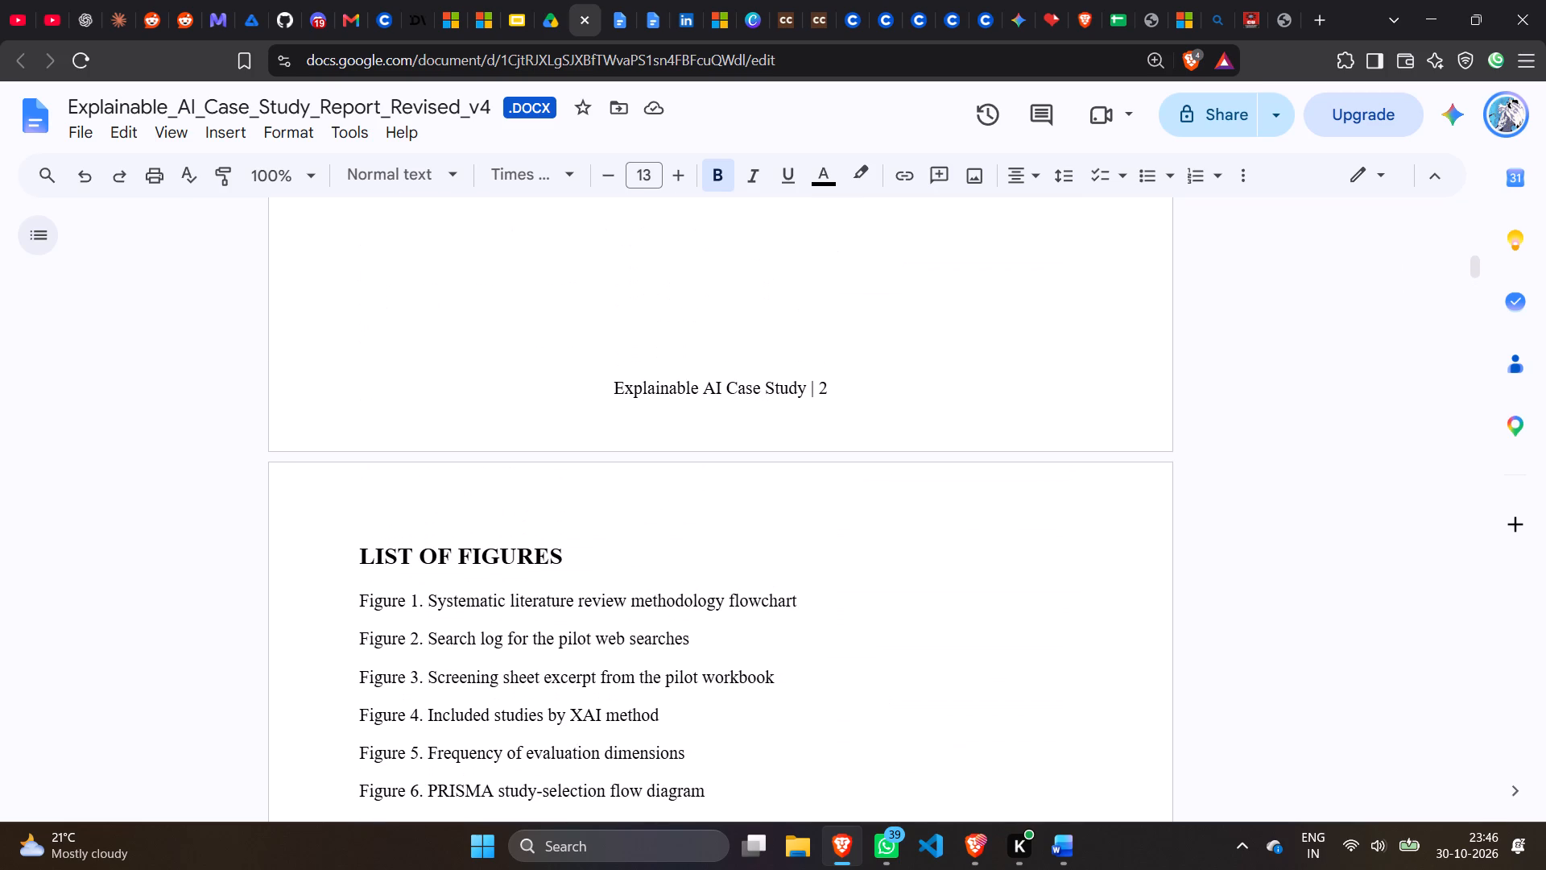
{"action": "scroll", "coordinate": [734, 358], "scroll_direction": "up", "scroll_amount": 8}
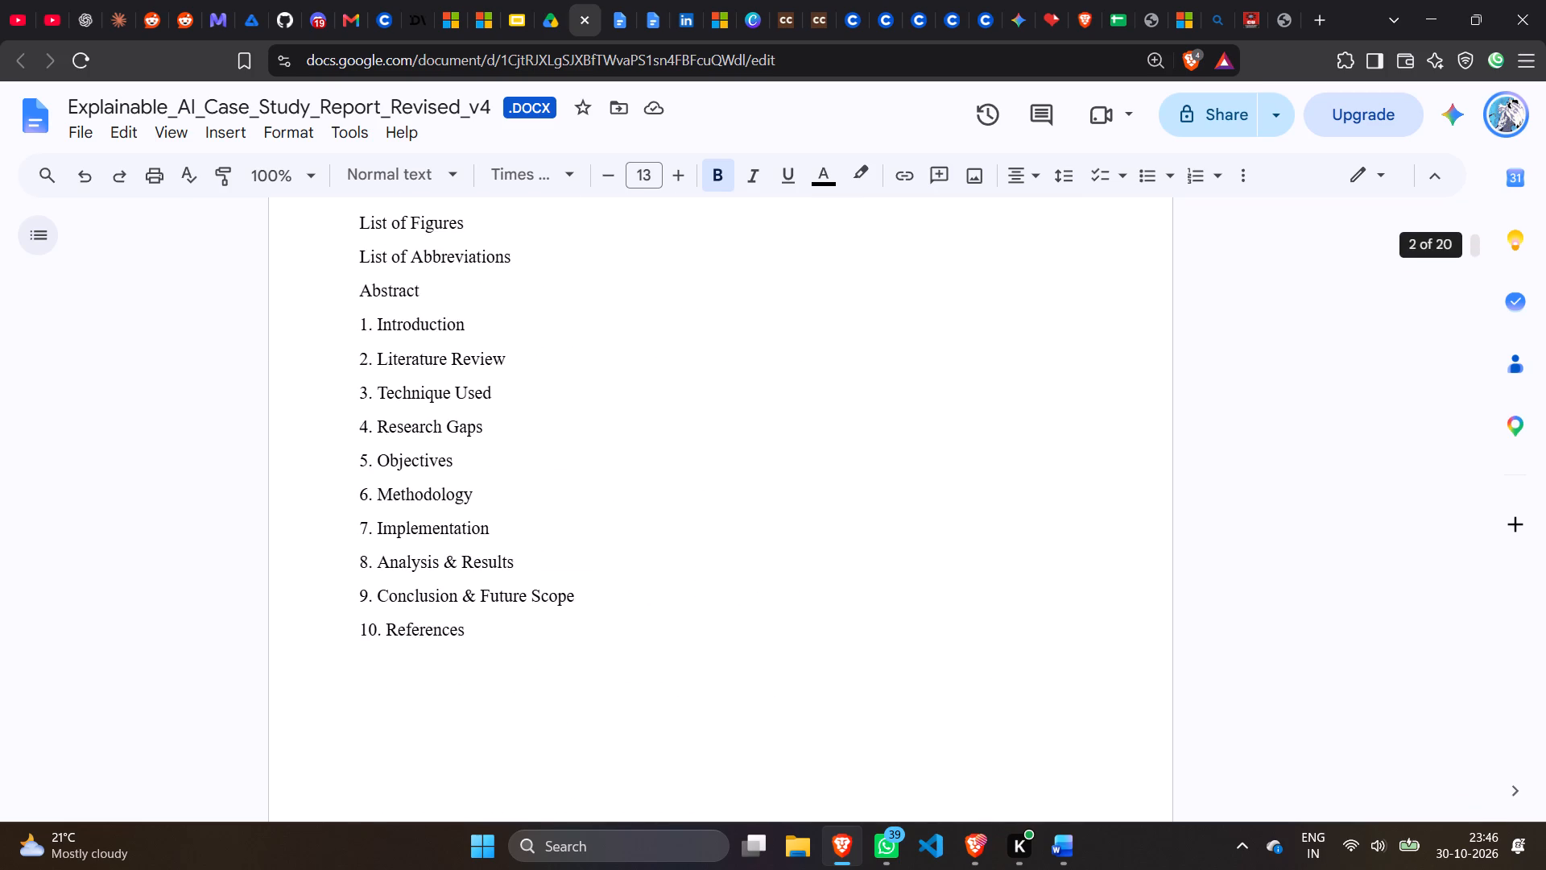
{"action": "scroll", "coordinate": [734, 358], "scroll_direction": "up", "scroll_amount": 4}
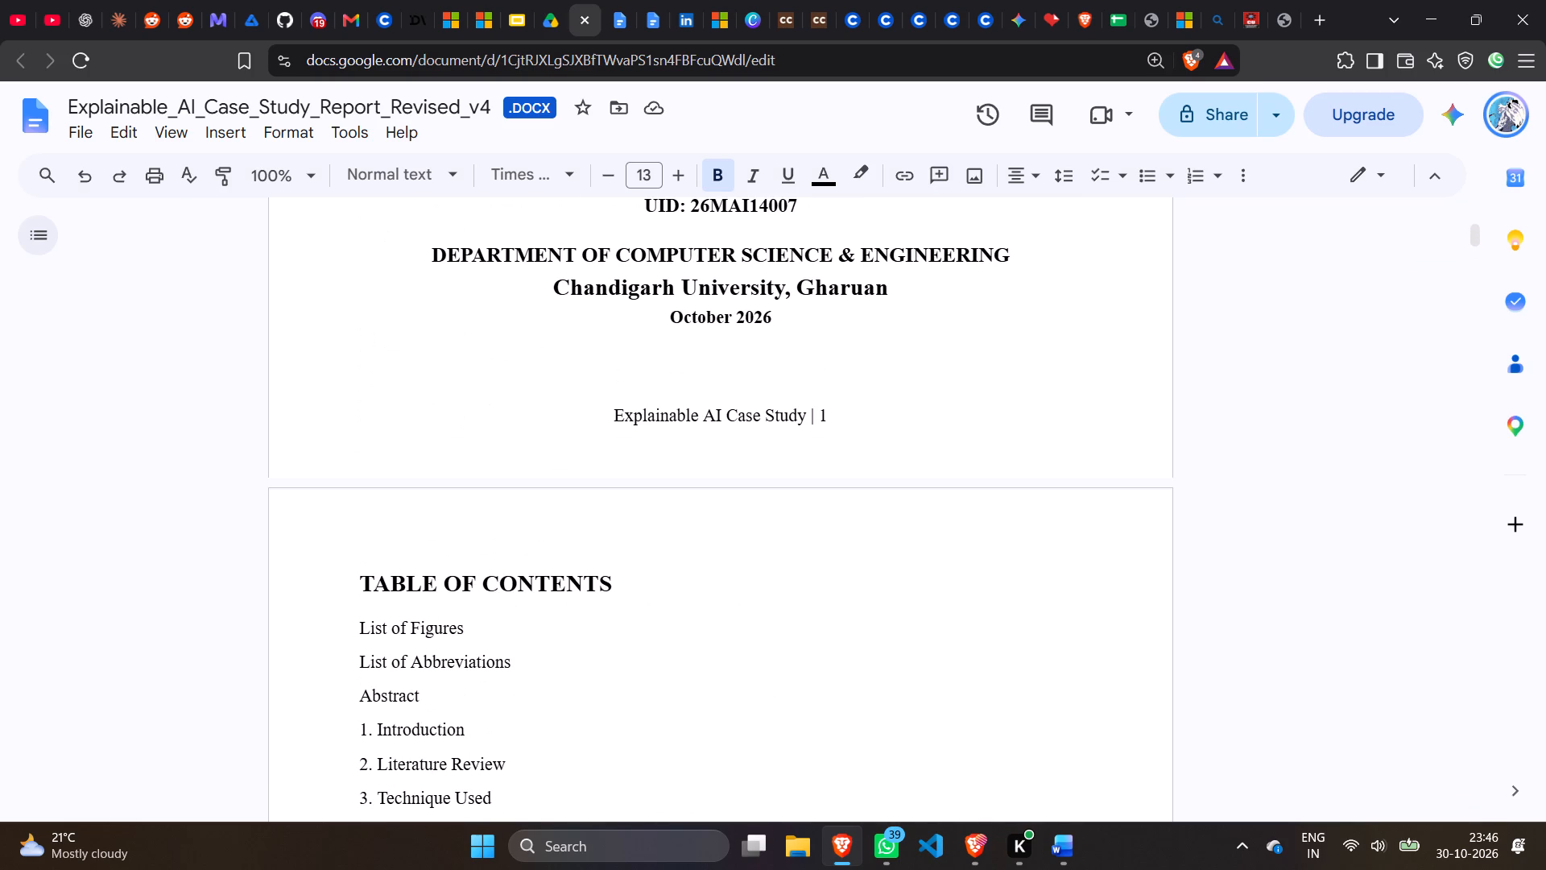
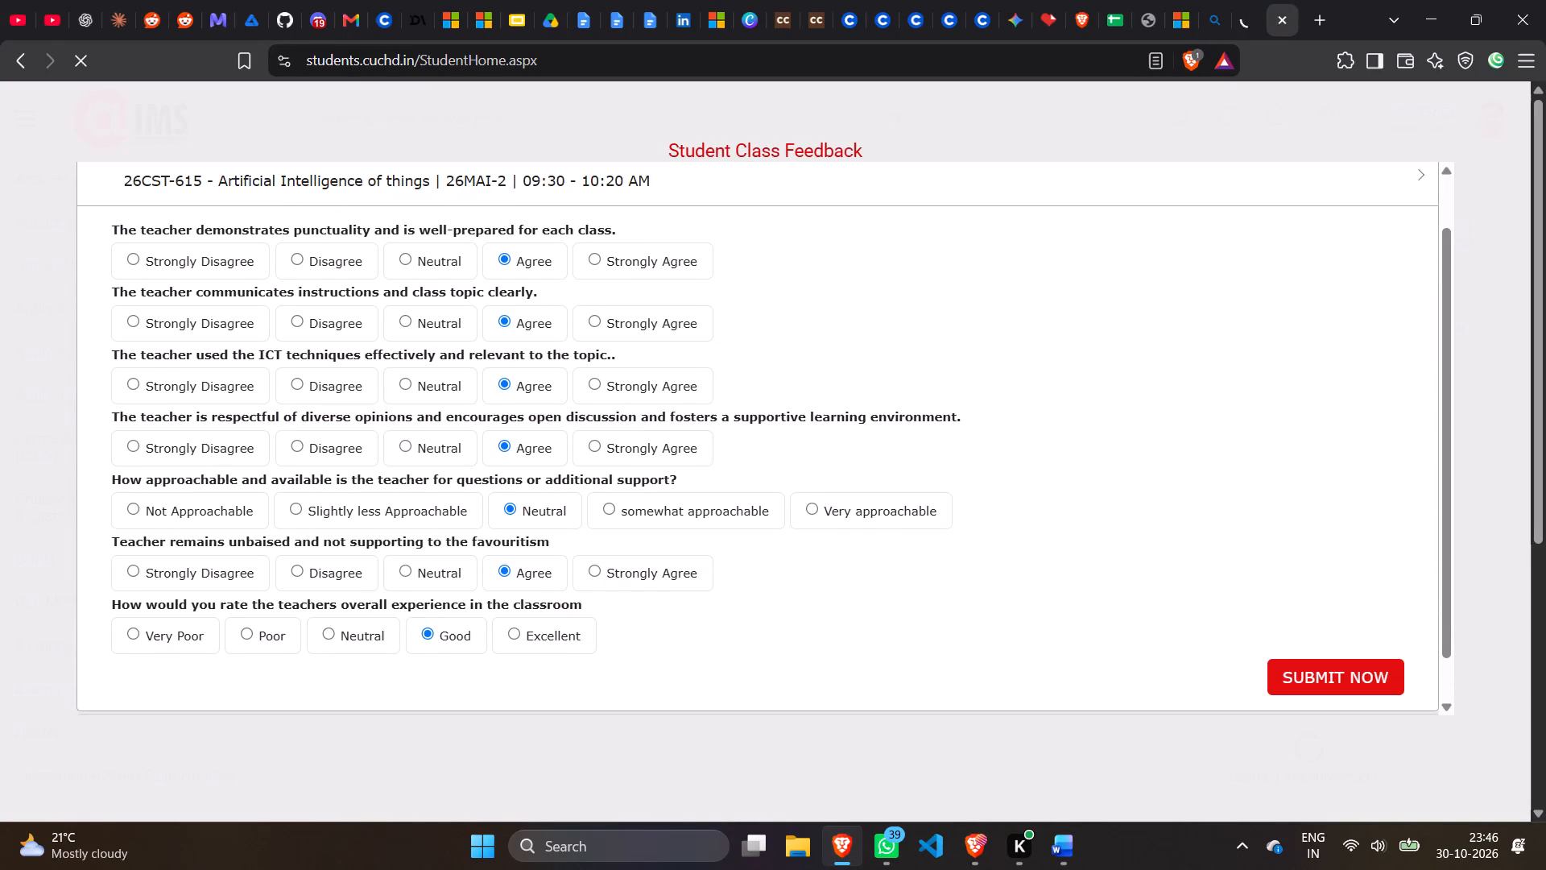
Submit the student class feedback for 26CST-615 Artificial Intelligence of things, 09:30 - 10:20 AM.
{"action": "left_click", "coordinate": [1350, 666]}
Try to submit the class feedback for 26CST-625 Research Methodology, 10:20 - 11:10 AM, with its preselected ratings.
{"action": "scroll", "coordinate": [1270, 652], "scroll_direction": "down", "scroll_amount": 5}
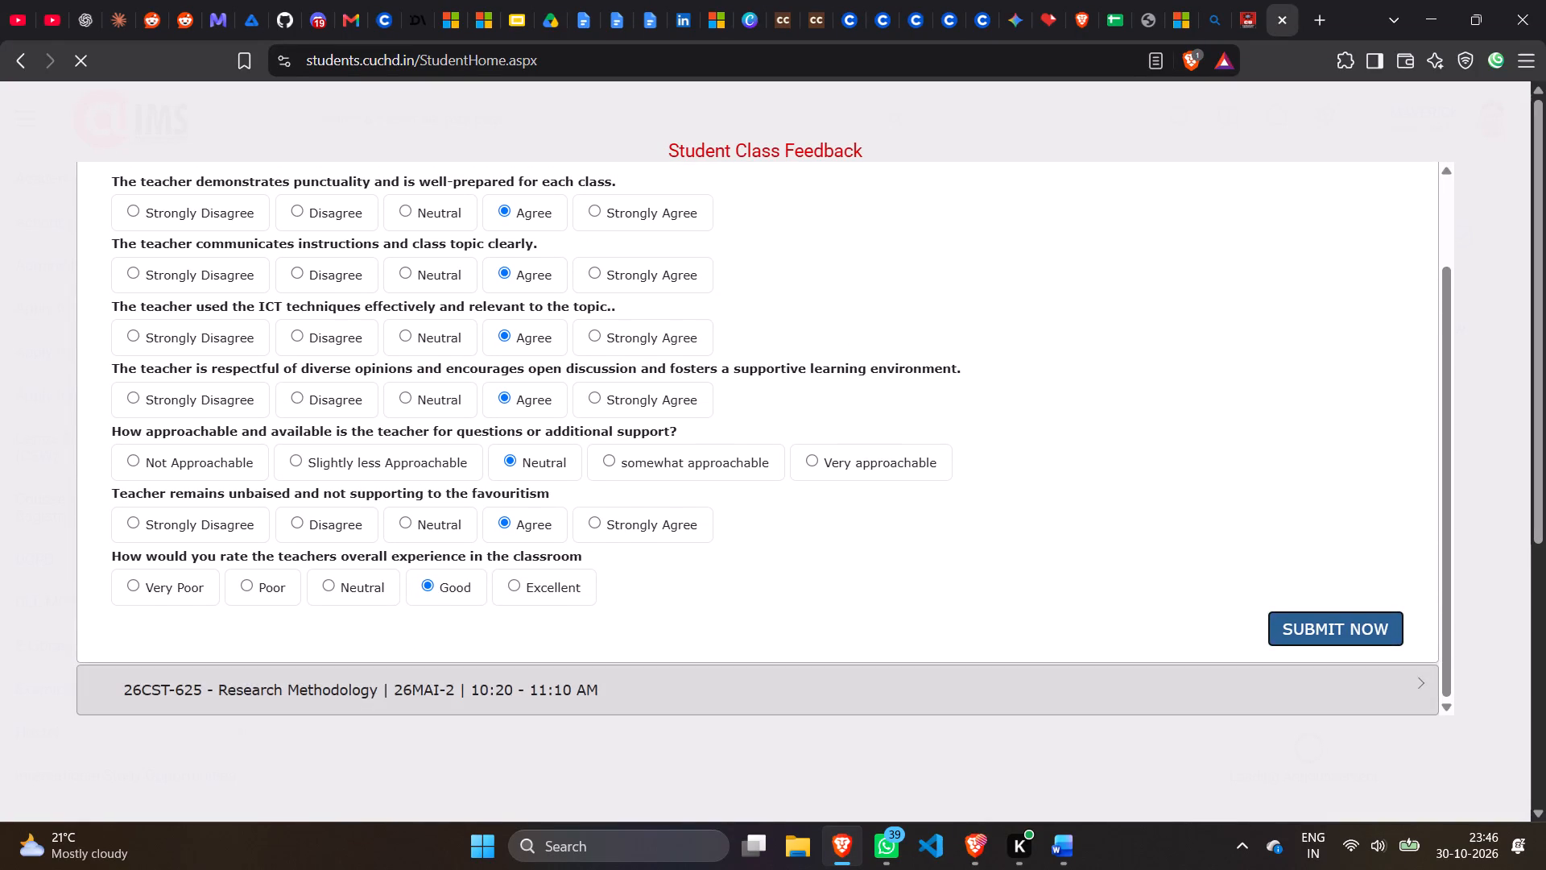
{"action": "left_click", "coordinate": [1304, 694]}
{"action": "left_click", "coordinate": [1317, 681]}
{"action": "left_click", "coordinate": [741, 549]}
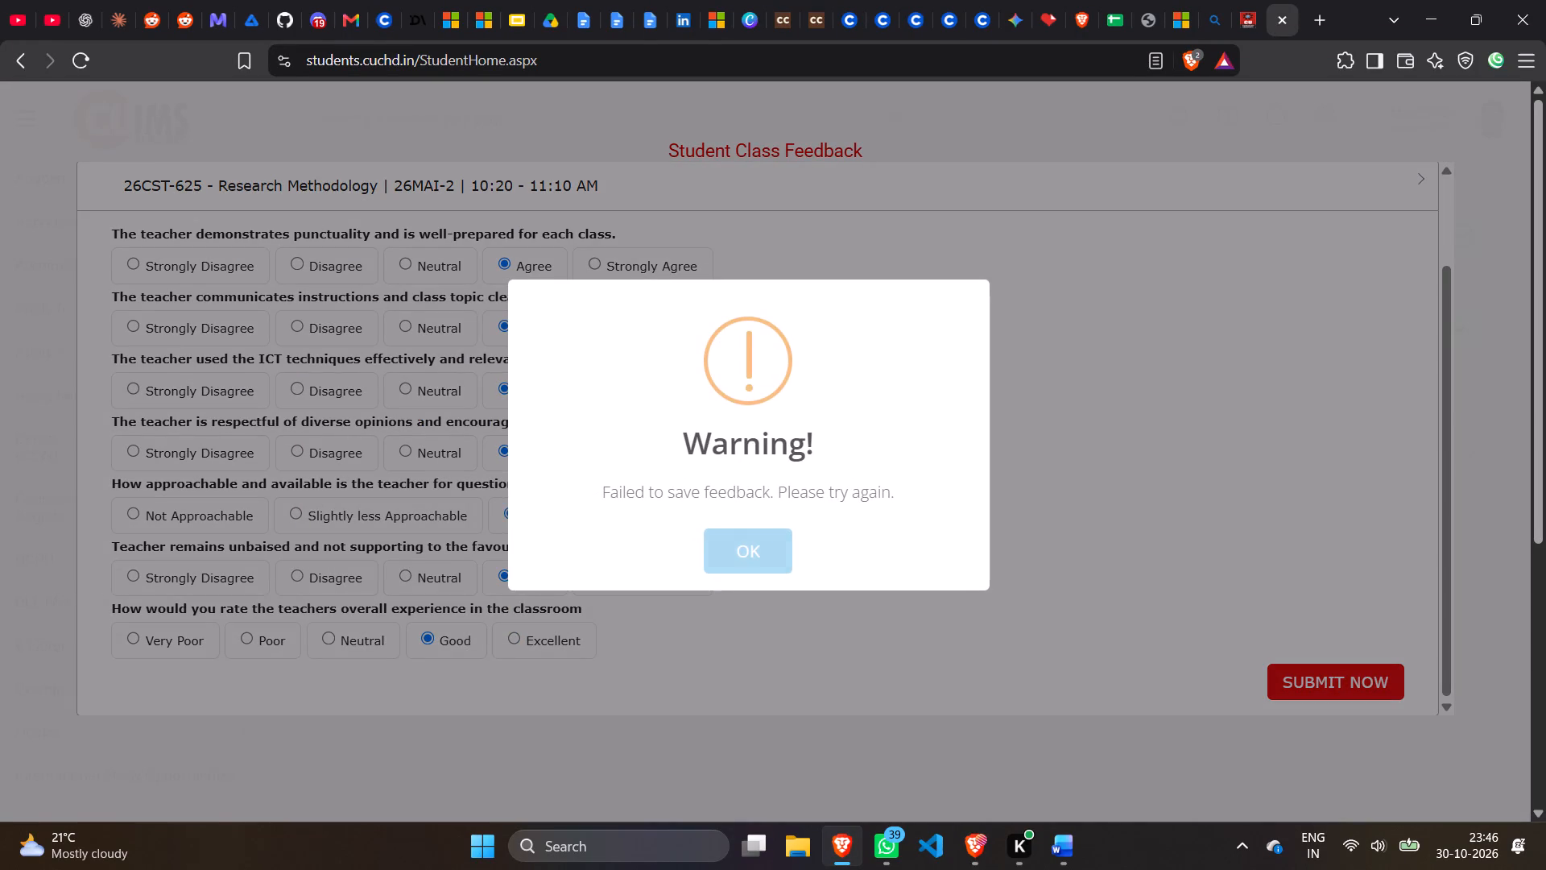
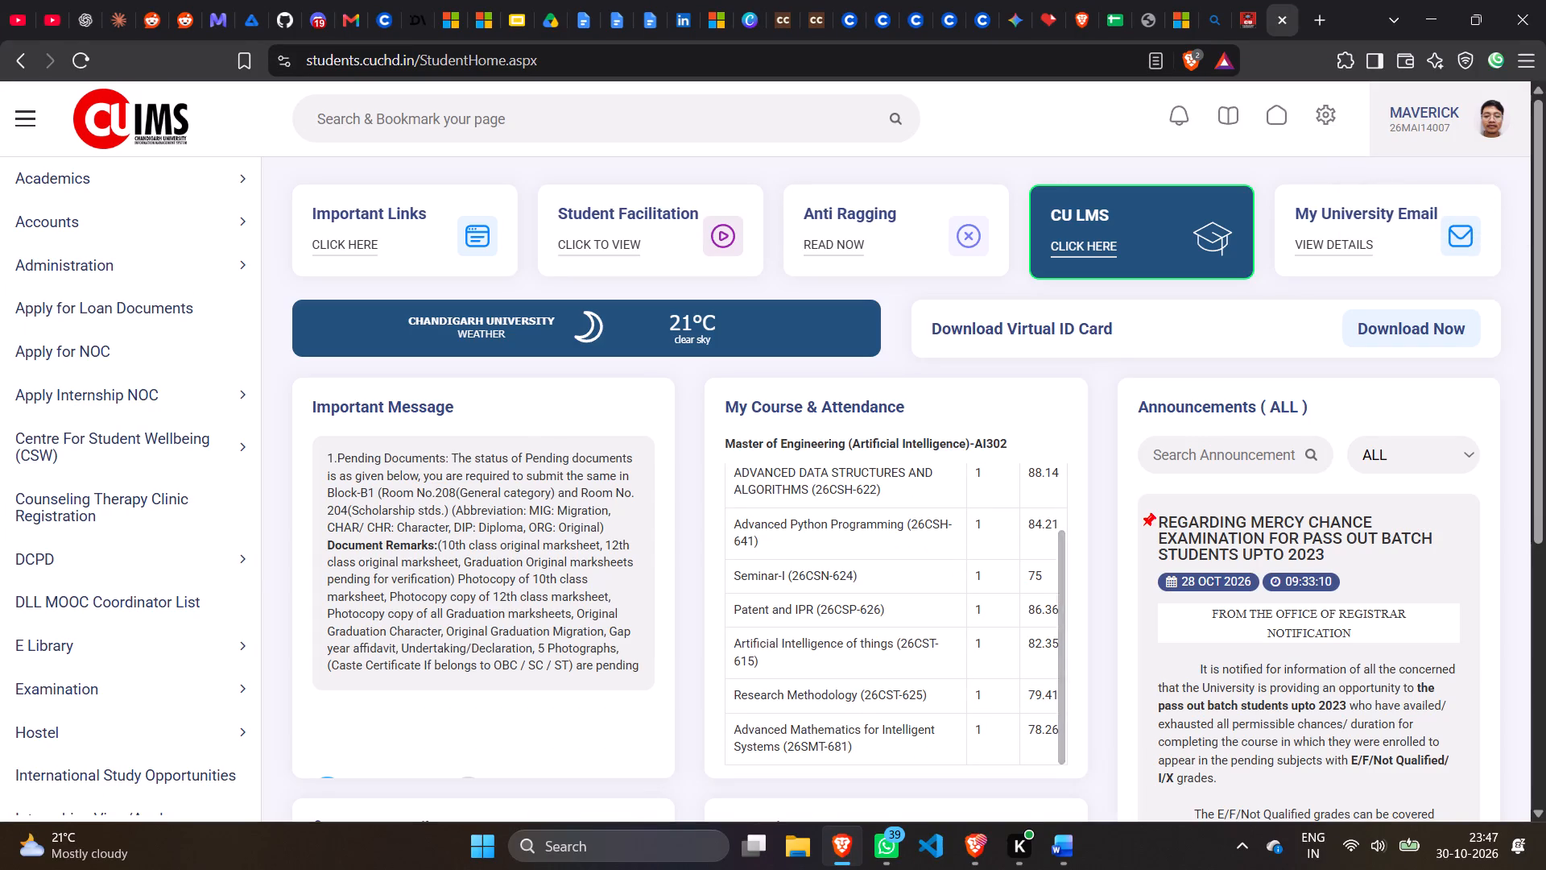
Open the My Attendance page under Academics and examine the course-wise attendance summary table.
{"action": "left_click", "coordinate": [97, 178]}
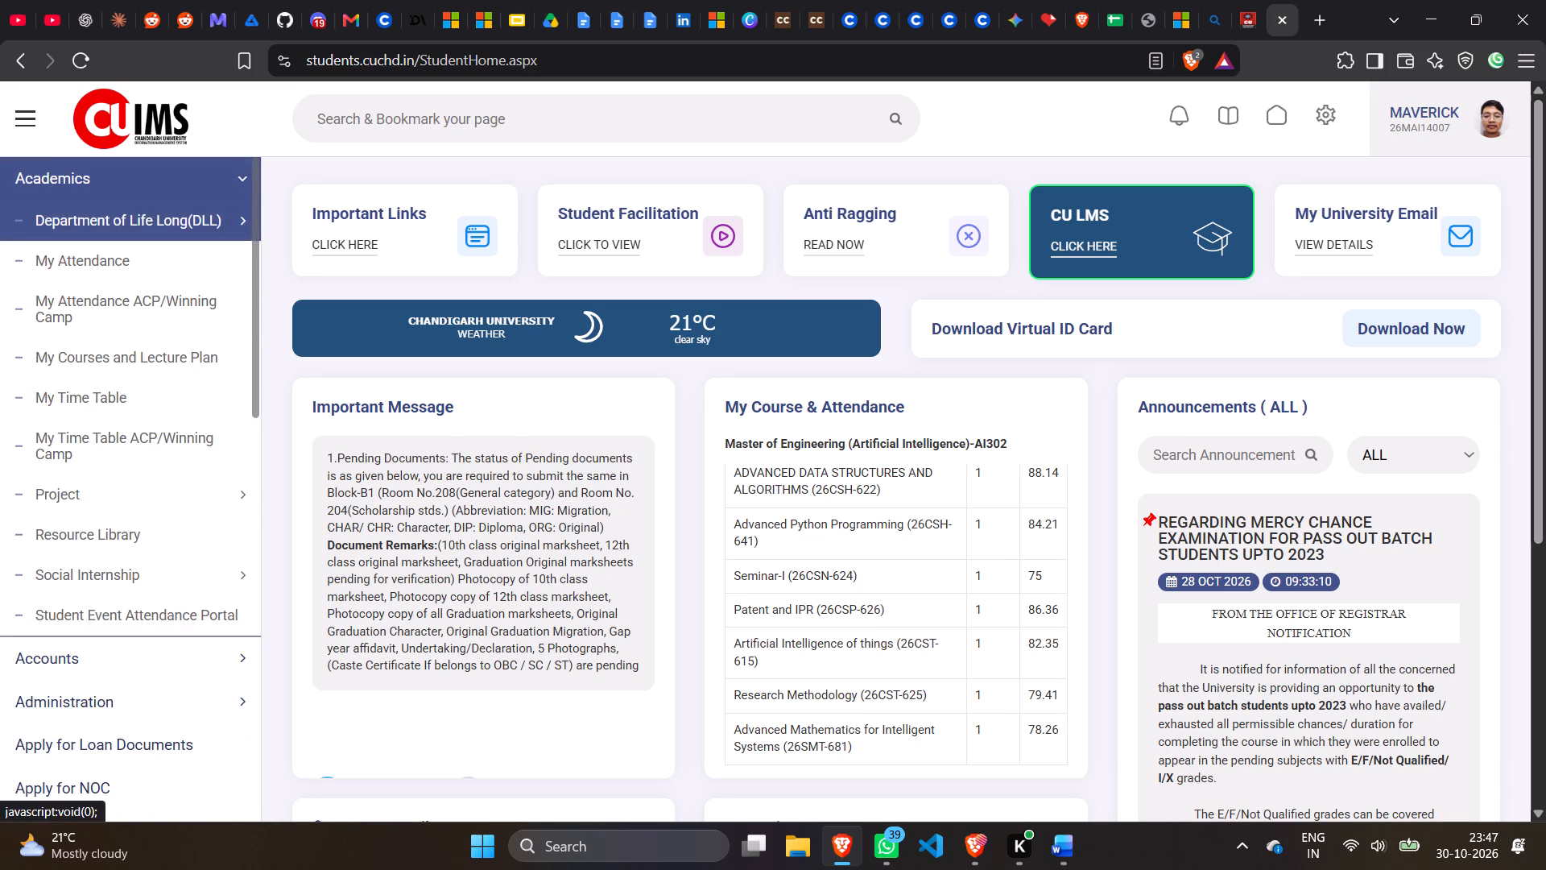
{"action": "left_click", "coordinate": [68, 265]}
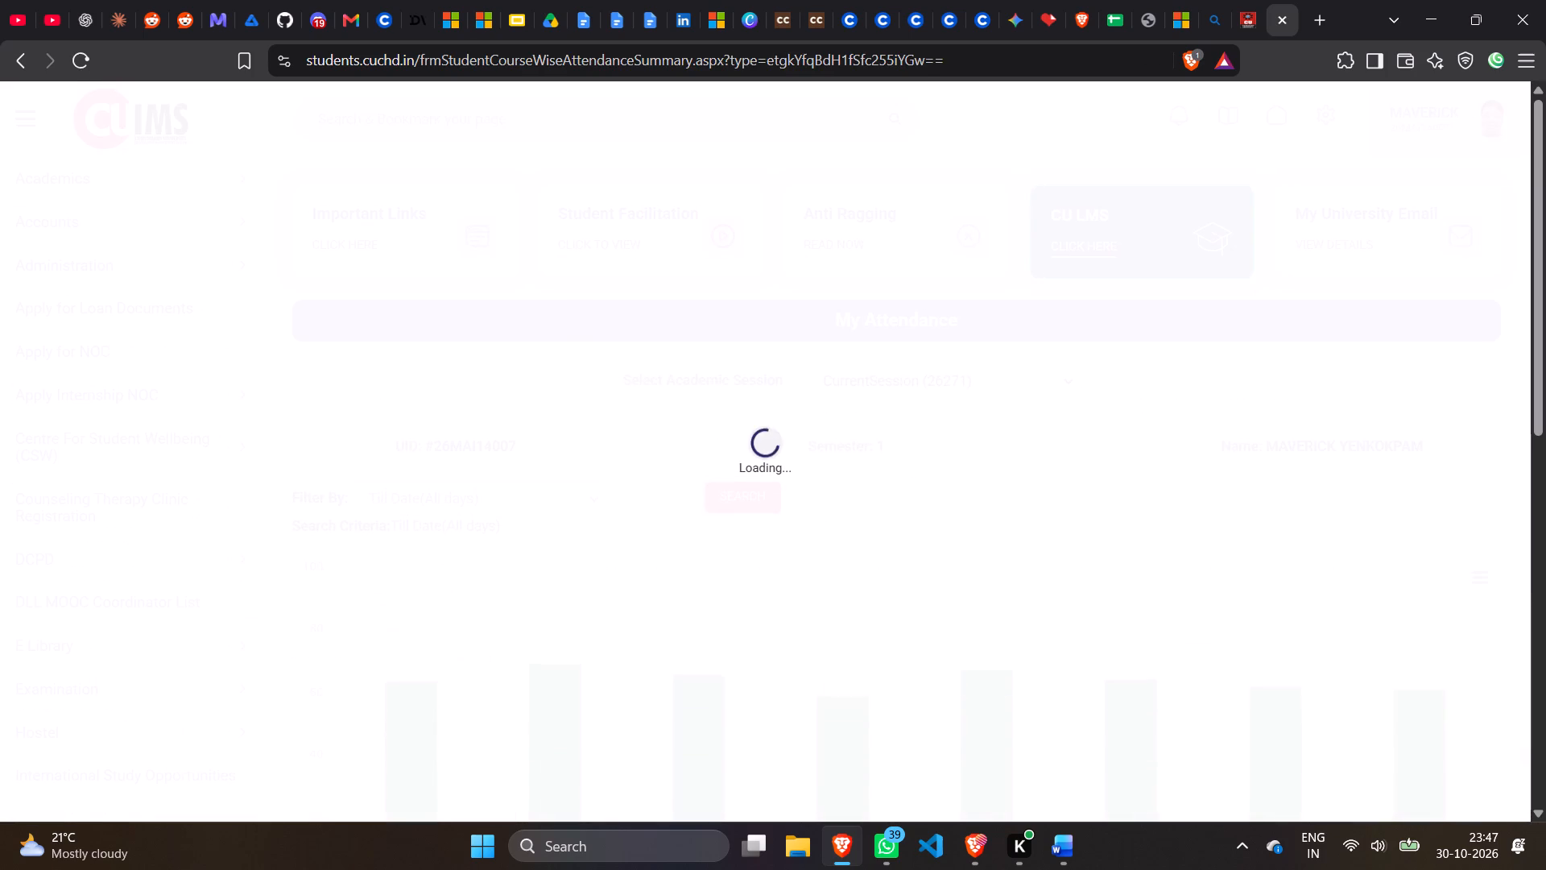
{"action": "scroll", "coordinate": [675, 595], "scroll_direction": "down", "scroll_amount": 6}
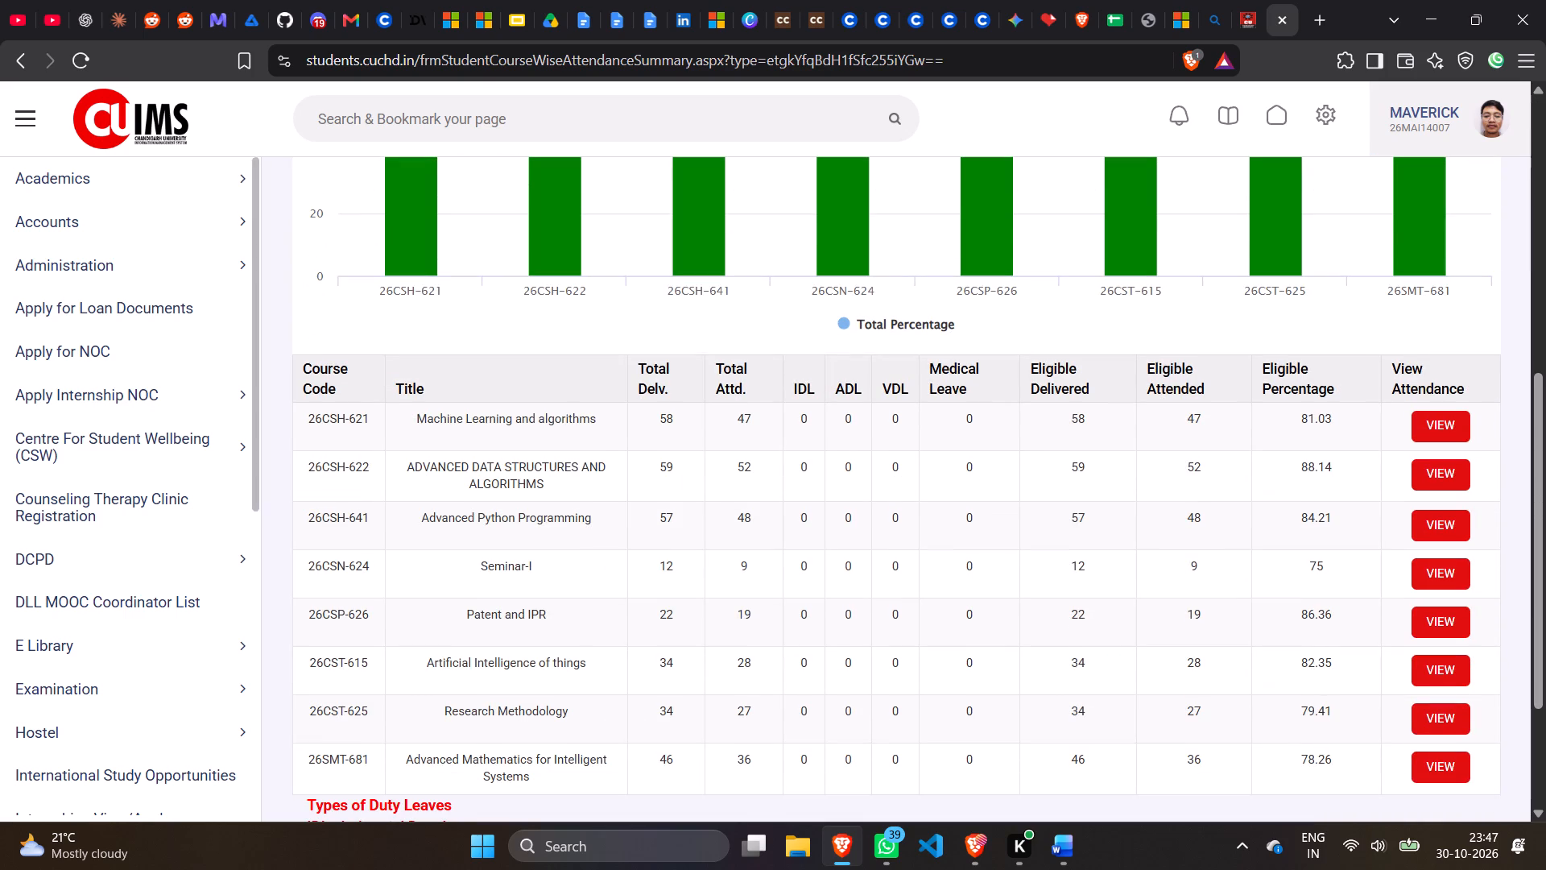
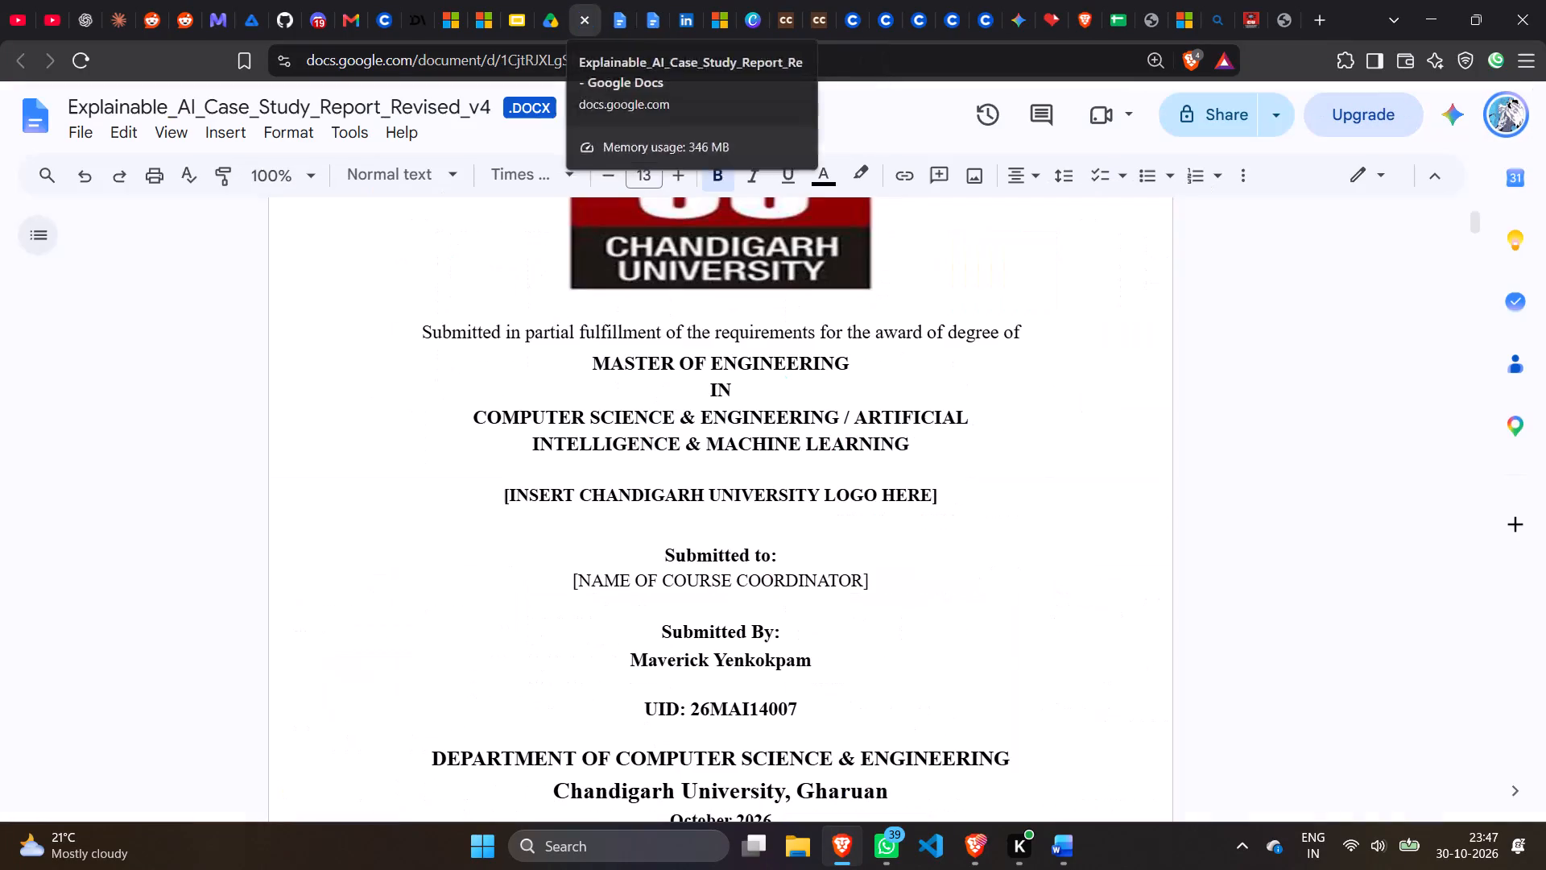
Replace the [NAME OF COURSE COORDINATOR] placeholder under "Submitted to:" on the cover page with the course coordinator's name.
{"action": "triple_click", "coordinate": [717, 574]}
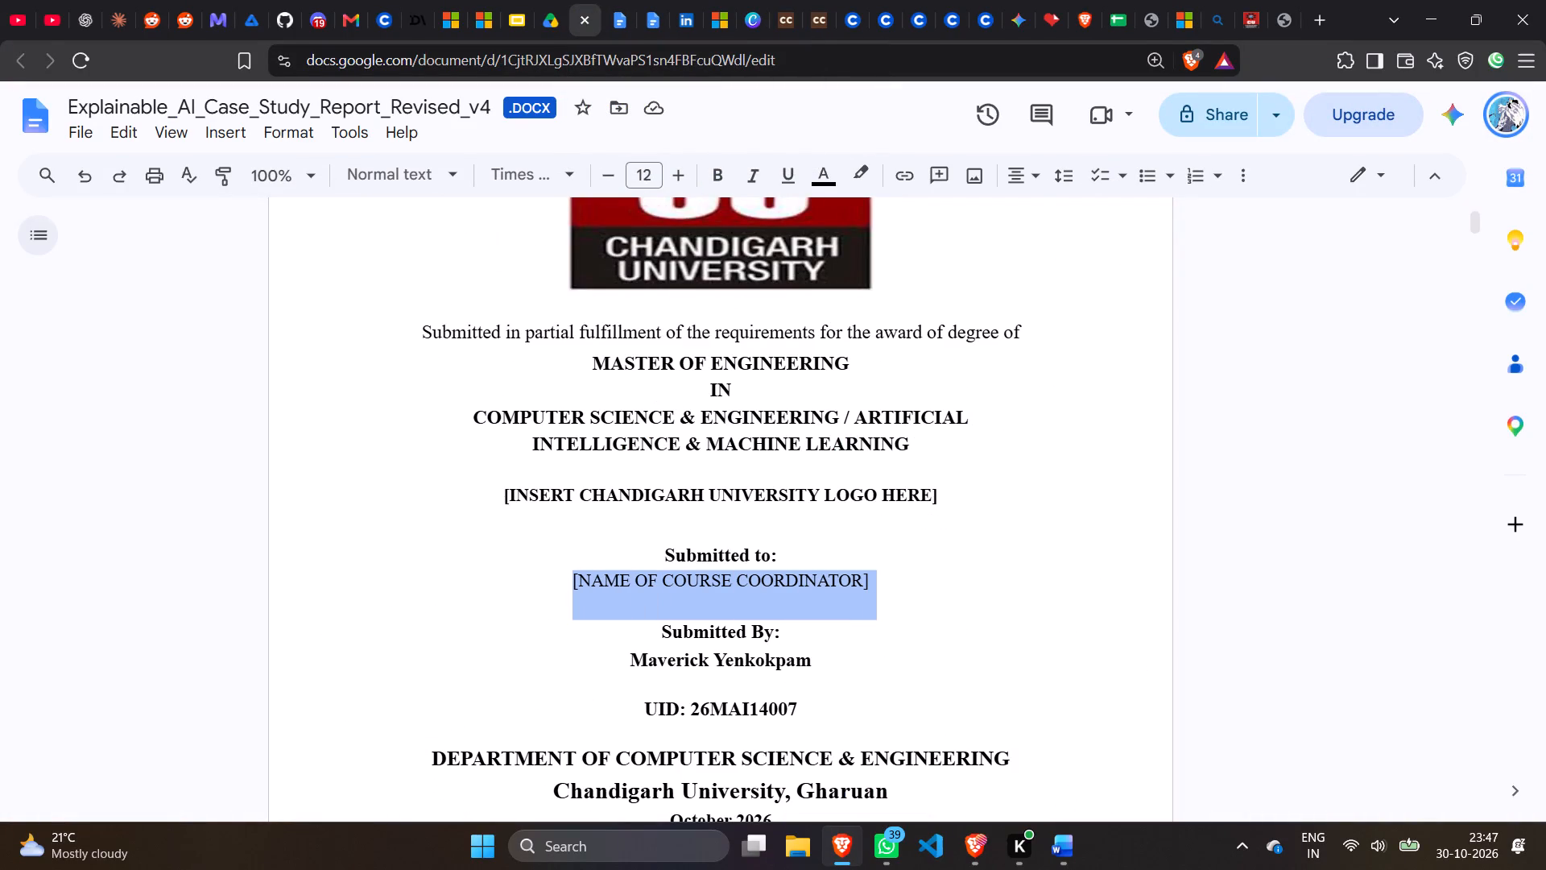
{"action": "key", "text": "BackSpace"}
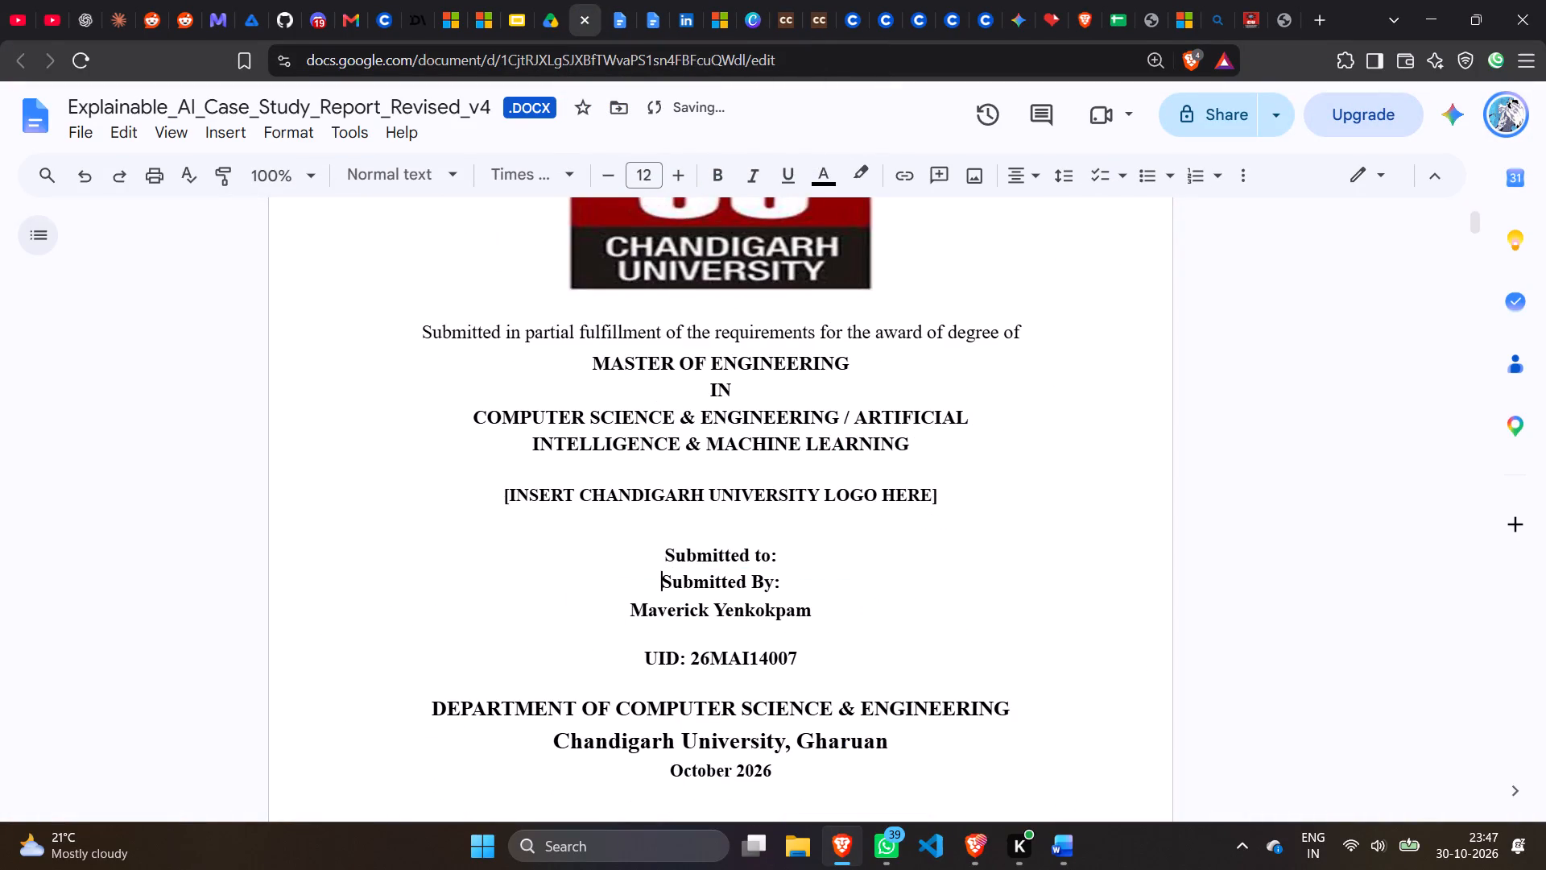
{"action": "key", "text": "ctrl+z"}
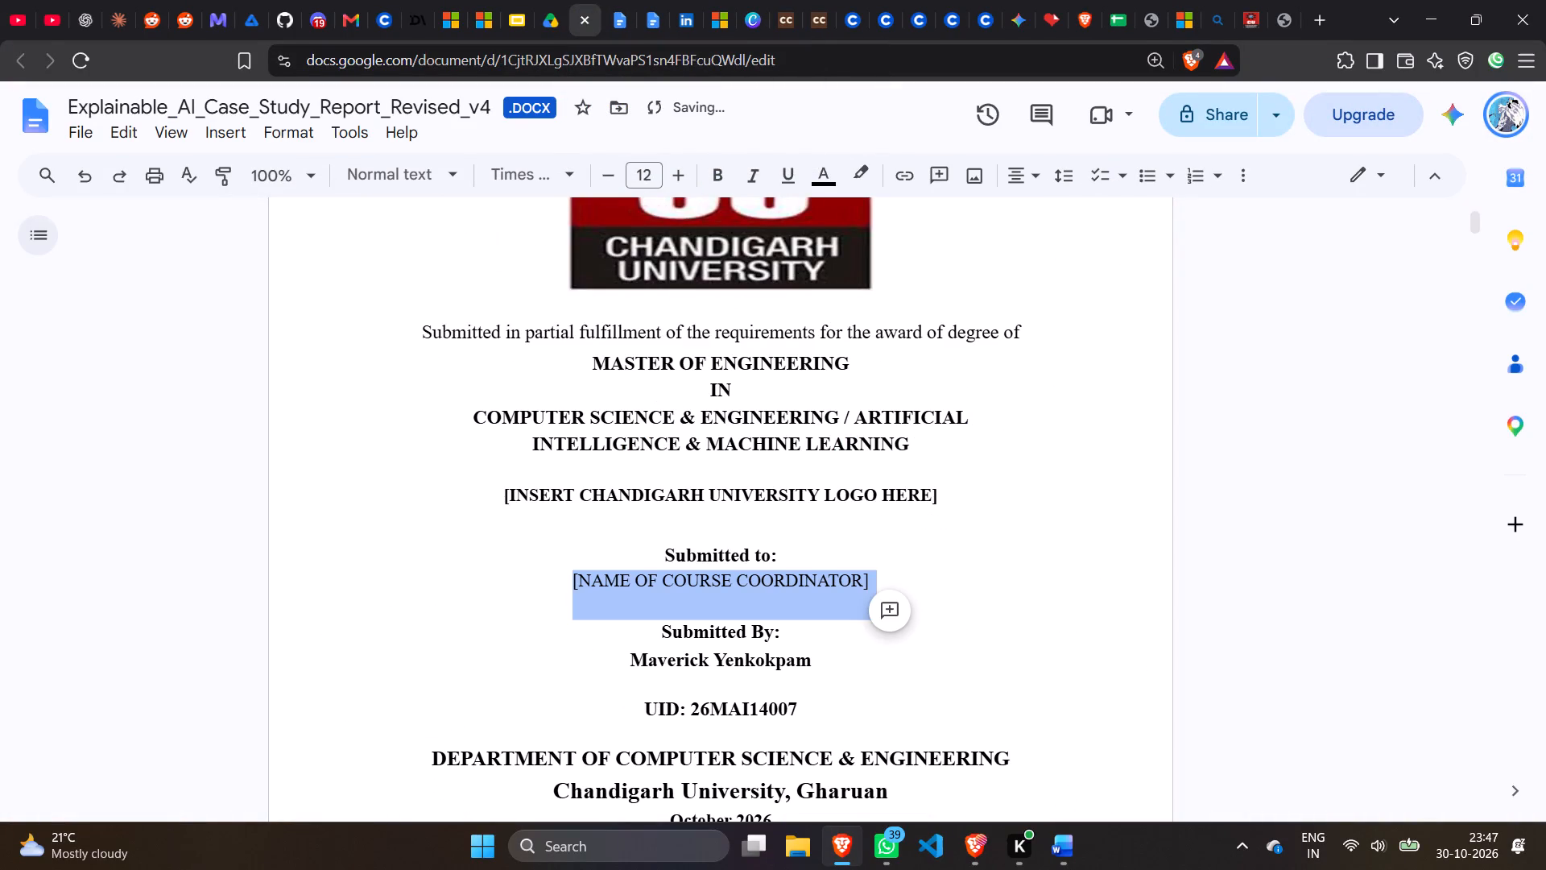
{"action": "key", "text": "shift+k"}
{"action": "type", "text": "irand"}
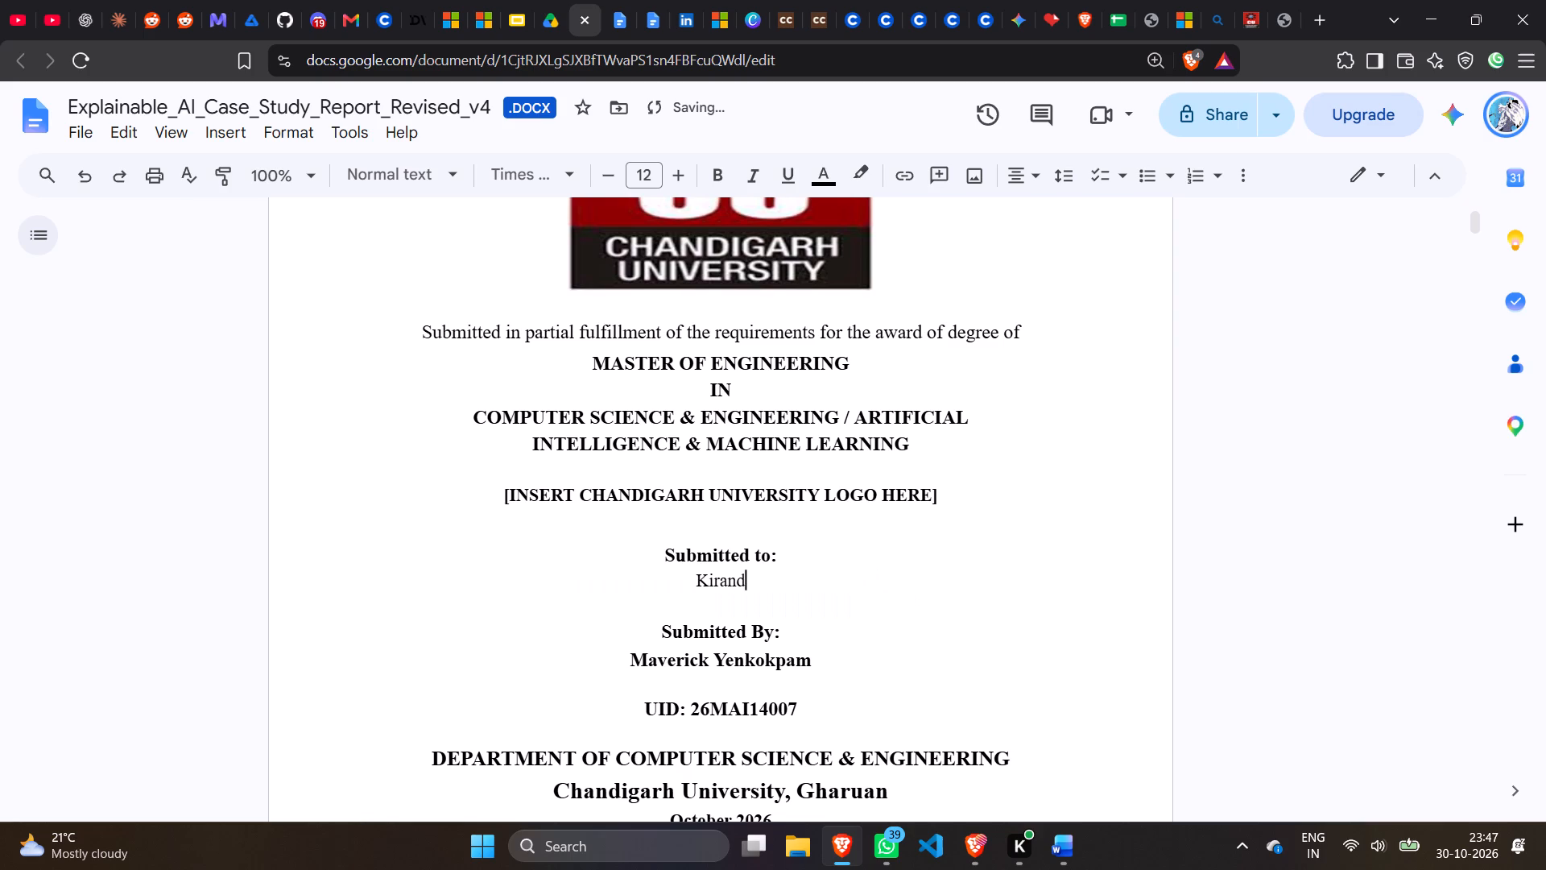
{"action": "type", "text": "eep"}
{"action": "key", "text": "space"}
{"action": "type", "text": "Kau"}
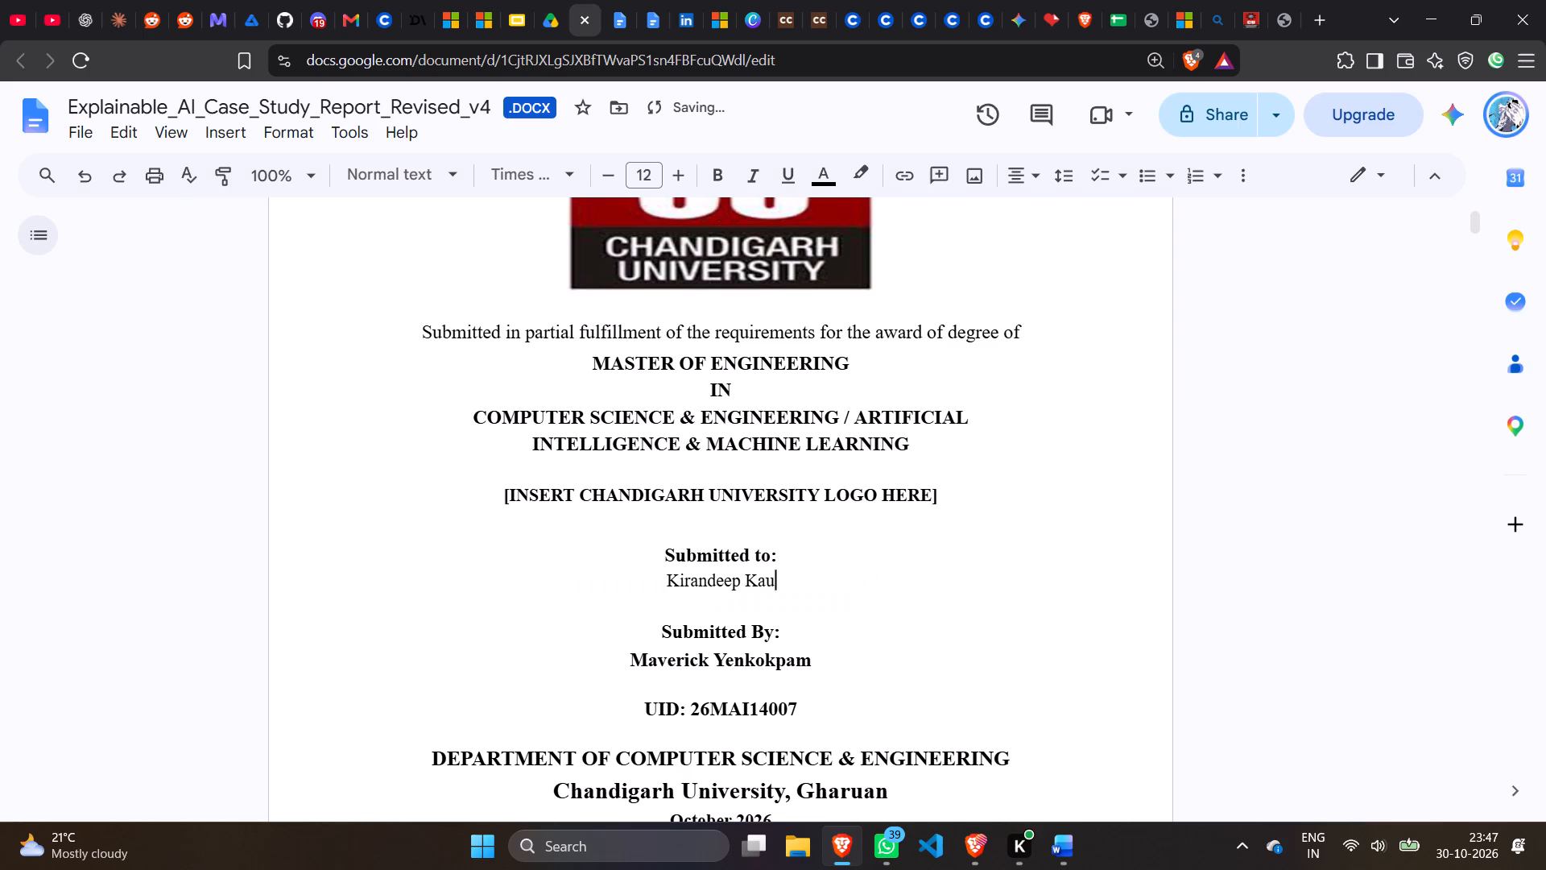
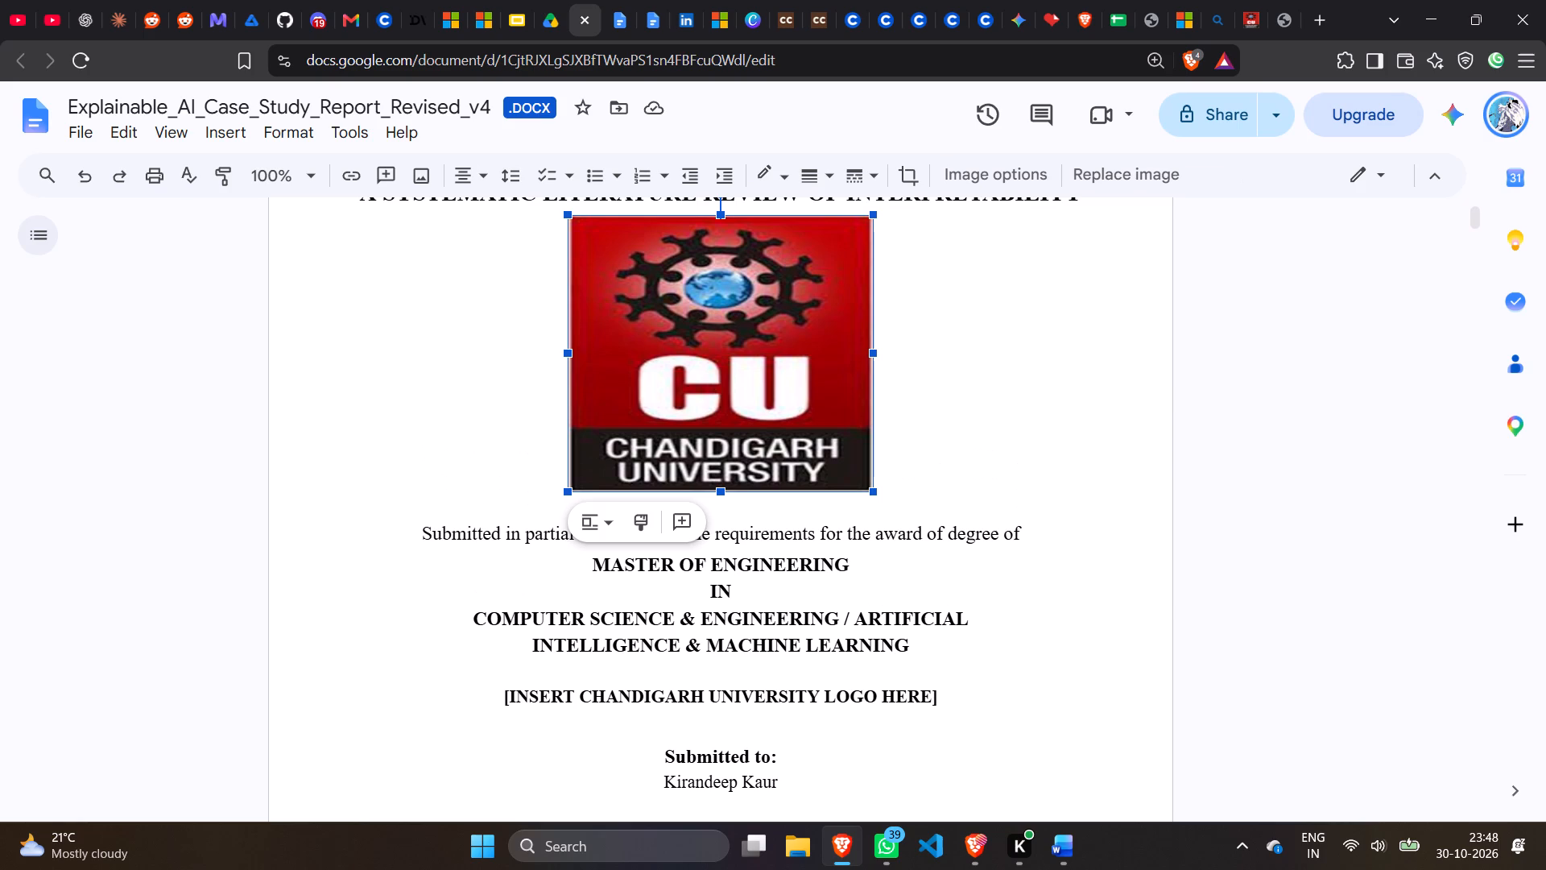
Move the Chandigarh University logo from below the subtitle to replace the [INSERT CHANDIGARH UNIVERSITY LOGO HERE] placeholder.
{"action": "key", "text": "ctrl+x"}
{"action": "triple_click", "coordinate": [680, 434]}
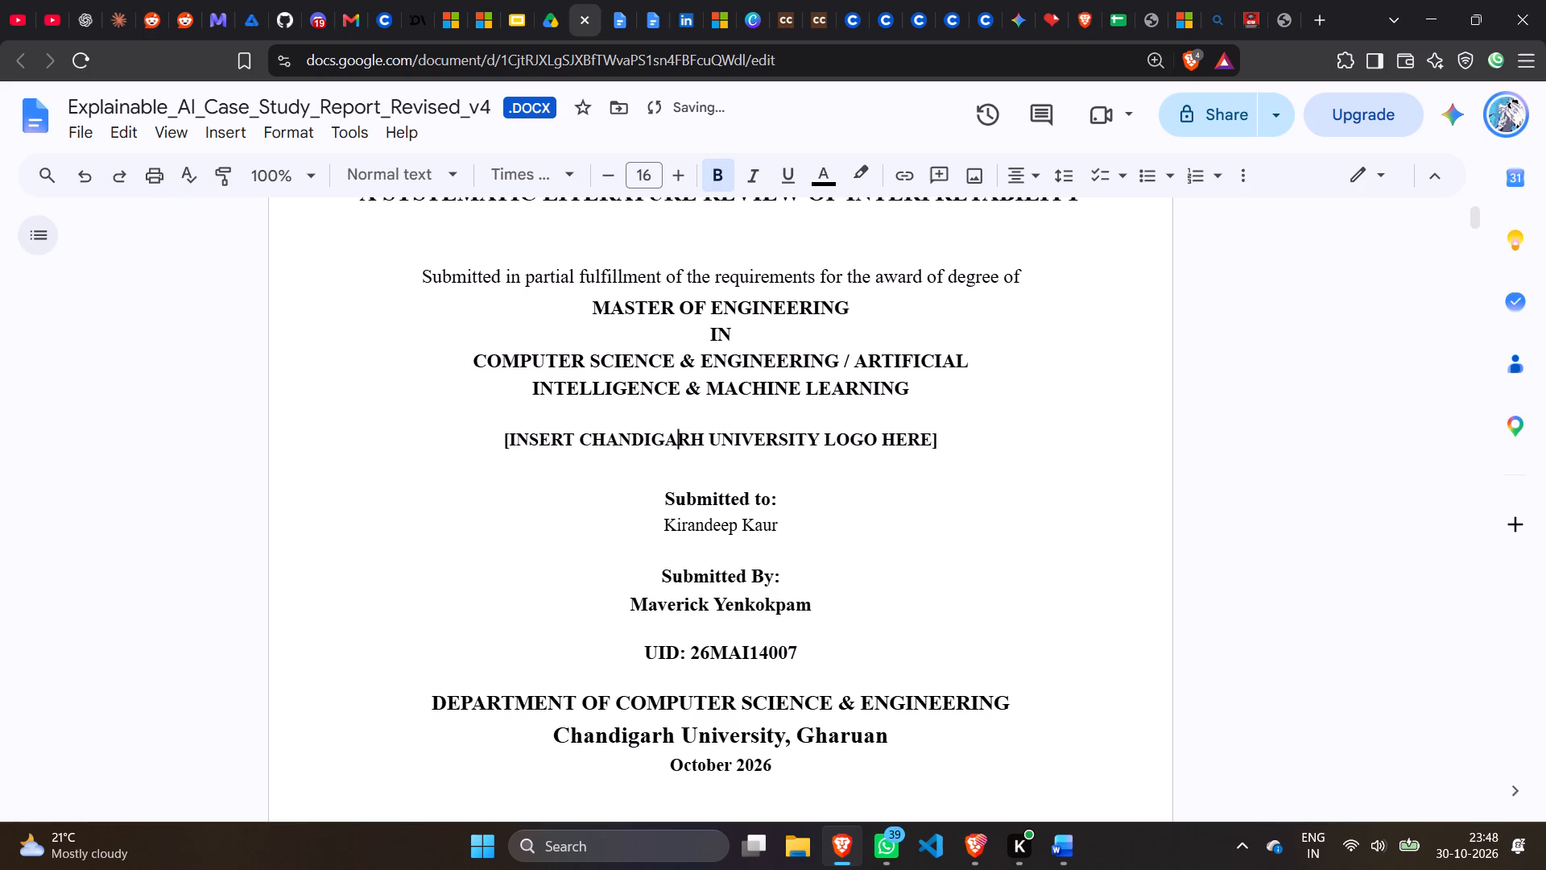
{"action": "key", "text": "ctrl+v"}
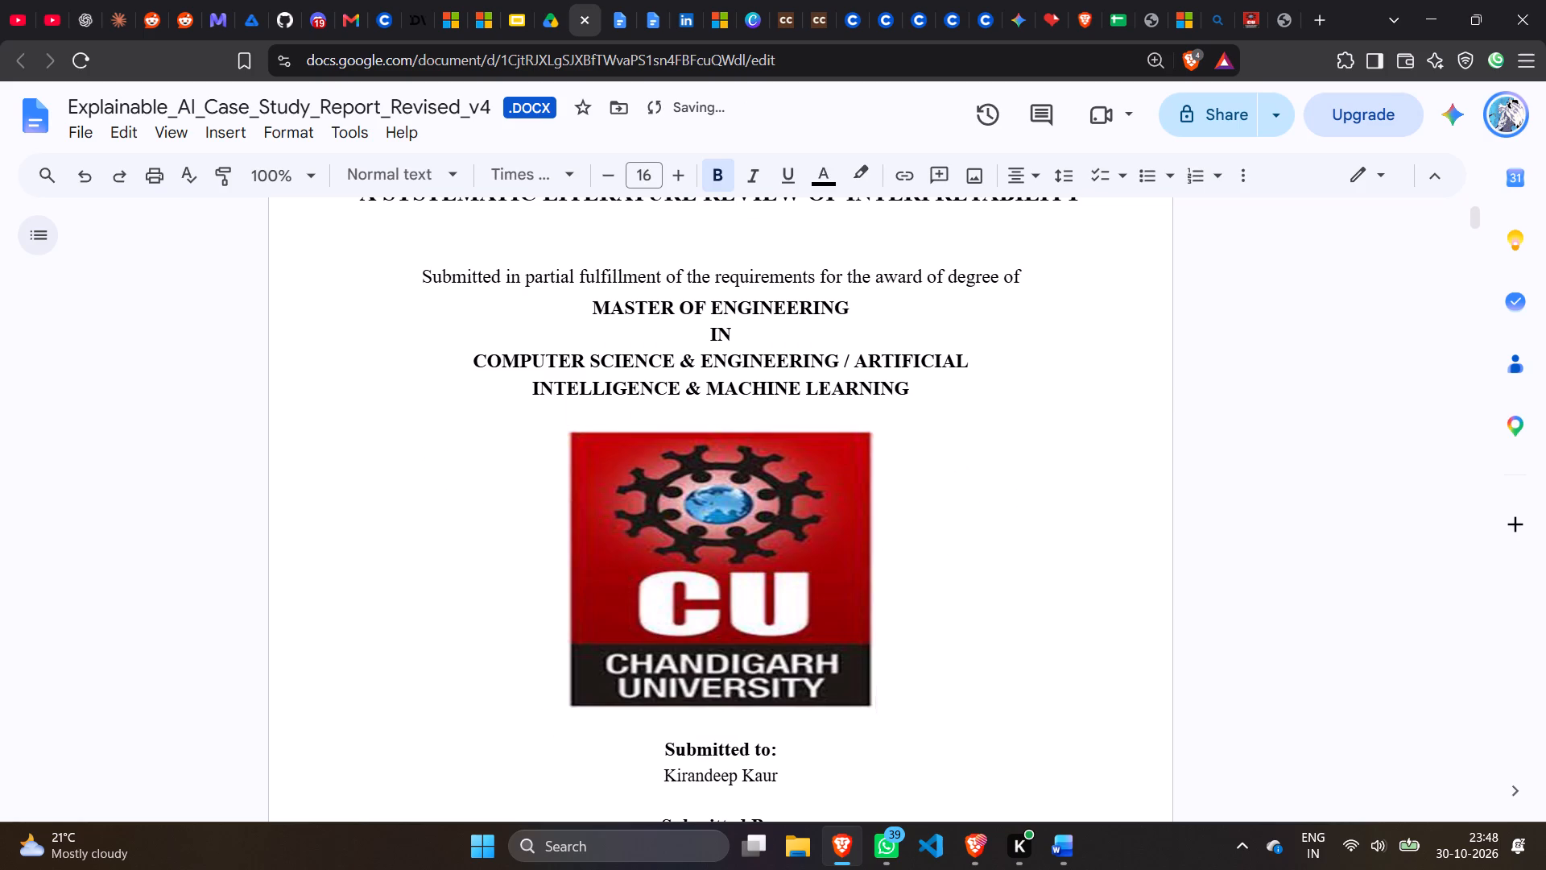
Delete "& MACHINE LEARNING" from the degree specialization on the cover page.
{"action": "scroll", "coordinate": [691, 449], "scroll_direction": "up", "scroll_amount": 2}
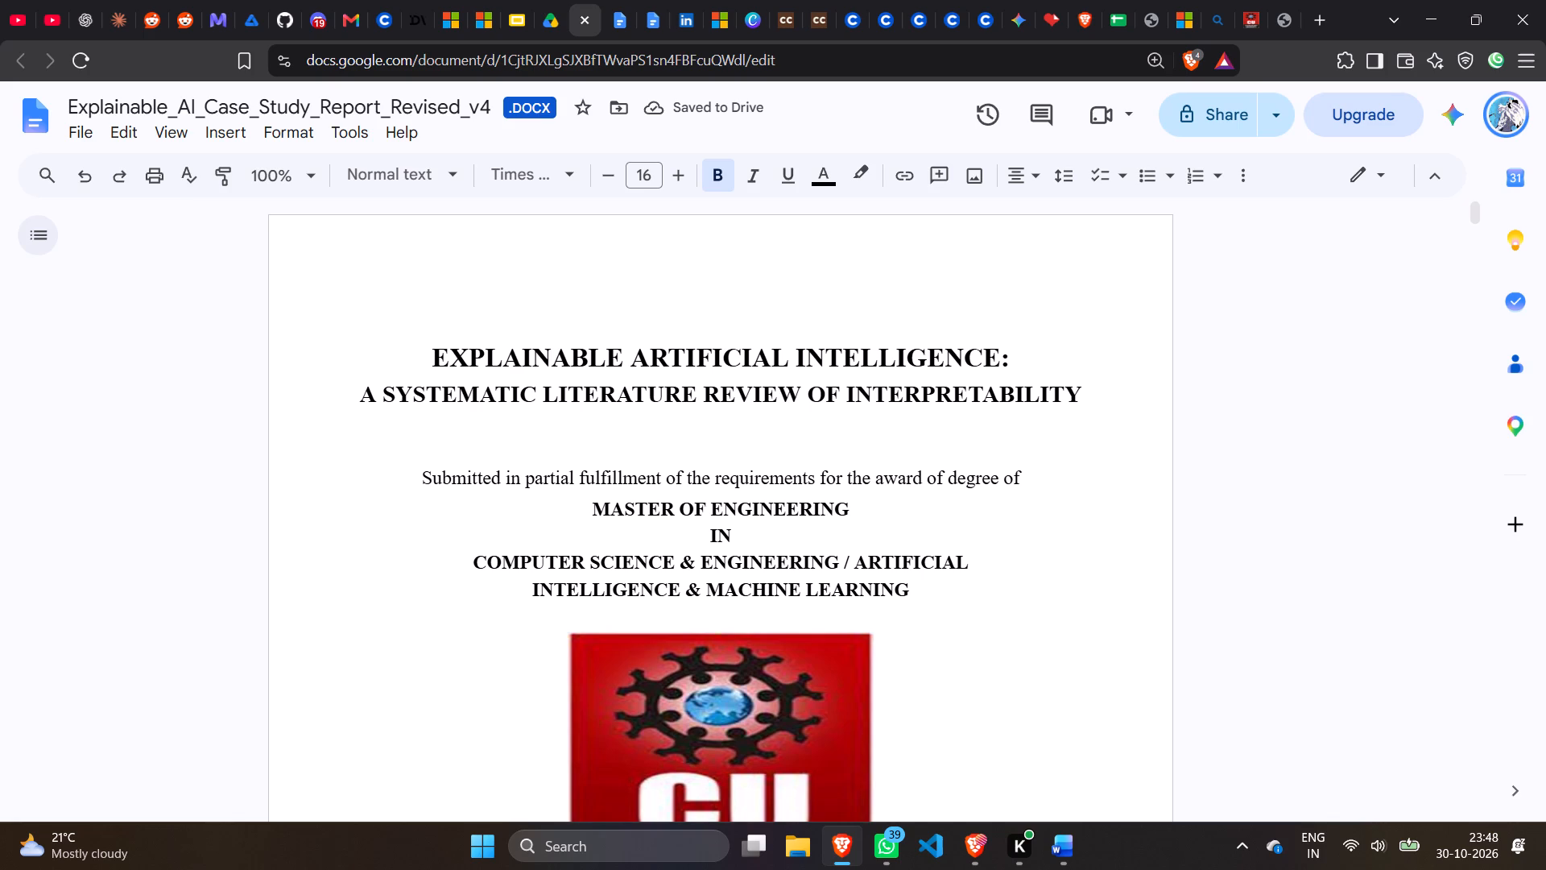
{"action": "left_click_drag", "start_coordinate": [919, 602], "coordinate": [722, 582]}
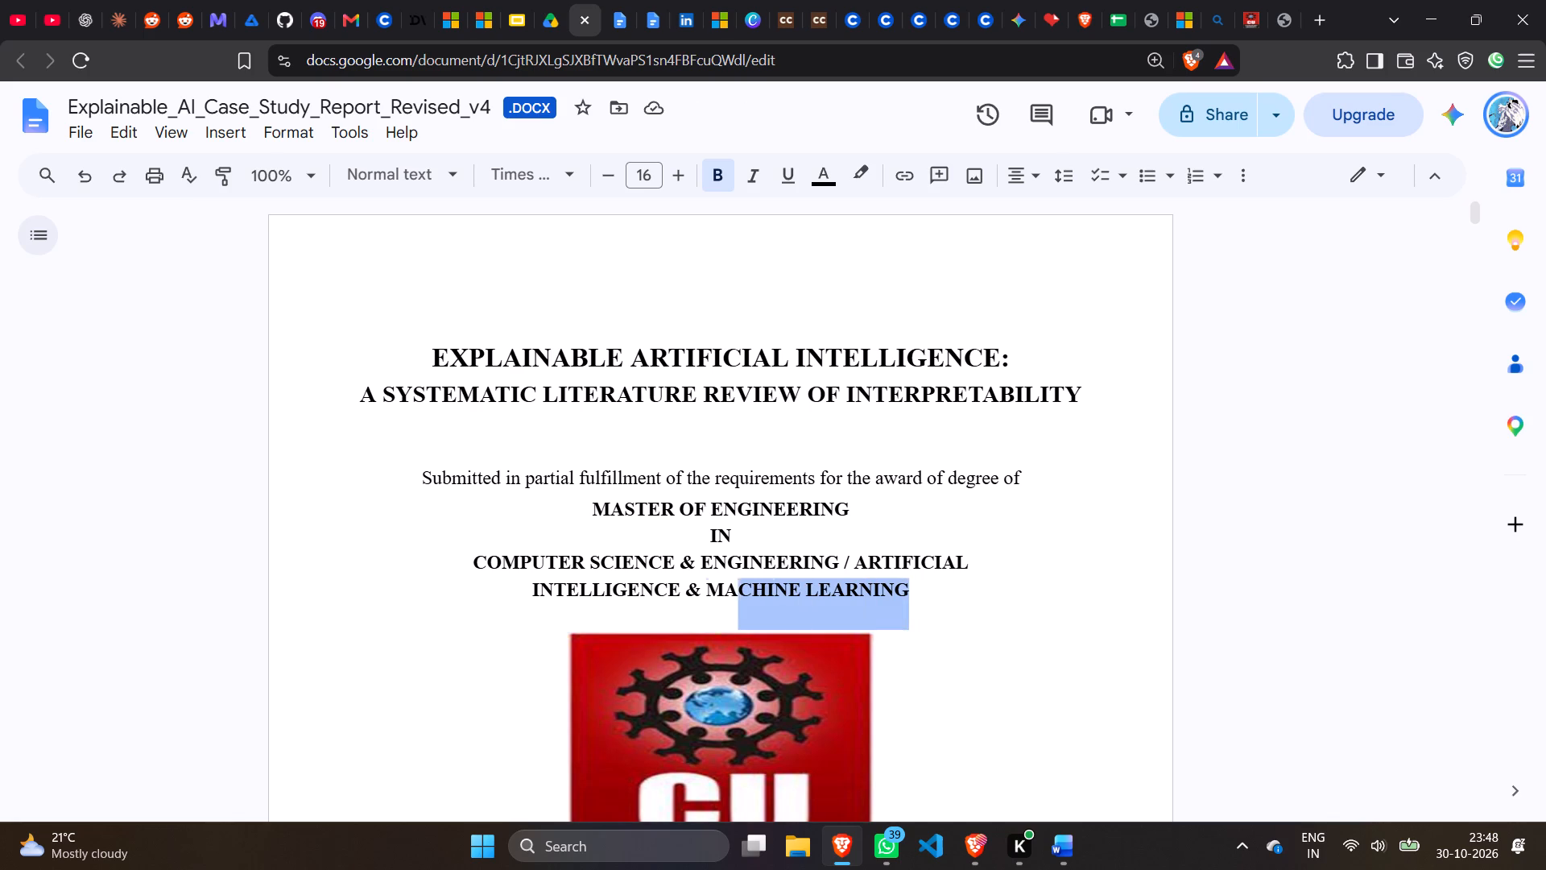
{"action": "left_click_drag", "start_coordinate": [722, 582], "coordinate": [684, 580]}
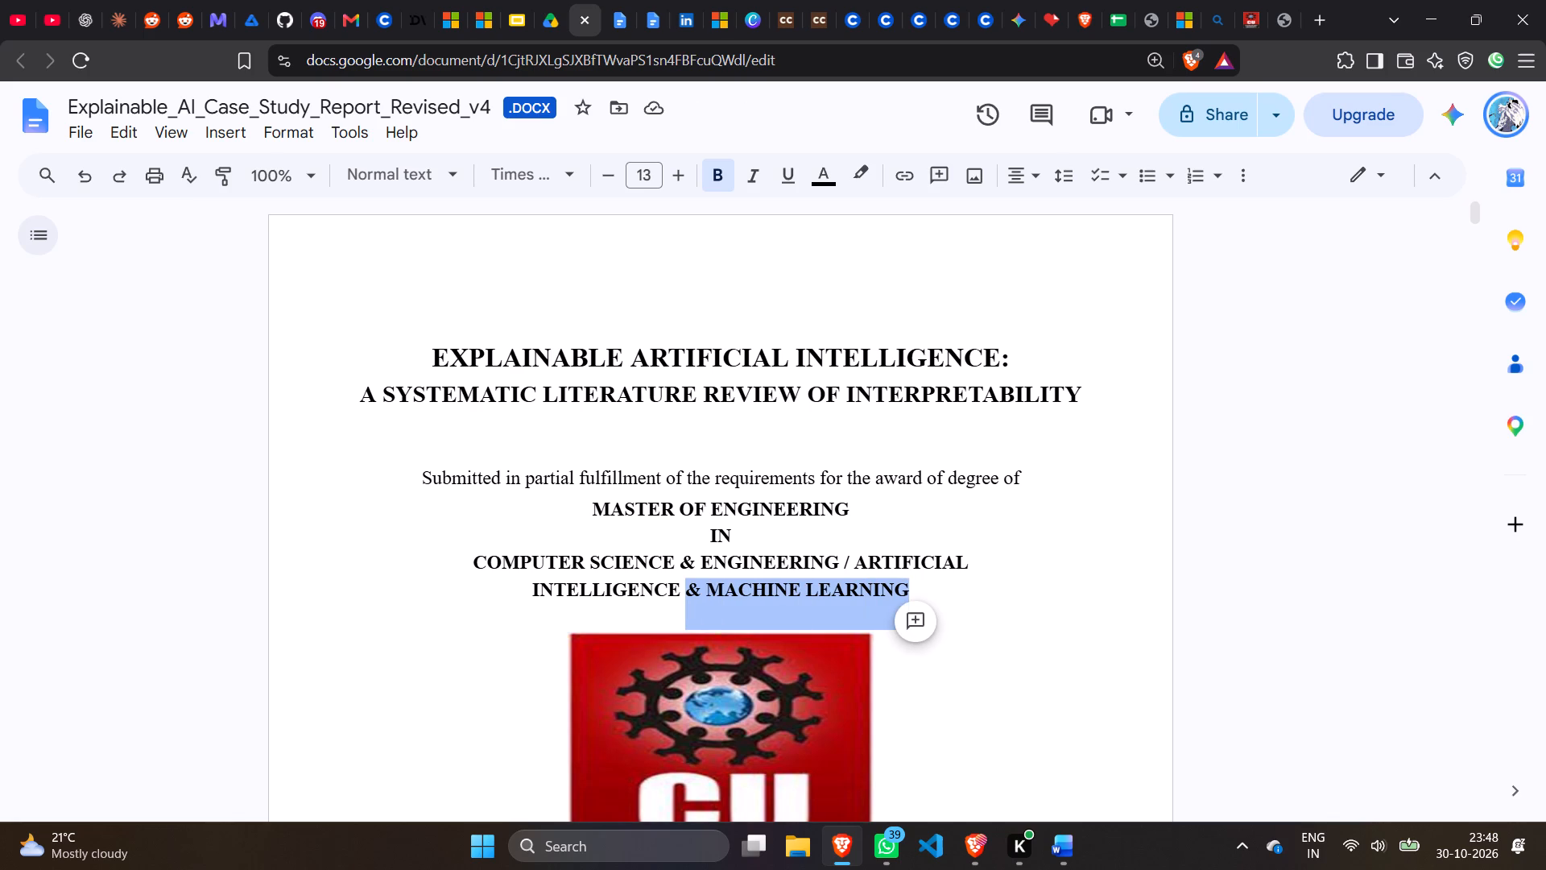
{"action": "key", "text": "BackSpace"}
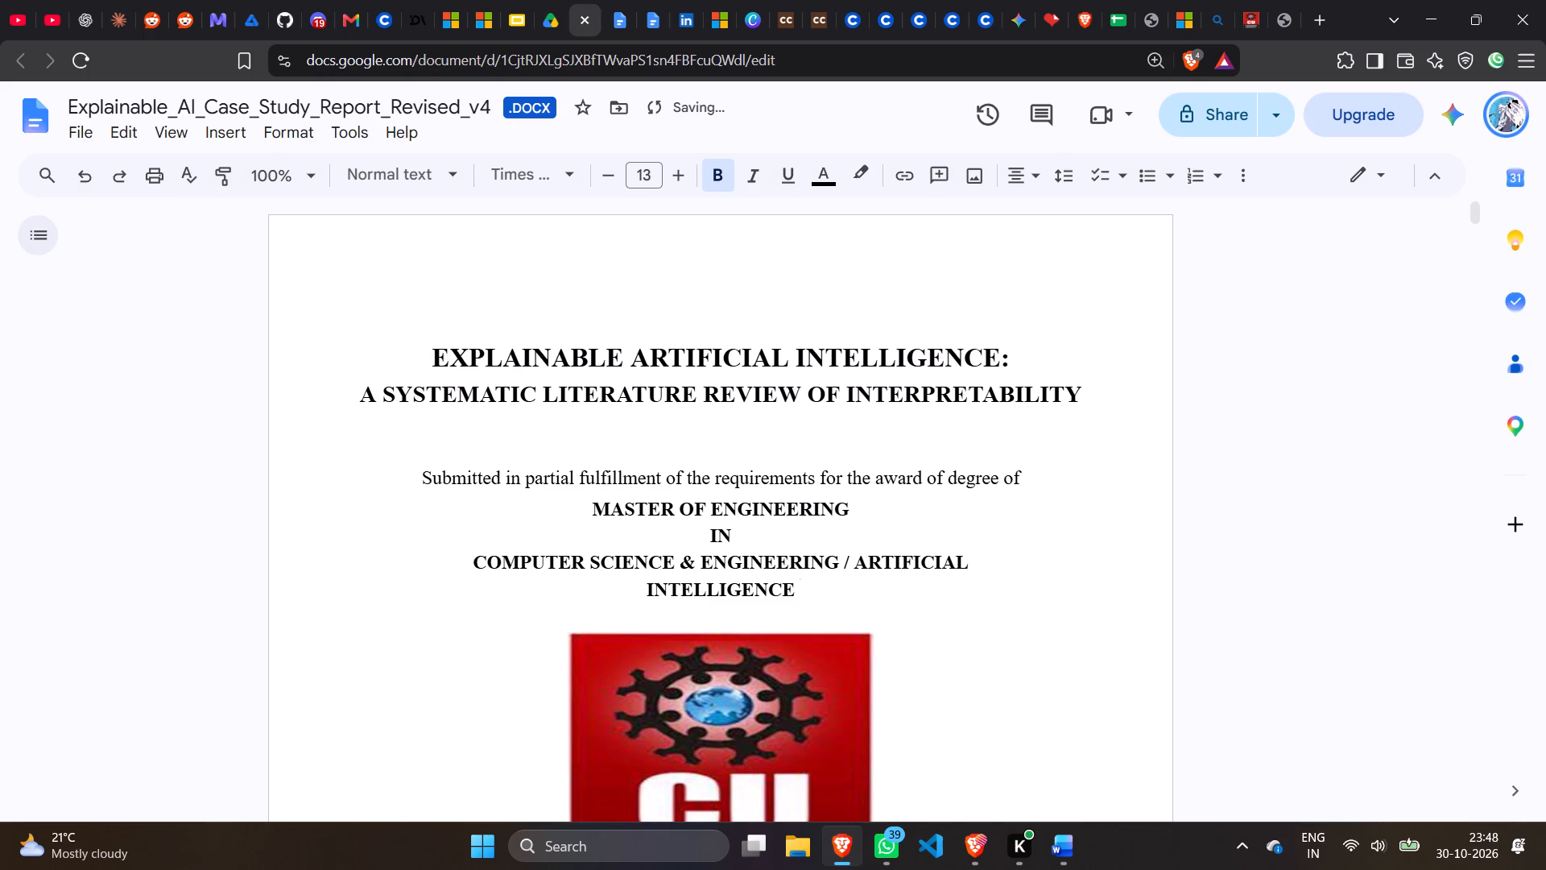
Put ARTIFICIAL INTELLIGENCE together on its own line below COMPUTER SCIENCE & ENGINEERING and remove the slash between them.
{"action": "left_click", "coordinate": [856, 562]}
{"action": "key", "text": "Return"}
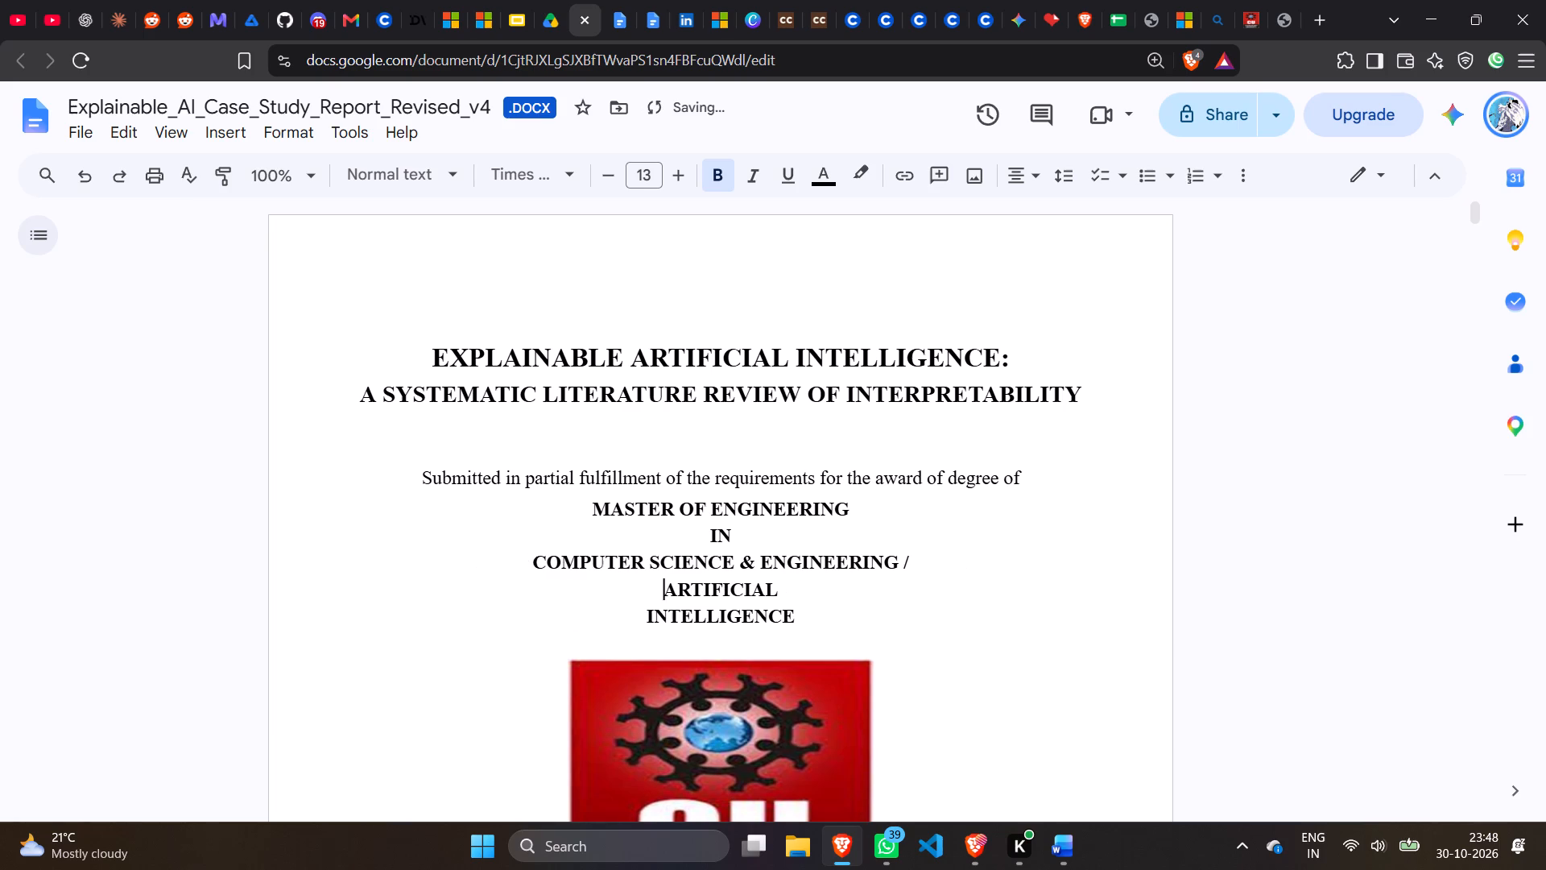
{"action": "key", "text": "Down"}
{"action": "key", "text": "Left"}
{"action": "key", "text": "Left"}
{"action": "key", "text": "BackSpace"}
{"action": "key", "text": "BackSpace"}
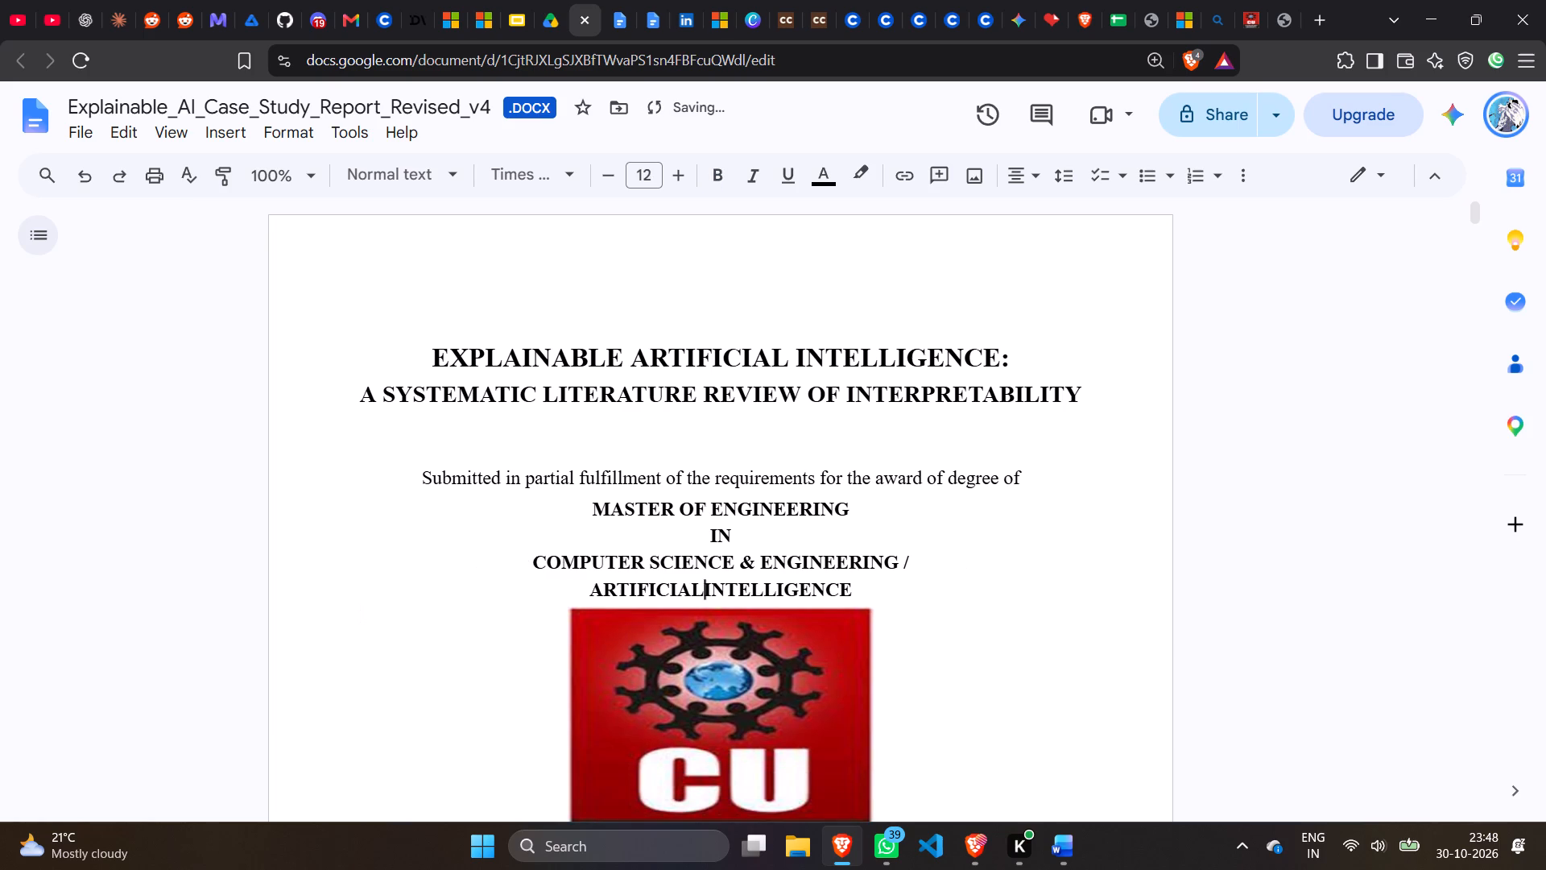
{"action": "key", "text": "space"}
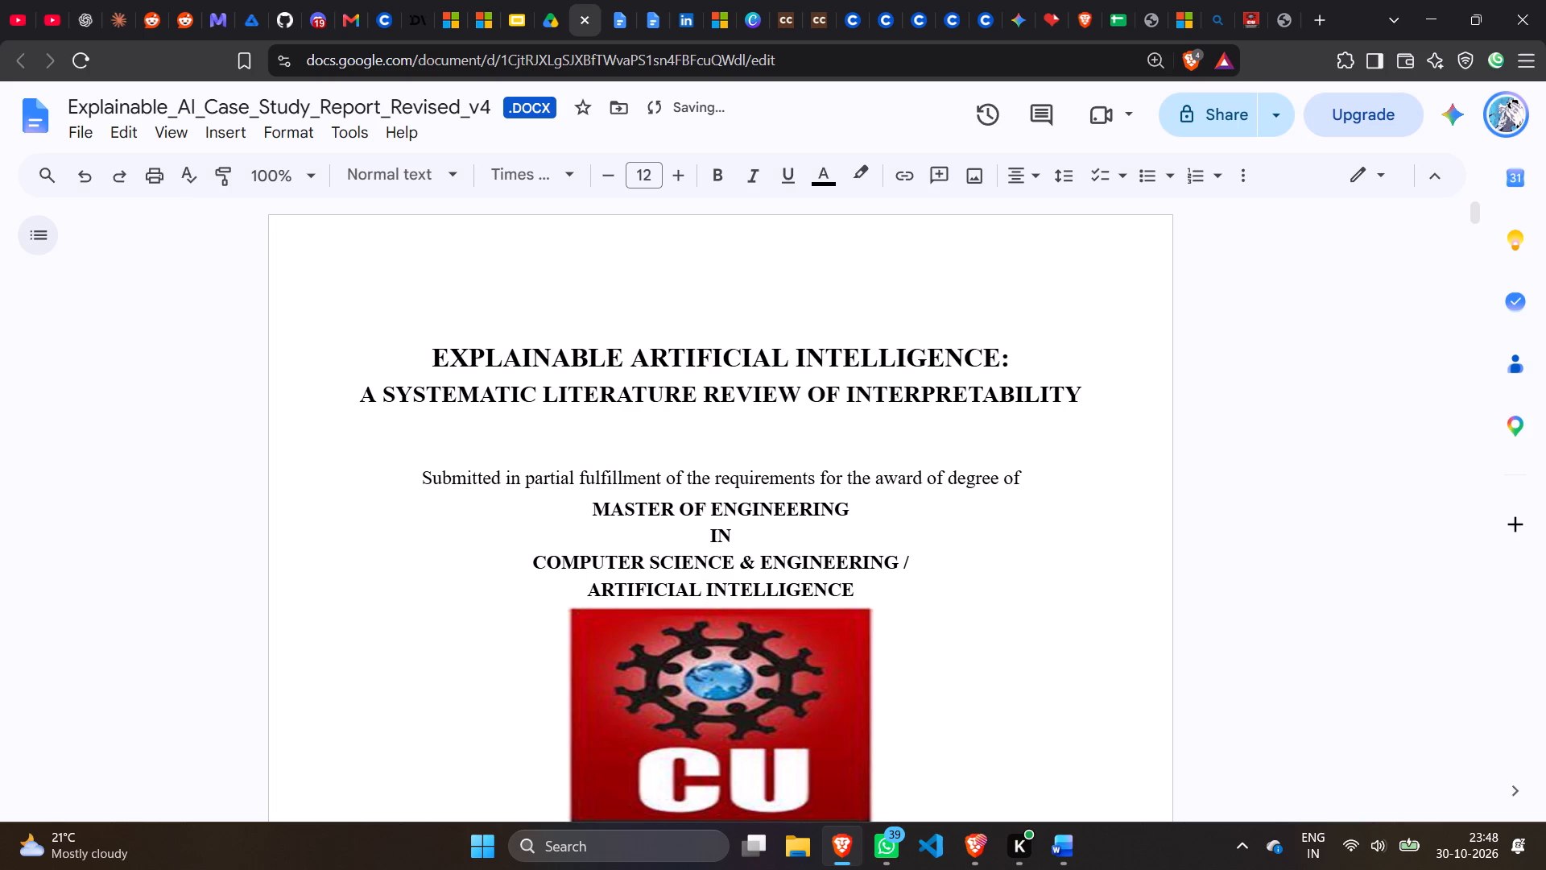
{"action": "left_click", "coordinate": [916, 557]}
{"action": "key", "text": "BackSpace"}
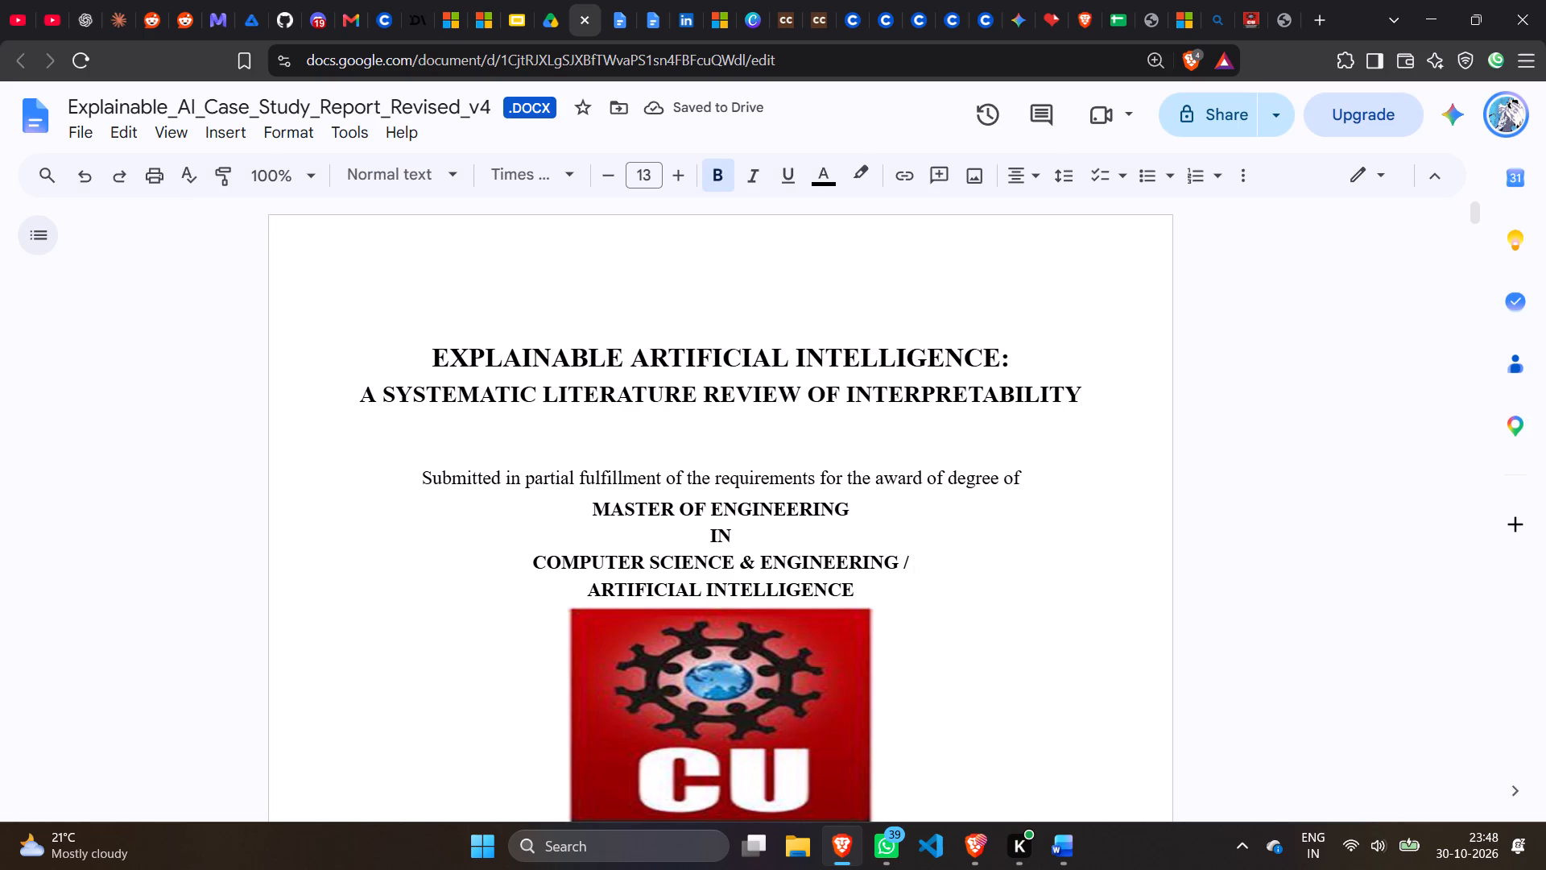
{"action": "key", "text": "BackSpace"}
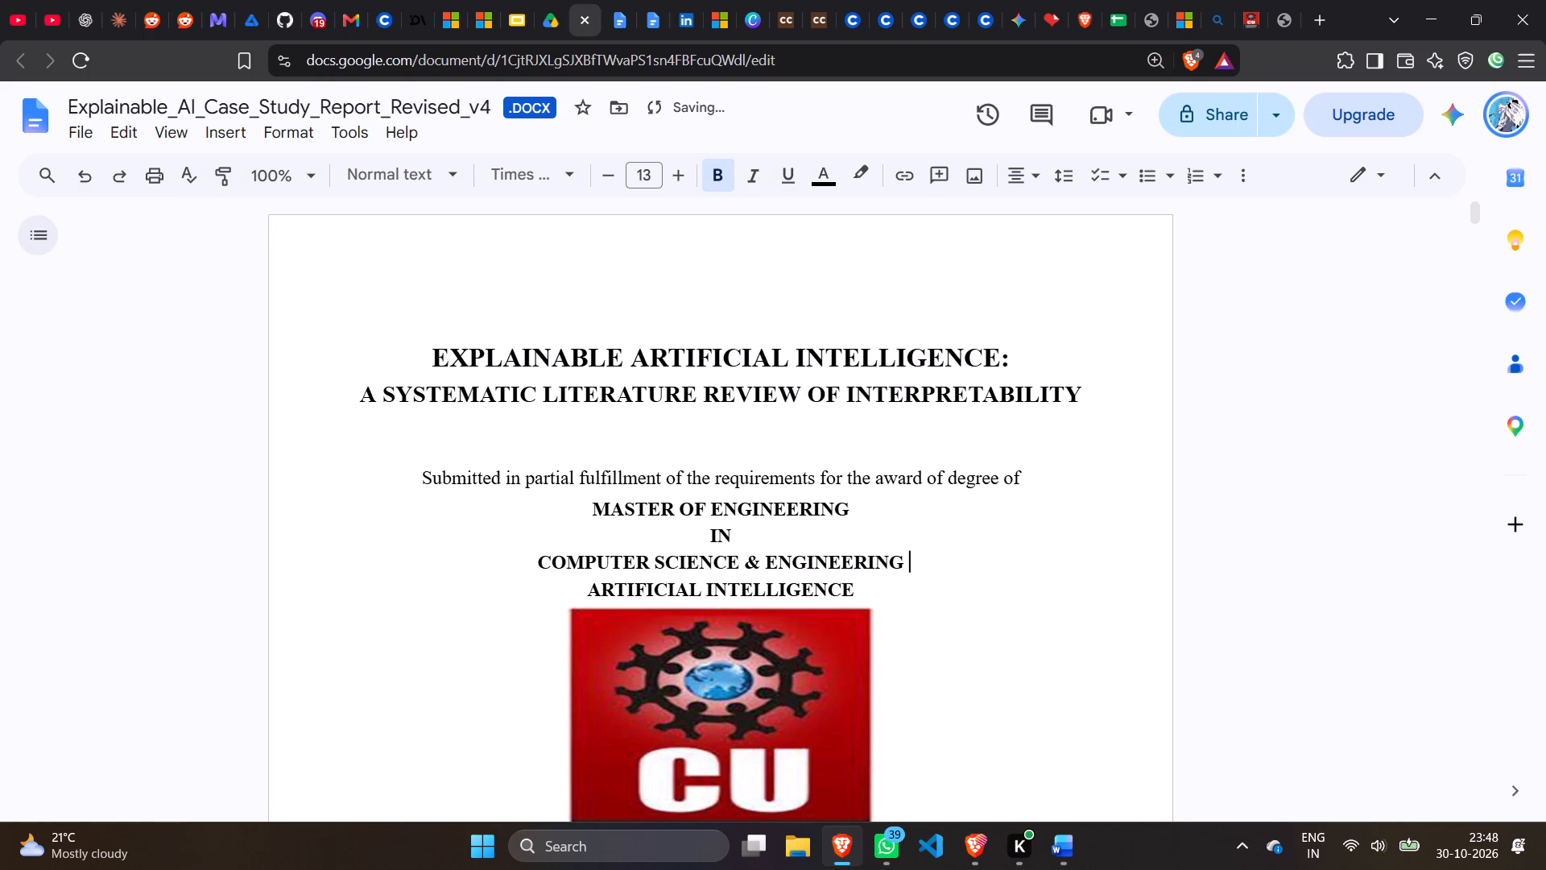
Reduce the gap between the cover subtitle and the "Submitted in partial fulfillment" line to one blank line.
{"action": "left_click", "coordinate": [515, 441]}
{"action": "key", "text": "BackSpace"}
{"action": "key", "text": "BackSpace"}
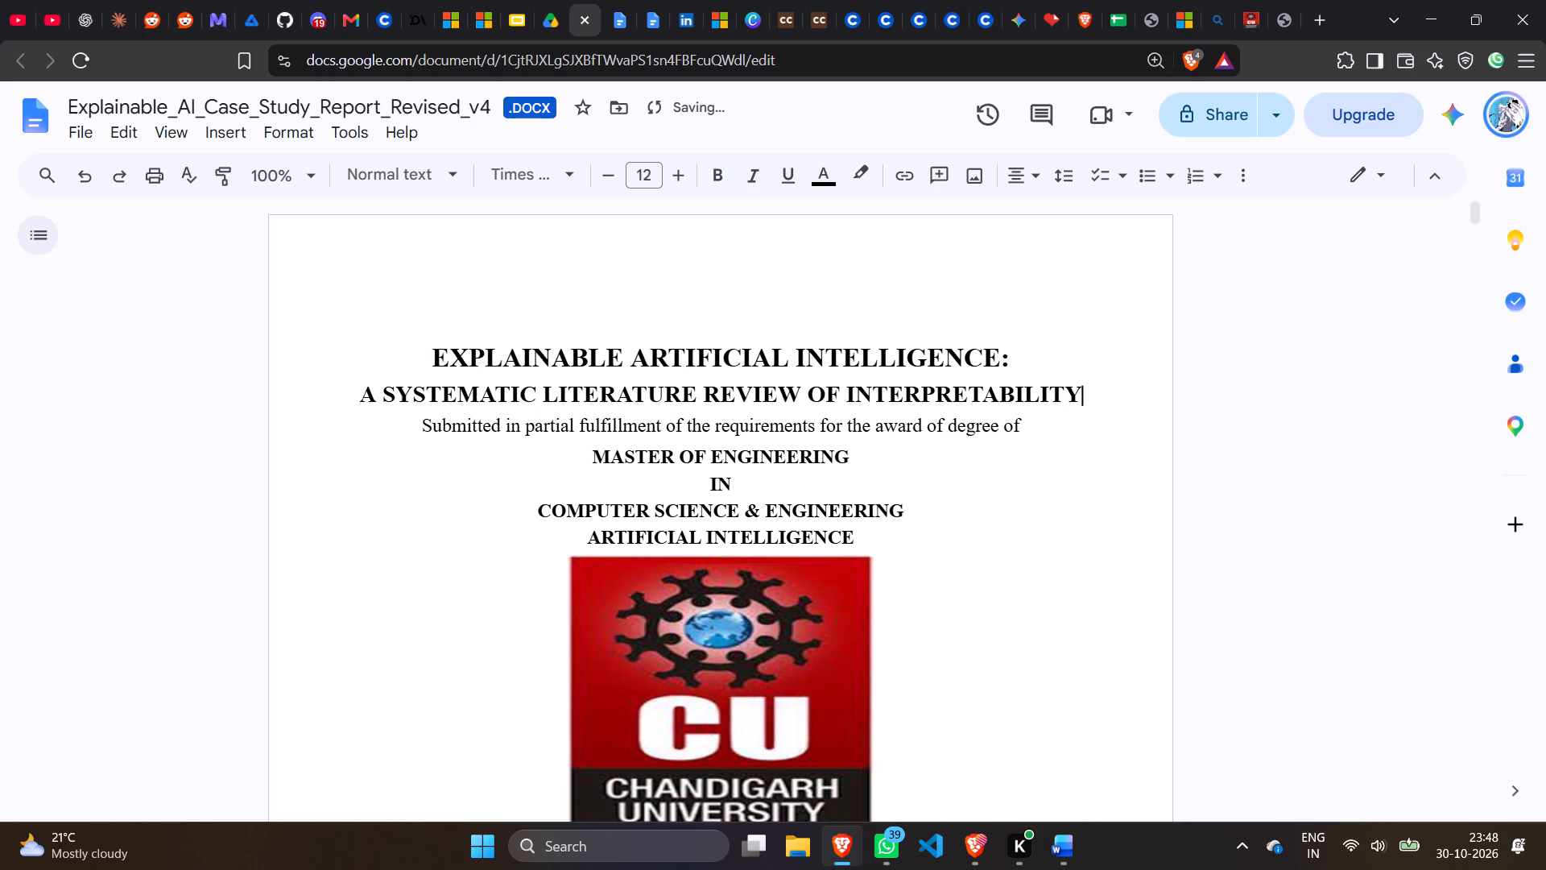
{"action": "scroll", "coordinate": [515, 441], "scroll_direction": "down", "scroll_amount": 2}
{"action": "scroll", "coordinate": [482, 503], "scroll_direction": "down", "scroll_amount": 5}
{"action": "scroll", "coordinate": [482, 503], "scroll_direction": "up", "scroll_amount": 5}
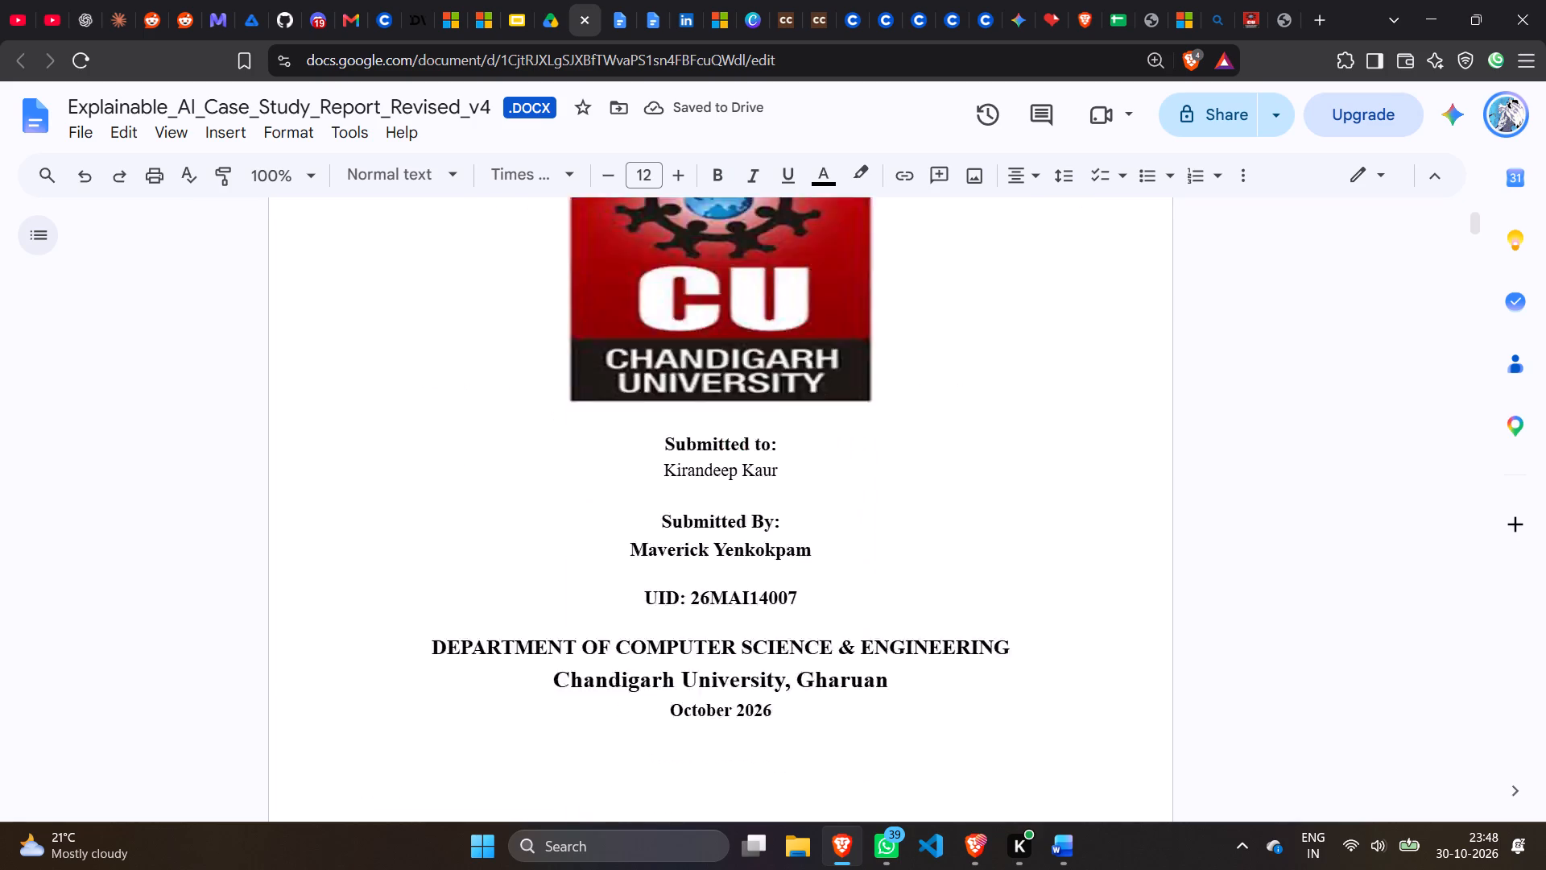
{"action": "scroll", "coordinate": [482, 503], "scroll_direction": "up", "scroll_amount": 1}
{"action": "key", "text": "Return"}
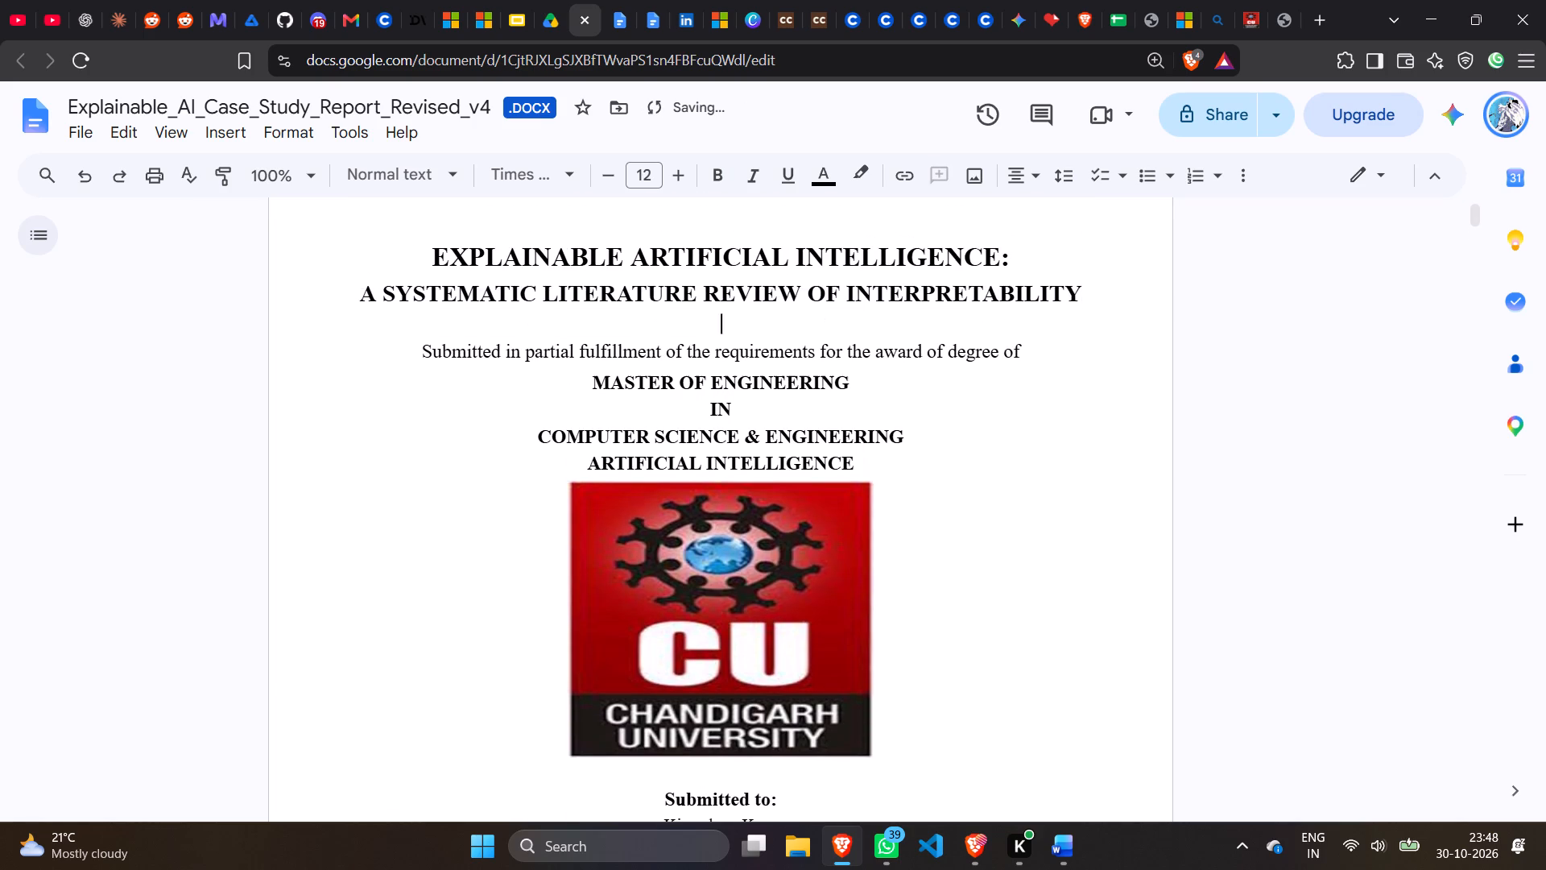
Add a line break between ARTIFICIAL INTELLIGENCE and the university logo on the cover page.
{"action": "left_click", "coordinate": [864, 448]}
{"action": "left_click", "coordinate": [861, 466]}
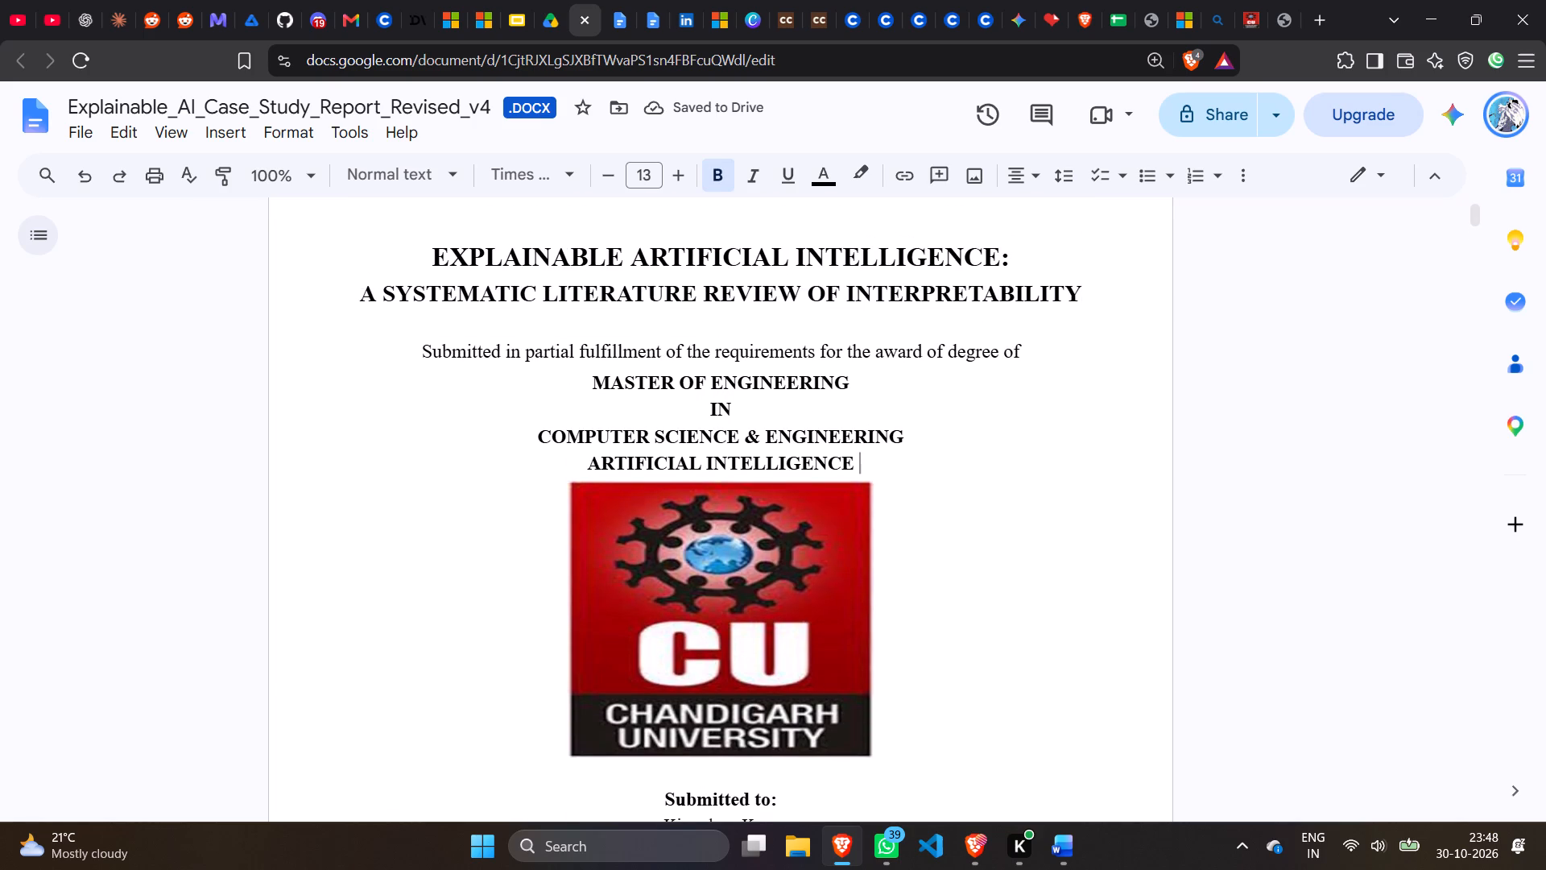
{"action": "key", "text": "Return"}
Delete the "Explainable AI Case Study" footer text together with its page number and return to the document body.
{"action": "scroll", "coordinate": [848, 465], "scroll_direction": "down", "scroll_amount": 7}
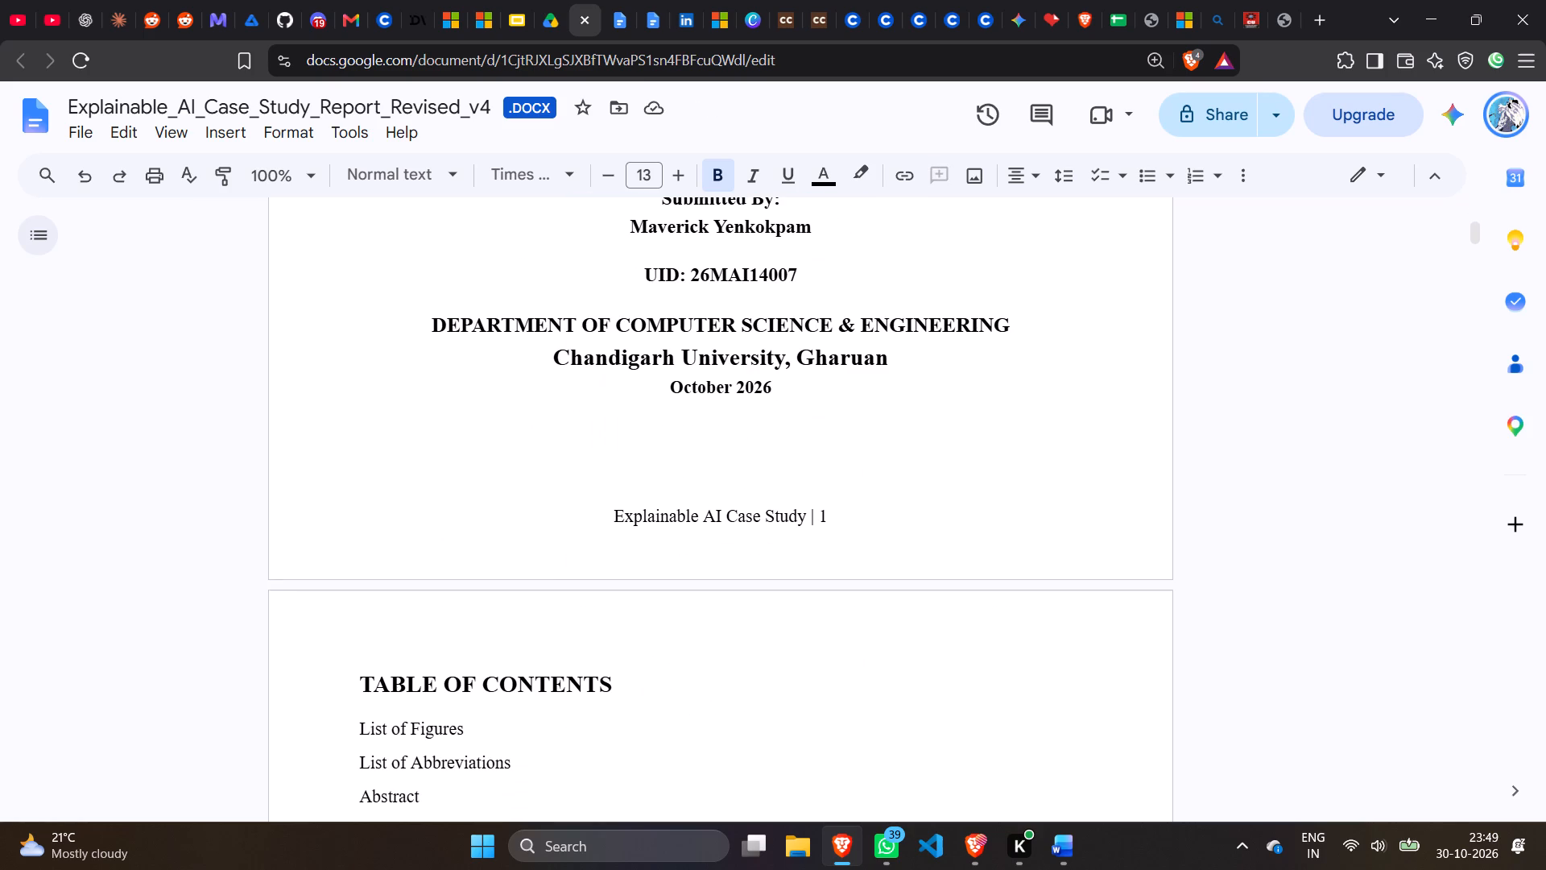
{"action": "scroll", "coordinate": [293, 545], "scroll_direction": "down", "scroll_amount": 17}
{"action": "scroll", "coordinate": [293, 545], "scroll_direction": "down", "scroll_amount": 5}
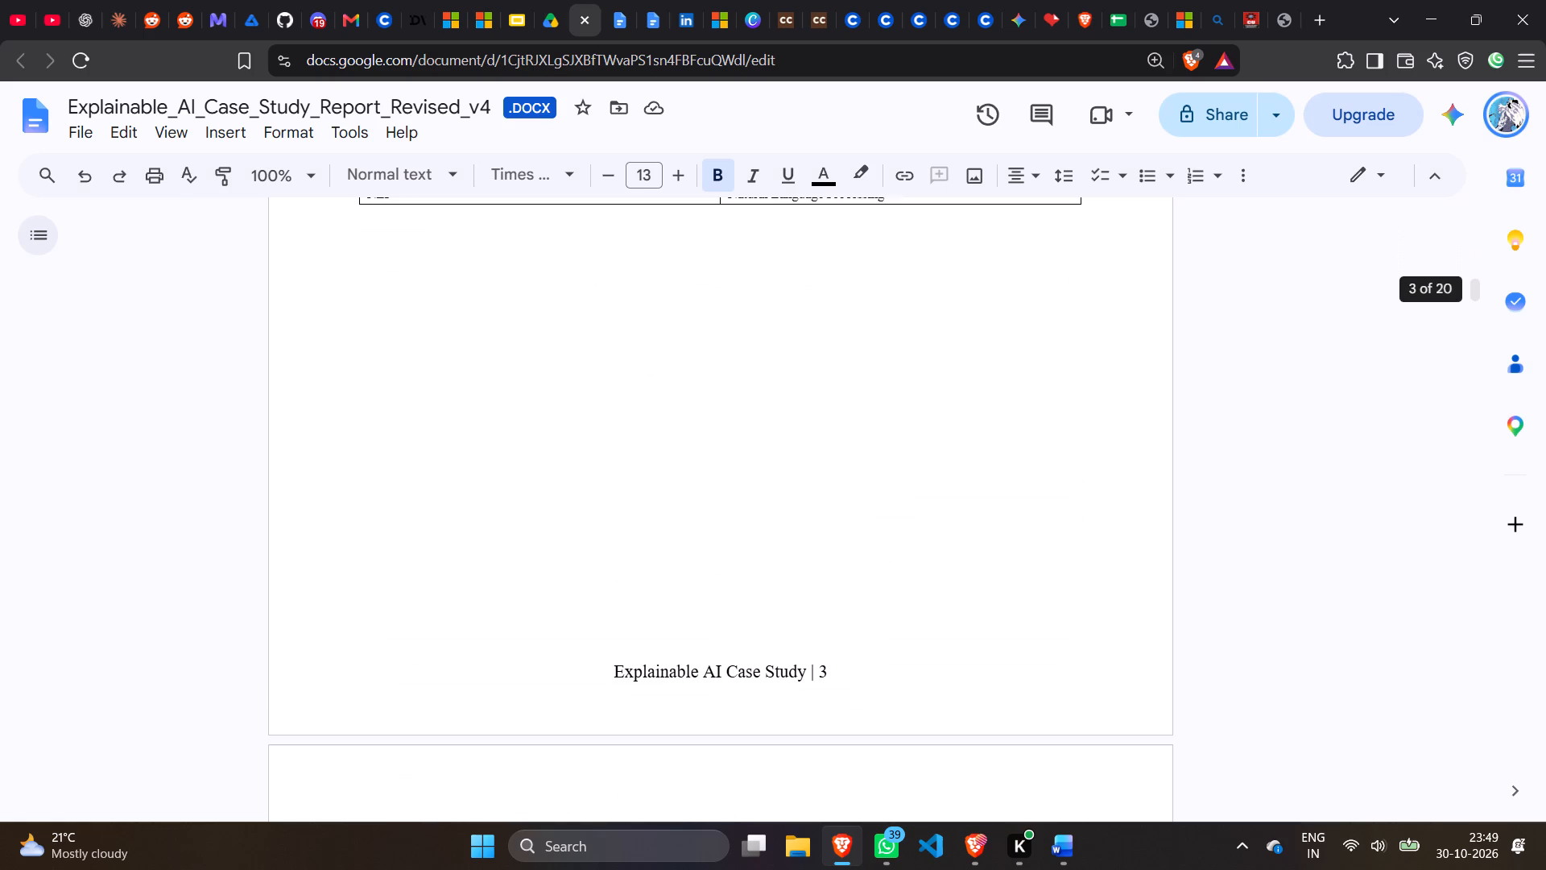
{"action": "scroll", "coordinate": [293, 545], "scroll_direction": "down", "scroll_amount": 5}
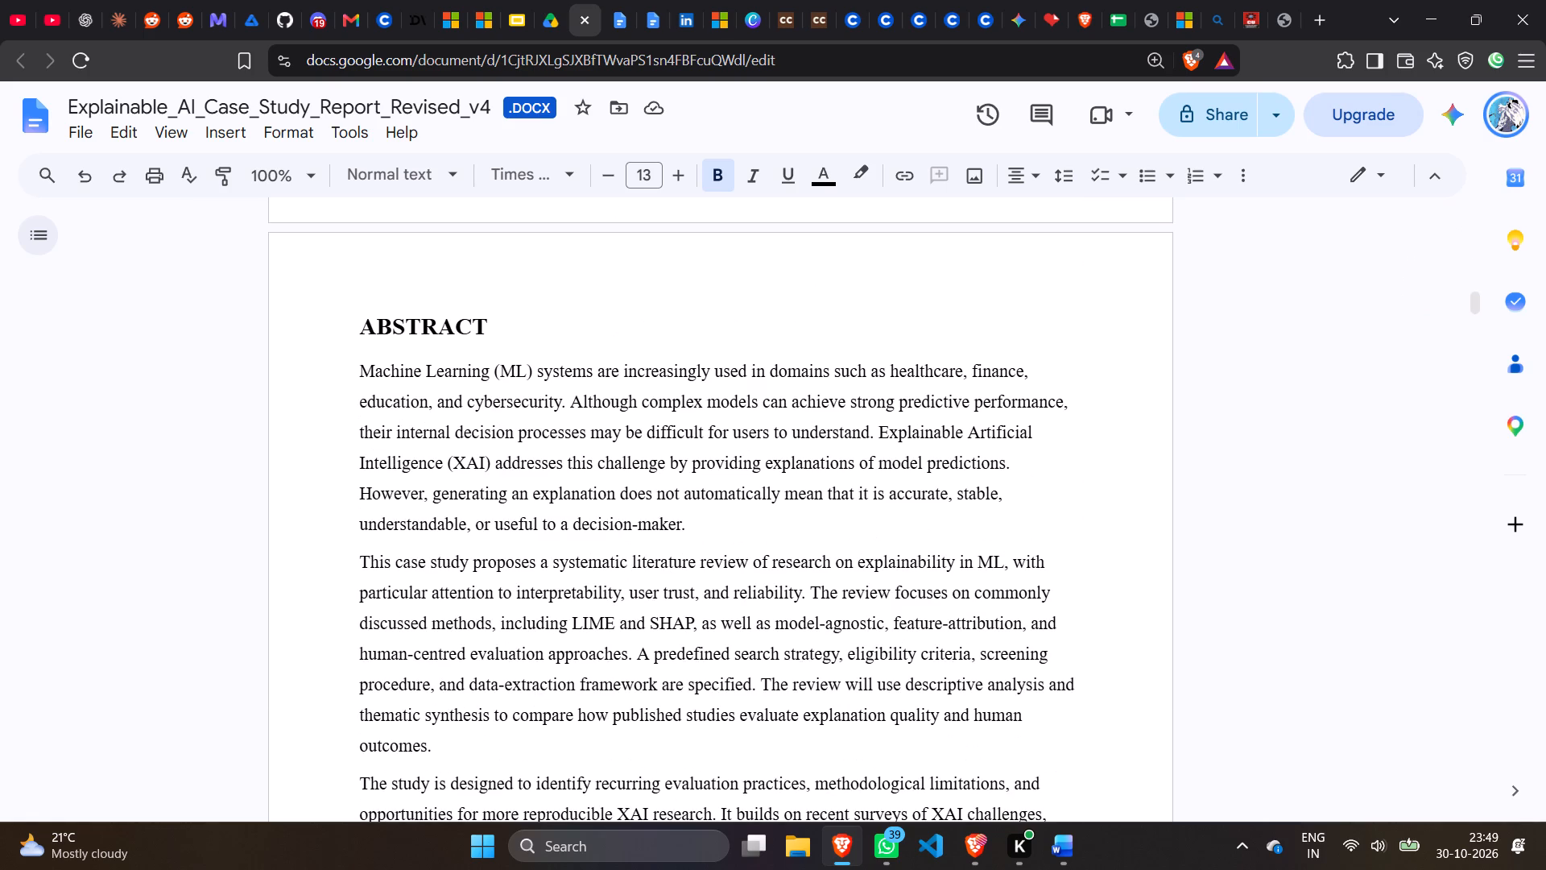
{"action": "scroll", "coordinate": [1250, 454], "scroll_direction": "up", "scroll_amount": 5}
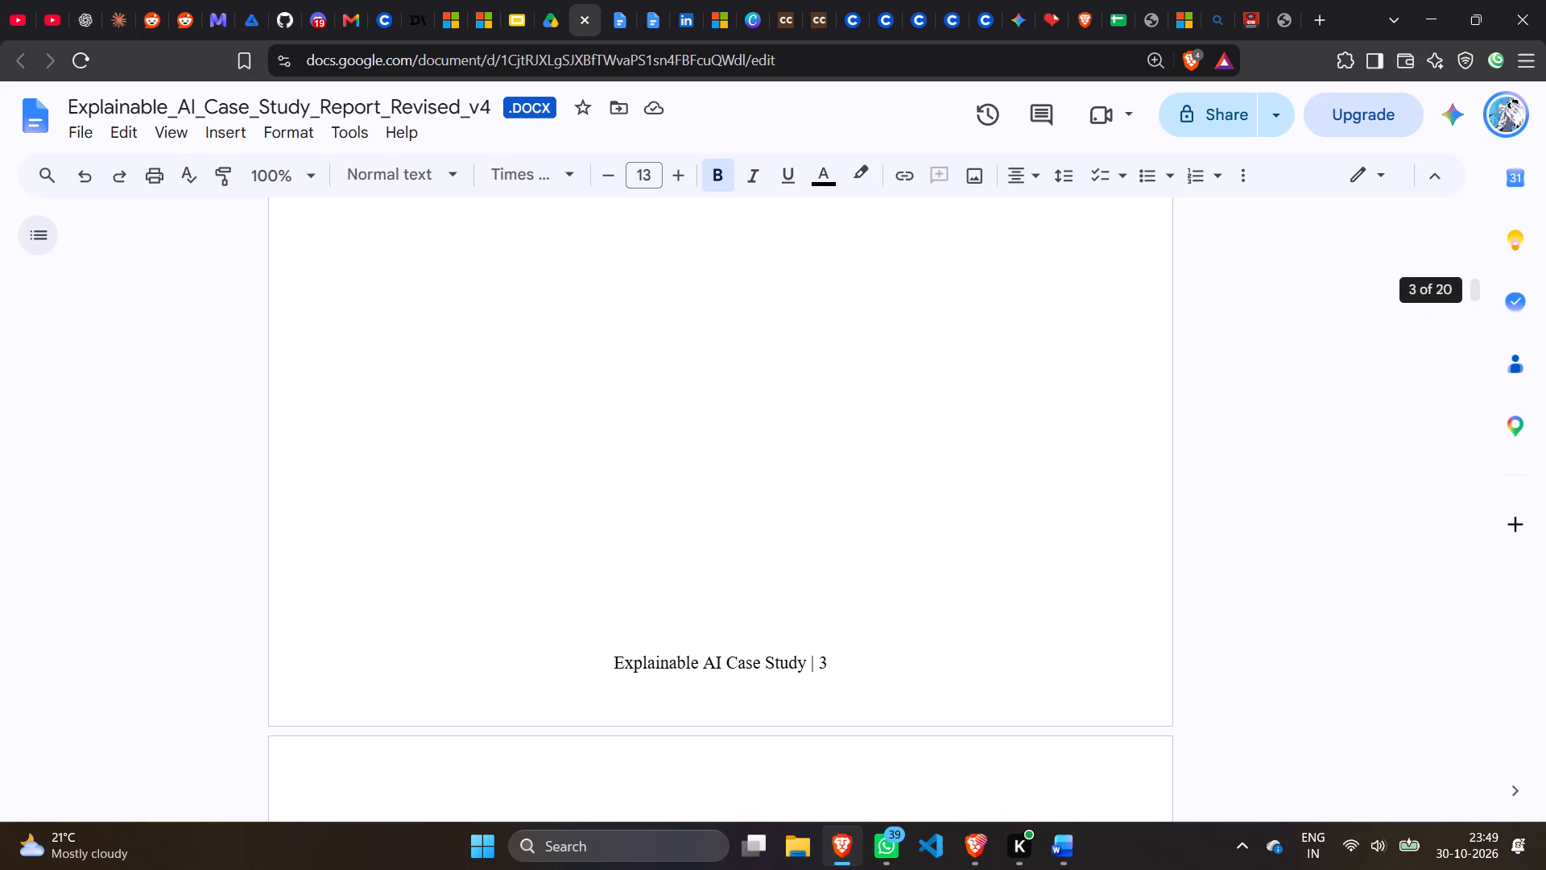
{"action": "double_click", "coordinate": [771, 659]}
{"action": "triple_click", "coordinate": [741, 728]}
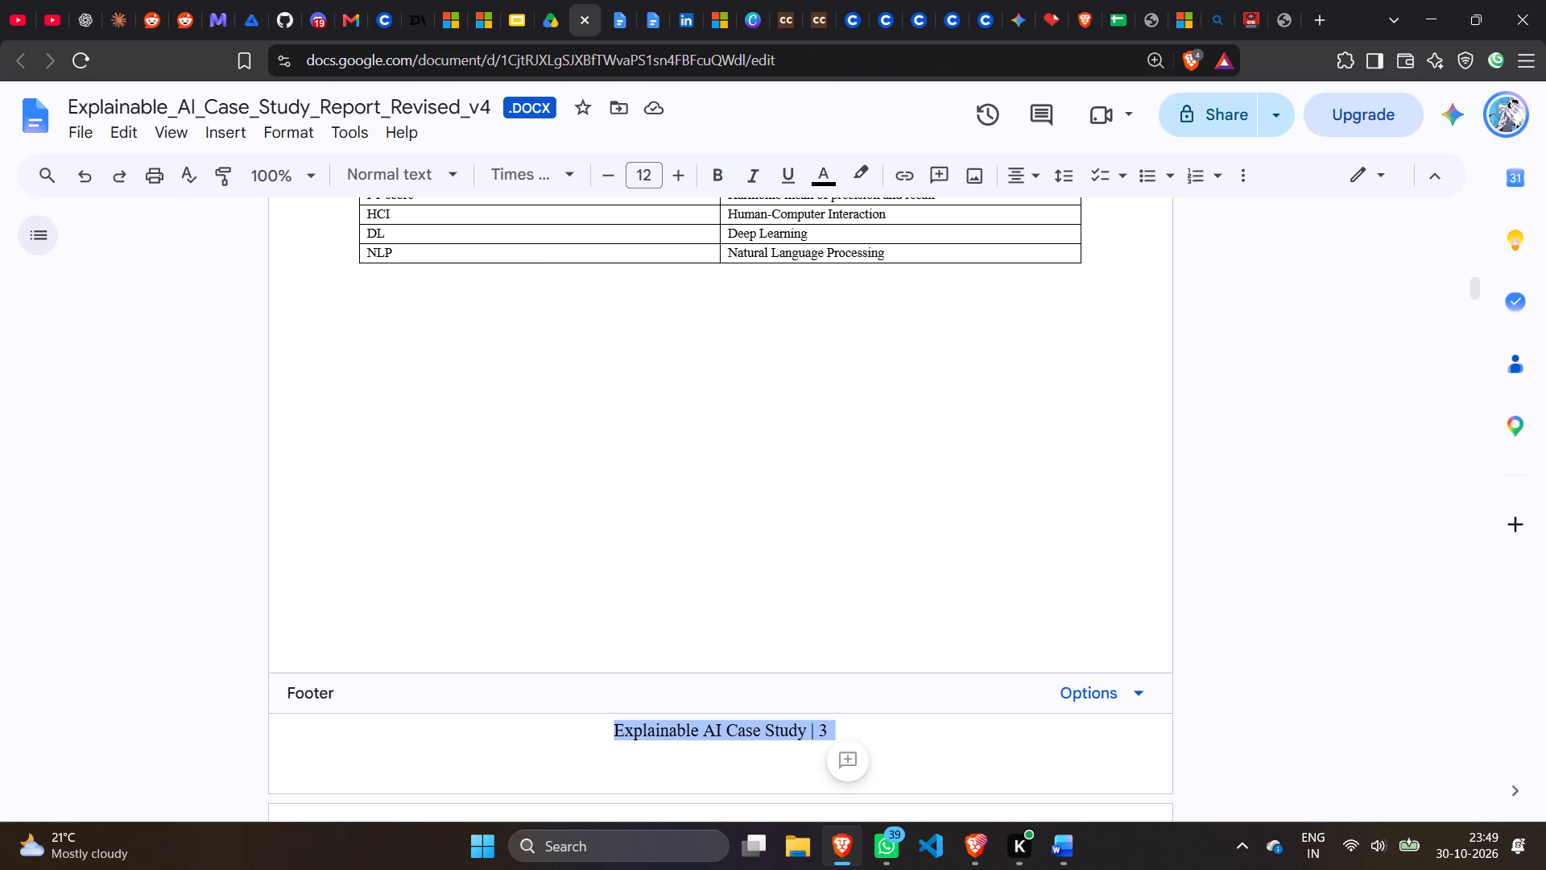
{"action": "right_click", "coordinate": [741, 729]}
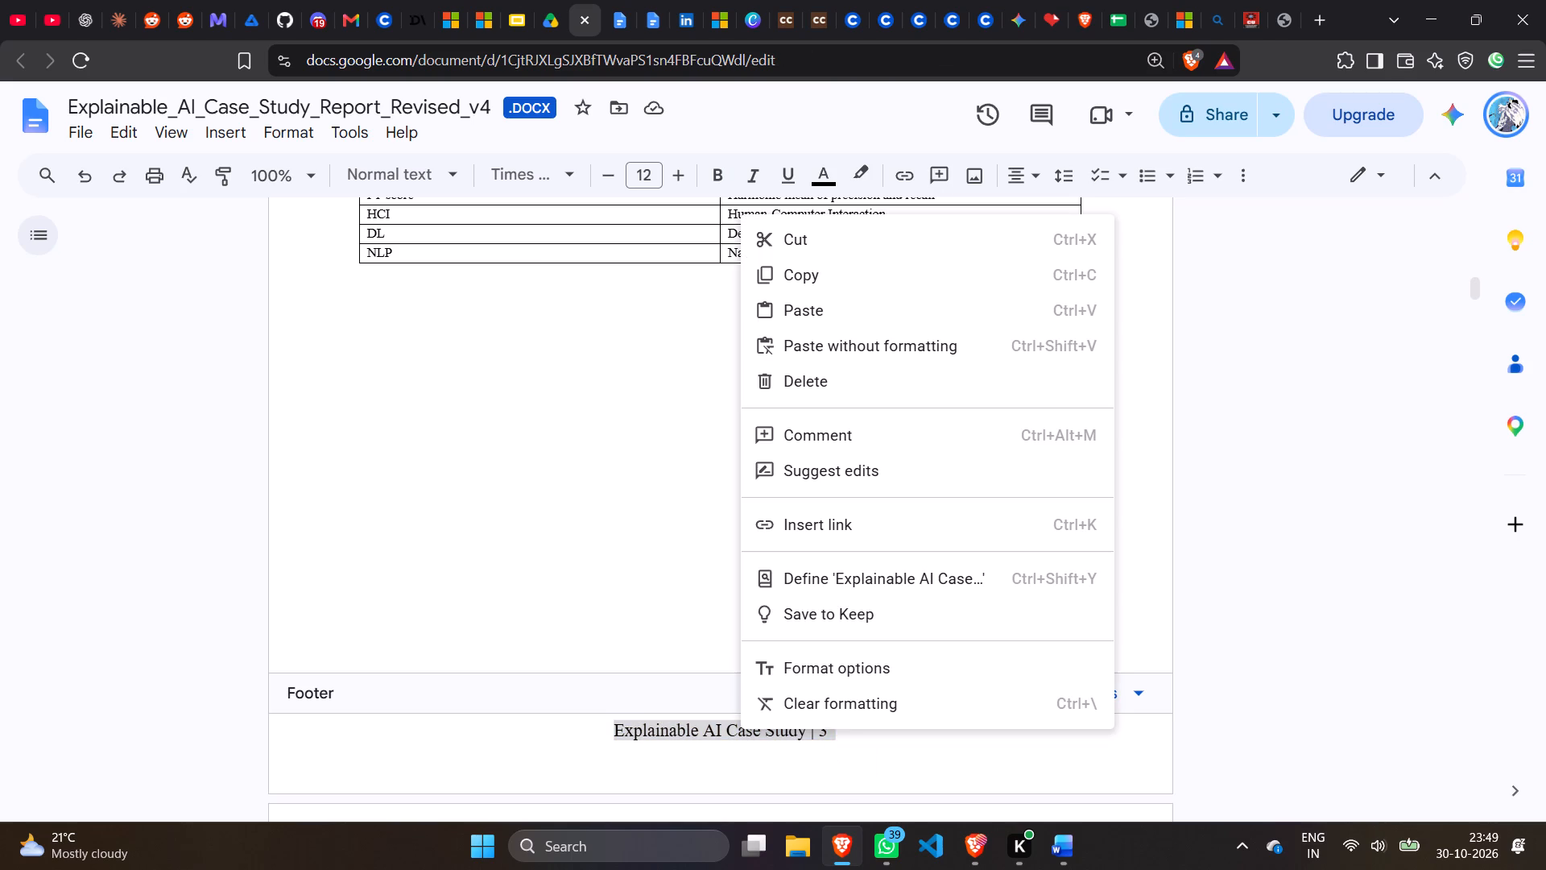
{"action": "left_click", "coordinate": [825, 383]}
{"action": "scroll", "coordinate": [825, 406], "scroll_direction": "up", "scroll_amount": 10}
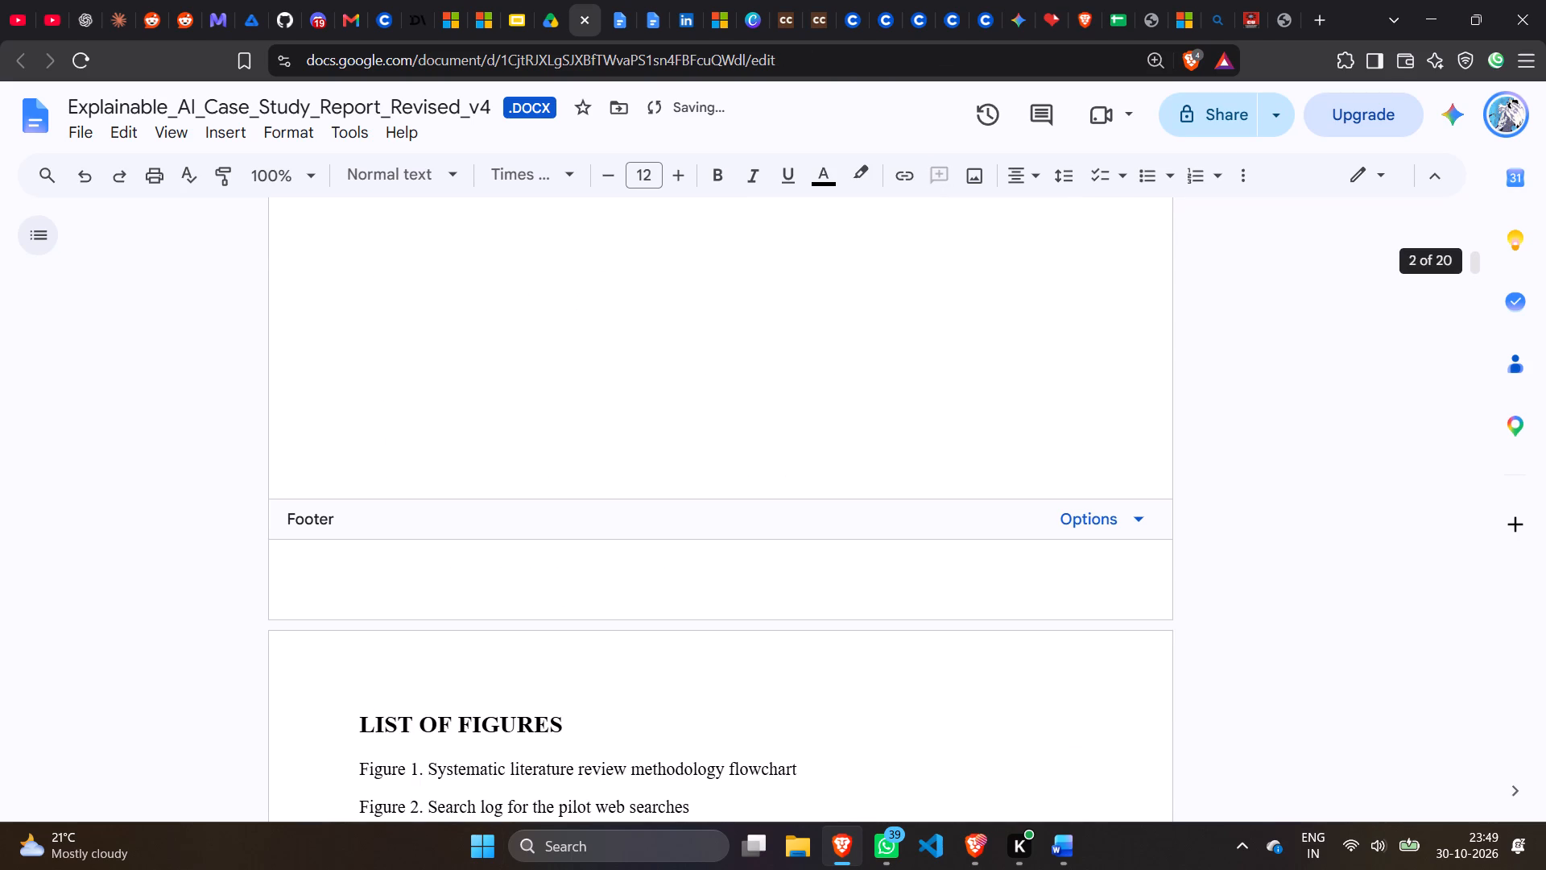
{"action": "scroll", "coordinate": [825, 406], "scroll_direction": "down", "scroll_amount": 12}
{"action": "left_click", "coordinate": [1486, 643]}
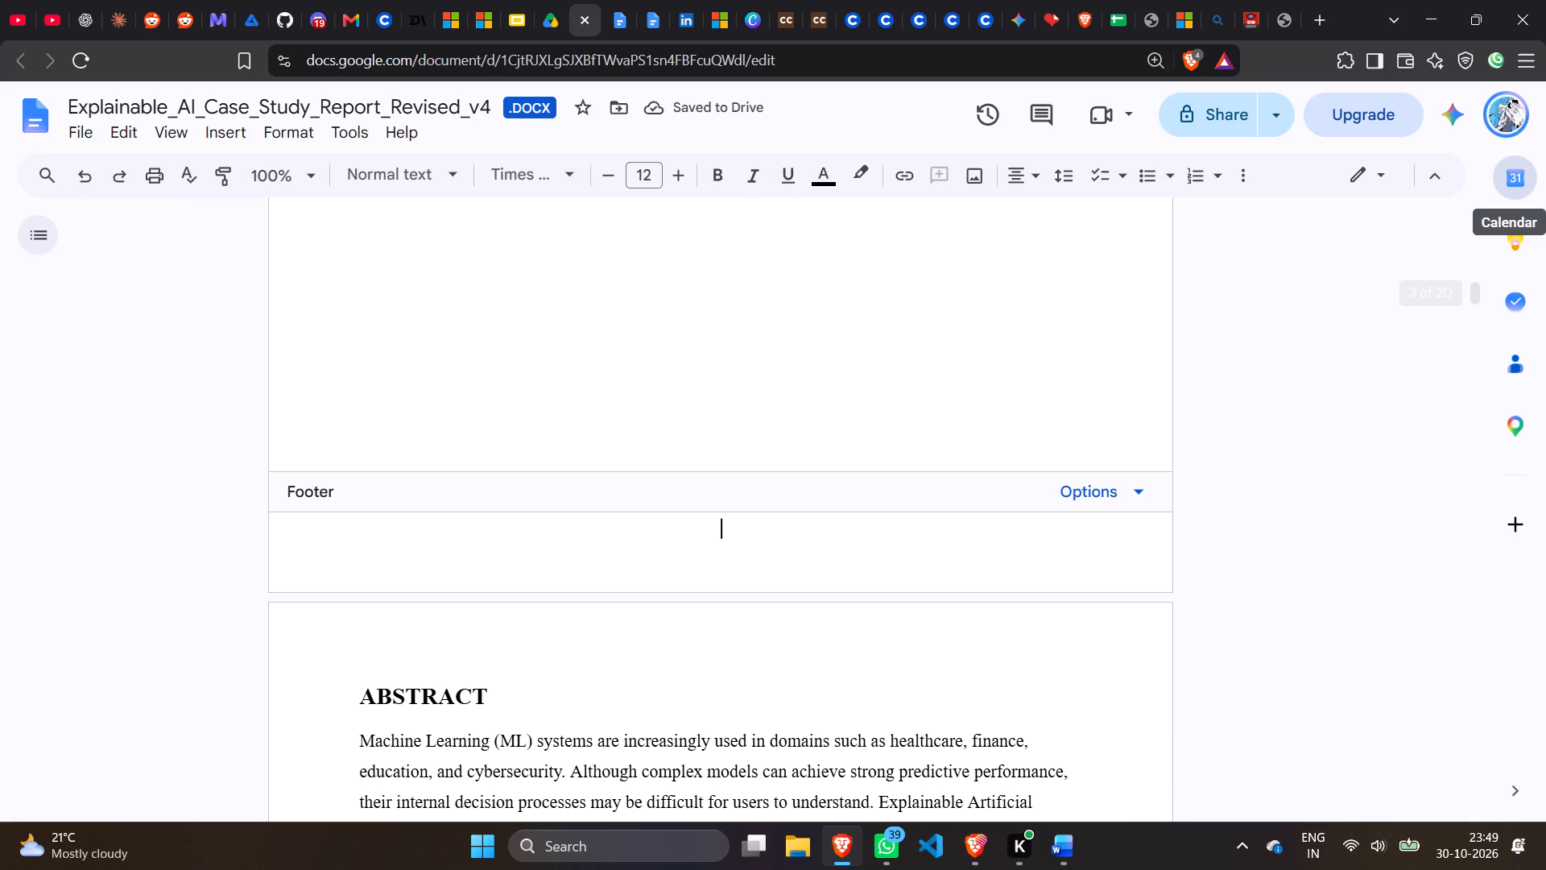
{"action": "left_click", "coordinate": [706, 338]}
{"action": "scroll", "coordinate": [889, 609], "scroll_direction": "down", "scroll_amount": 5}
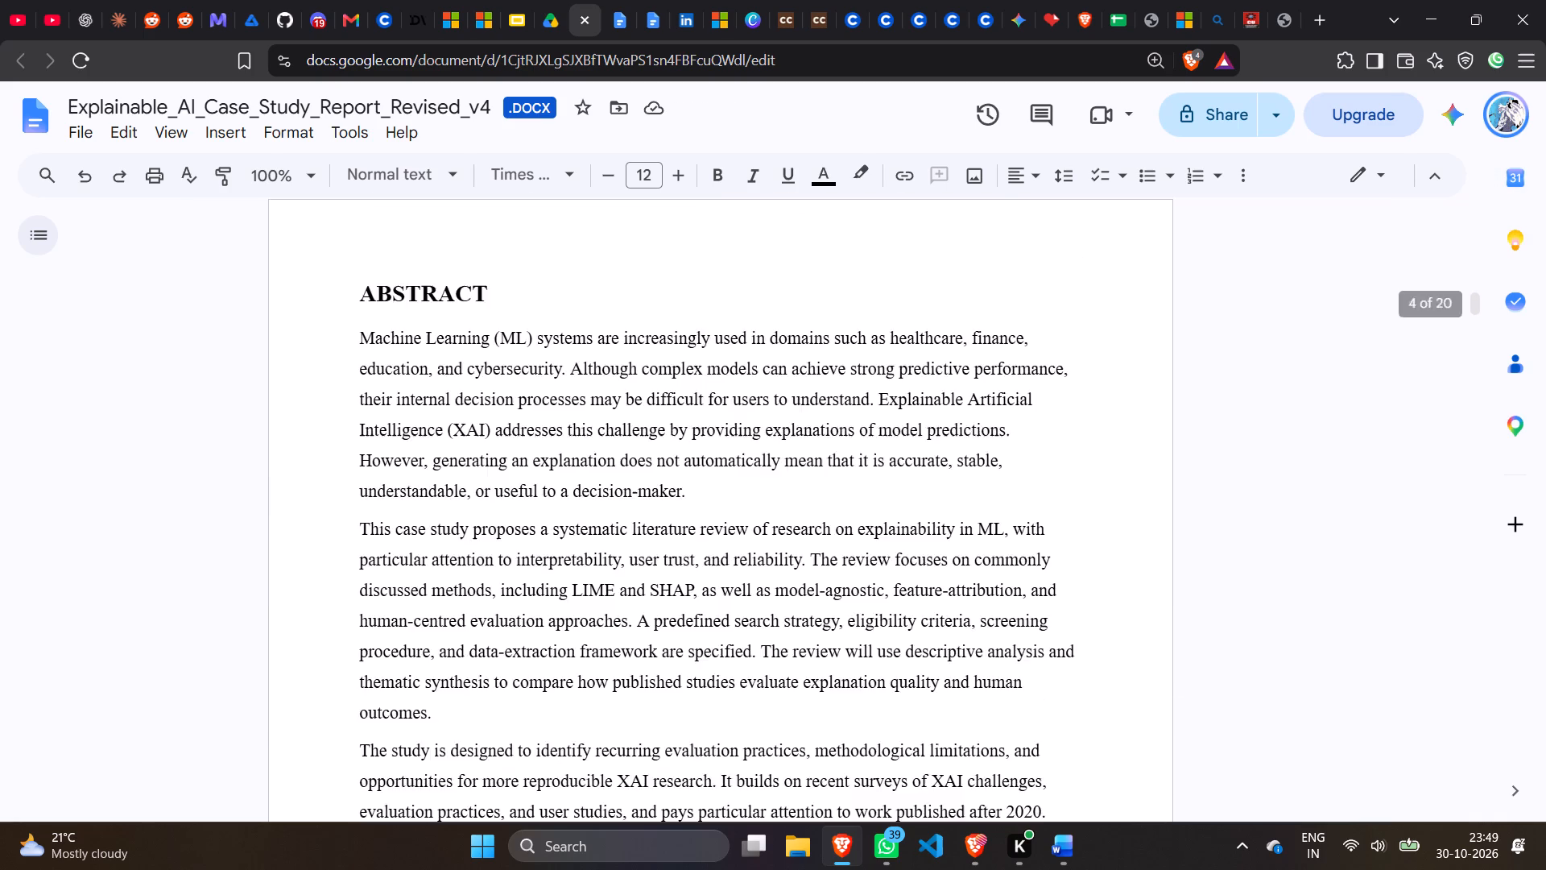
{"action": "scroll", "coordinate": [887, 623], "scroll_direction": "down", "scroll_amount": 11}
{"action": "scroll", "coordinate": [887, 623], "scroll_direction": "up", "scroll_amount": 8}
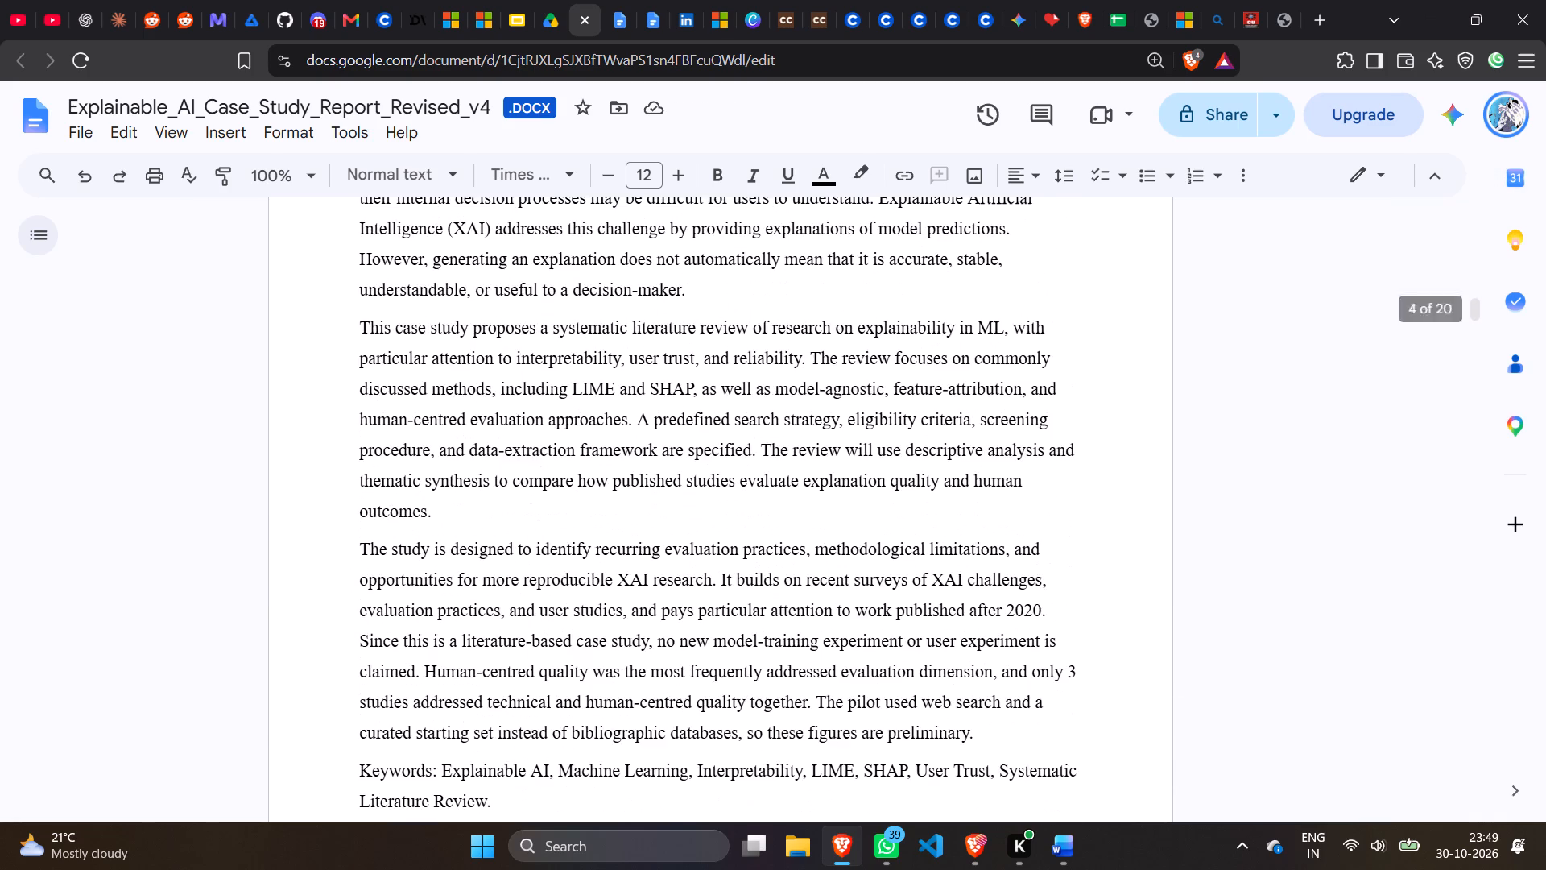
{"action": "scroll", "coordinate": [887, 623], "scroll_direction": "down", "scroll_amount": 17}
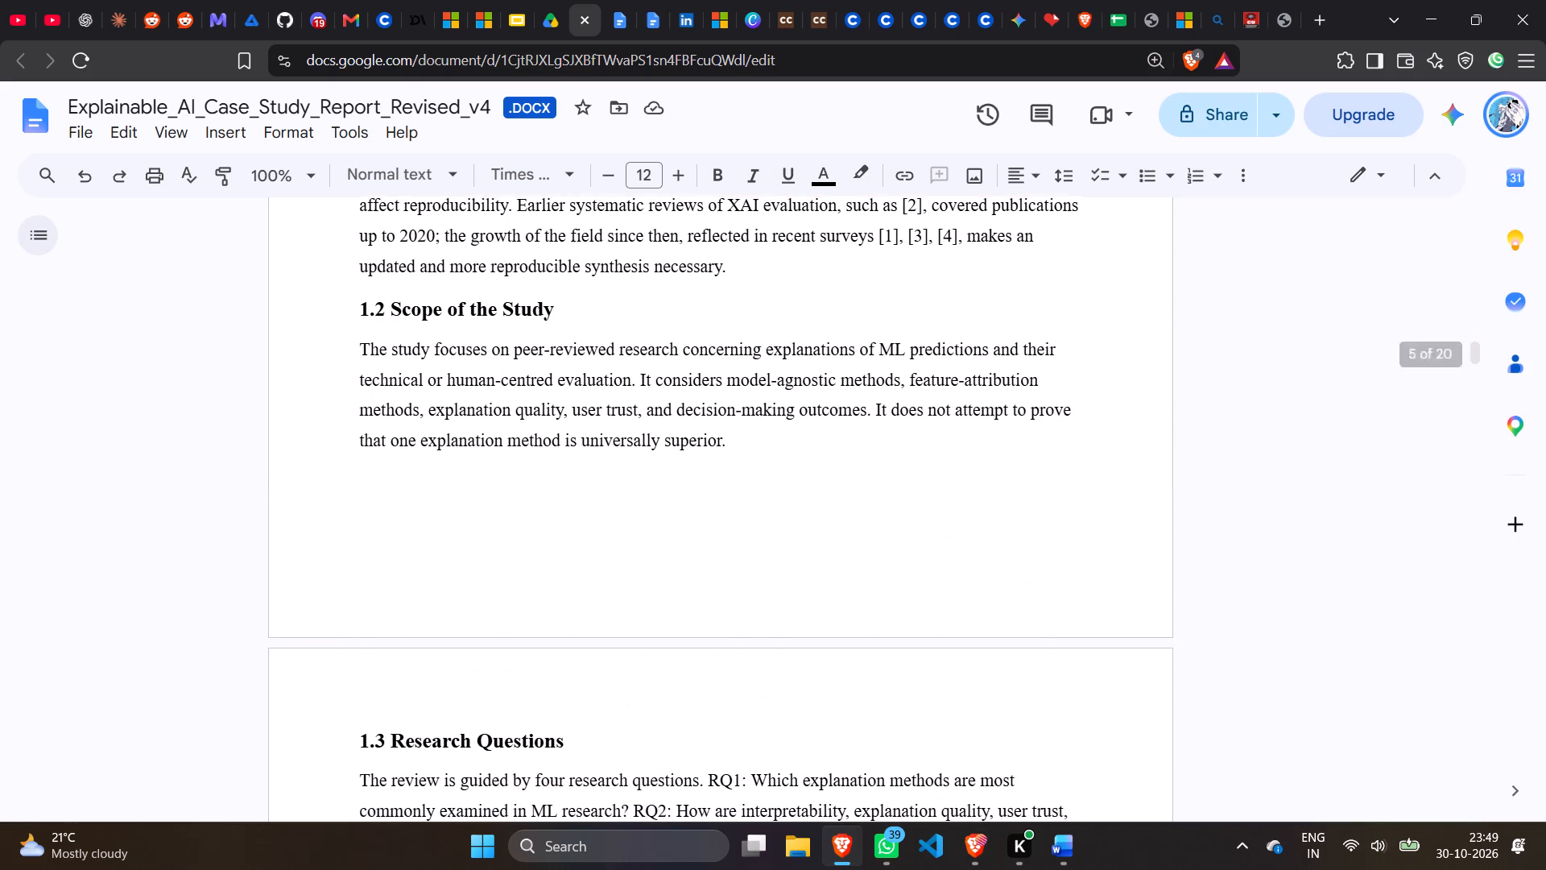
Rename the document using the student's UID as the file name.
{"action": "left_click", "coordinate": [205, 100]}
{"action": "double_click", "coordinate": [205, 100]}
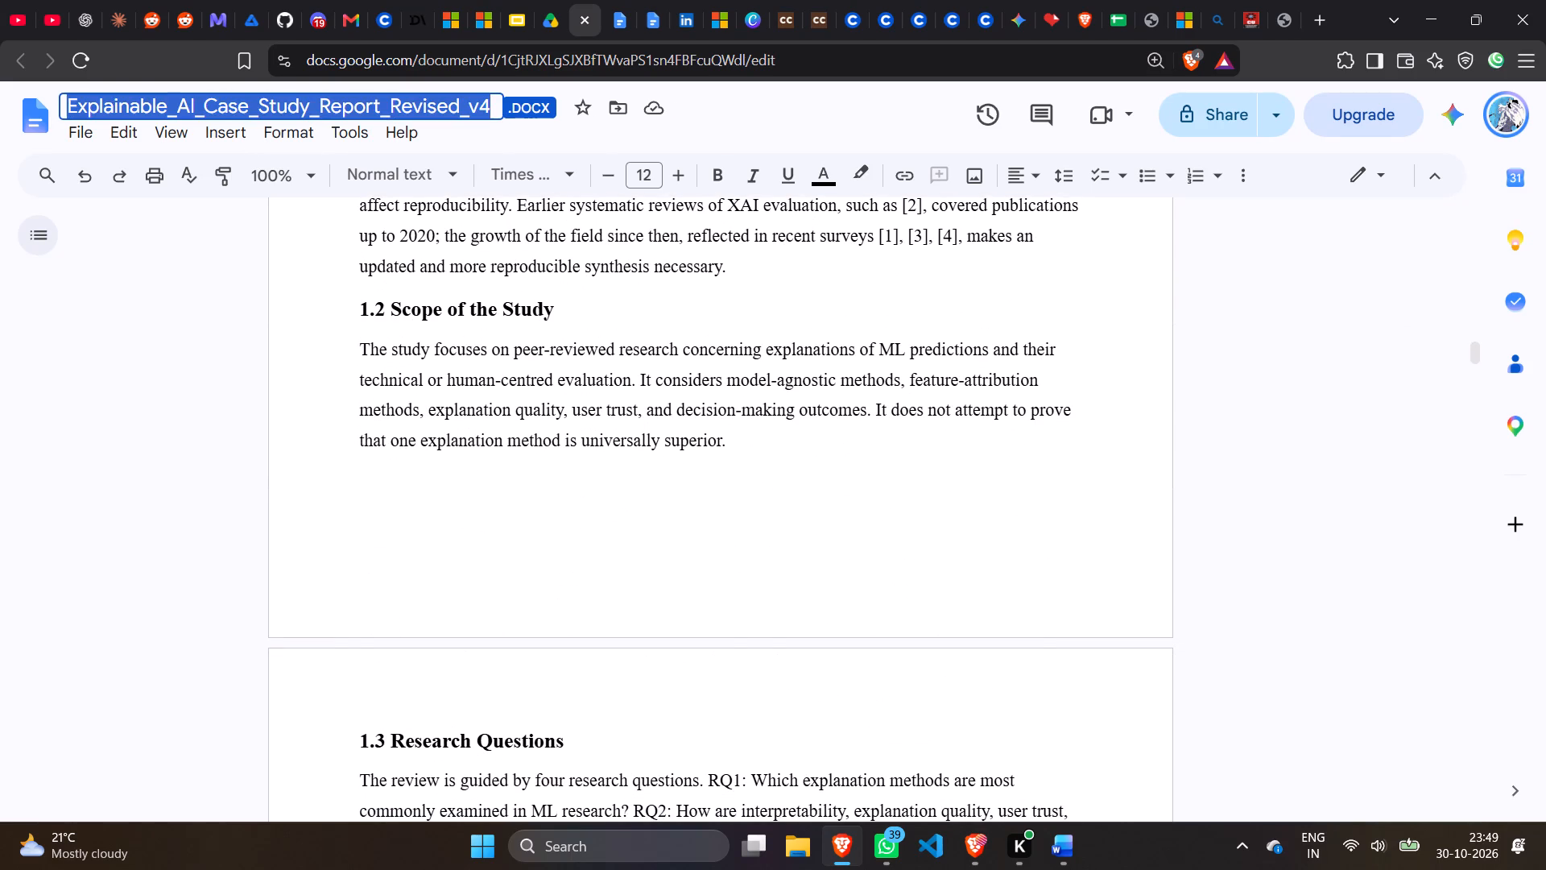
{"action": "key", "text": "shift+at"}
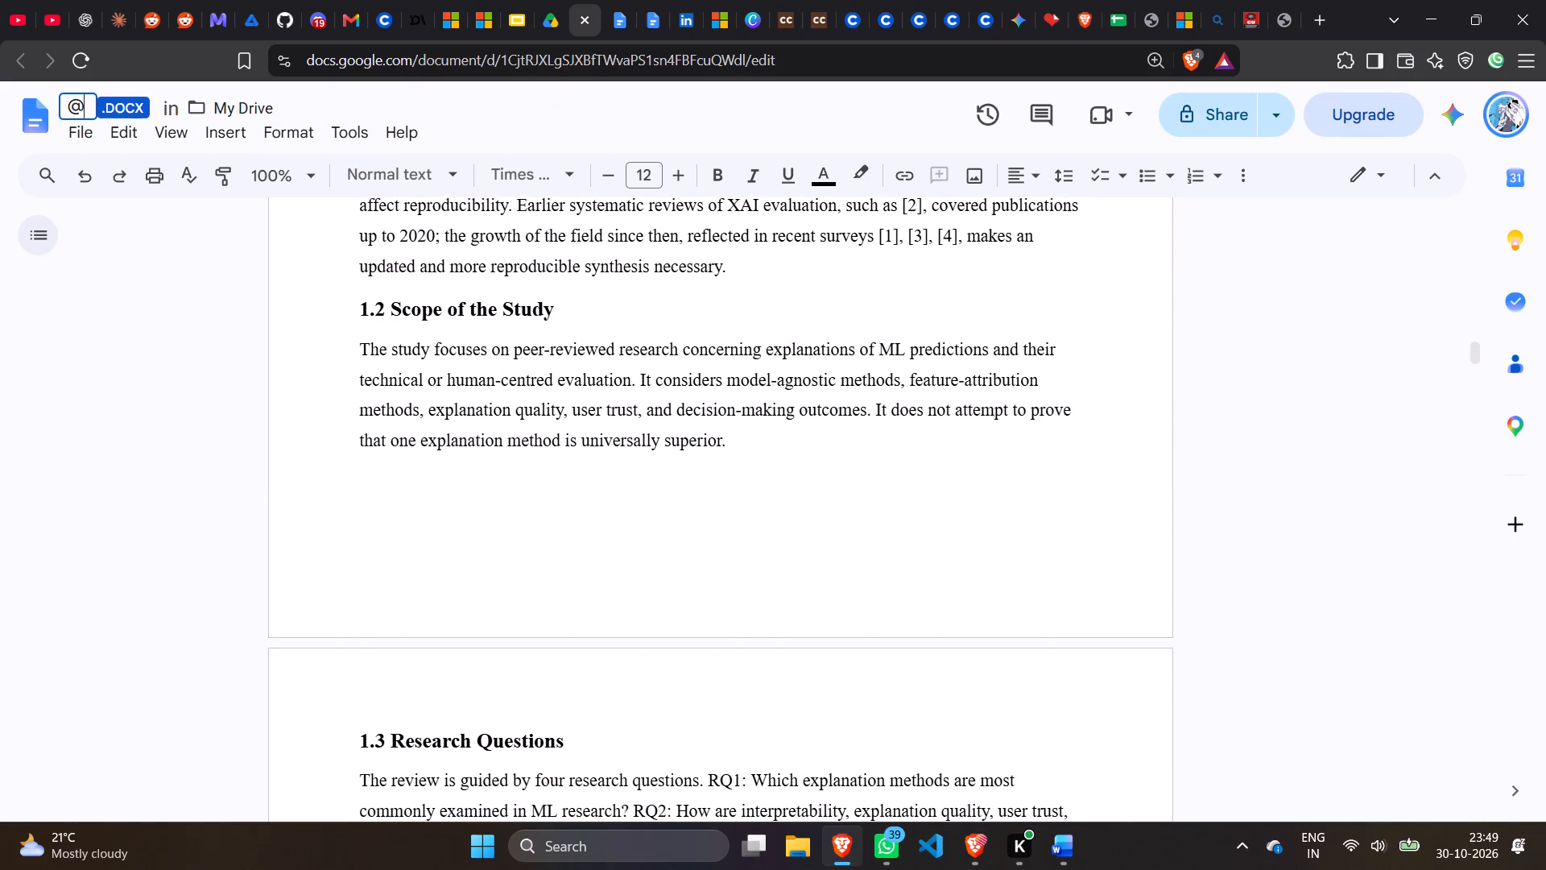
{"action": "key", "text": "BackSpace"}
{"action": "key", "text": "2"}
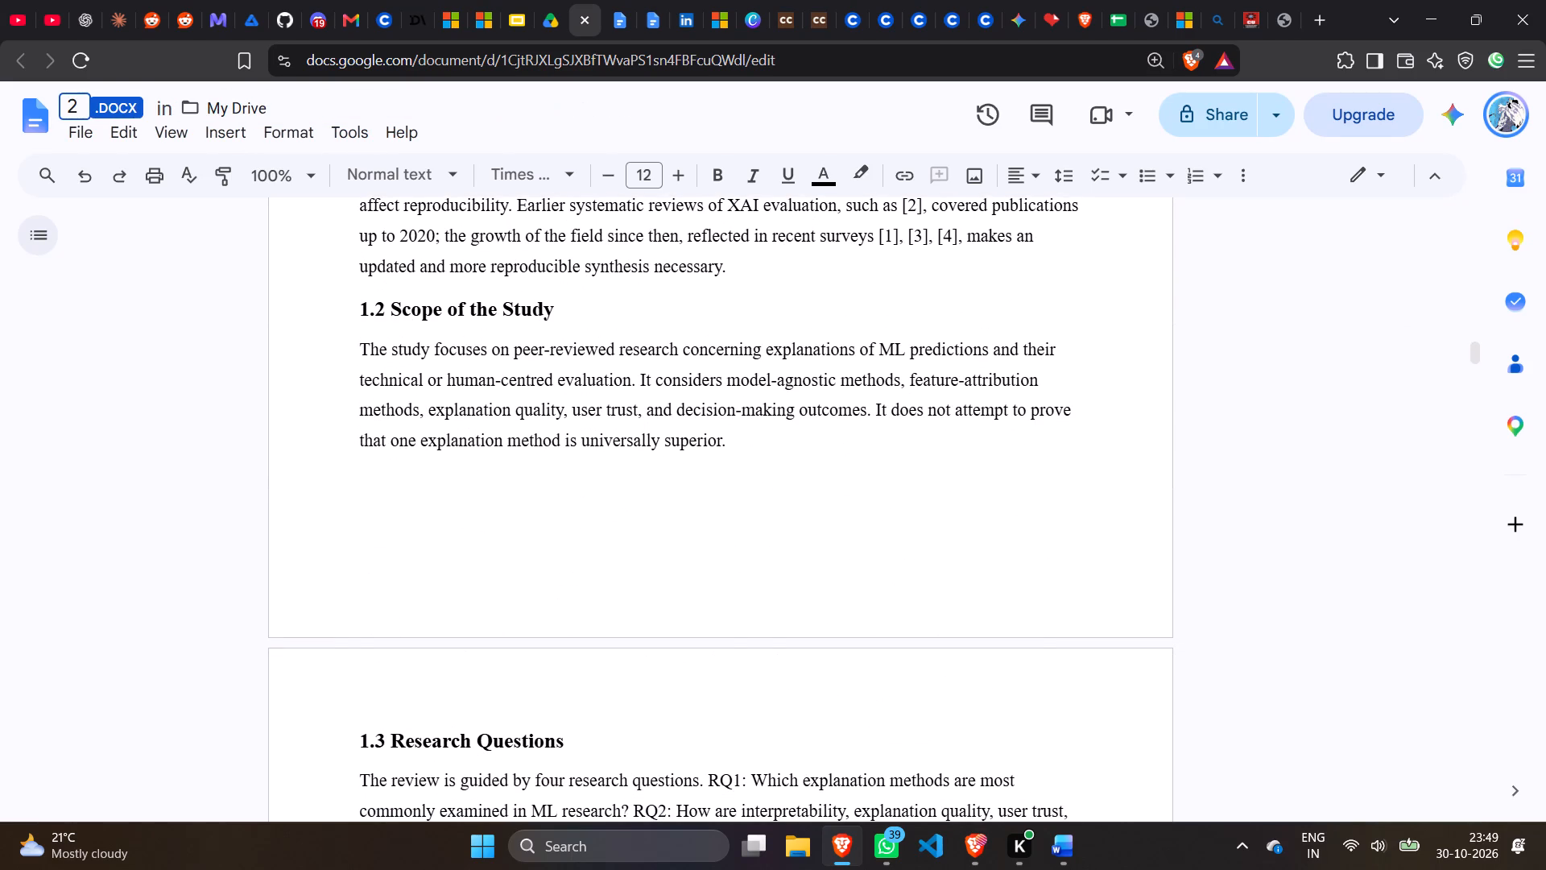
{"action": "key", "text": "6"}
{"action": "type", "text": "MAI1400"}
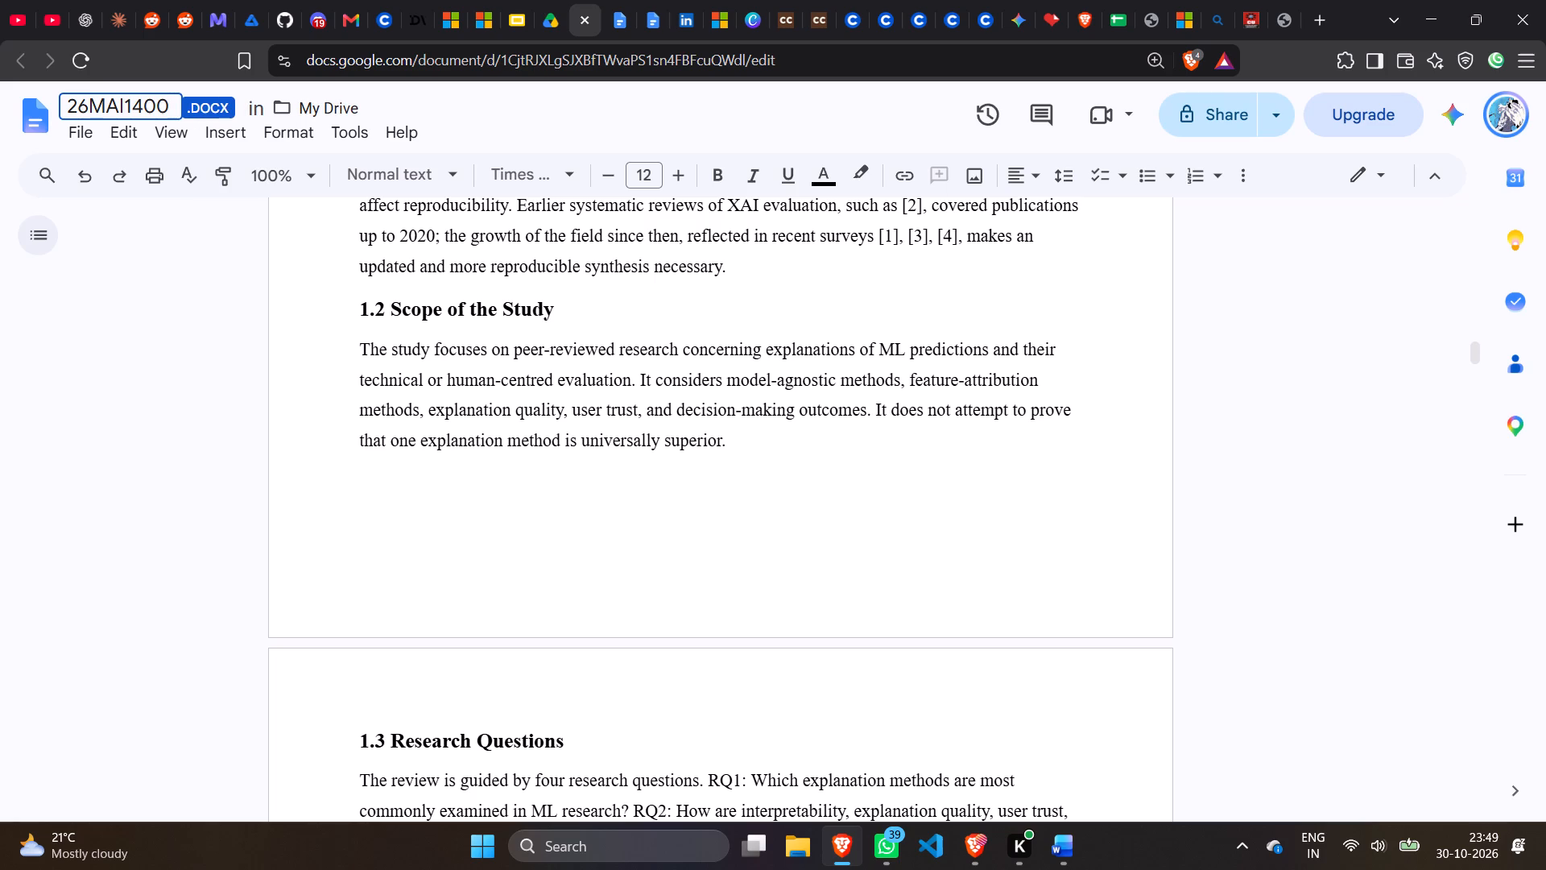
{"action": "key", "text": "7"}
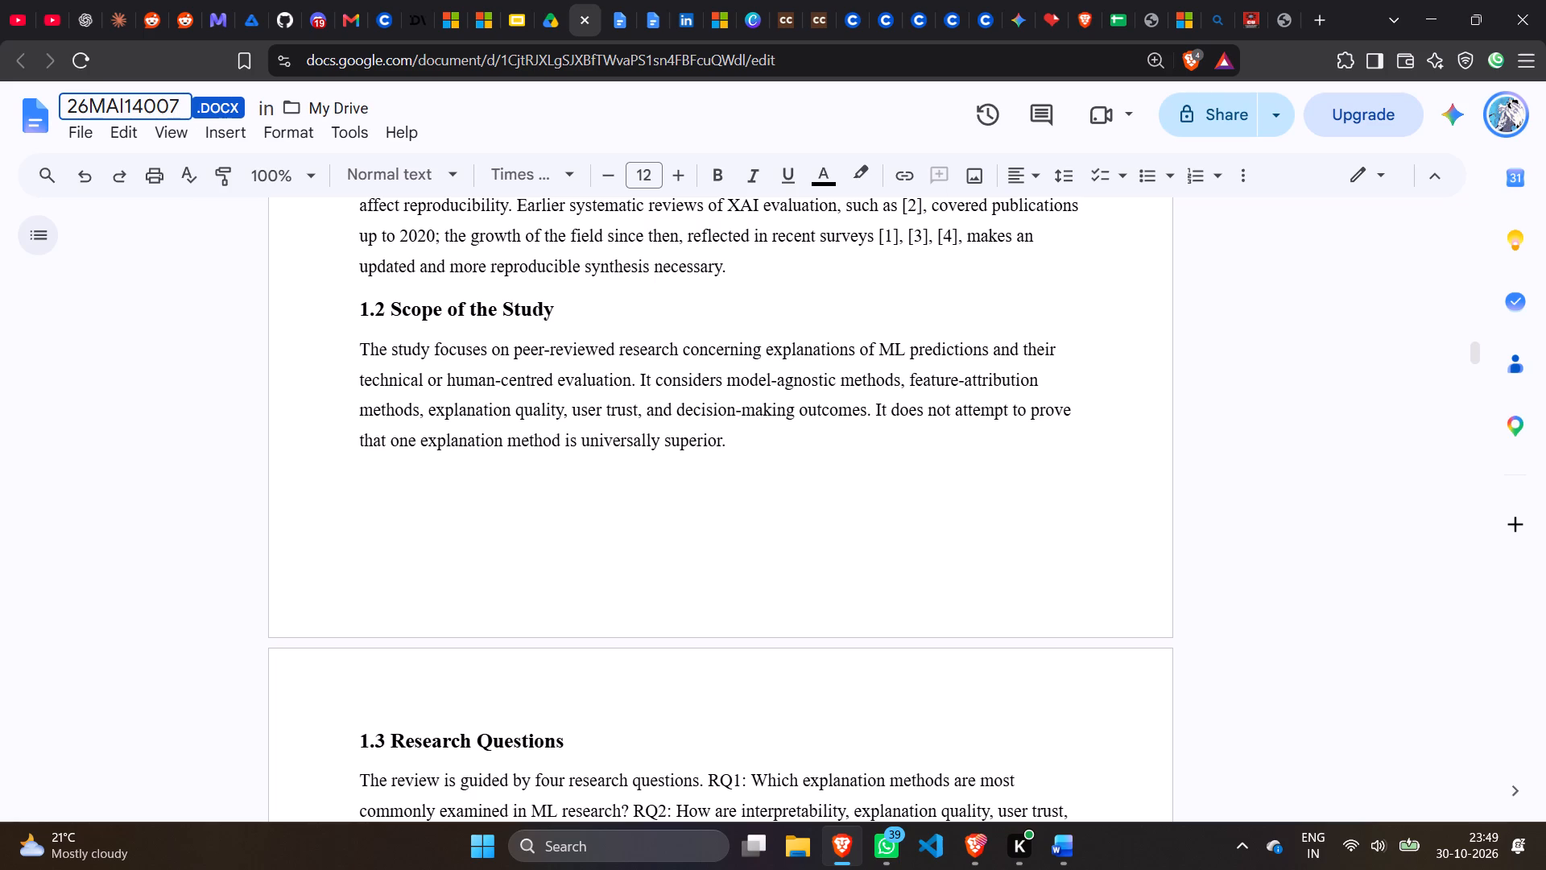
{"action": "left_click", "coordinate": [67, 135]}
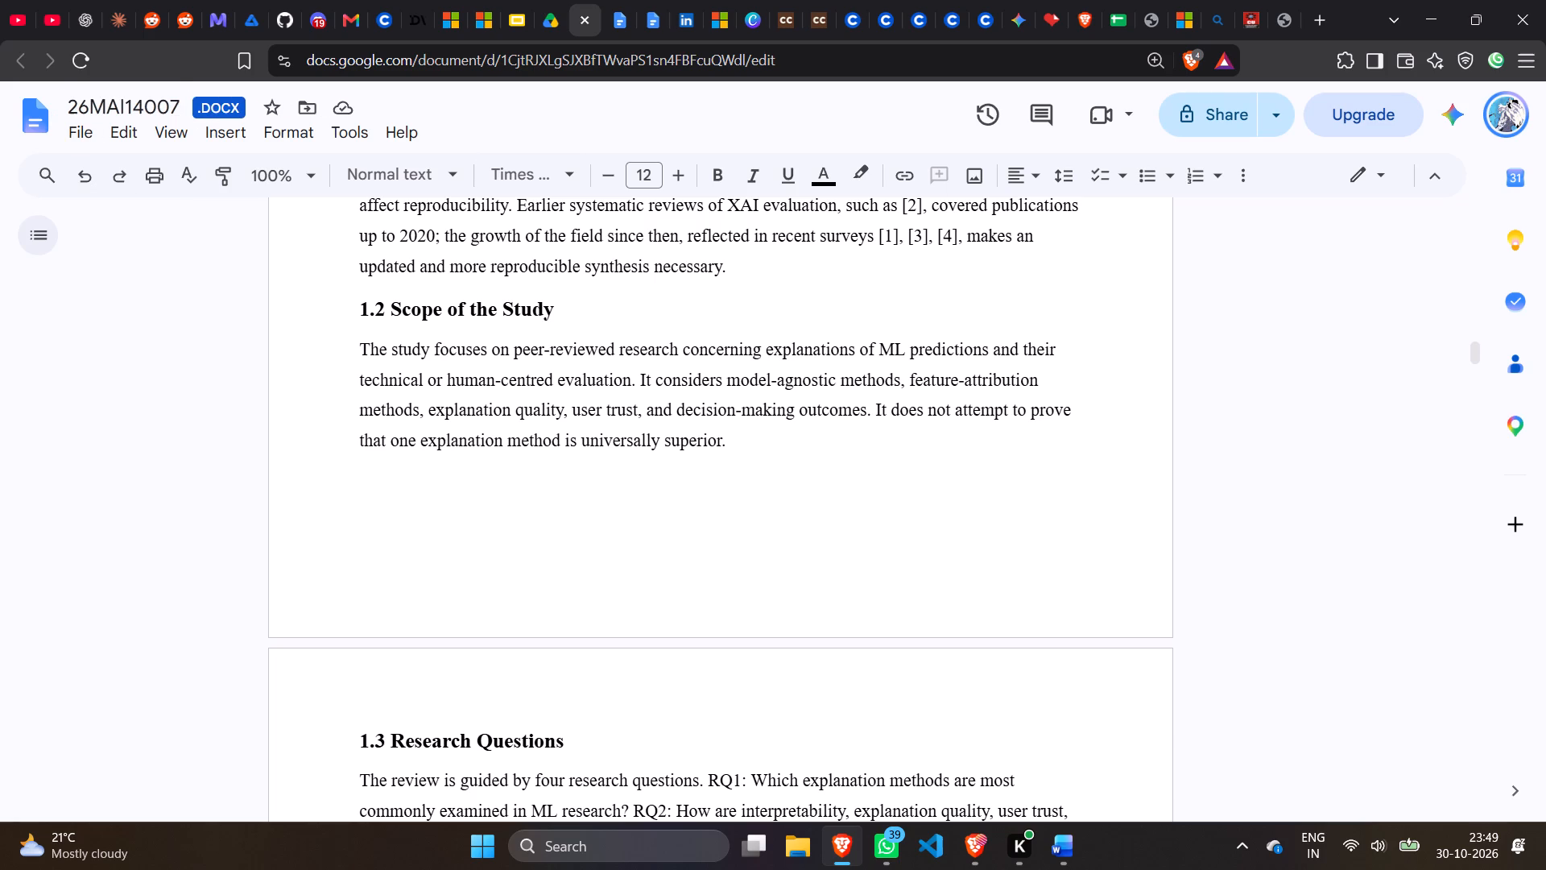
Download the report as a PDF document (.pdf).
{"action": "left_click", "coordinate": [82, 131]}
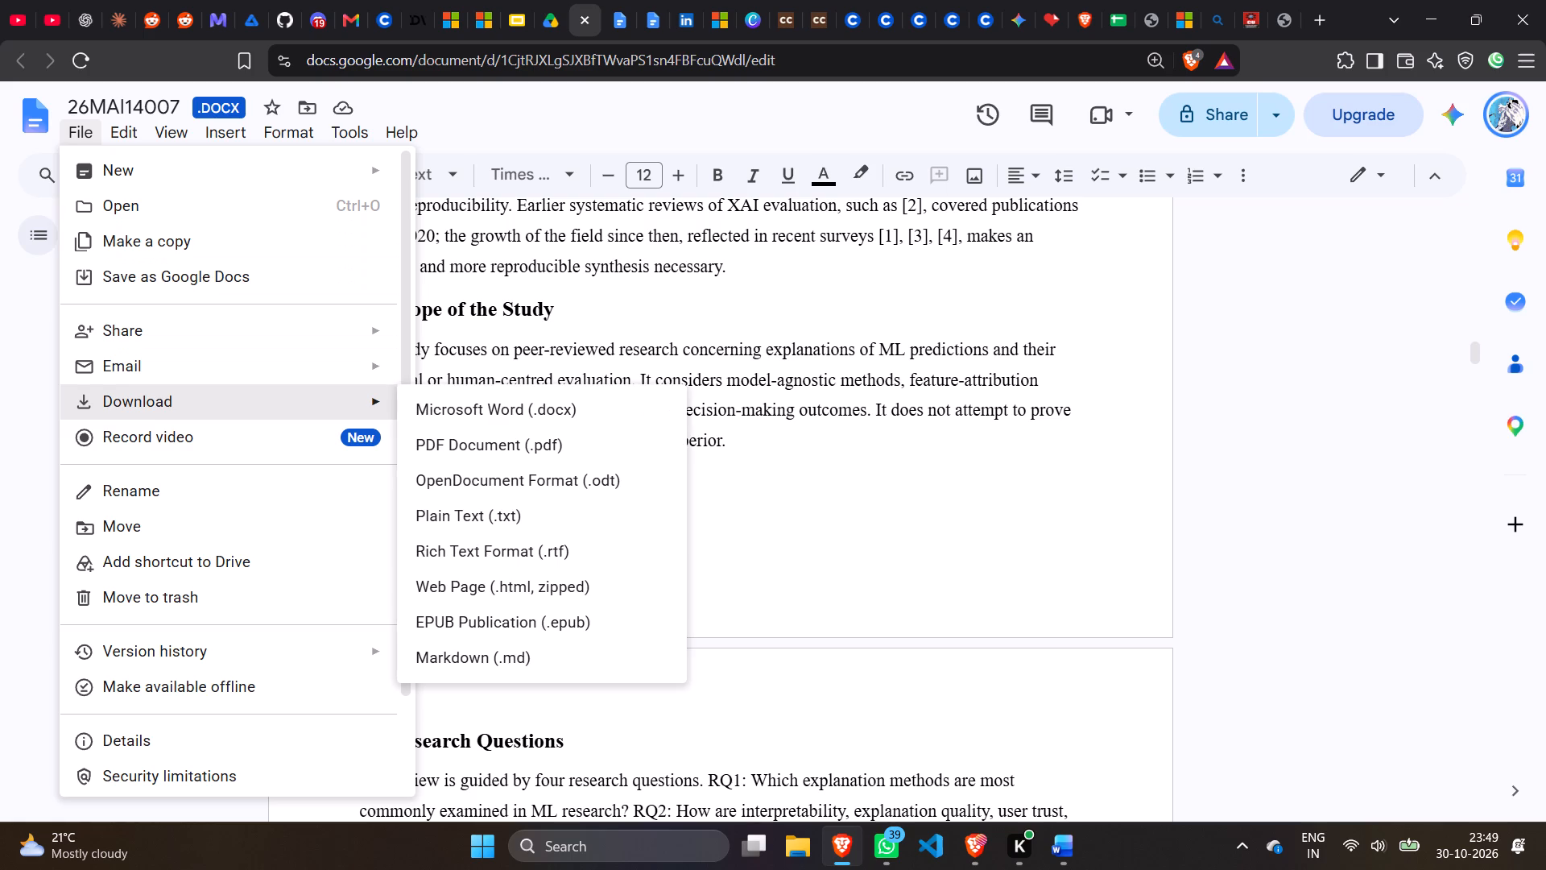
{"action": "left_click", "coordinate": [496, 446]}
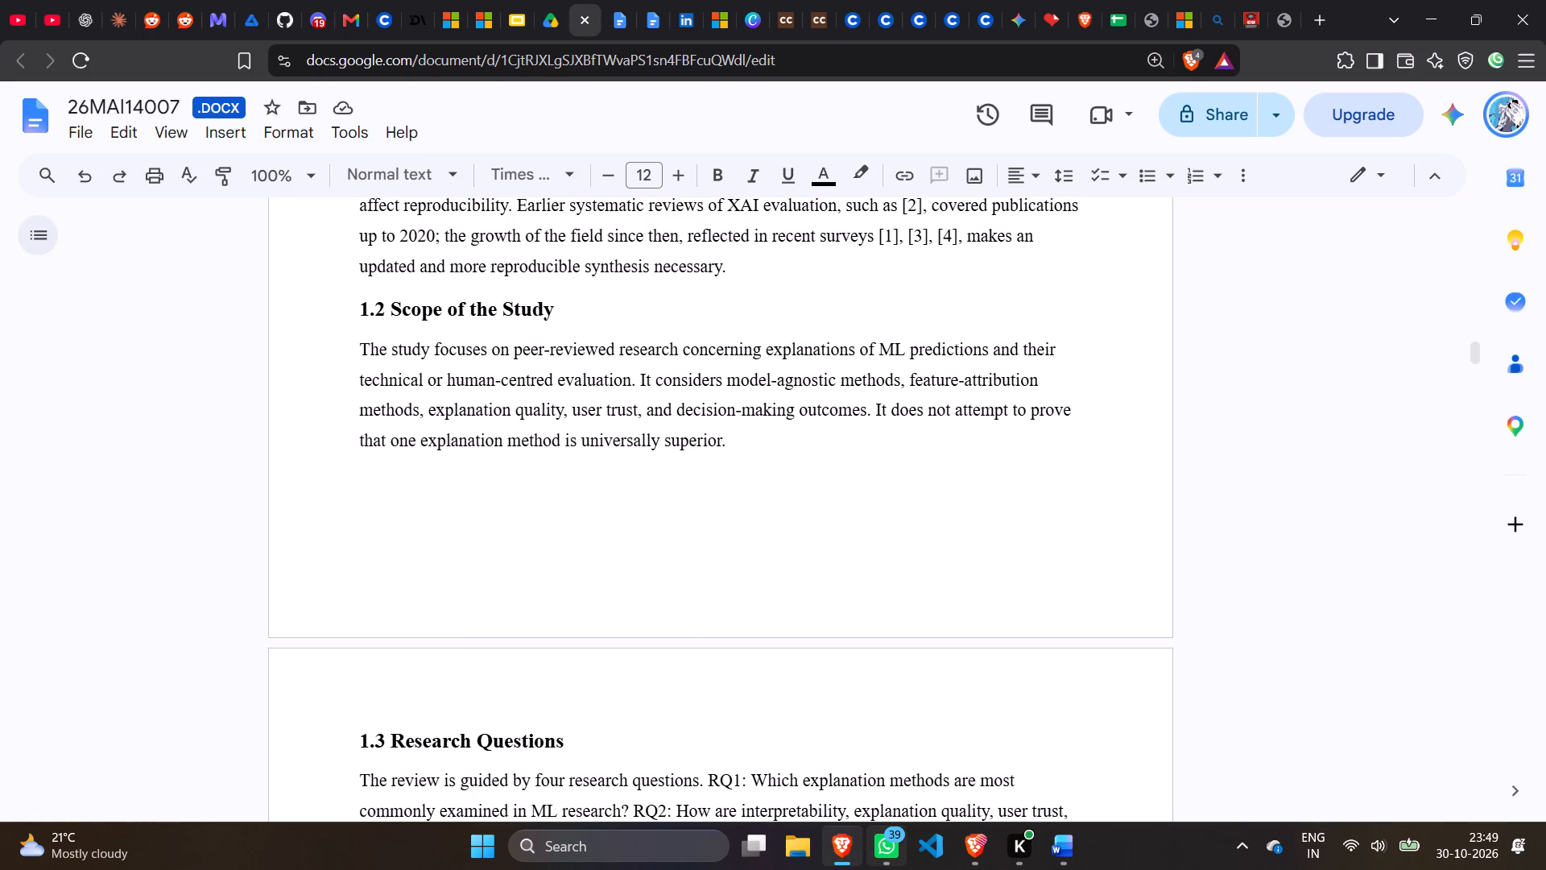
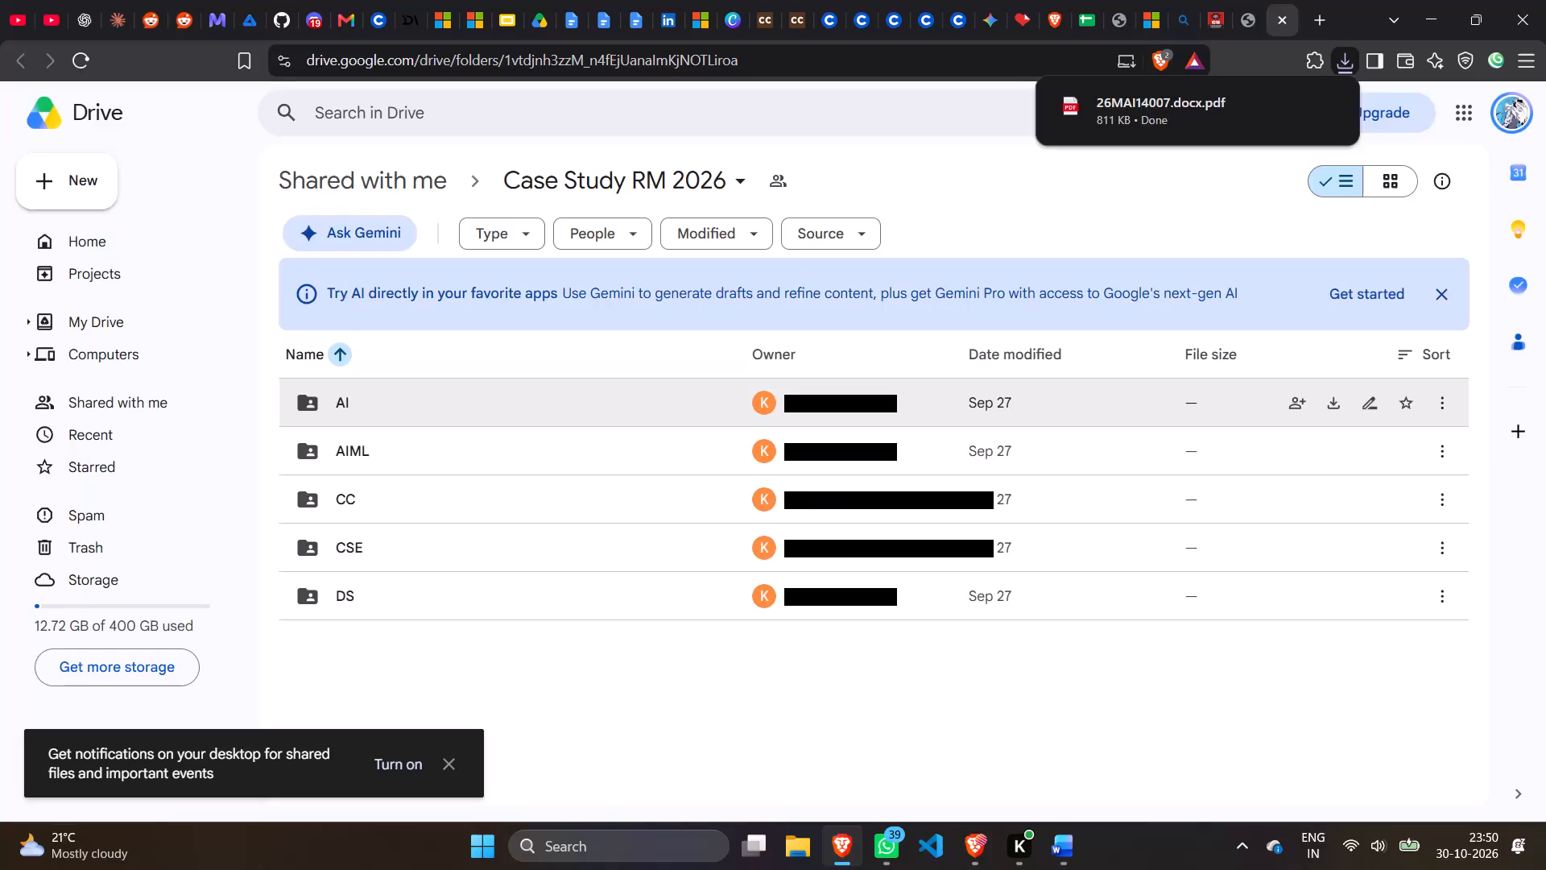
Open the AI folder inside the shared Case Study RM 2026 folder.
{"action": "left_click", "coordinate": [503, 414]}
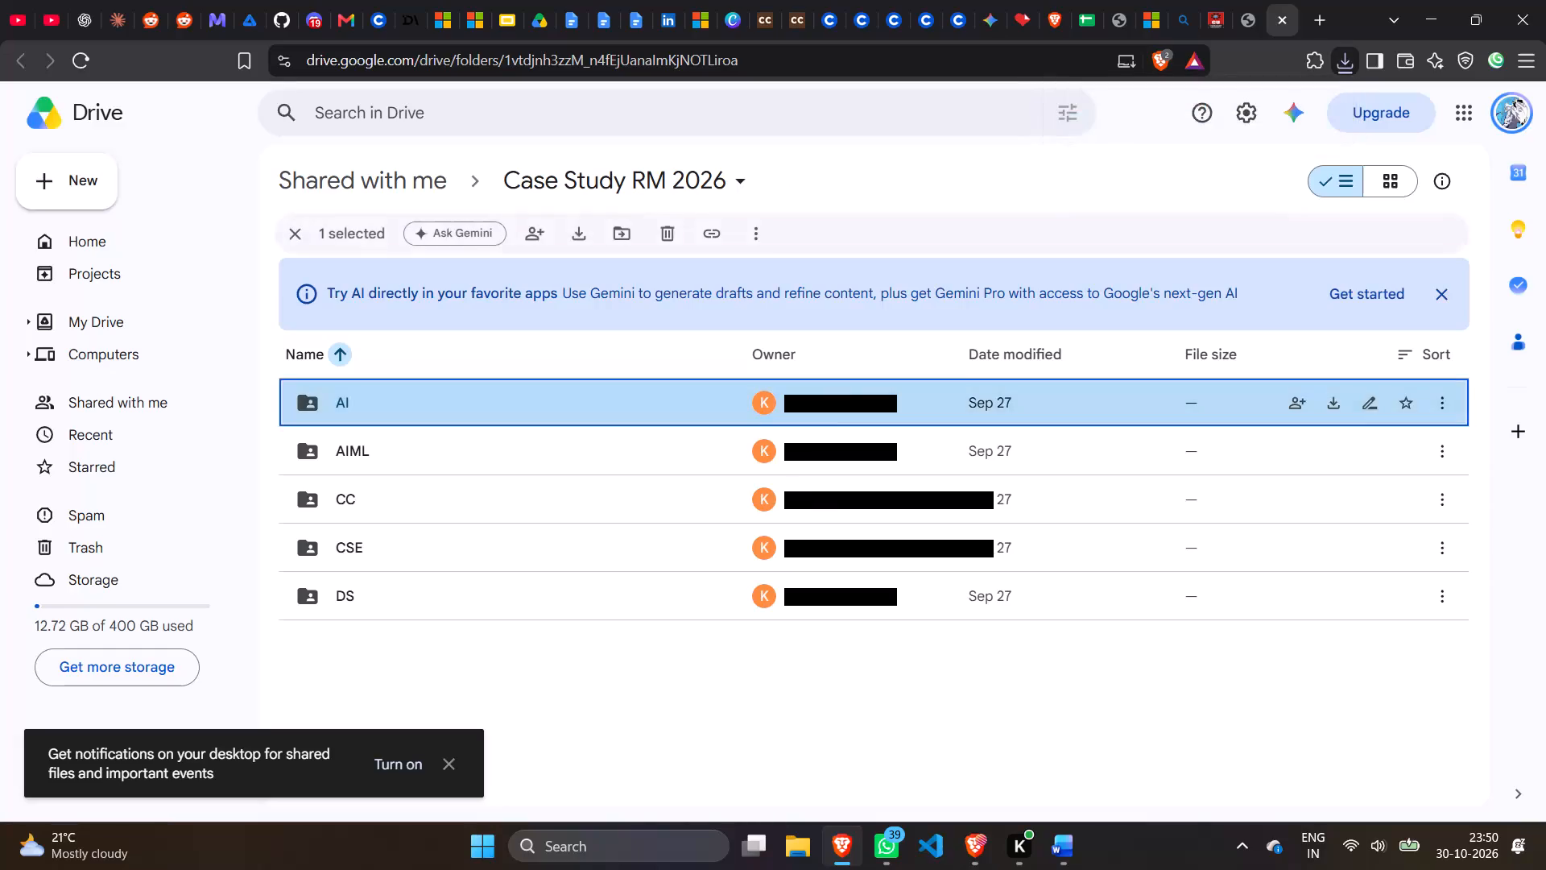
{"action": "double_click", "coordinate": [503, 414]}
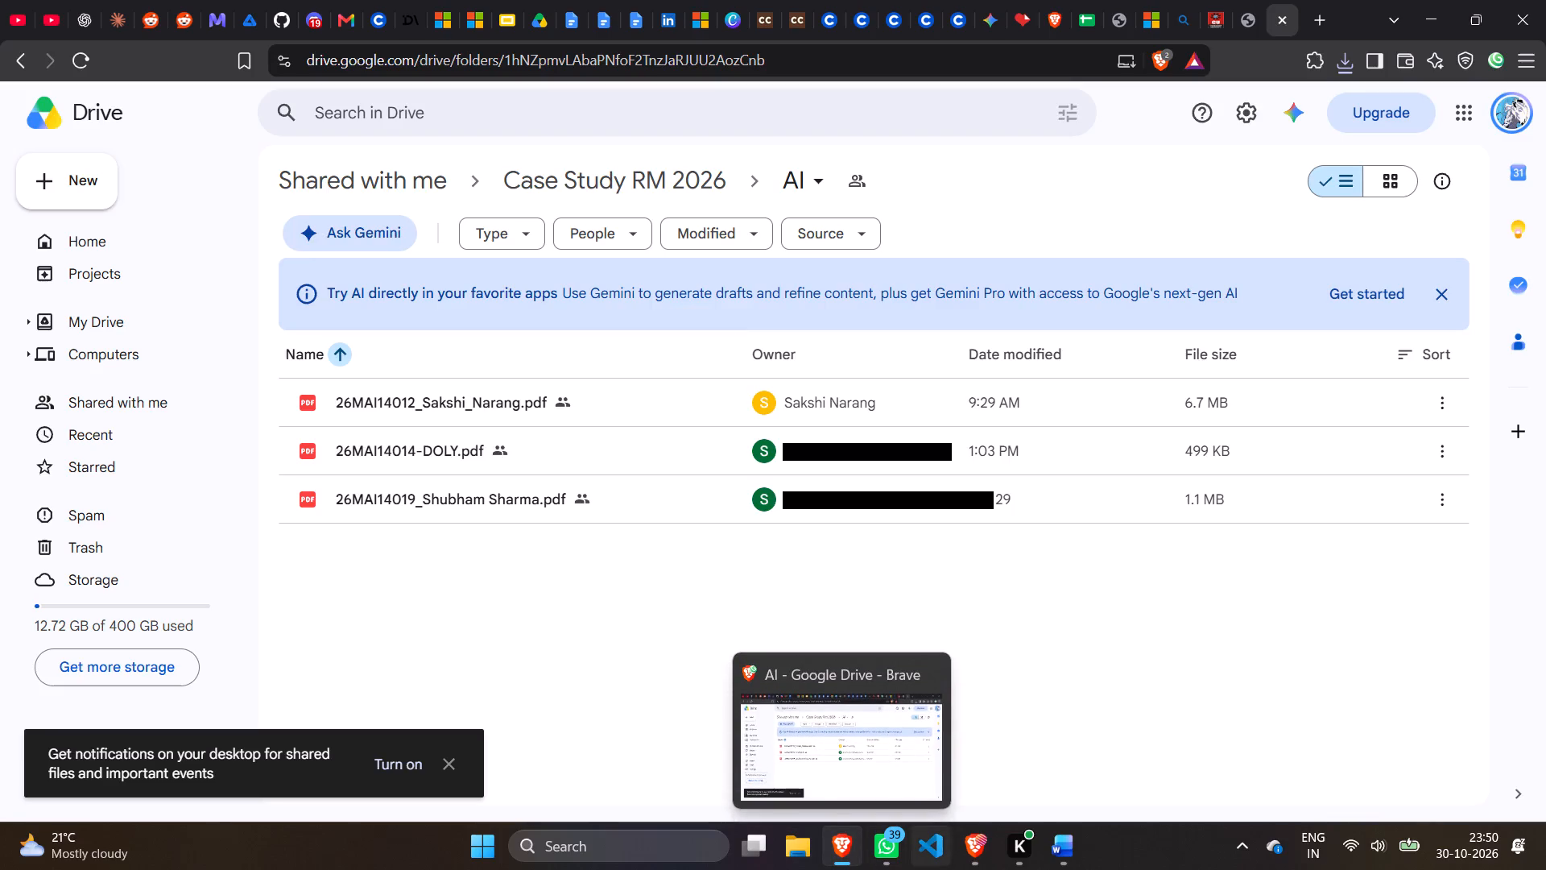
In File Explorer's Downloads folder, rename the exported report PDF by adding "_Maverick" after the UID, before ".docx".
{"action": "left_click", "coordinate": [786, 855]}
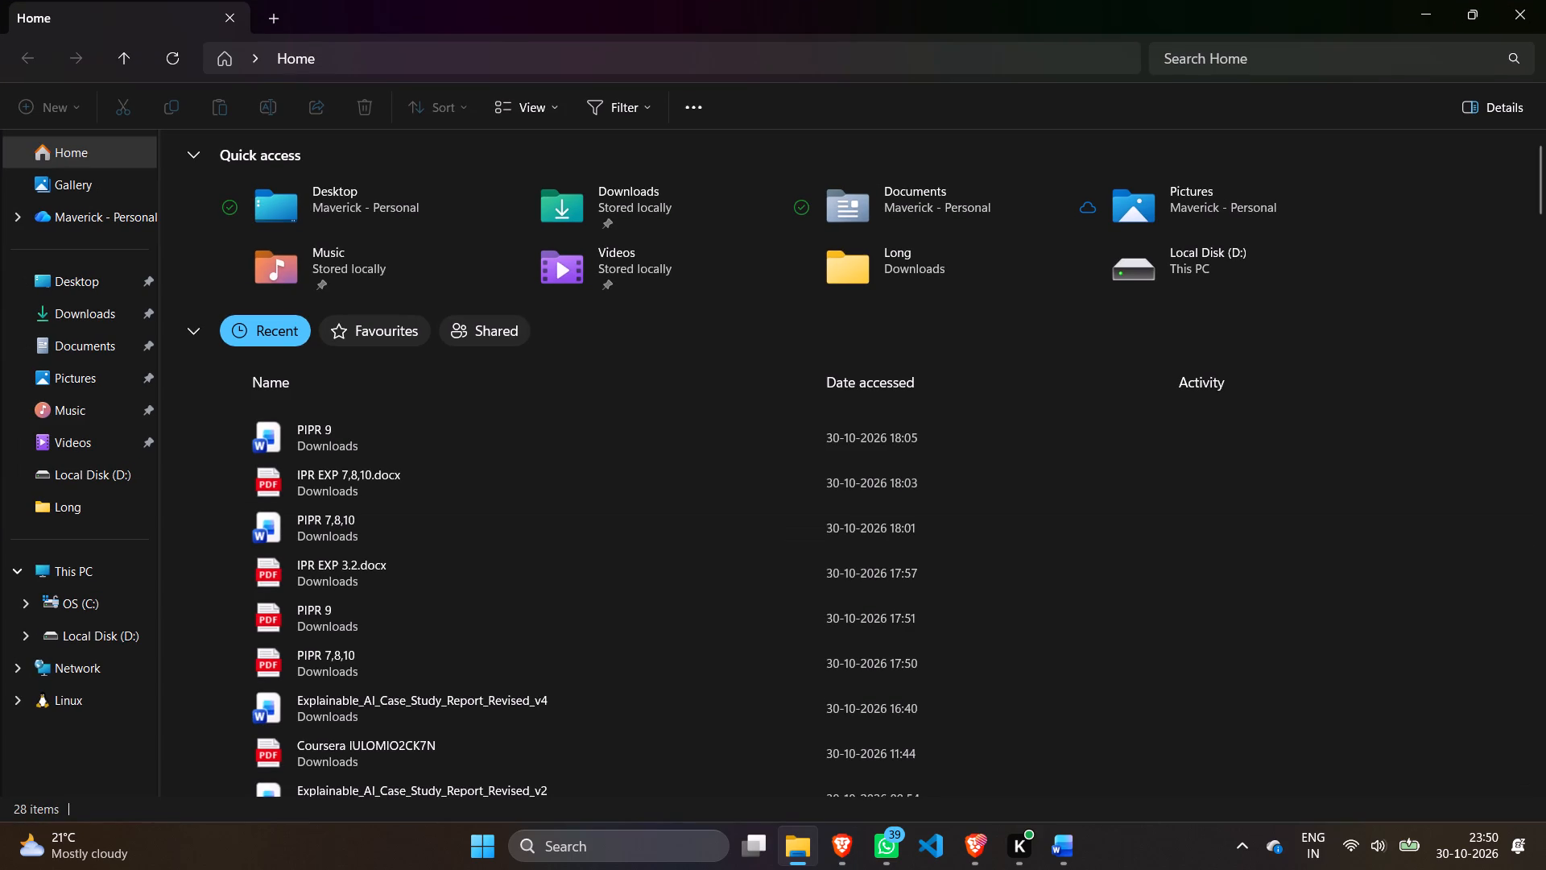
{"action": "left_click", "coordinate": [68, 325]}
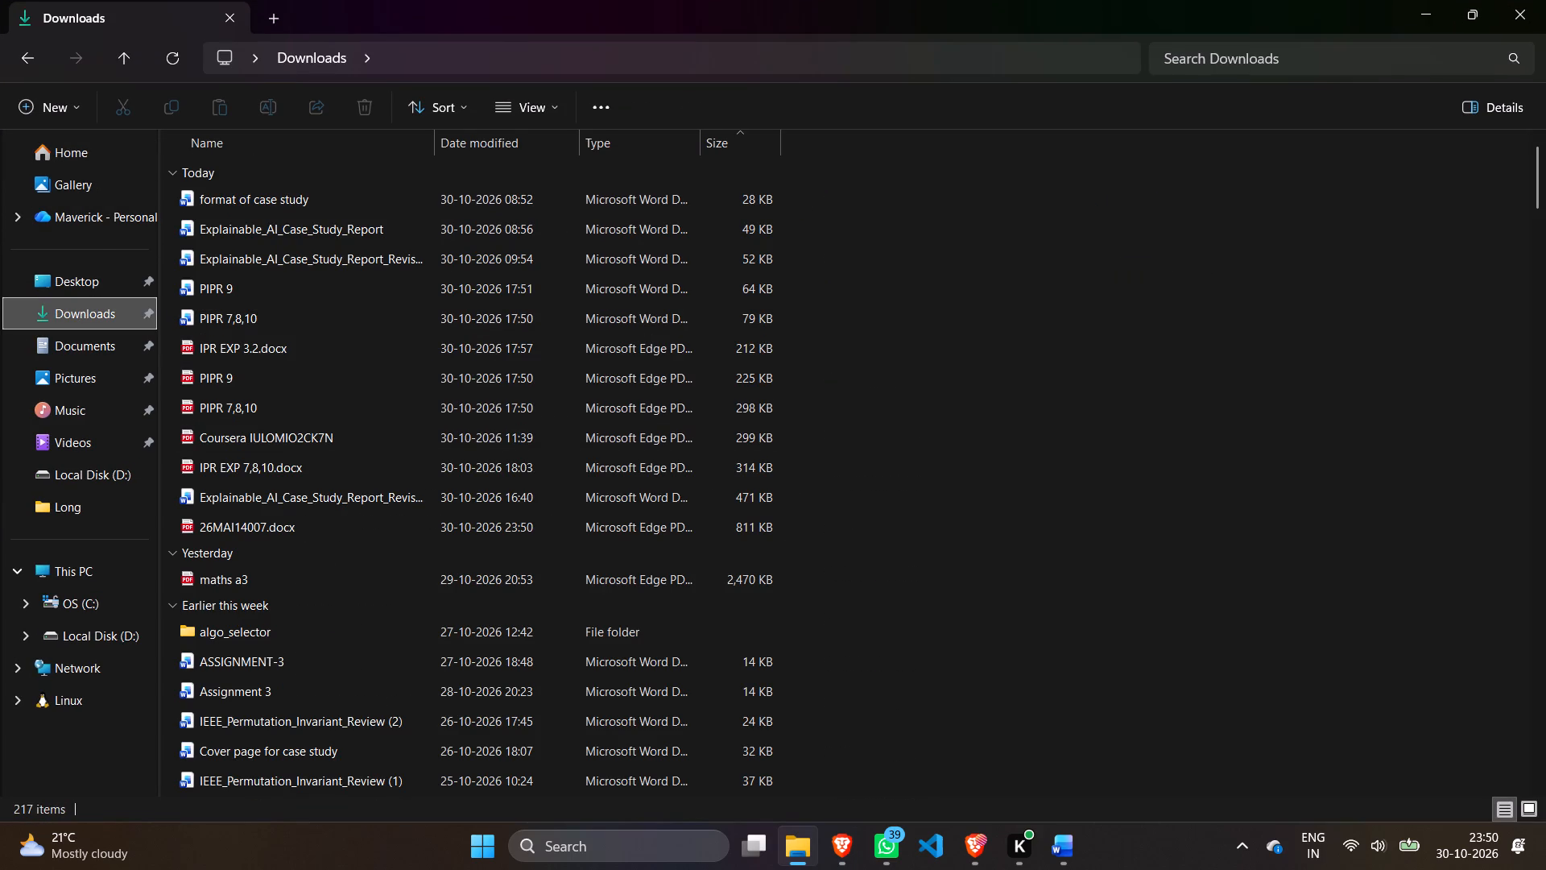
{"action": "left_click", "coordinate": [237, 532]}
{"action": "right_click", "coordinate": [237, 532]}
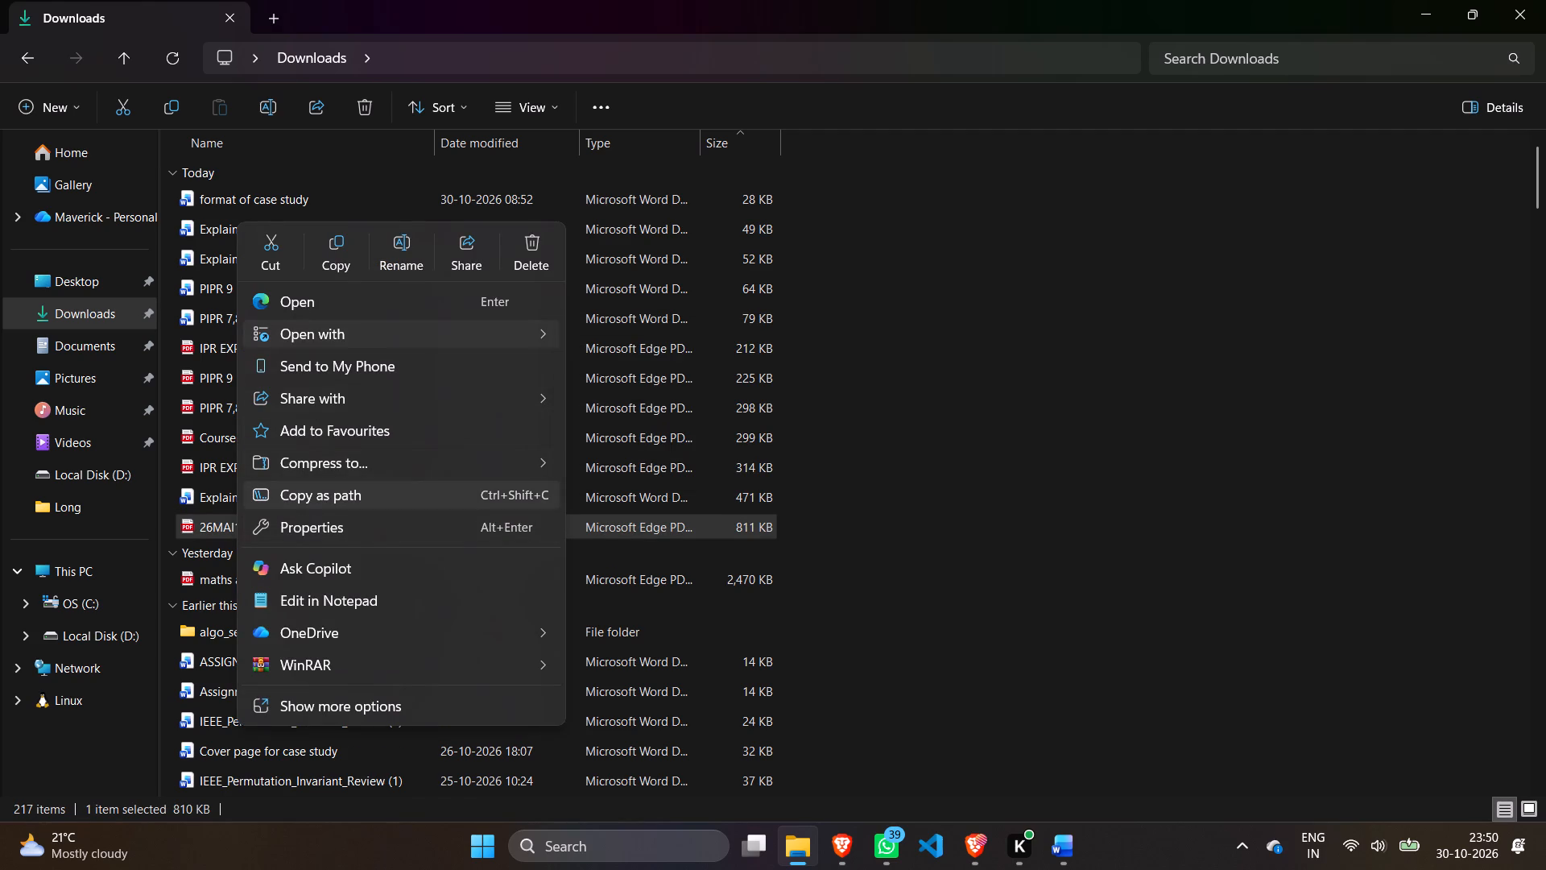
{"action": "left_click", "coordinate": [407, 245]}
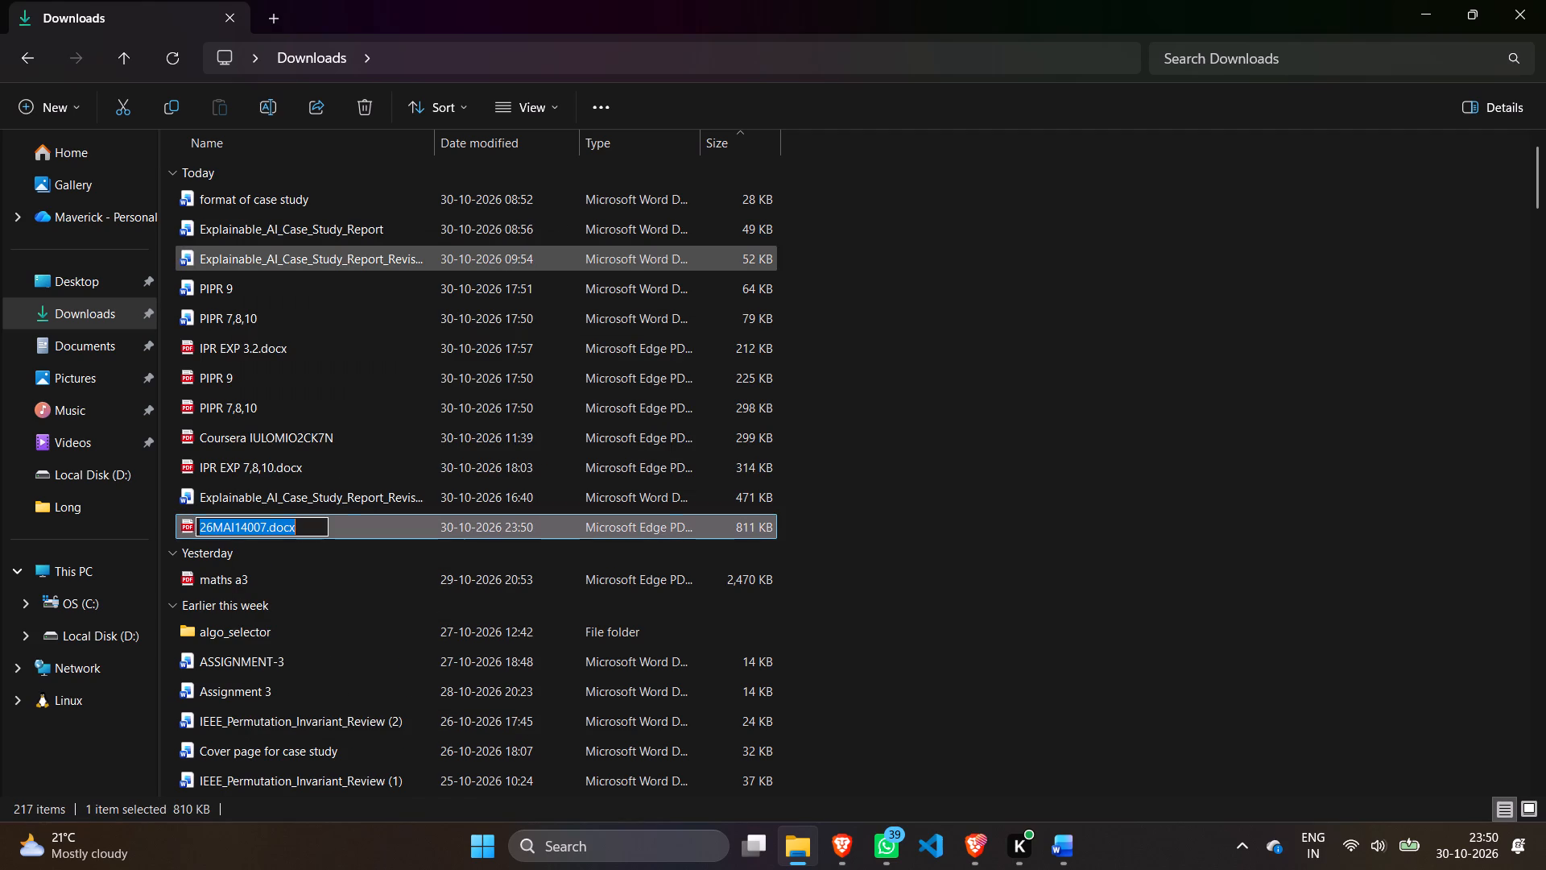
{"action": "key", "text": "Left"}
{"action": "key", "text": "Left"}
{"action": "key", "text": "Left"}
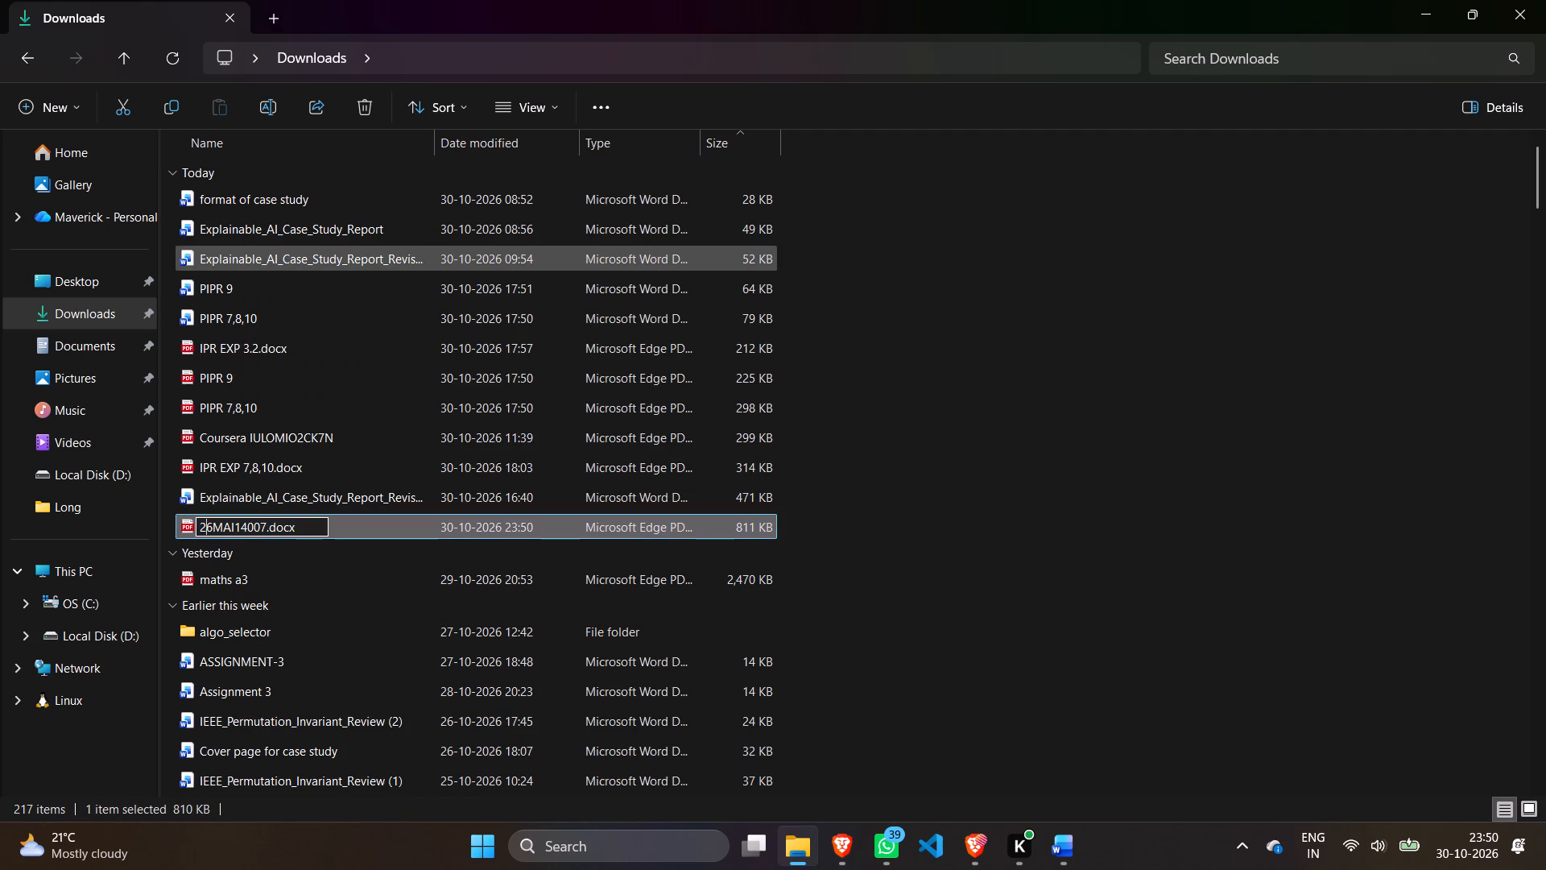
{"action": "key", "text": "Right"}
{"action": "key", "text": "Right"}
{"action": "key", "text": "Right"}
{"action": "key", "text": "Right"}
{"action": "key", "text": "Right"}
{"action": "key", "text": "Right"}
{"action": "key", "text": "Right"}
{"action": "key", "text": "Right"}
{"action": "key", "text": "Right"}
{"action": "key", "text": "Right"}
{"action": "key", "text": "Right"}
{"action": "key", "text": "Right"}
{"action": "key", "text": "Right"}
{"action": "key", "text": "Left"}
{"action": "key", "text": "Left"}
{"action": "key", "text": "Left"}
{"action": "key", "text": "shift+underscore"}
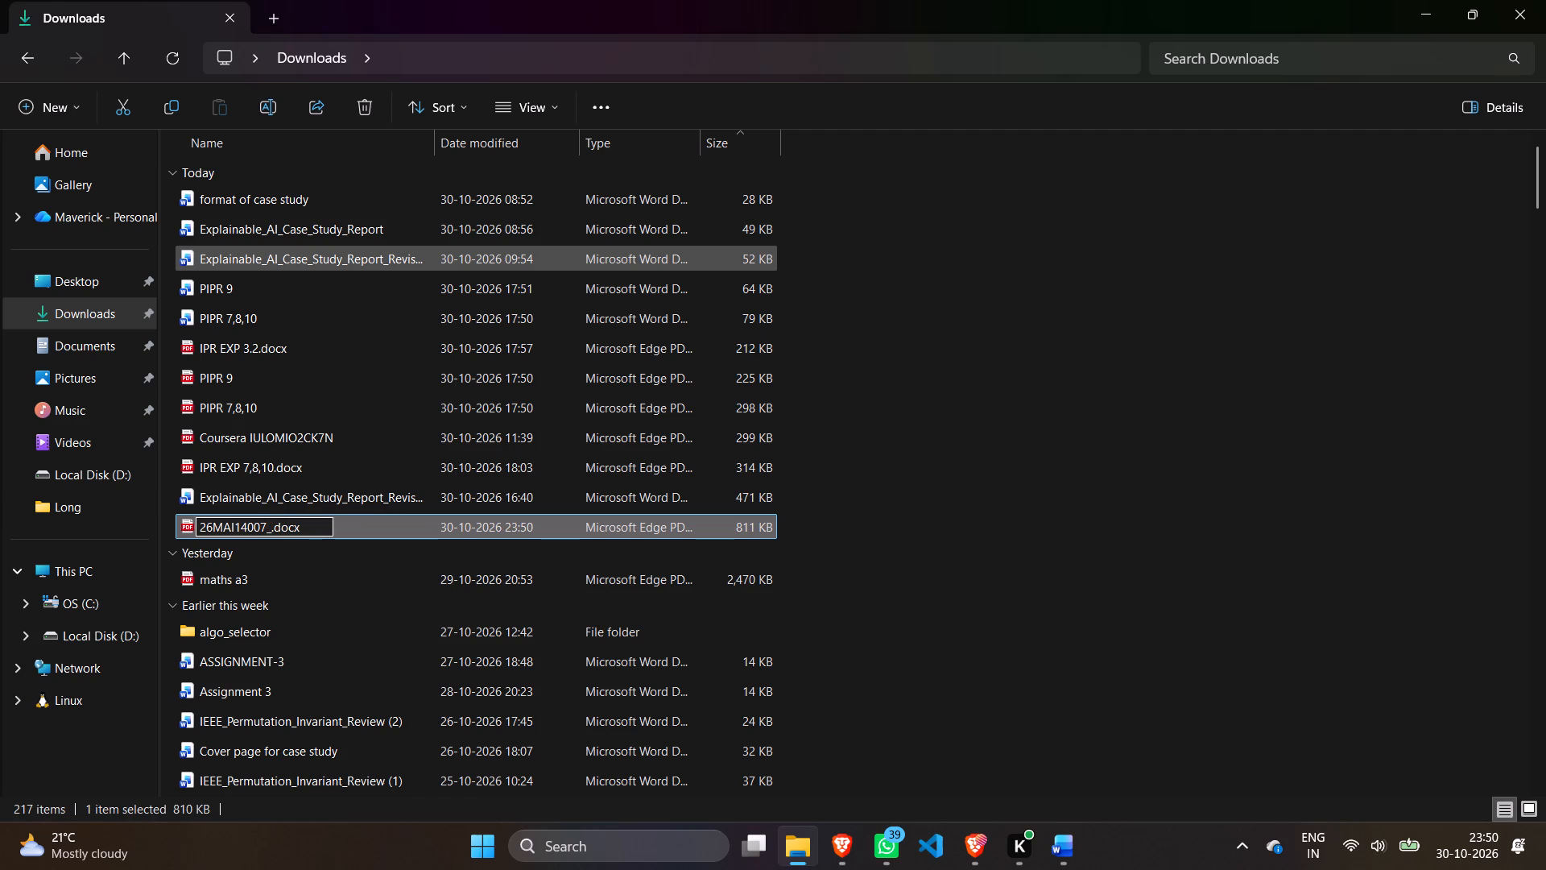
{"action": "type", "text": "Maverick"}
{"action": "key", "text": "Return"}
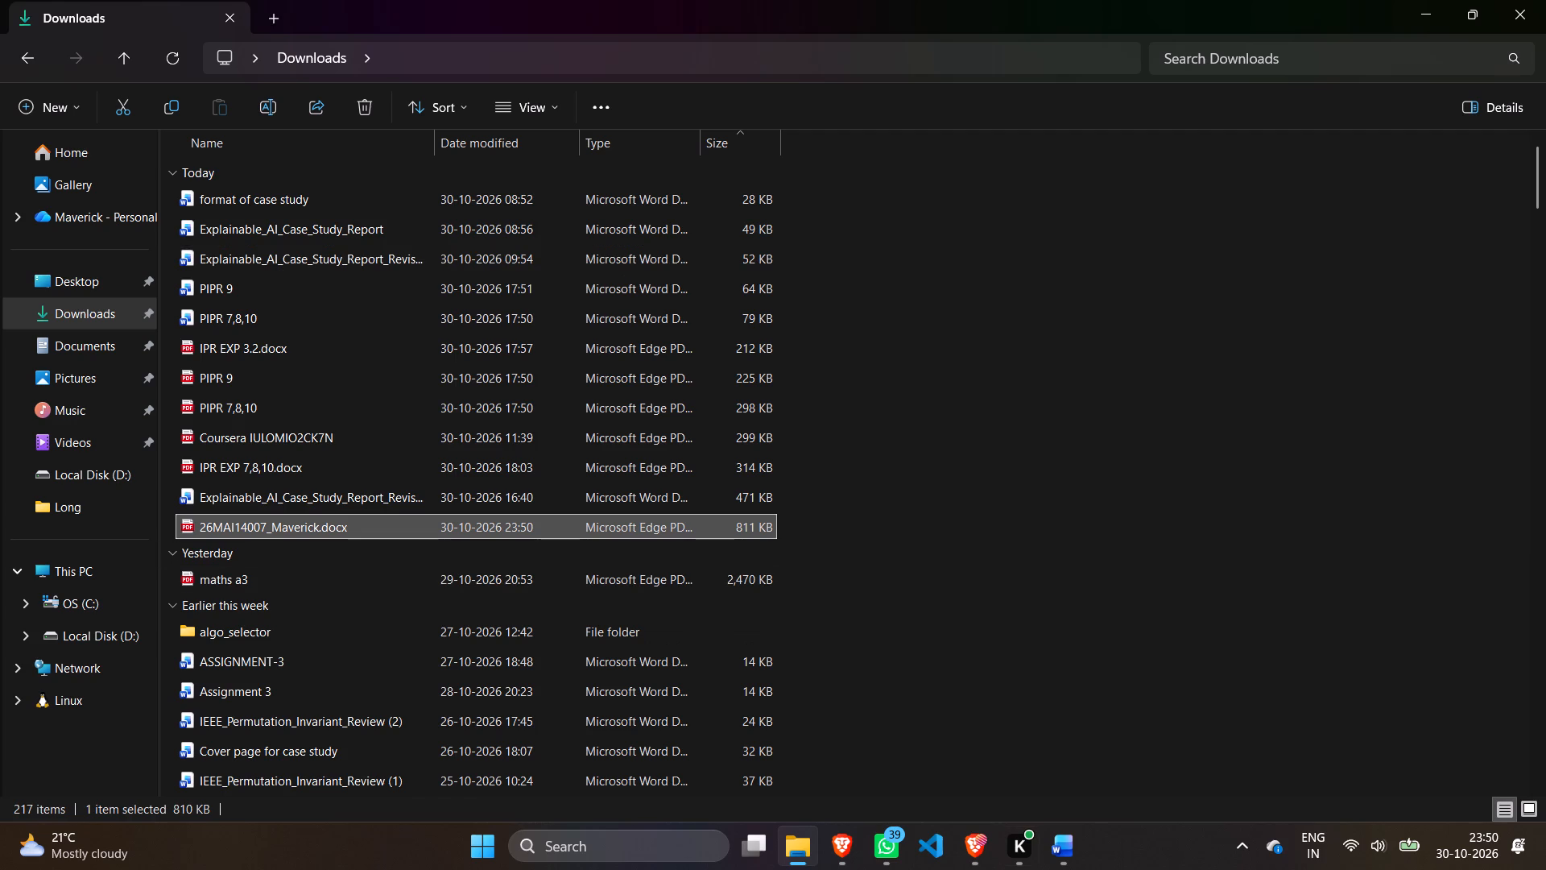
In the shared Drive AI folder, open the first classmate's PDF and examine its cover, contents lists and sections through Techniques Used.
{"action": "left_click", "coordinate": [854, 850]}
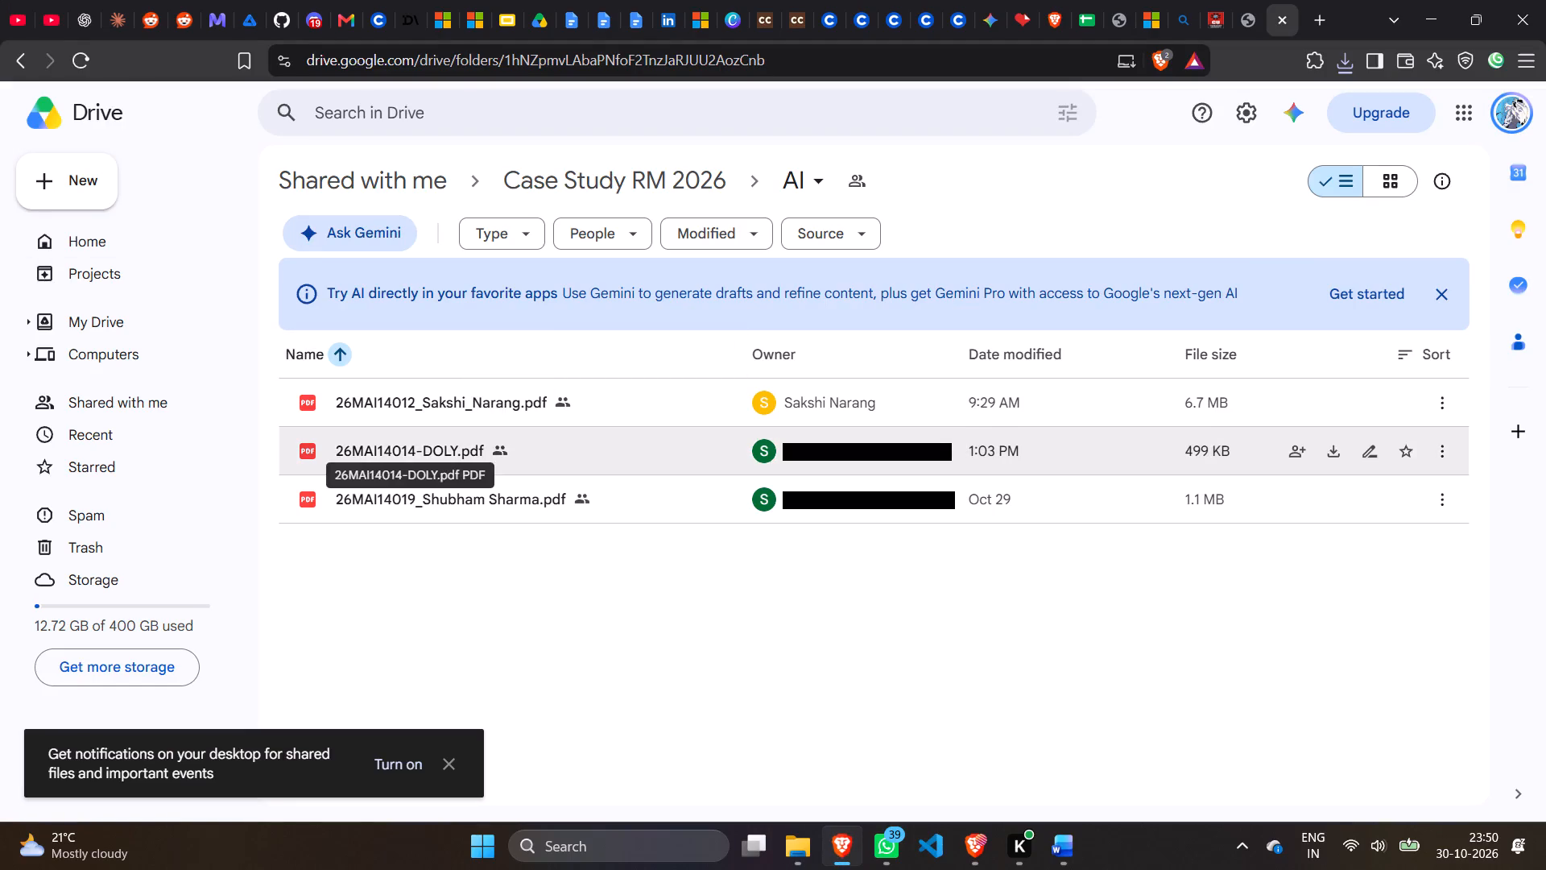
{"action": "double_click", "coordinate": [402, 405]}
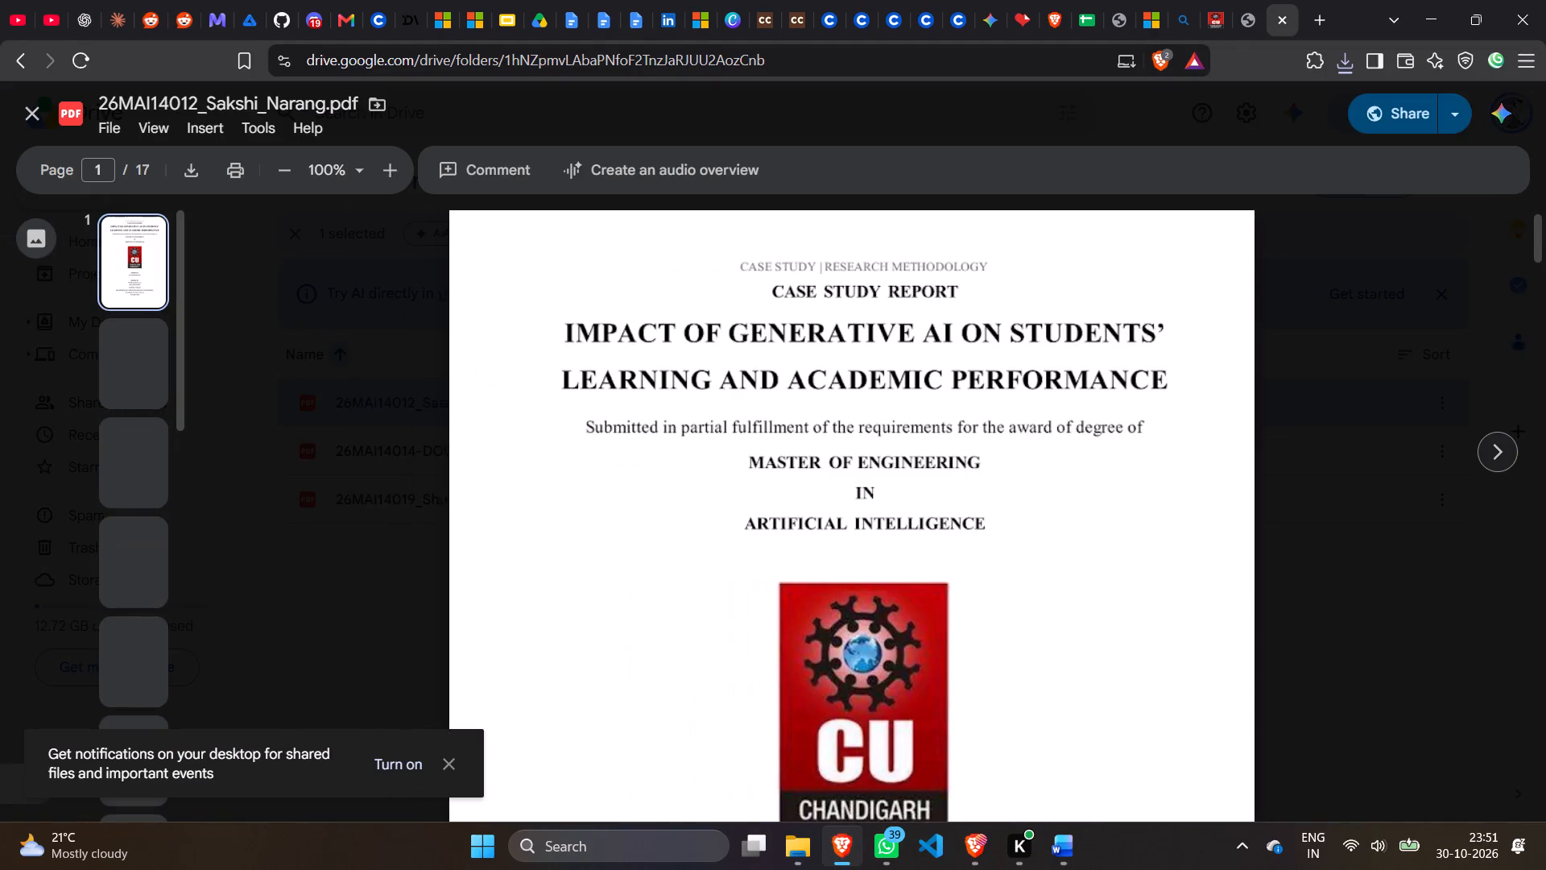
{"action": "triple_click", "coordinate": [911, 295]}
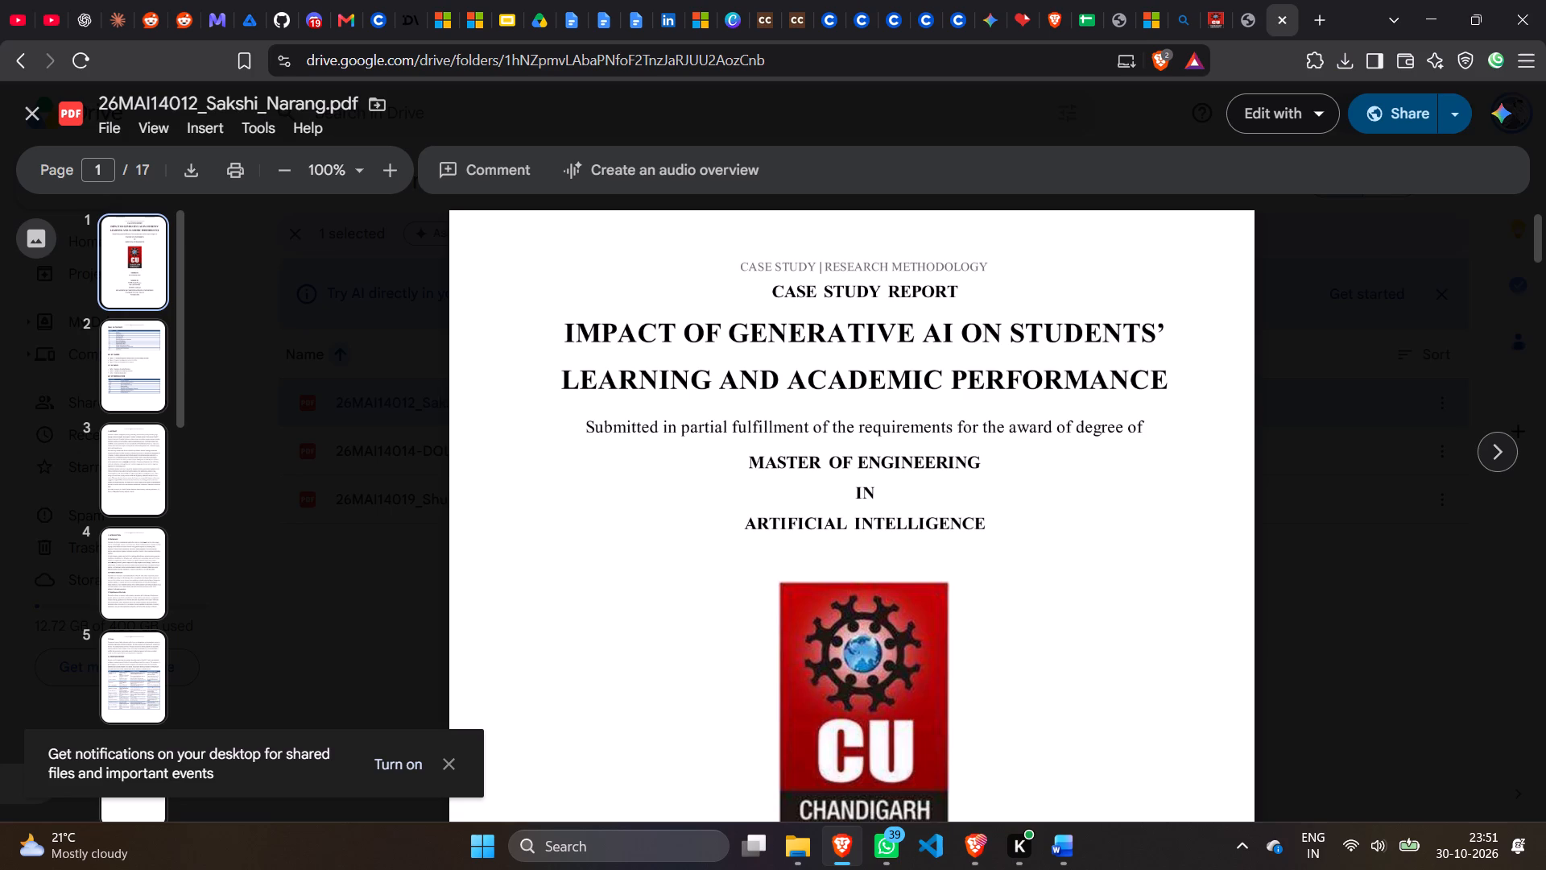
{"action": "scroll", "coordinate": [567, 507], "scroll_direction": "down", "scroll_amount": 16}
{"action": "scroll", "coordinate": [566, 508], "scroll_direction": "up", "scroll_amount": 4}
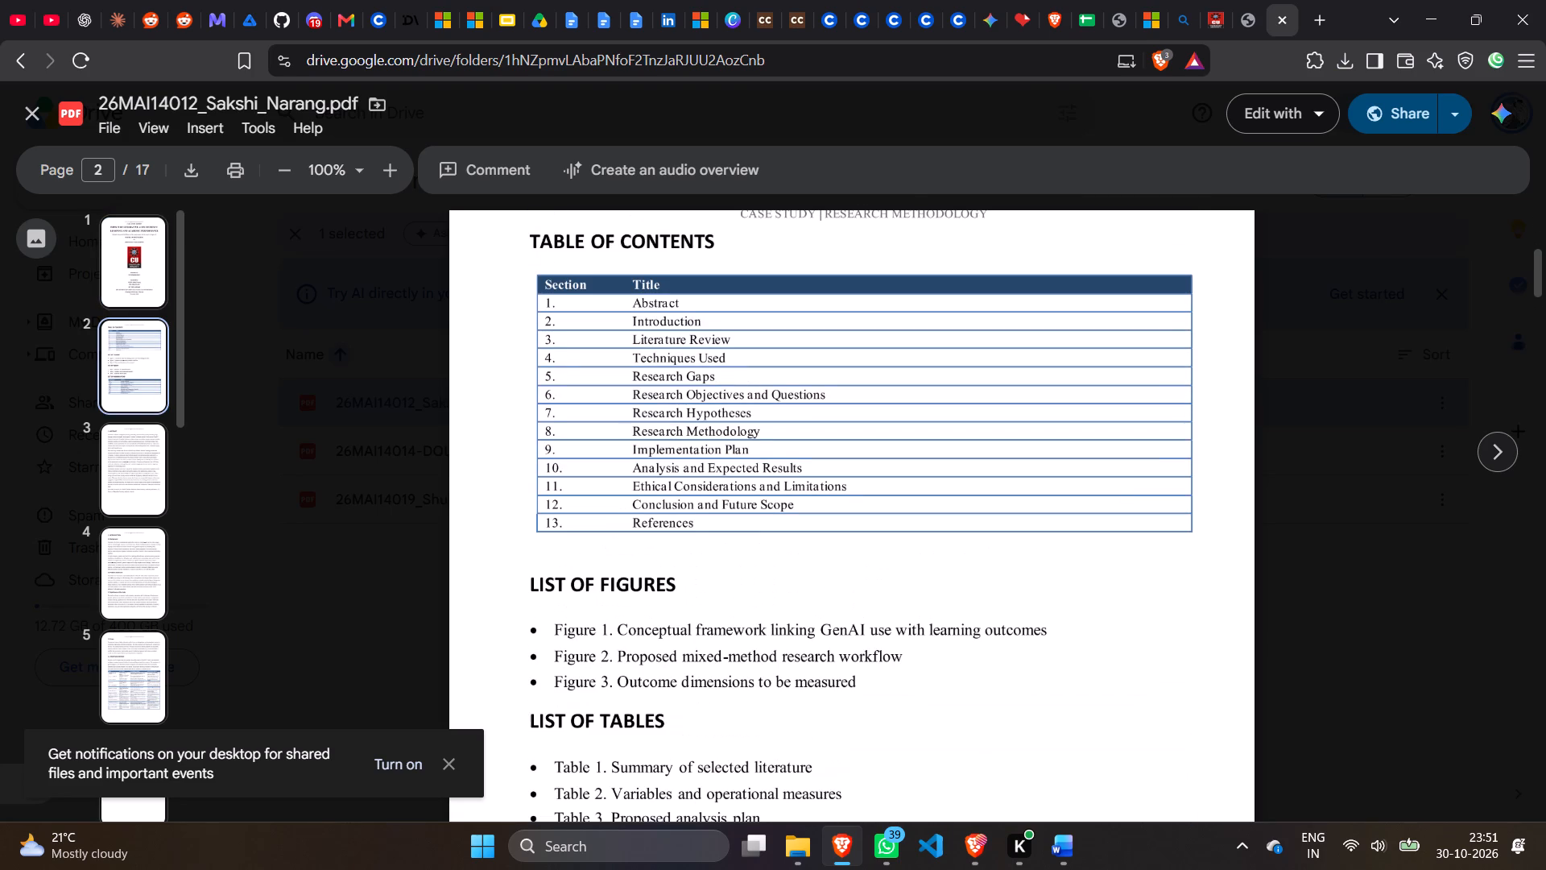
{"action": "scroll", "coordinate": [566, 508], "scroll_direction": "down", "scroll_amount": 6}
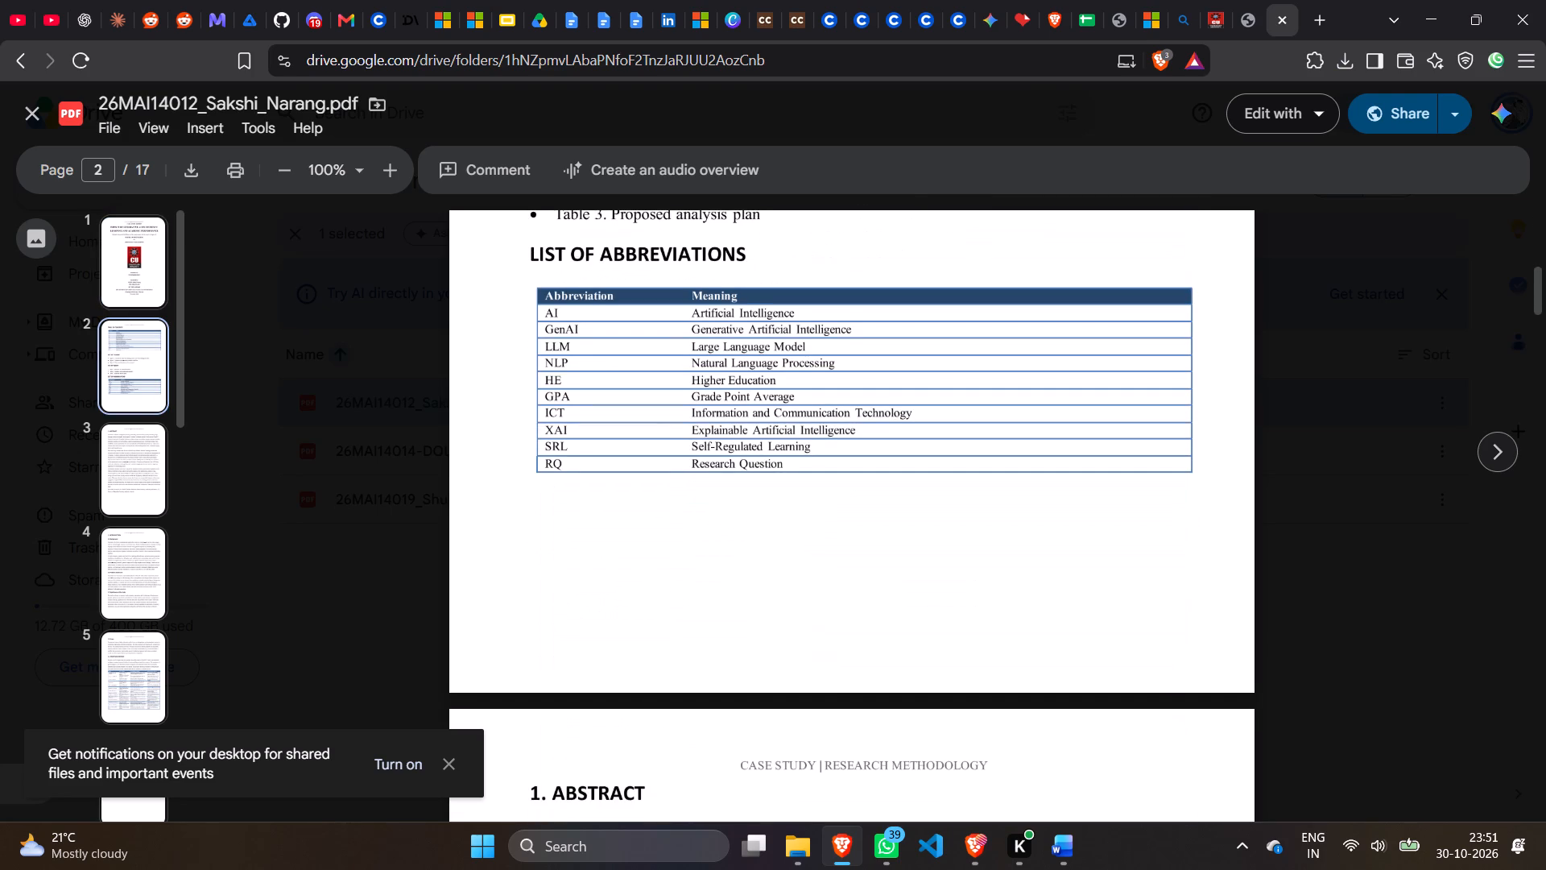
{"action": "scroll", "coordinate": [1253, 545], "scroll_direction": "down", "scroll_amount": 4}
{"action": "scroll", "coordinate": [613, 455], "scroll_direction": "down", "scroll_amount": 9}
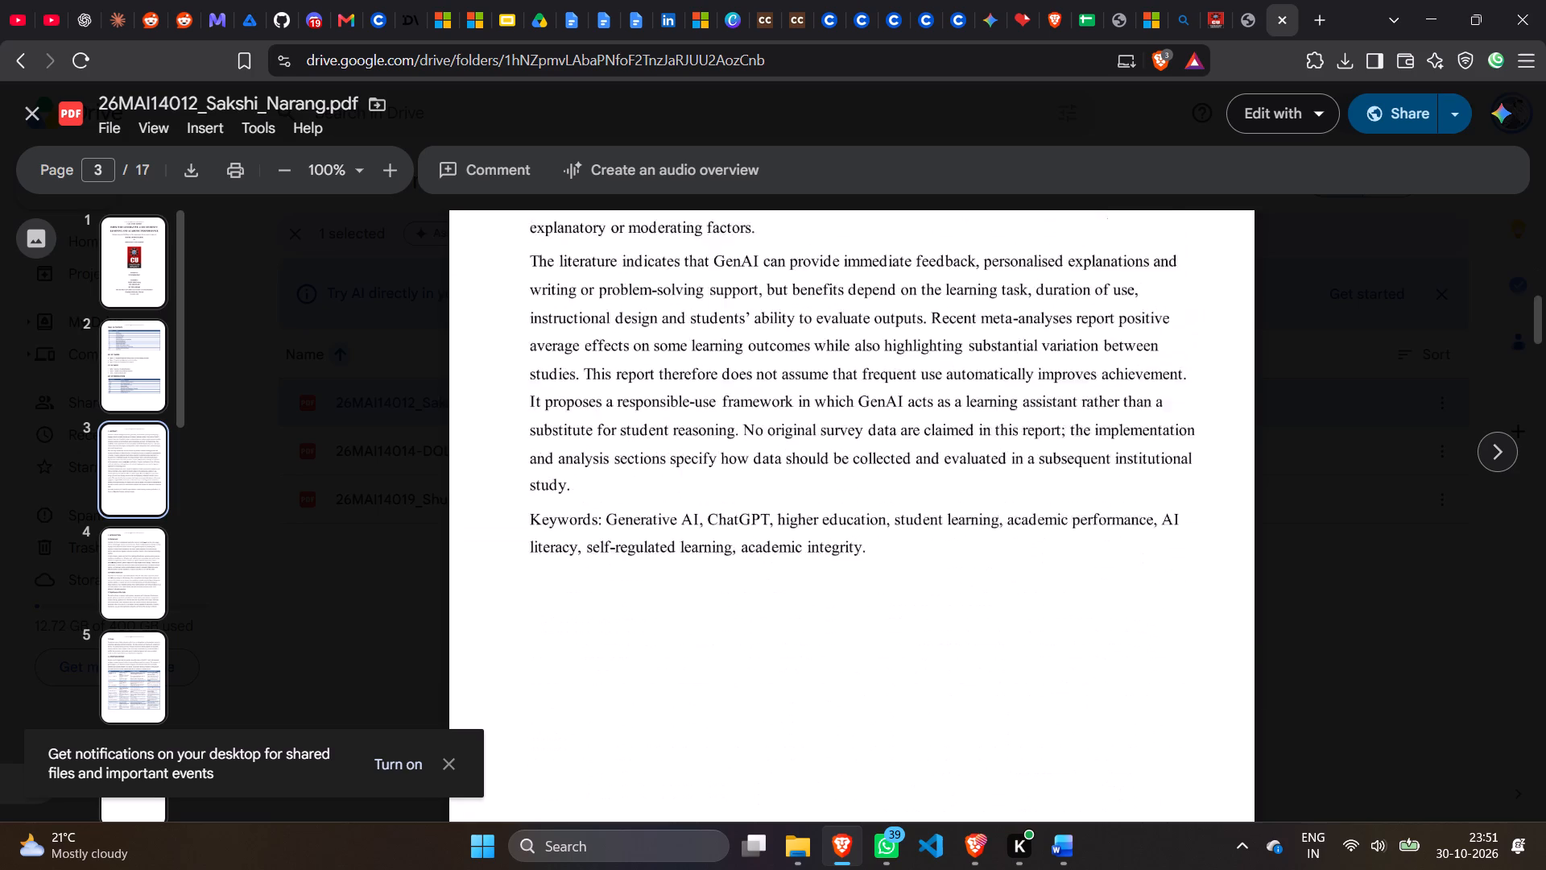
{"action": "scroll", "coordinate": [613, 455], "scroll_direction": "down", "scroll_amount": 20}
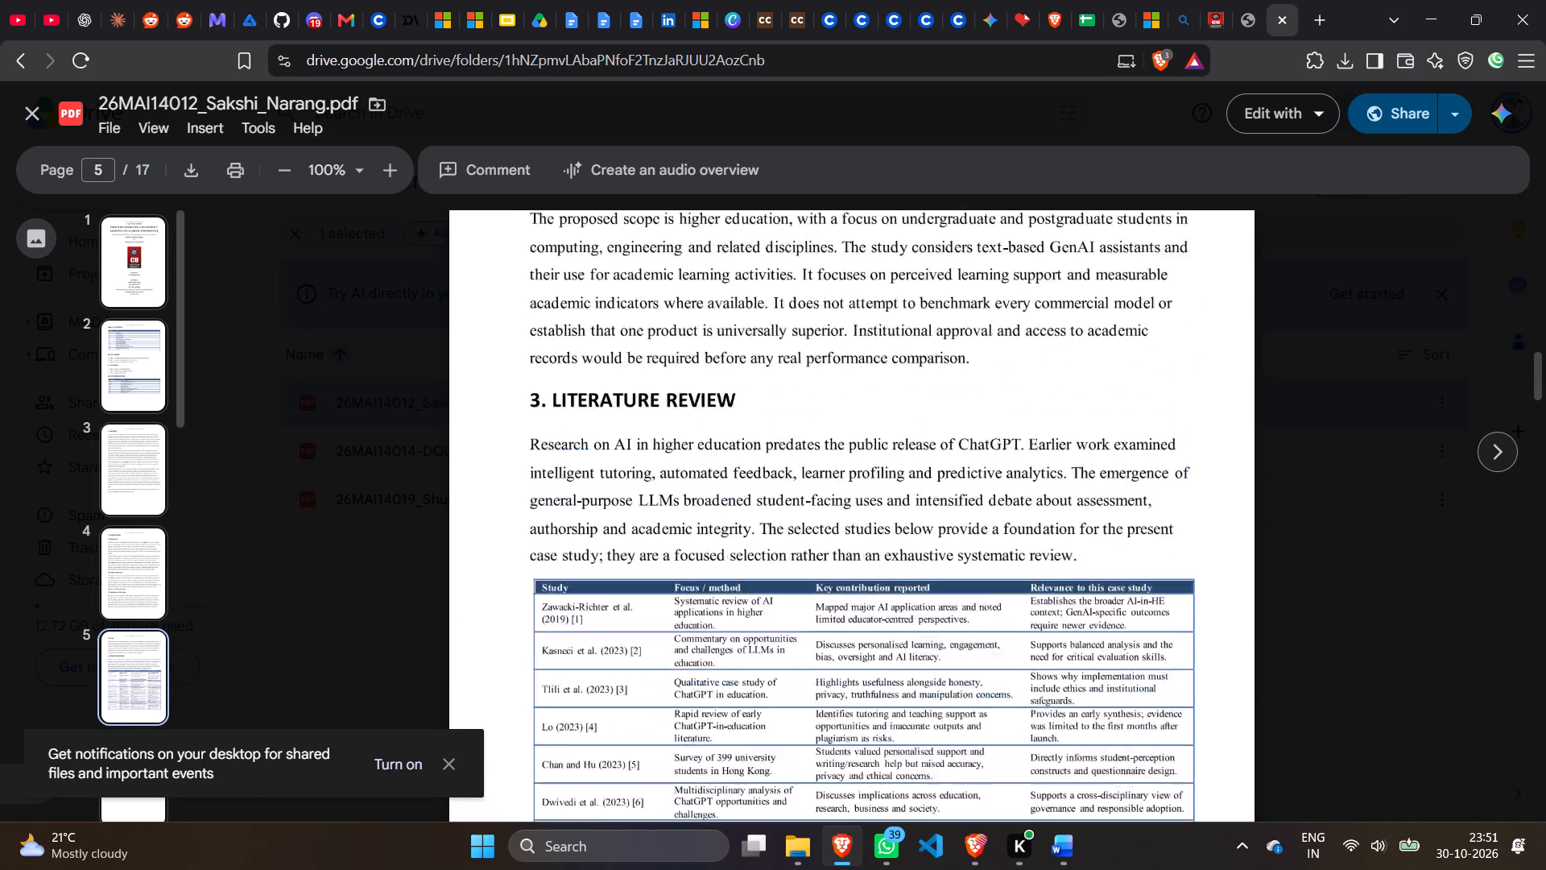
{"action": "scroll", "coordinate": [613, 455], "scroll_direction": "down", "scroll_amount": 14}
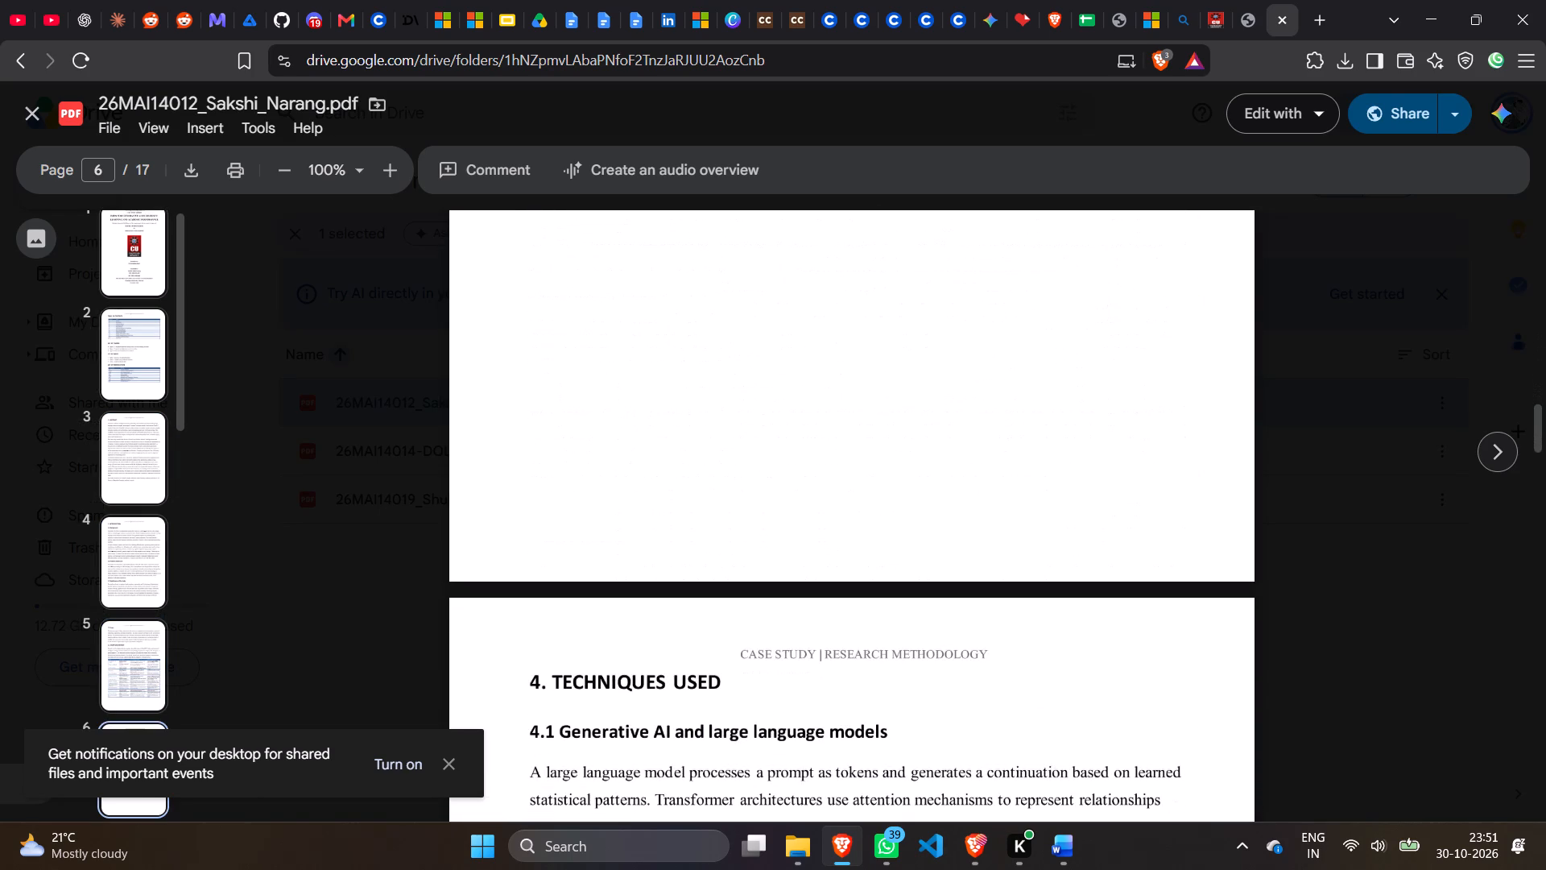
{"action": "scroll", "coordinate": [424, 597], "scroll_direction": "down", "scroll_amount": 5}
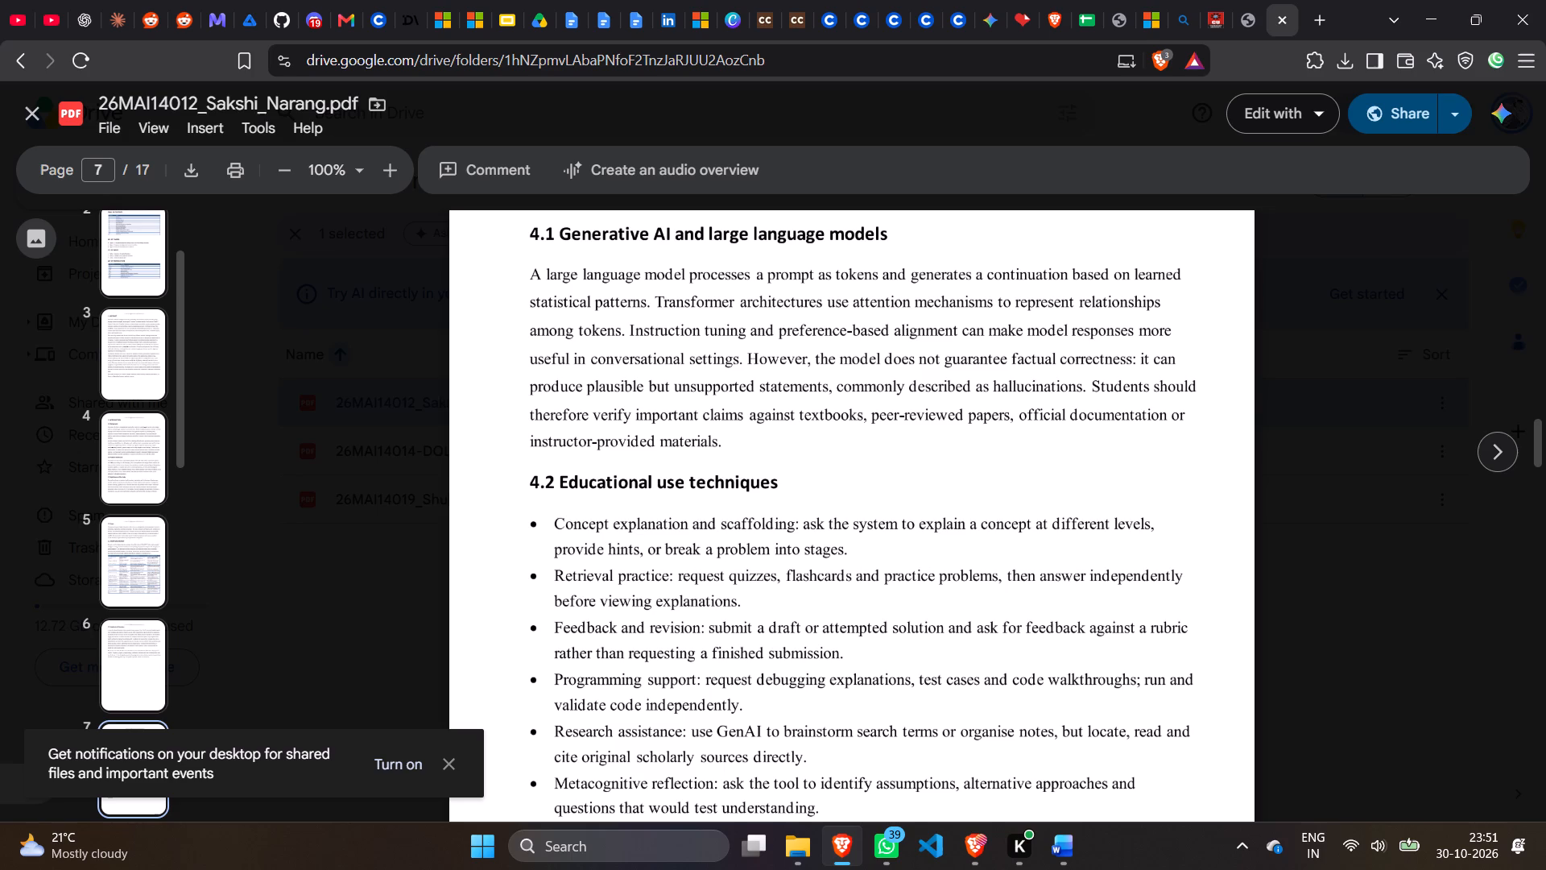
{"action": "scroll", "coordinate": [423, 596], "scroll_direction": "up", "scroll_amount": 4}
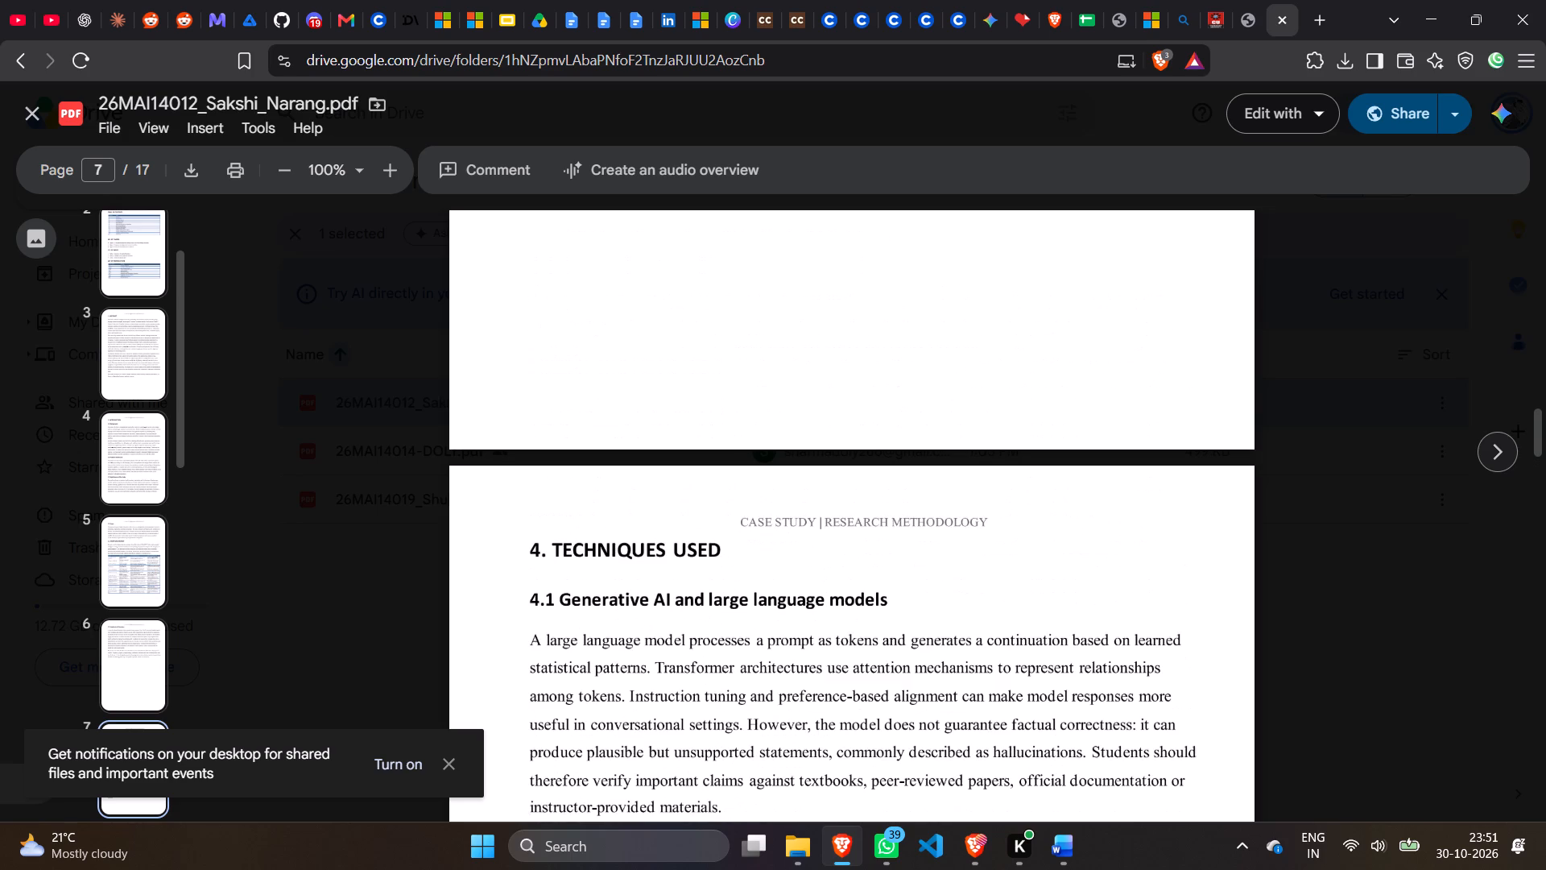
{"action": "scroll", "coordinate": [453, 496], "scroll_direction": "up", "scroll_amount": 3}
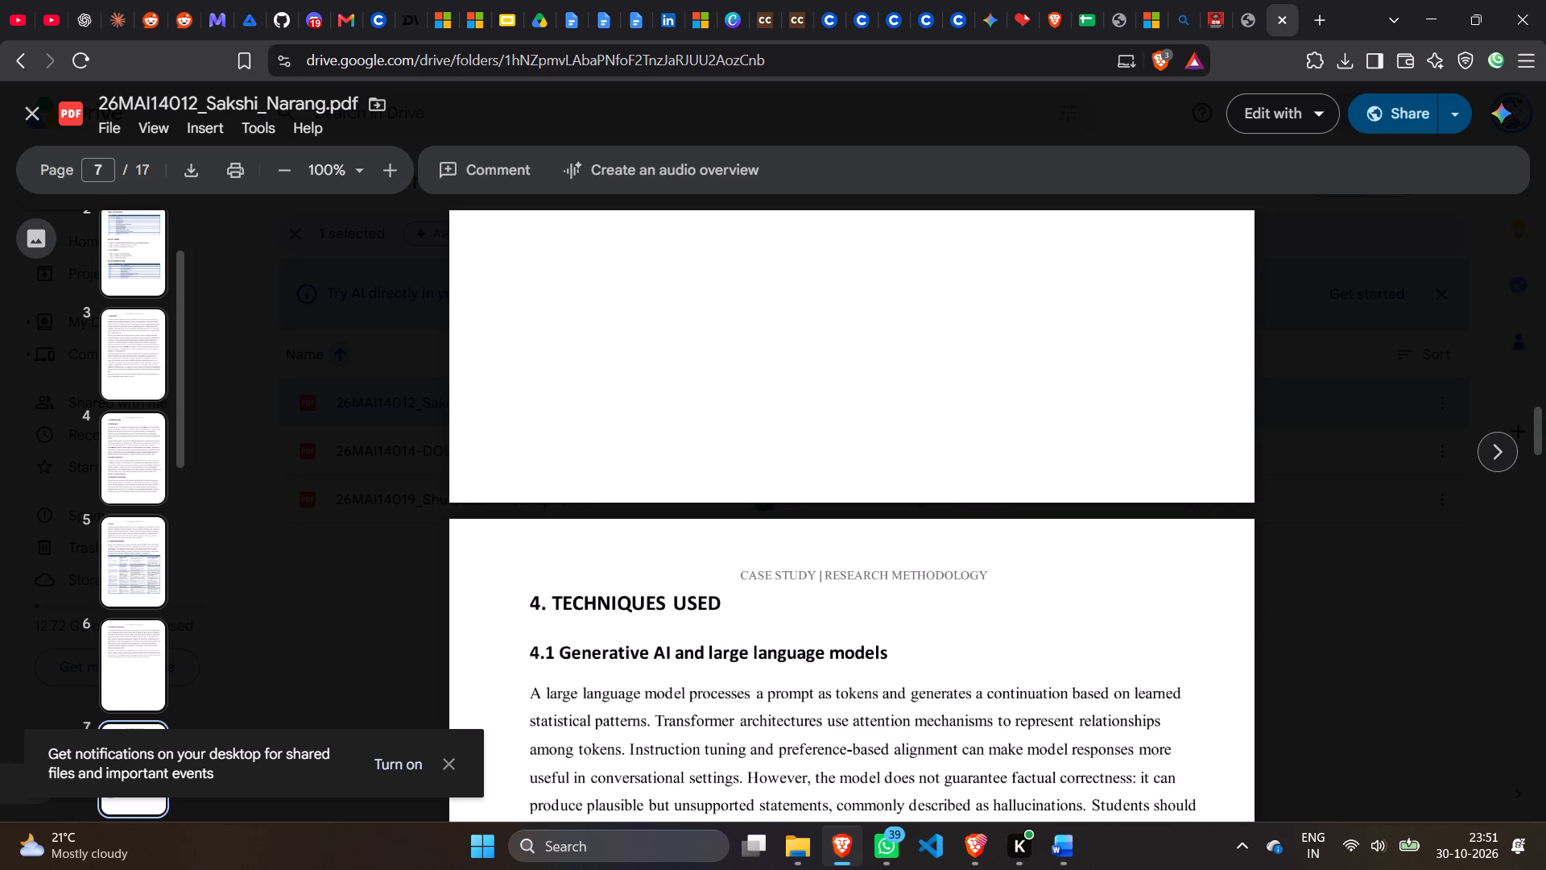
{"action": "scroll", "coordinate": [453, 496], "scroll_direction": "up", "scroll_amount": 20}
{"action": "scroll", "coordinate": [453, 496], "scroll_direction": "up", "scroll_amount": 20}
{"action": "scroll", "coordinate": [453, 496], "scroll_direction": "up", "scroll_amount": 10}
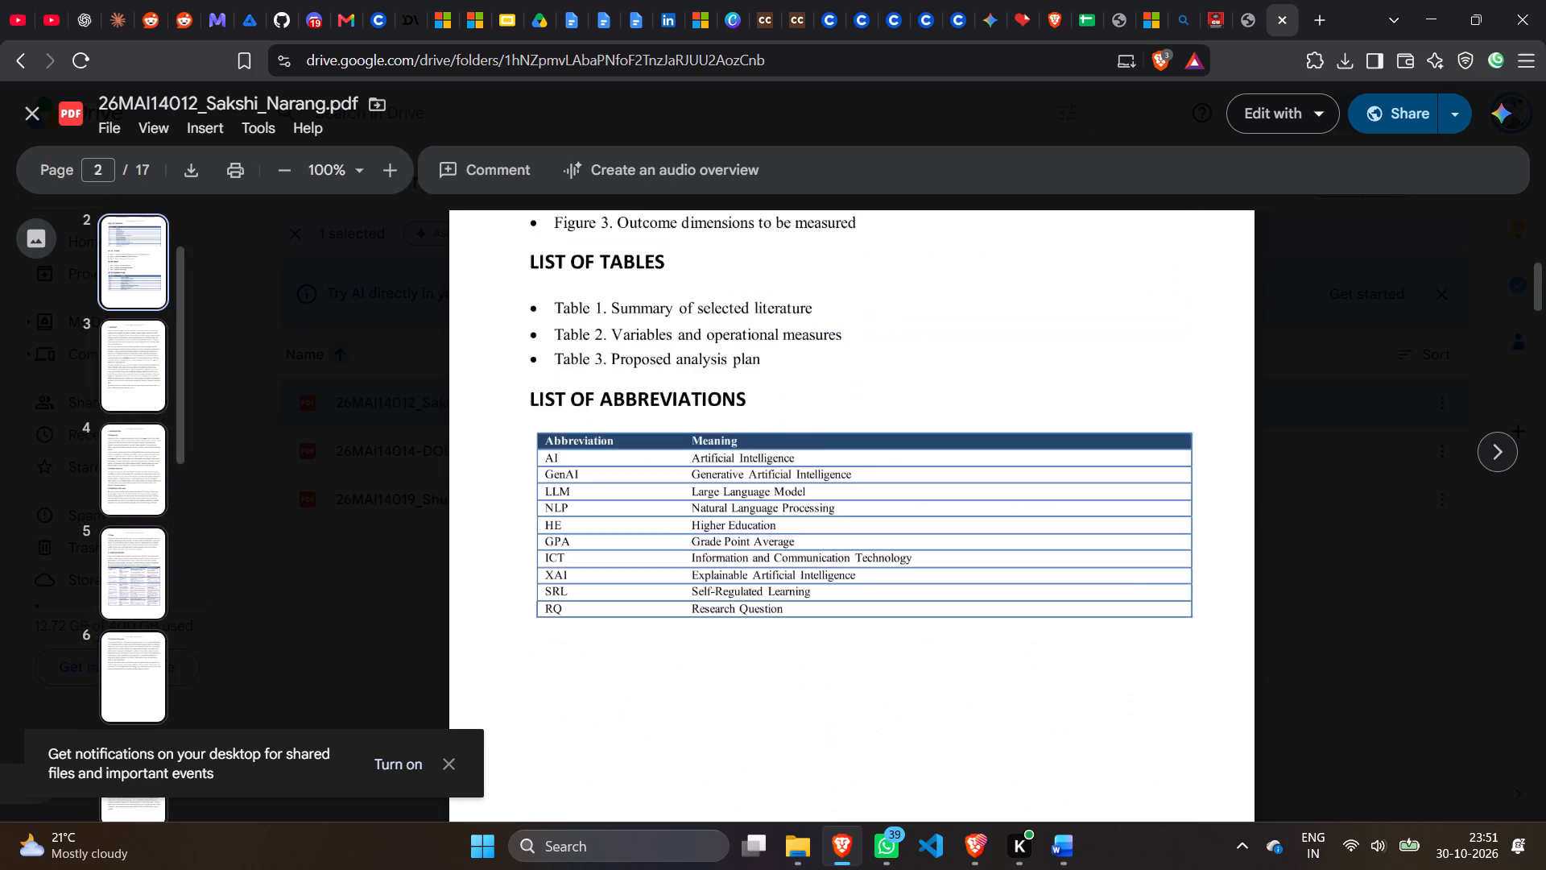
{"action": "scroll", "coordinate": [453, 496], "scroll_direction": "up", "scroll_amount": 13}
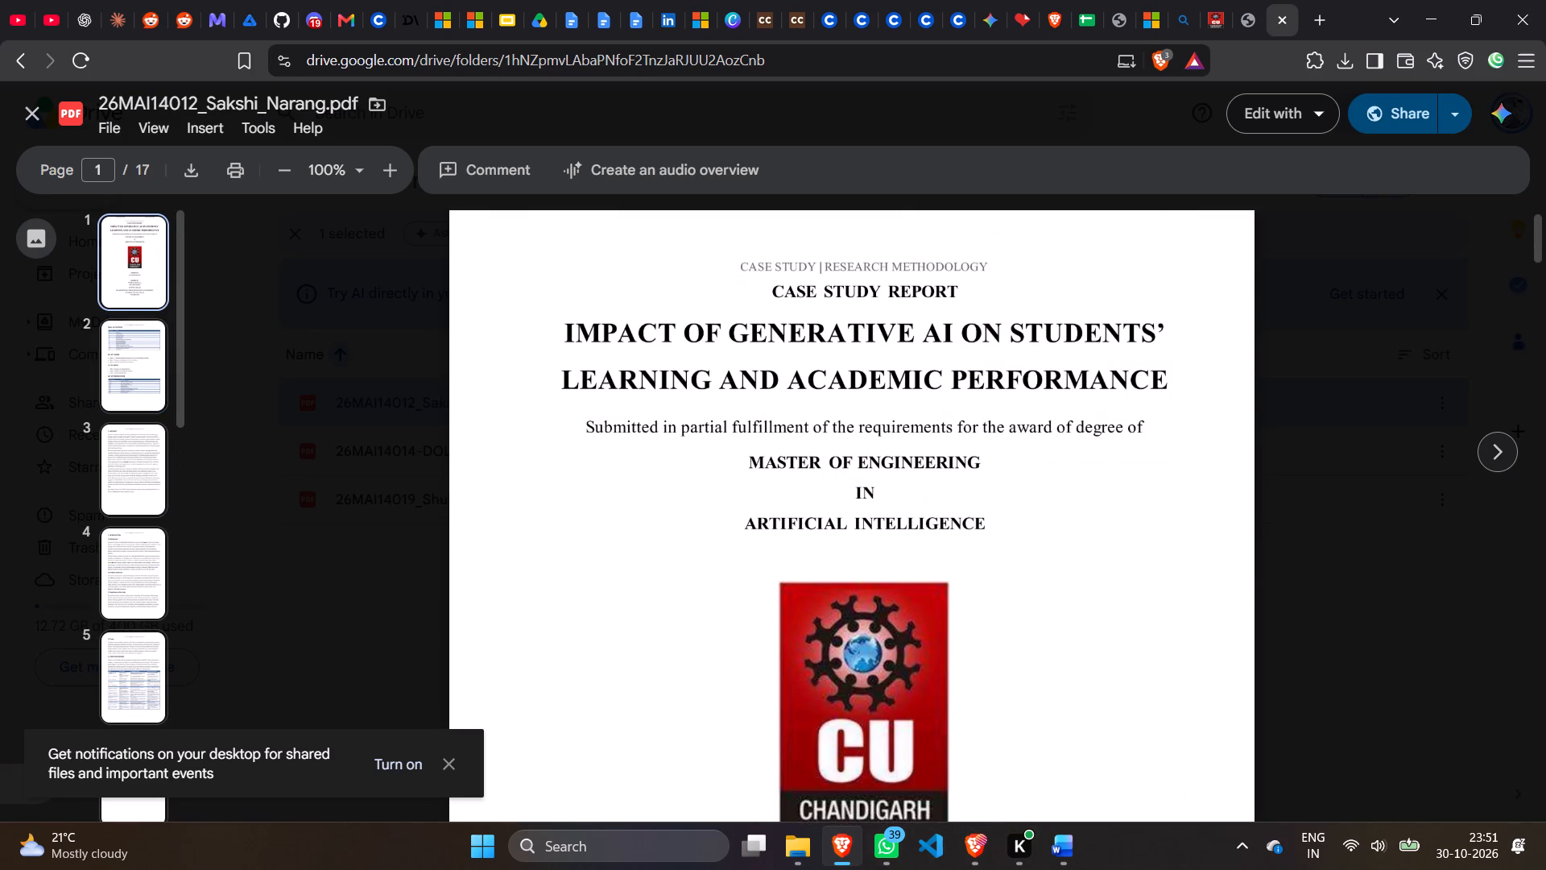
Review the same PDF's layout from the cover page through the Implementation Plan section and close the preview.
{"action": "scroll", "coordinate": [669, 651], "scroll_direction": "down", "scroll_amount": 7}
{"action": "scroll", "coordinate": [669, 651], "scroll_direction": "down", "scroll_amount": 20}
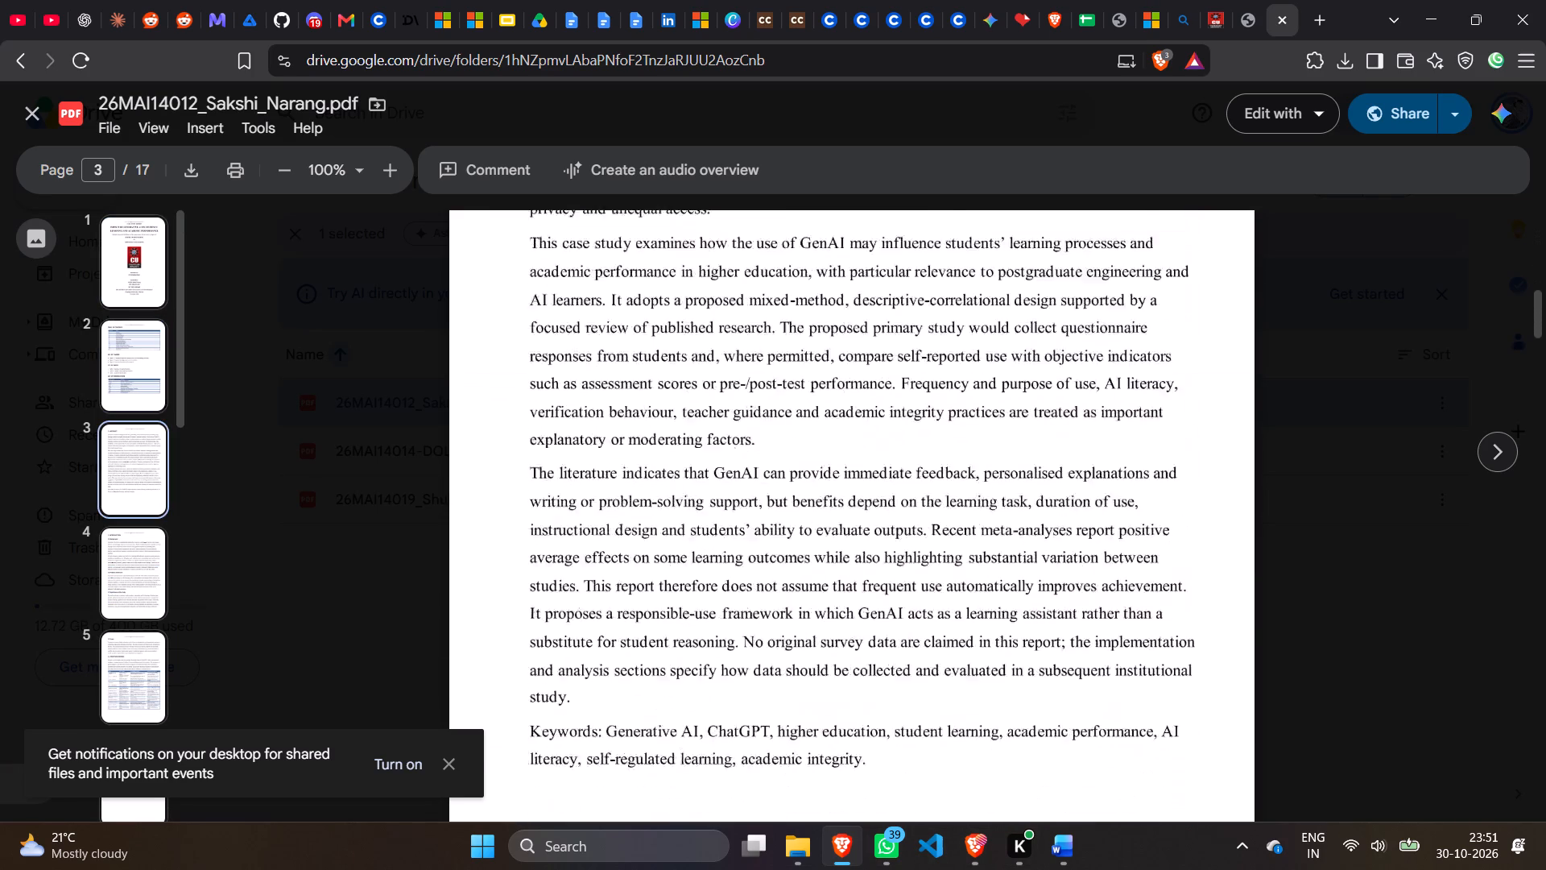
{"action": "scroll", "coordinate": [668, 651], "scroll_direction": "down", "scroll_amount": 16}
{"action": "scroll", "coordinate": [568, 576], "scroll_direction": "down", "scroll_amount": 7}
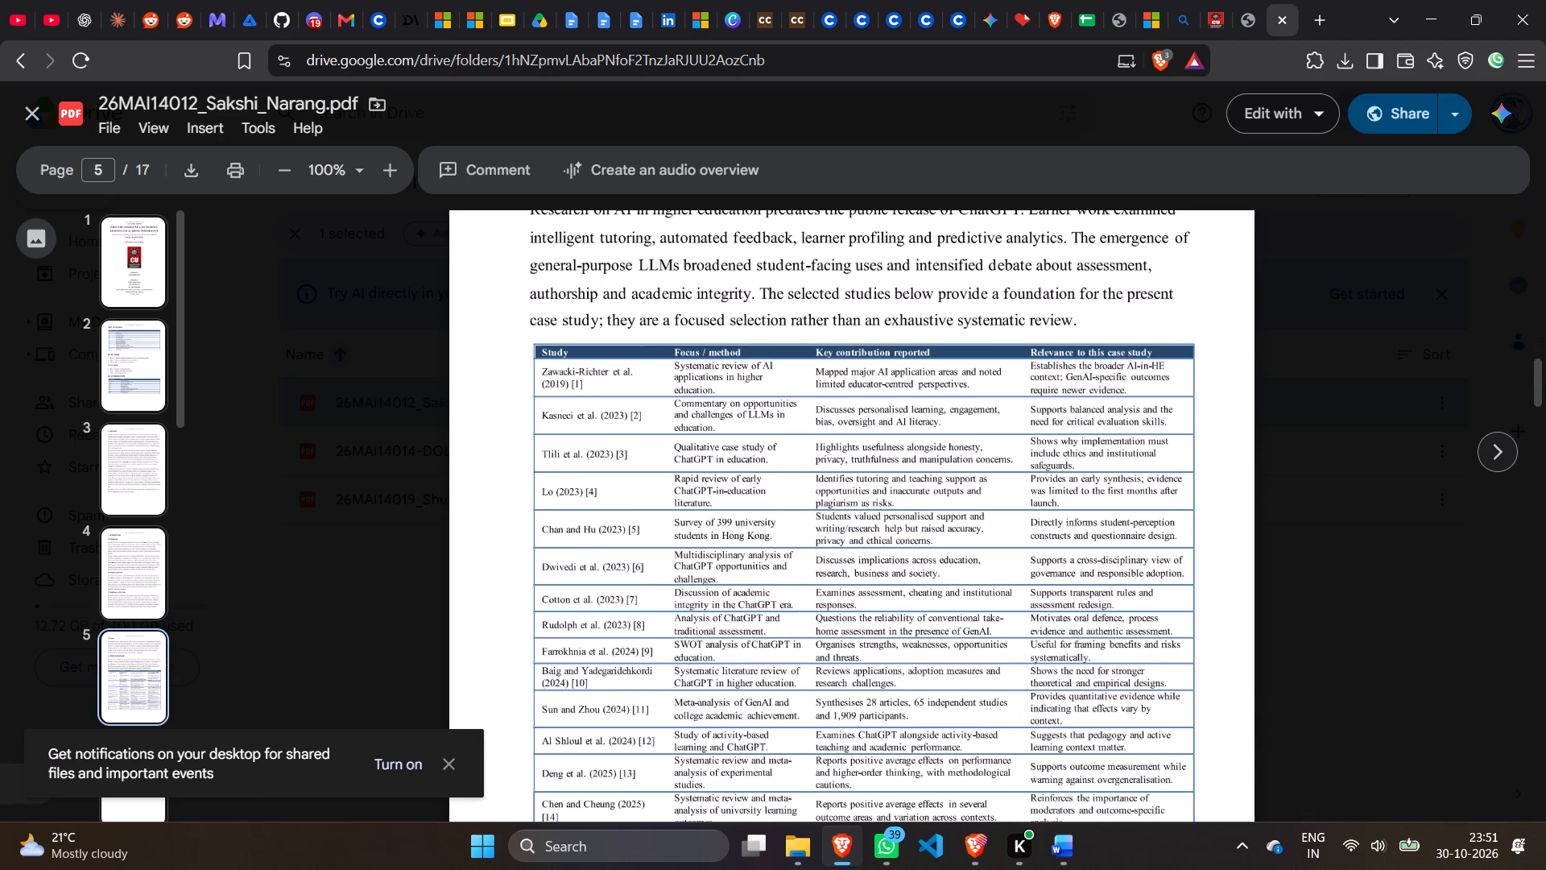
{"action": "scroll", "coordinate": [568, 576], "scroll_direction": "down", "scroll_amount": 13}
{"action": "scroll", "coordinate": [791, 342], "scroll_direction": "down", "scroll_amount": 19}
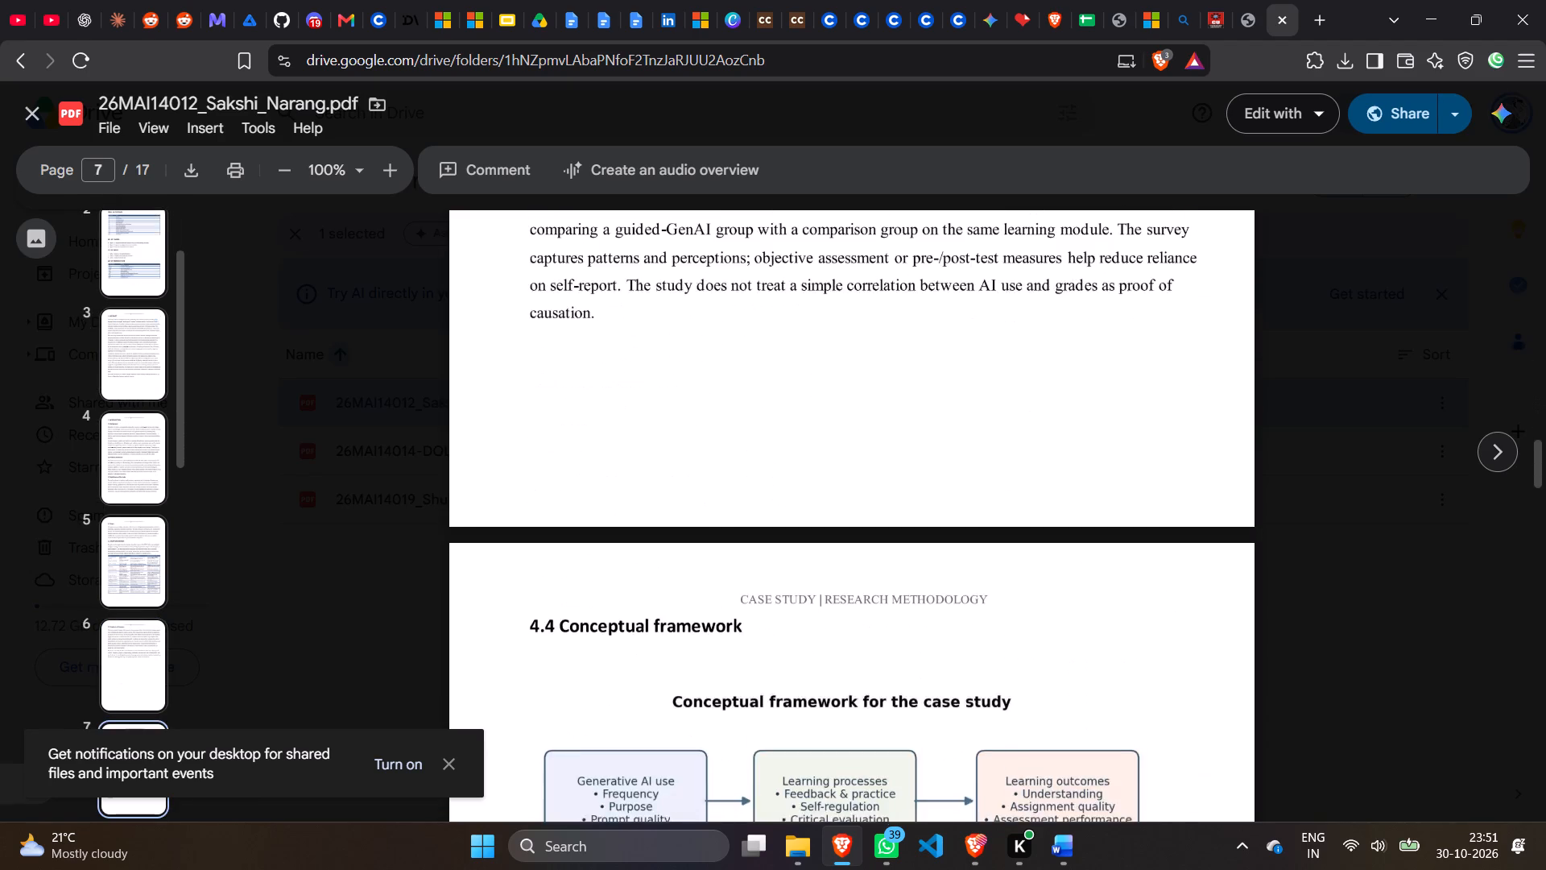
{"action": "scroll", "coordinate": [771, 410], "scroll_direction": "down", "scroll_amount": 2}
{"action": "scroll", "coordinate": [771, 410], "scroll_direction": "up", "scroll_amount": 5}
{"action": "scroll", "coordinate": [771, 410], "scroll_direction": "down", "scroll_amount": 6}
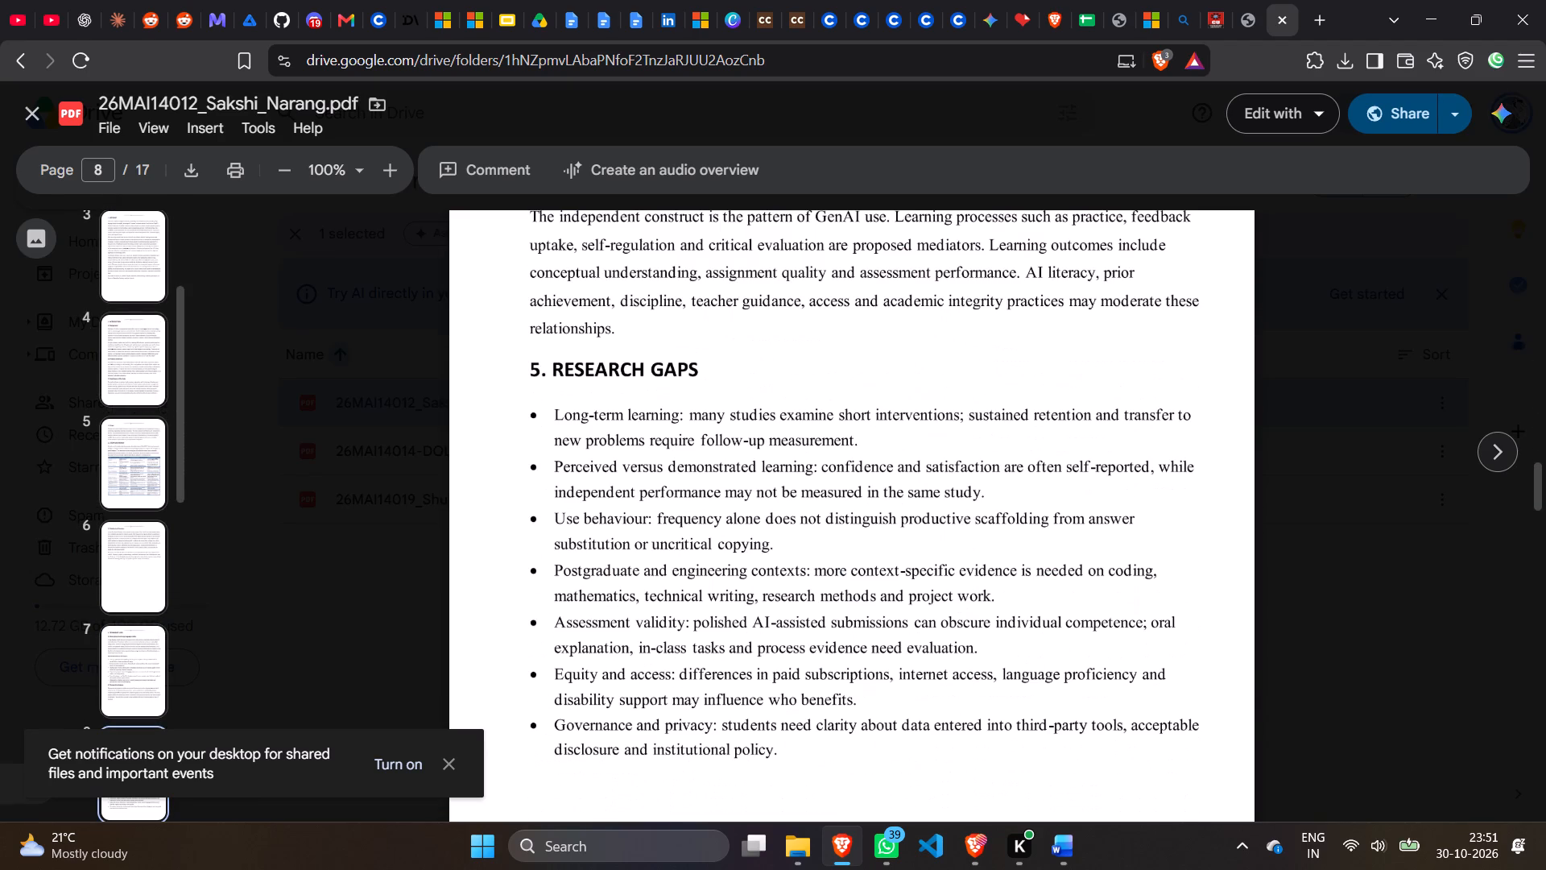
{"action": "scroll", "coordinate": [718, 411], "scroll_direction": "down", "scroll_amount": 14}
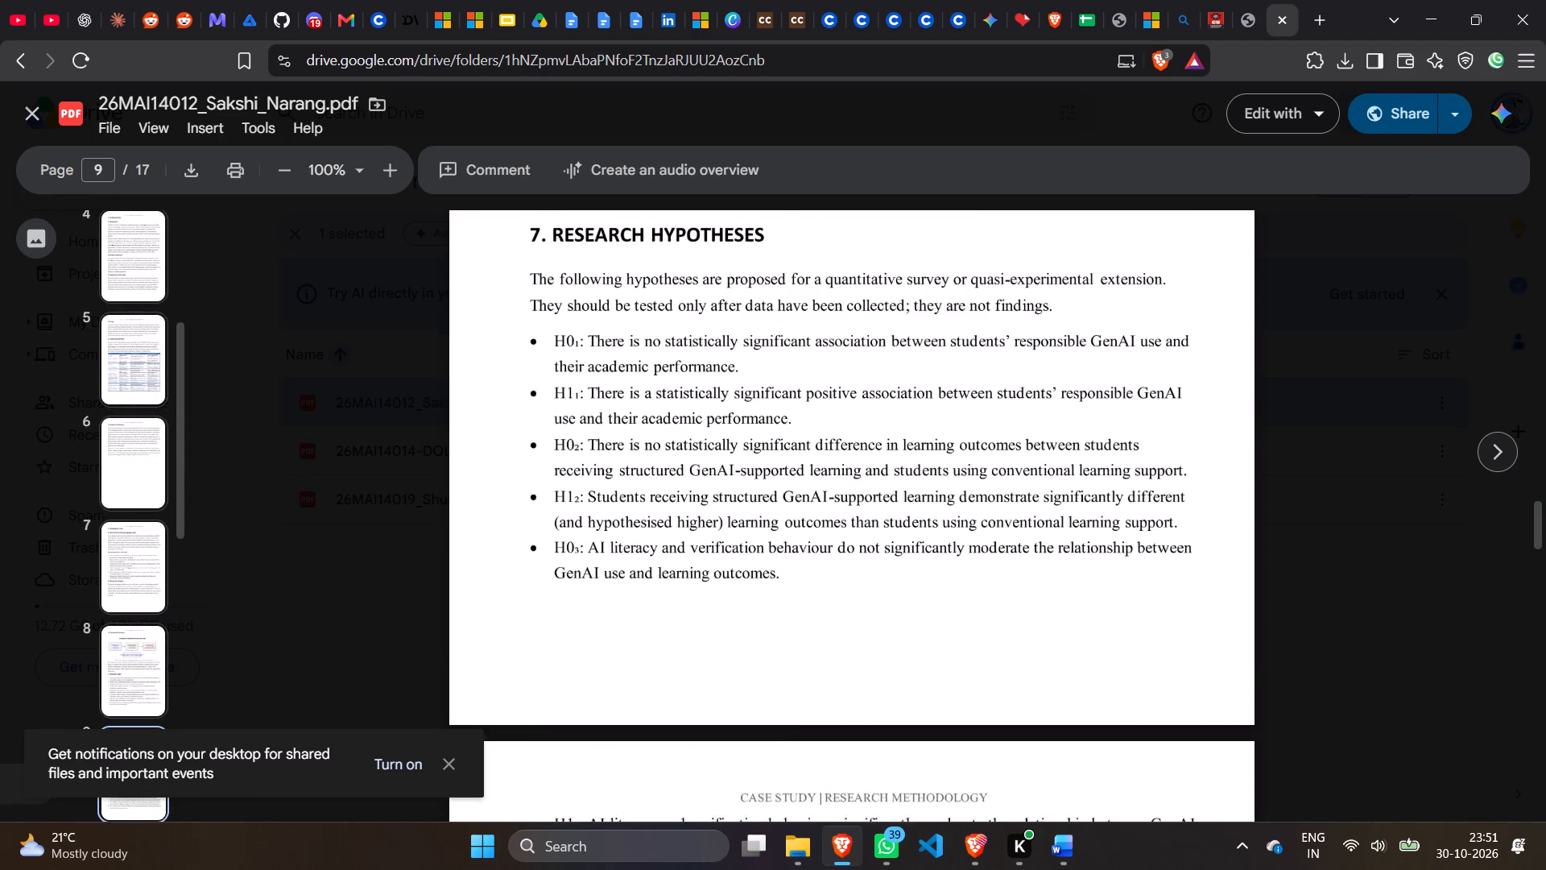
{"action": "scroll", "coordinate": [718, 411], "scroll_direction": "down", "scroll_amount": 20}
{"action": "scroll", "coordinate": [718, 411], "scroll_direction": "down", "scroll_amount": 7}
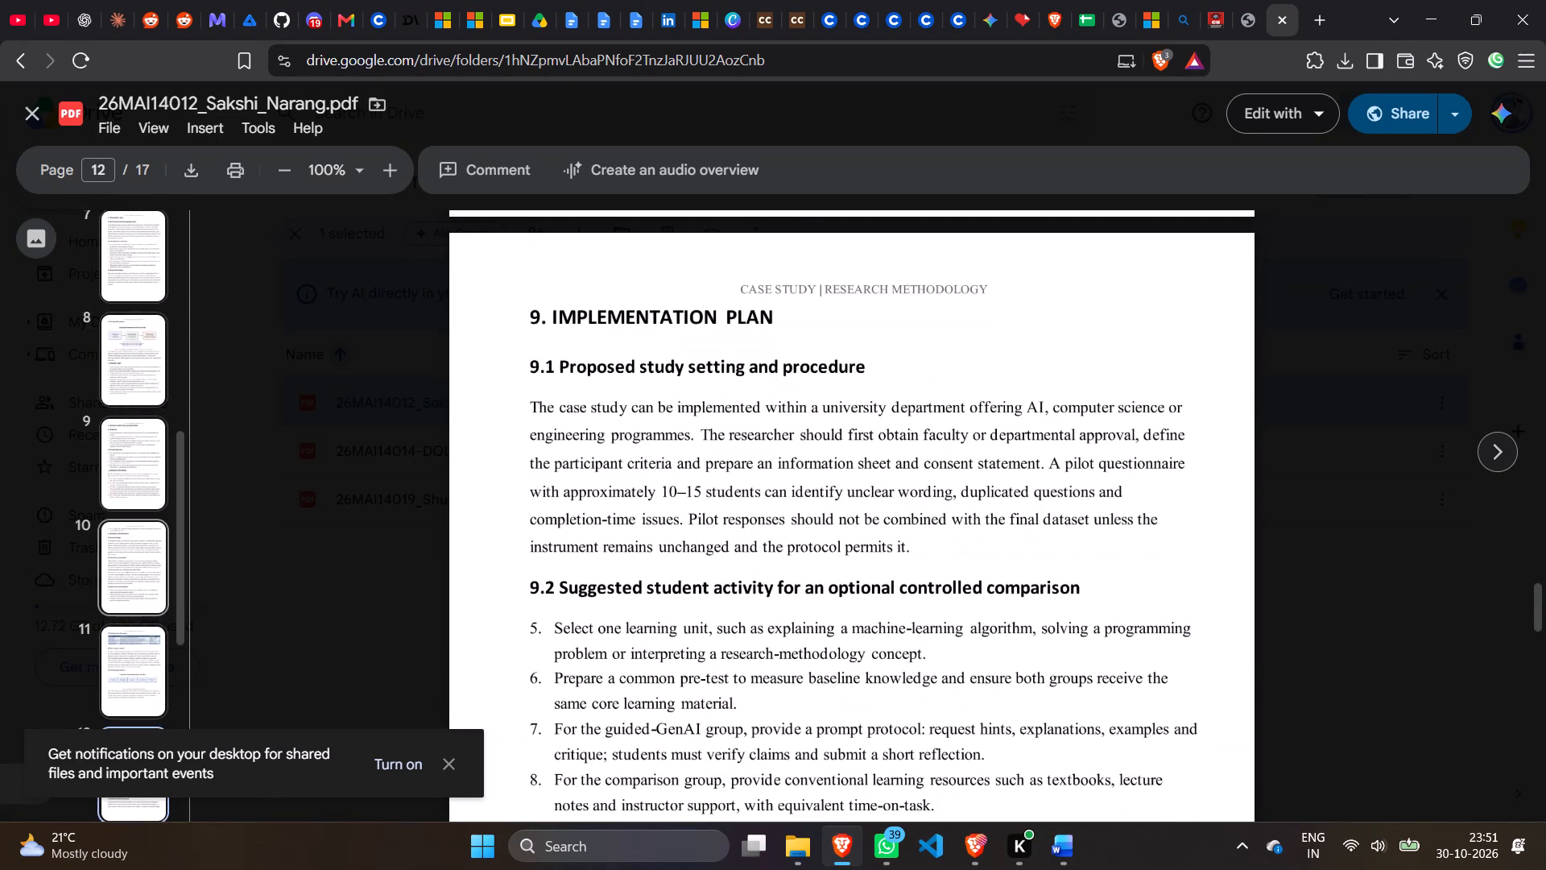
{"action": "scroll", "coordinate": [122, 609], "scroll_direction": "down", "scroll_amount": 13}
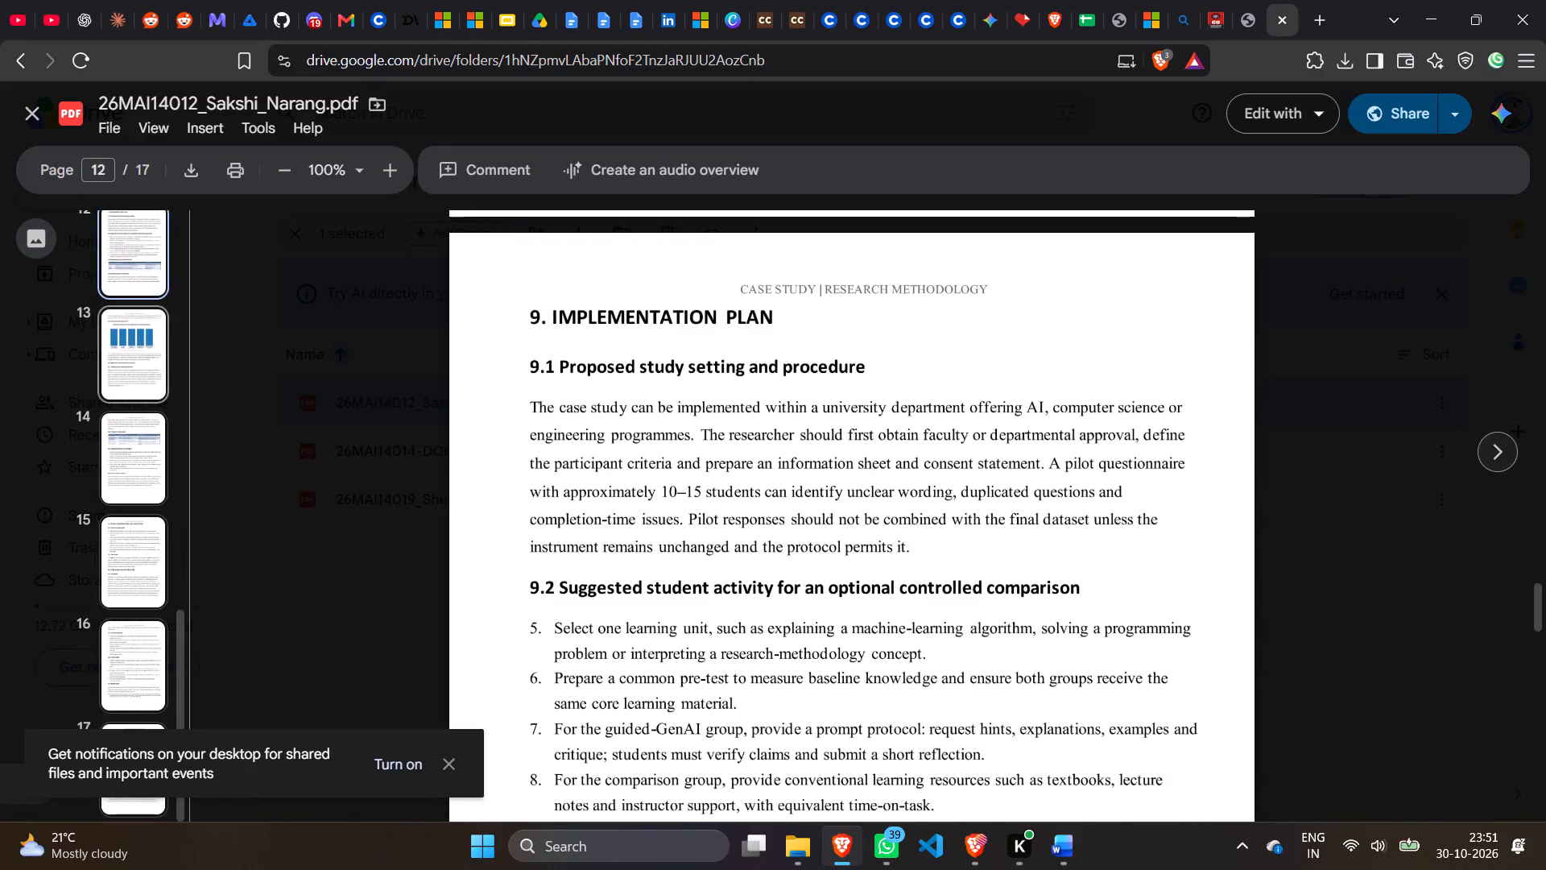
{"action": "left_click", "coordinate": [27, 116]}
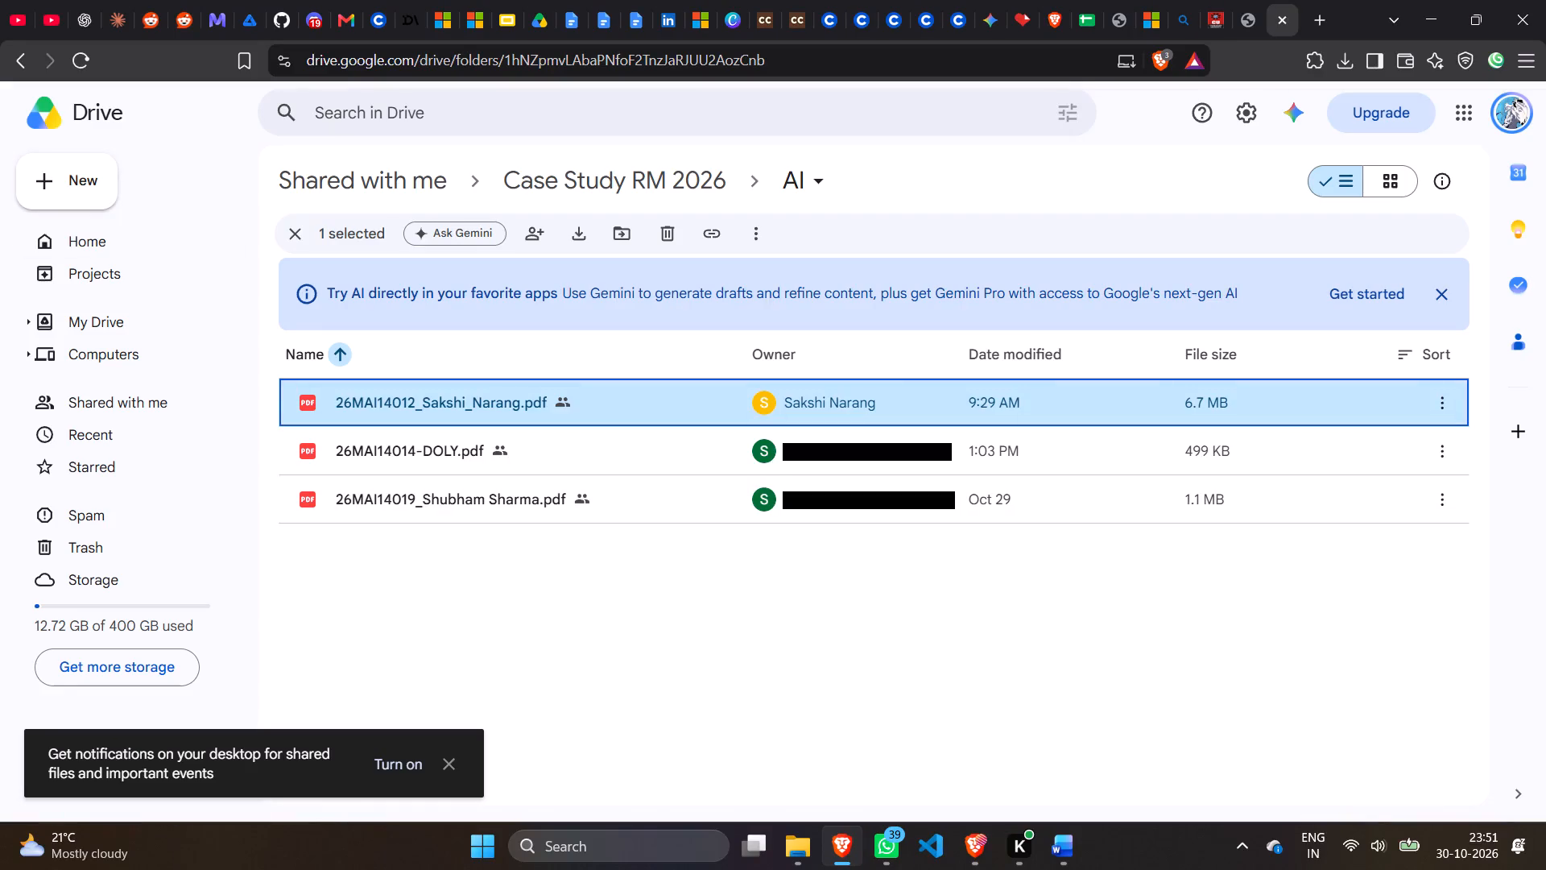
Check the cover pages of the other two classmates' case study PDFs in the AI folder.
{"action": "double_click", "coordinate": [490, 449]}
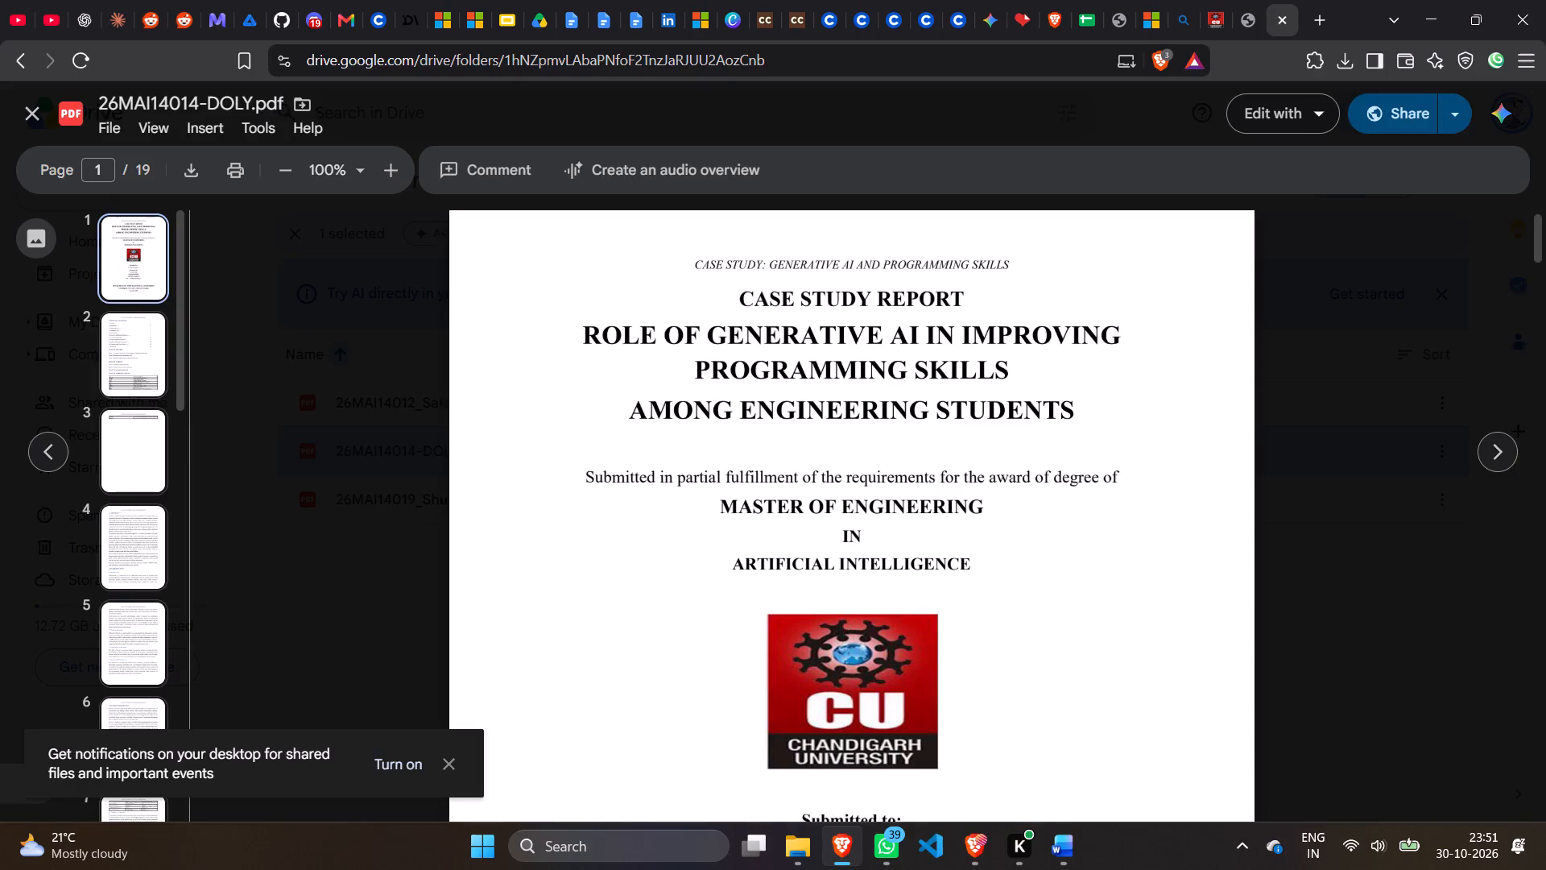
{"action": "left_click", "coordinate": [35, 126]}
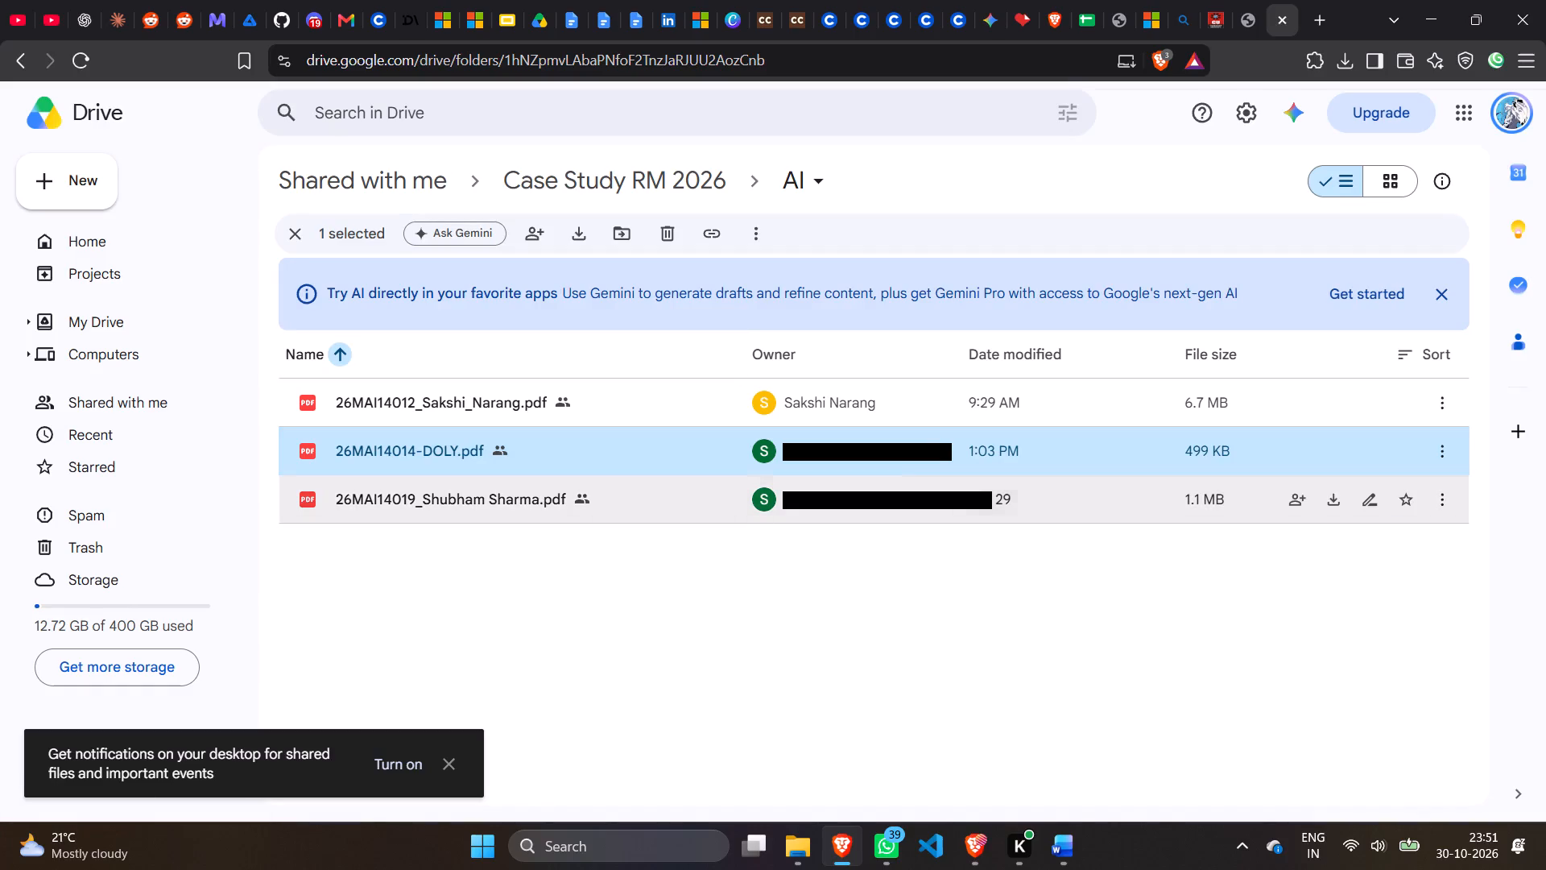
{"action": "double_click", "coordinate": [604, 509]}
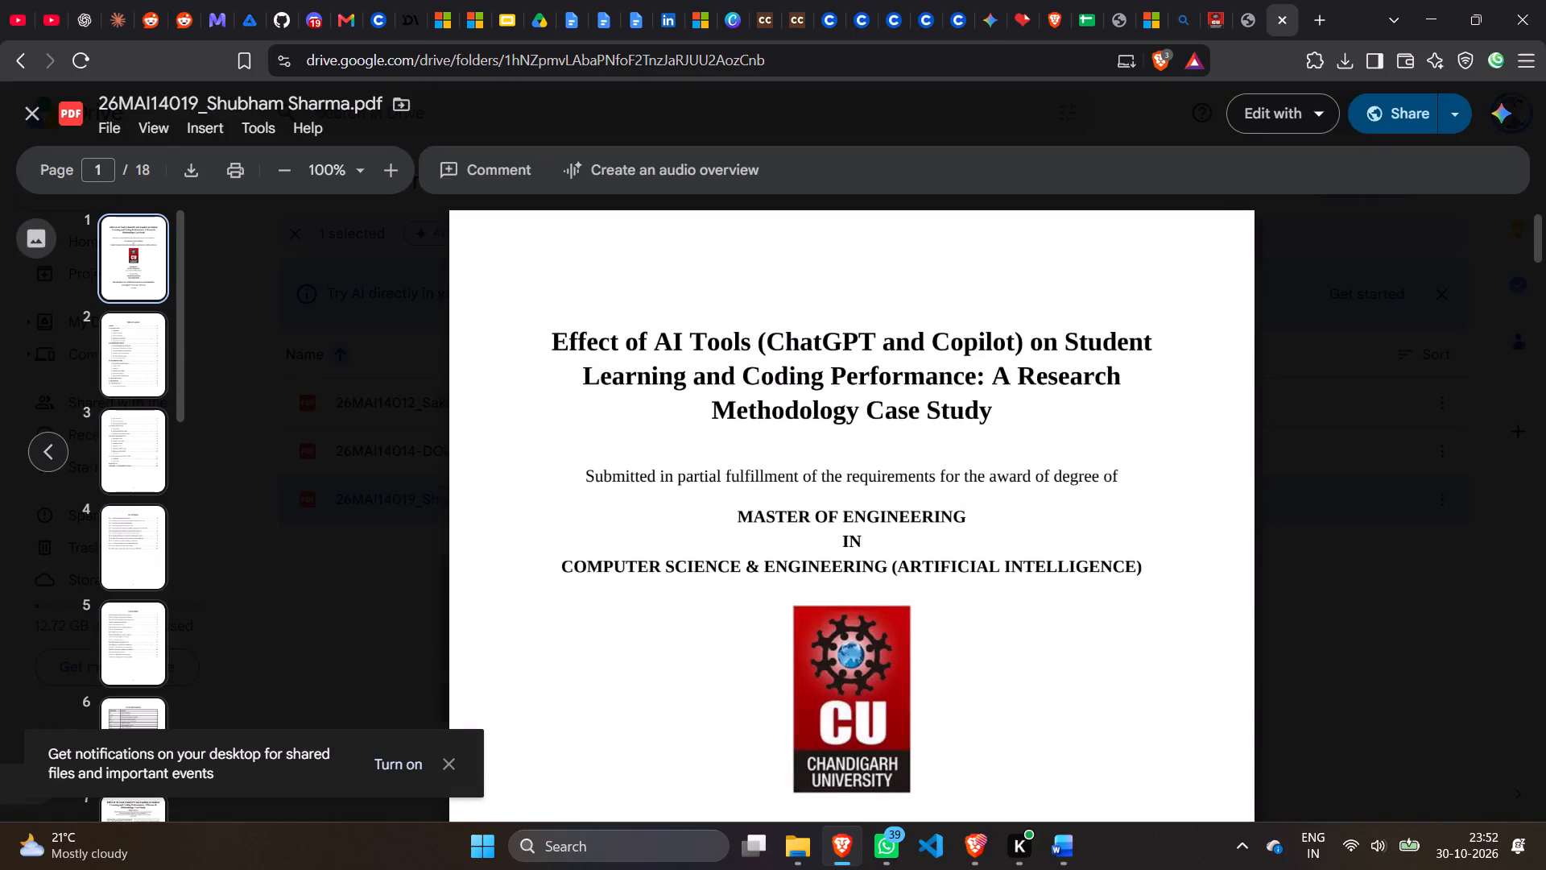
Open the renamed report PDF from the Downloads folder and check its cover page down to the submission details.
{"action": "left_click", "coordinate": [802, 848]}
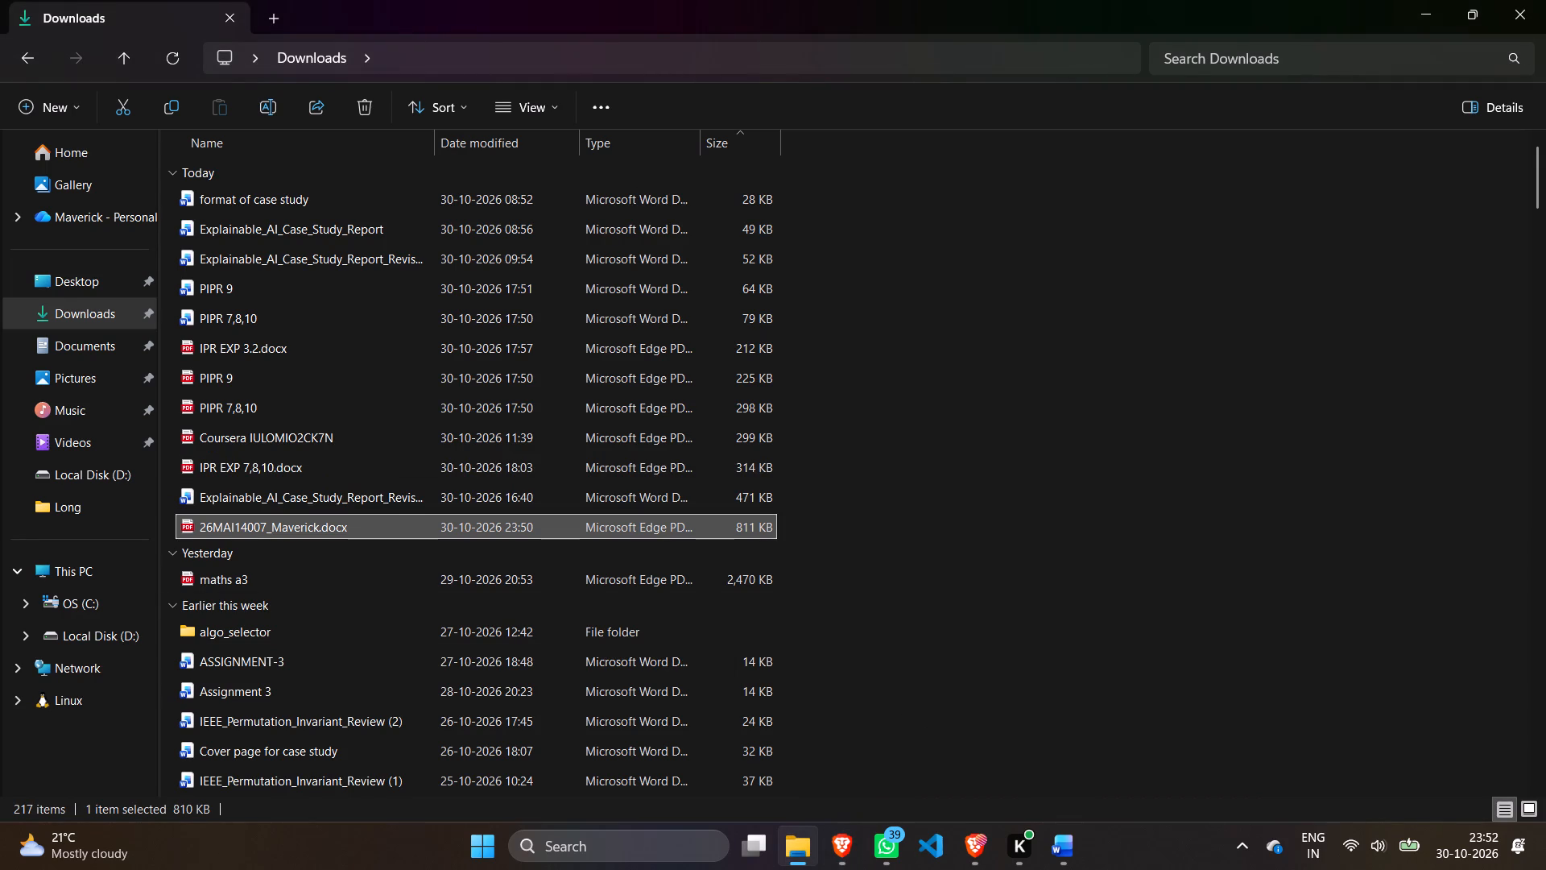
{"action": "double_click", "coordinate": [240, 532]}
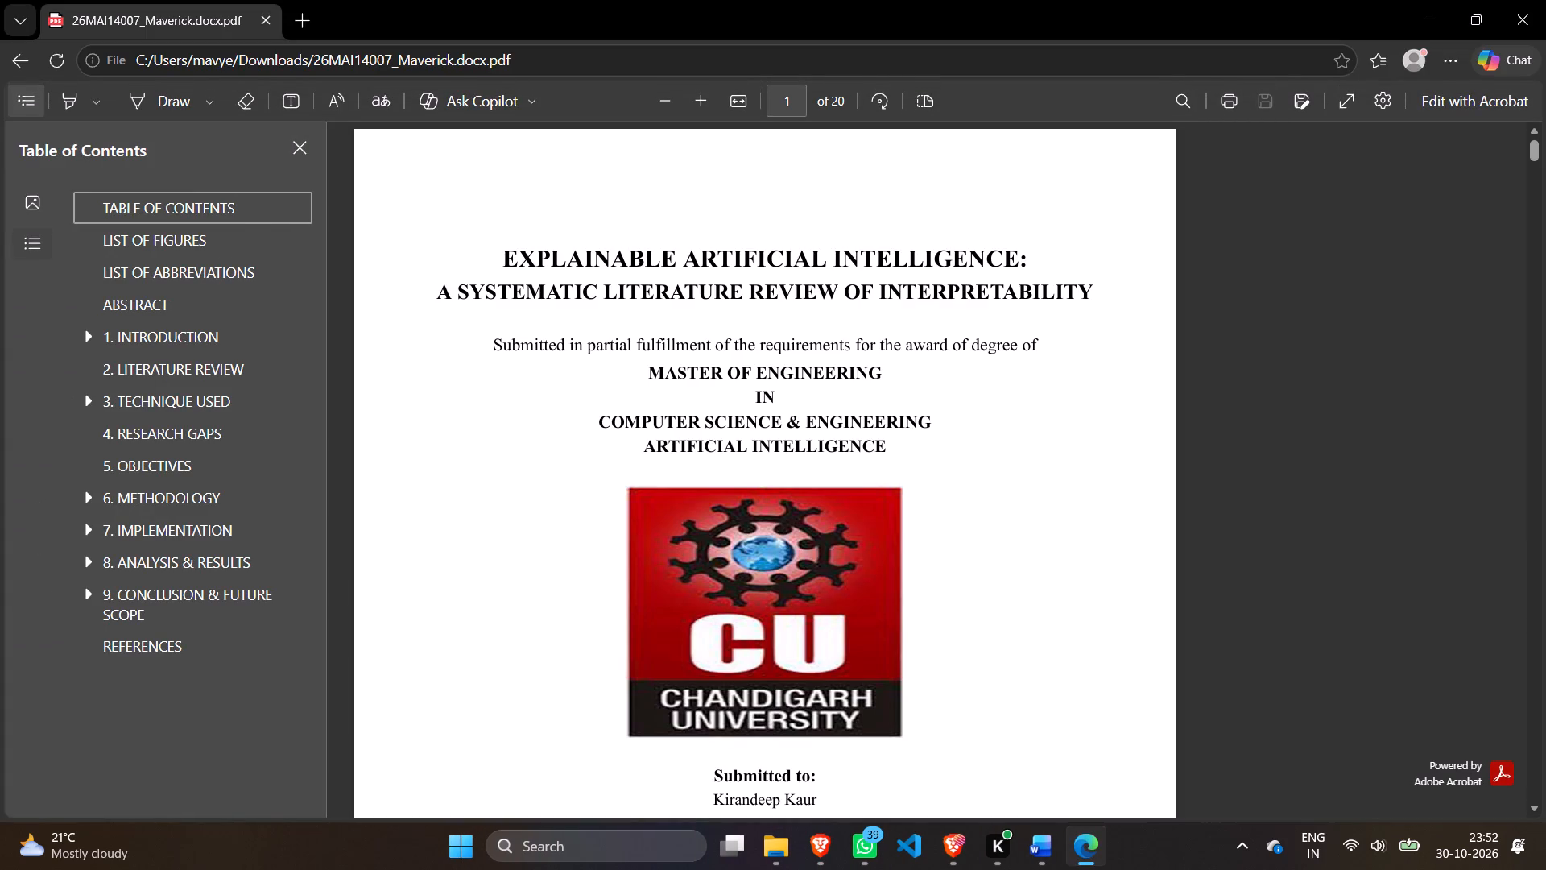
{"action": "scroll", "coordinate": [618, 479], "scroll_direction": "down", "scroll_amount": 3}
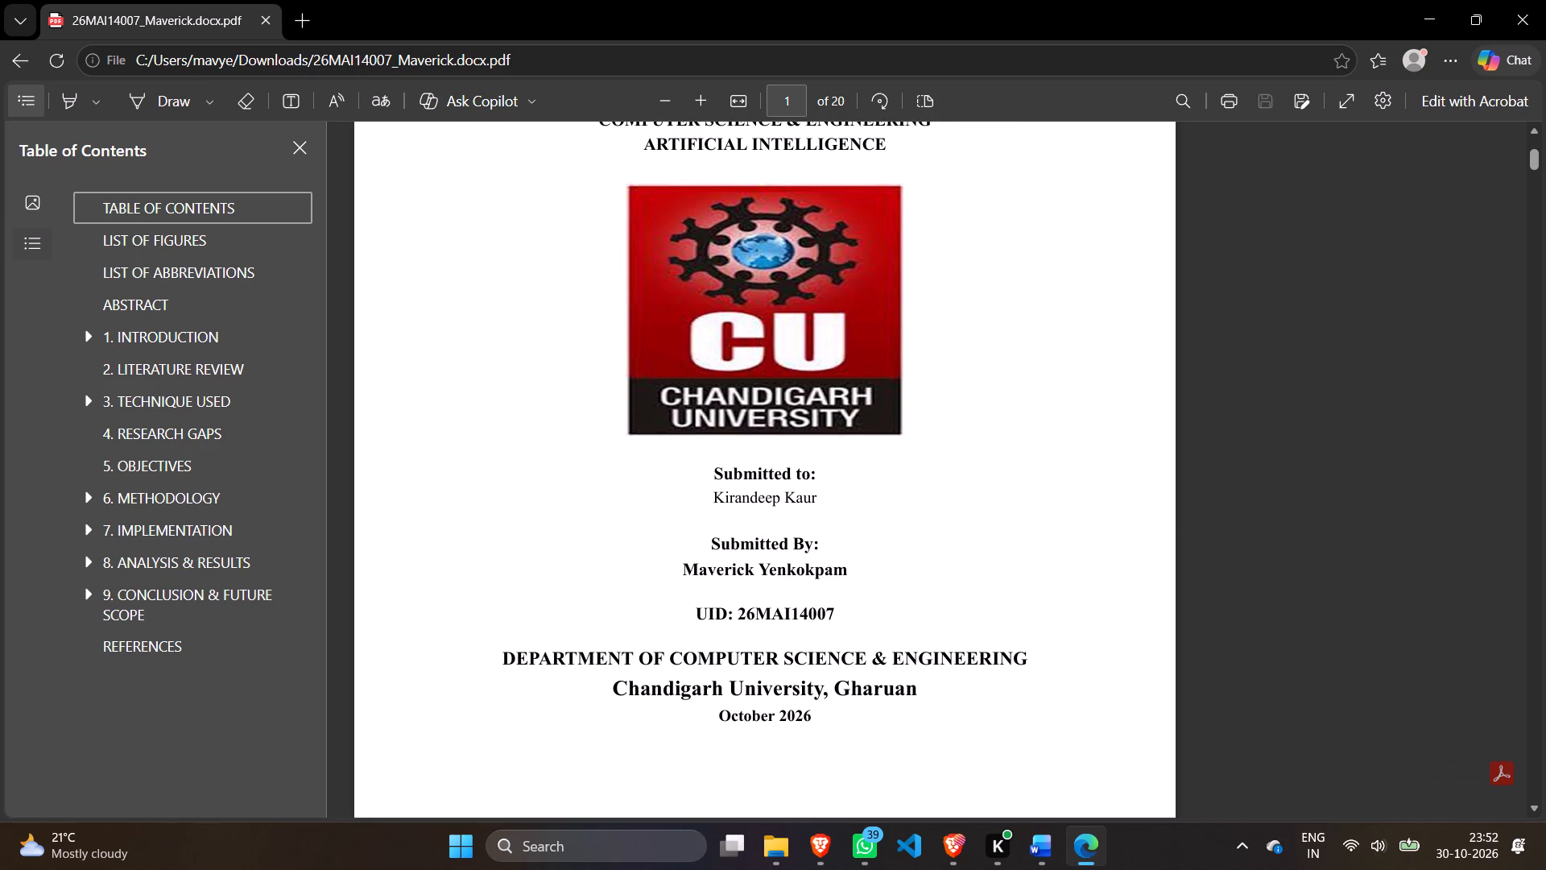
Switch to Word and close the "format of case study" document.
{"action": "left_click", "coordinate": [1048, 849]}
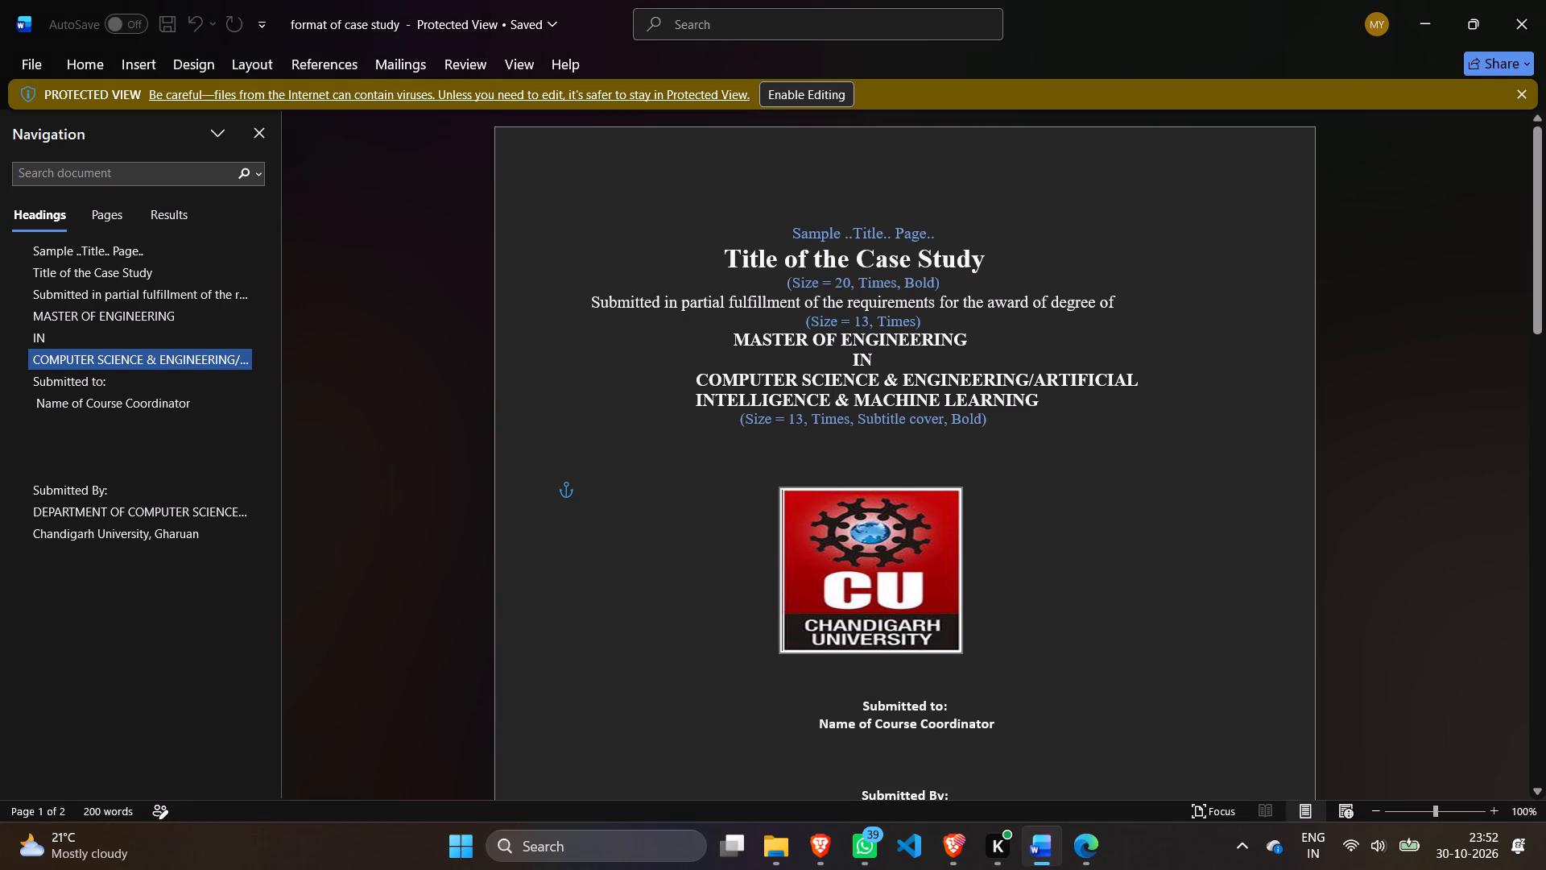
{"action": "left_click", "coordinate": [1545, 0]}
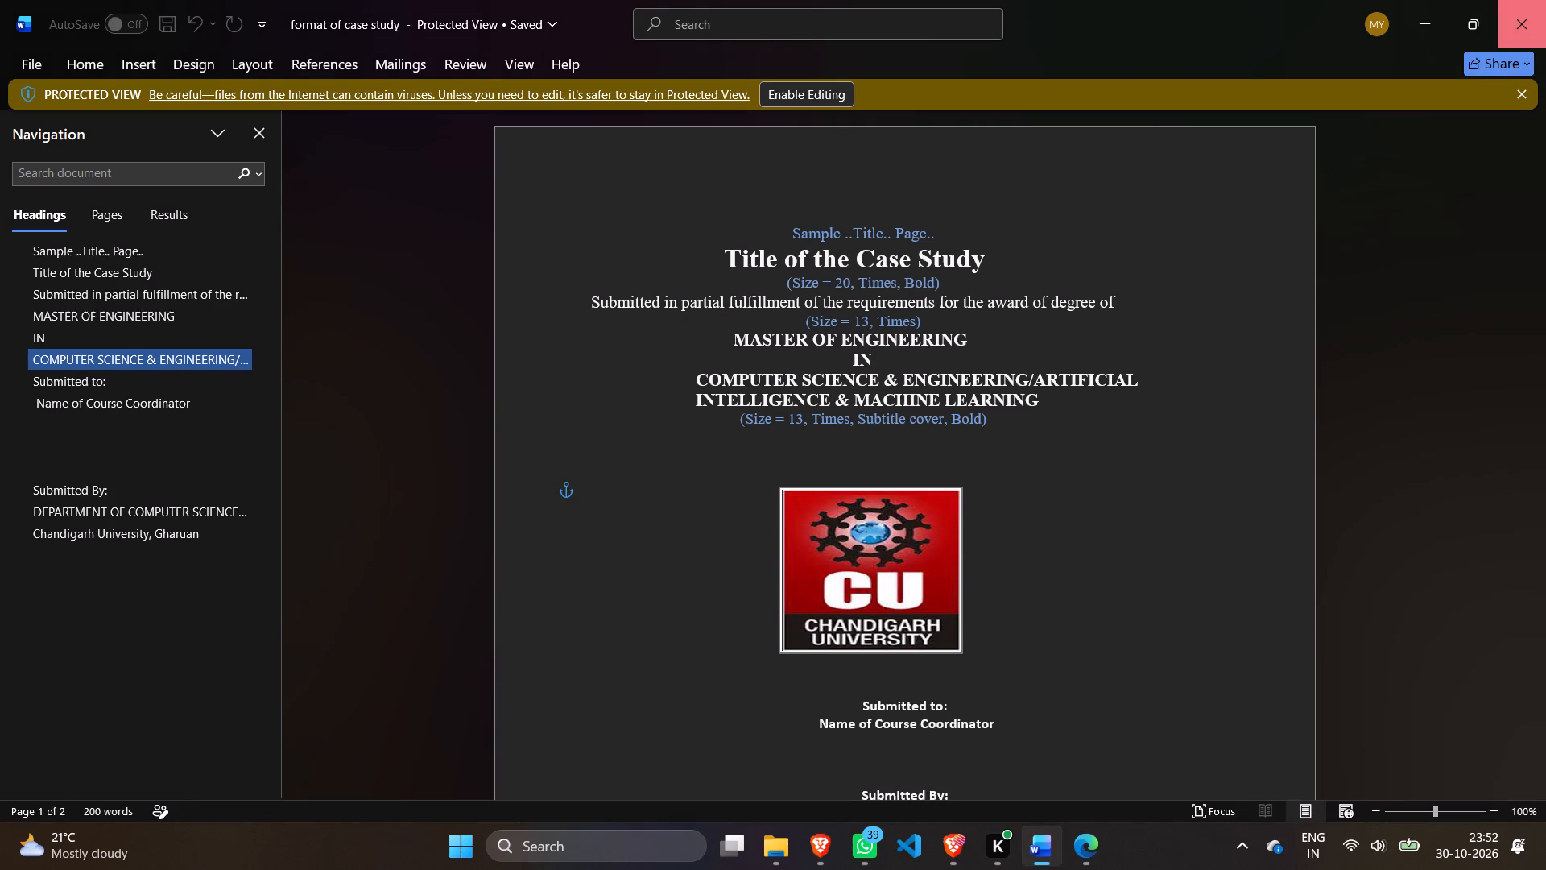
Switch to the browser and, in the report's Google Docs document, add the line "A CASE STUDY REPORT ON" above the cover title.
{"action": "left_click", "coordinate": [848, 842]}
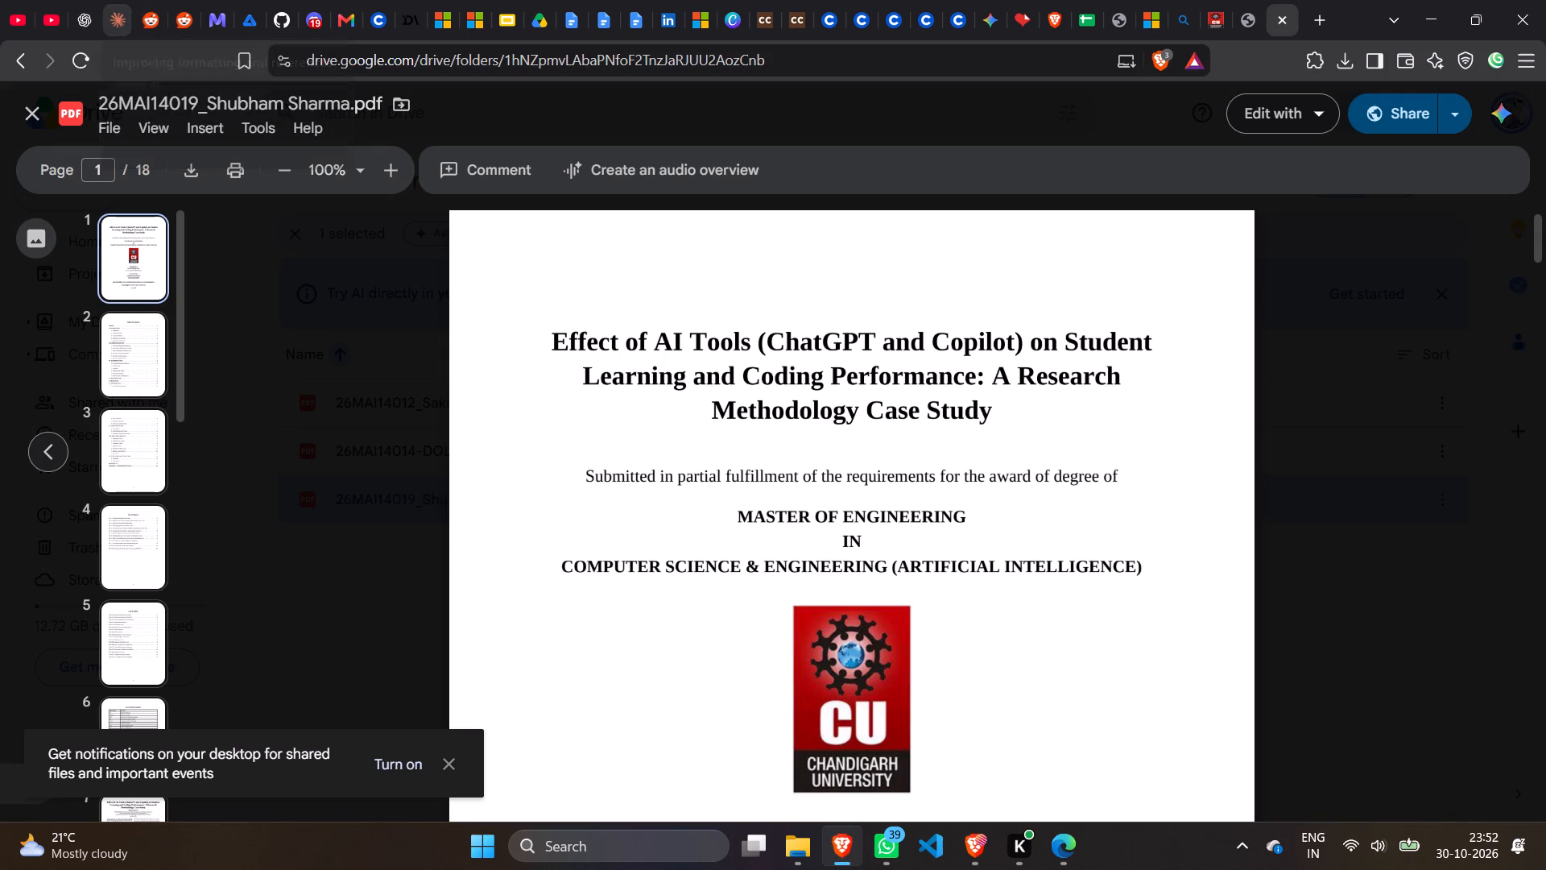
{"action": "left_click", "coordinate": [599, 22]}
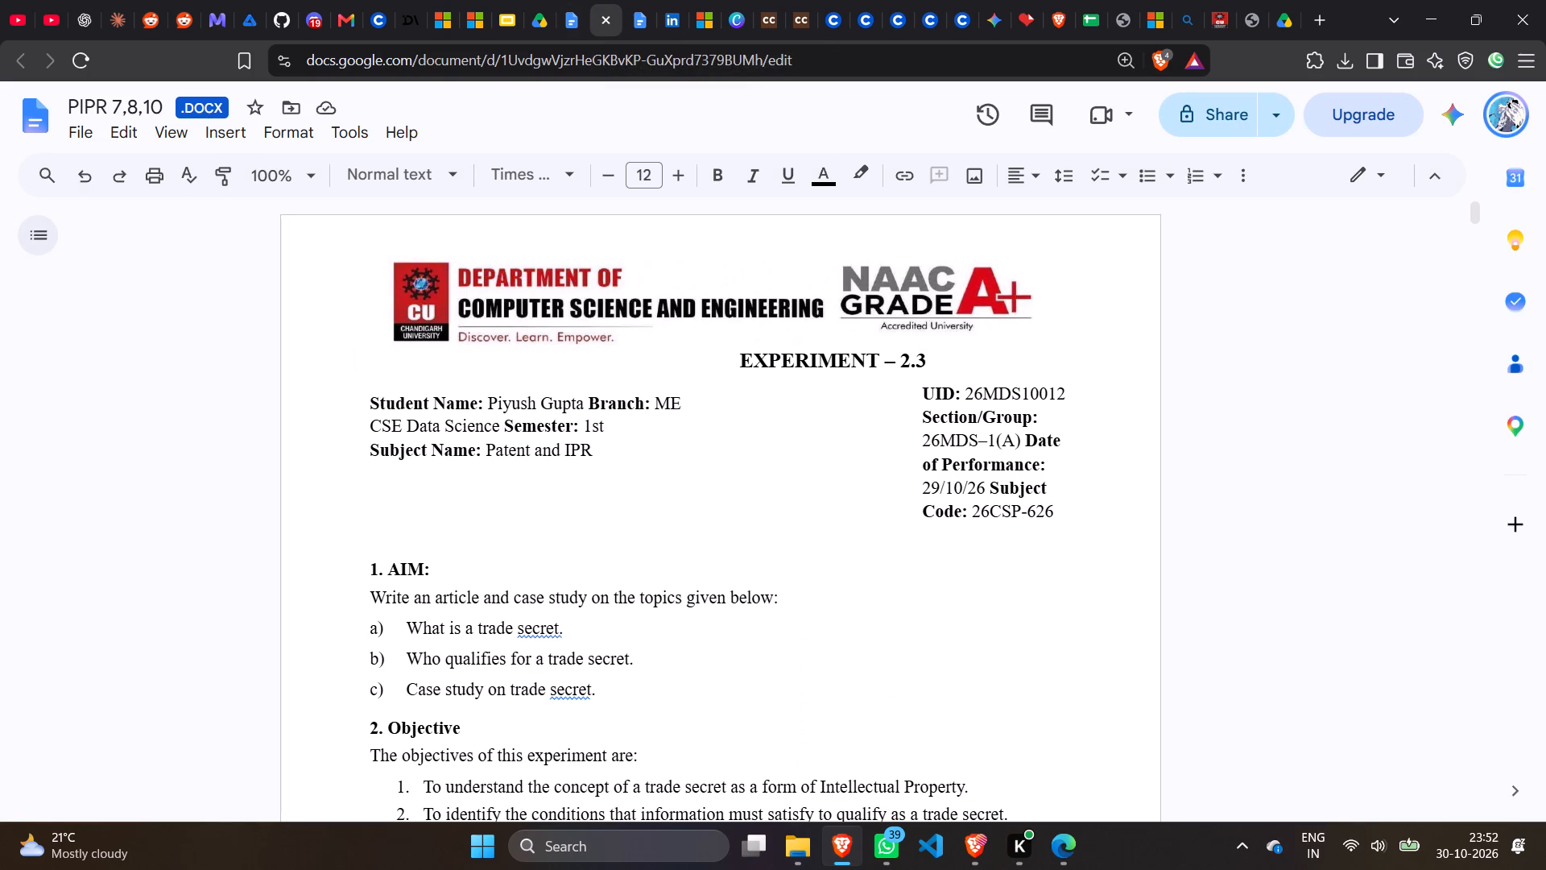
{"action": "left_click", "coordinate": [577, 36]}
{"action": "scroll", "coordinate": [533, 384], "scroll_direction": "up", "scroll_amount": 16}
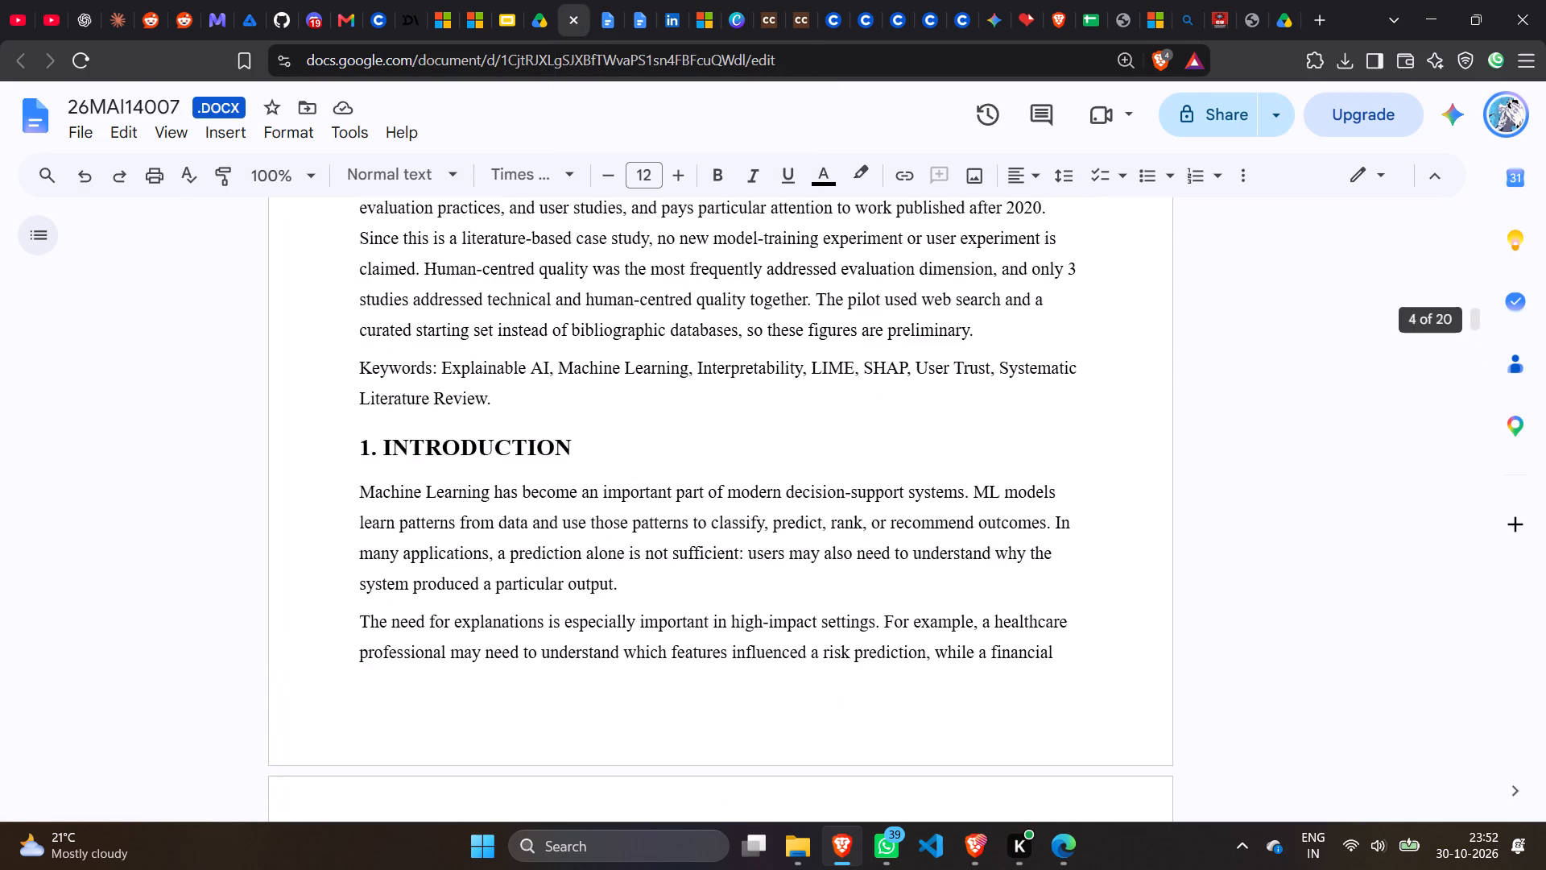
{"action": "scroll", "coordinate": [533, 384], "scroll_direction": "up", "scroll_amount": 18}
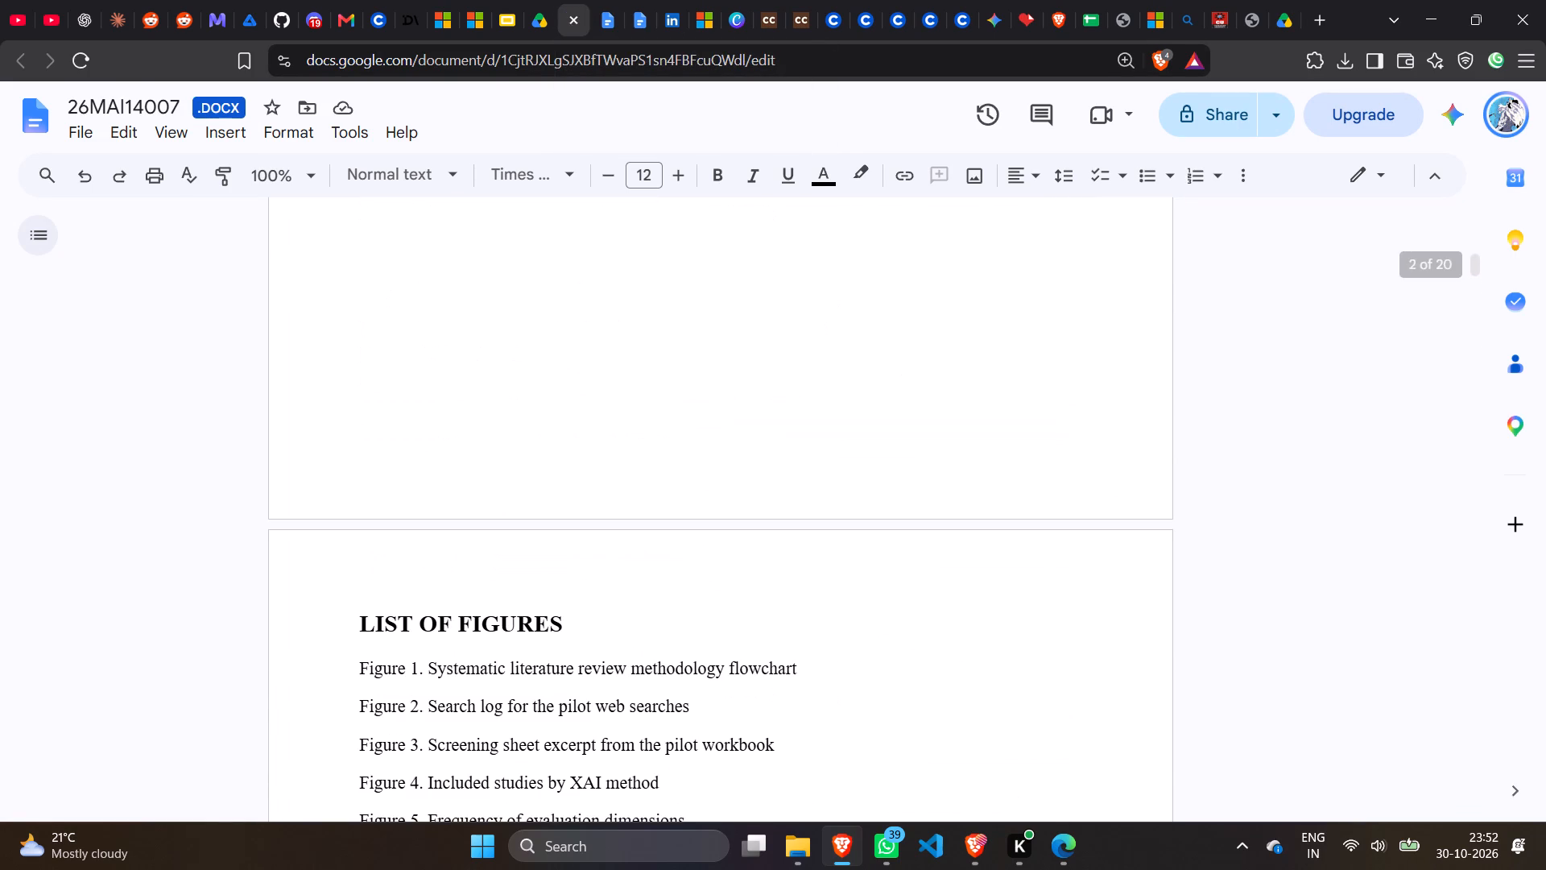
{"action": "scroll", "coordinate": [1078, 532], "scroll_direction": "up", "scroll_amount": 16}
{"action": "scroll", "coordinate": [1078, 532], "scroll_direction": "up", "scroll_amount": 5}
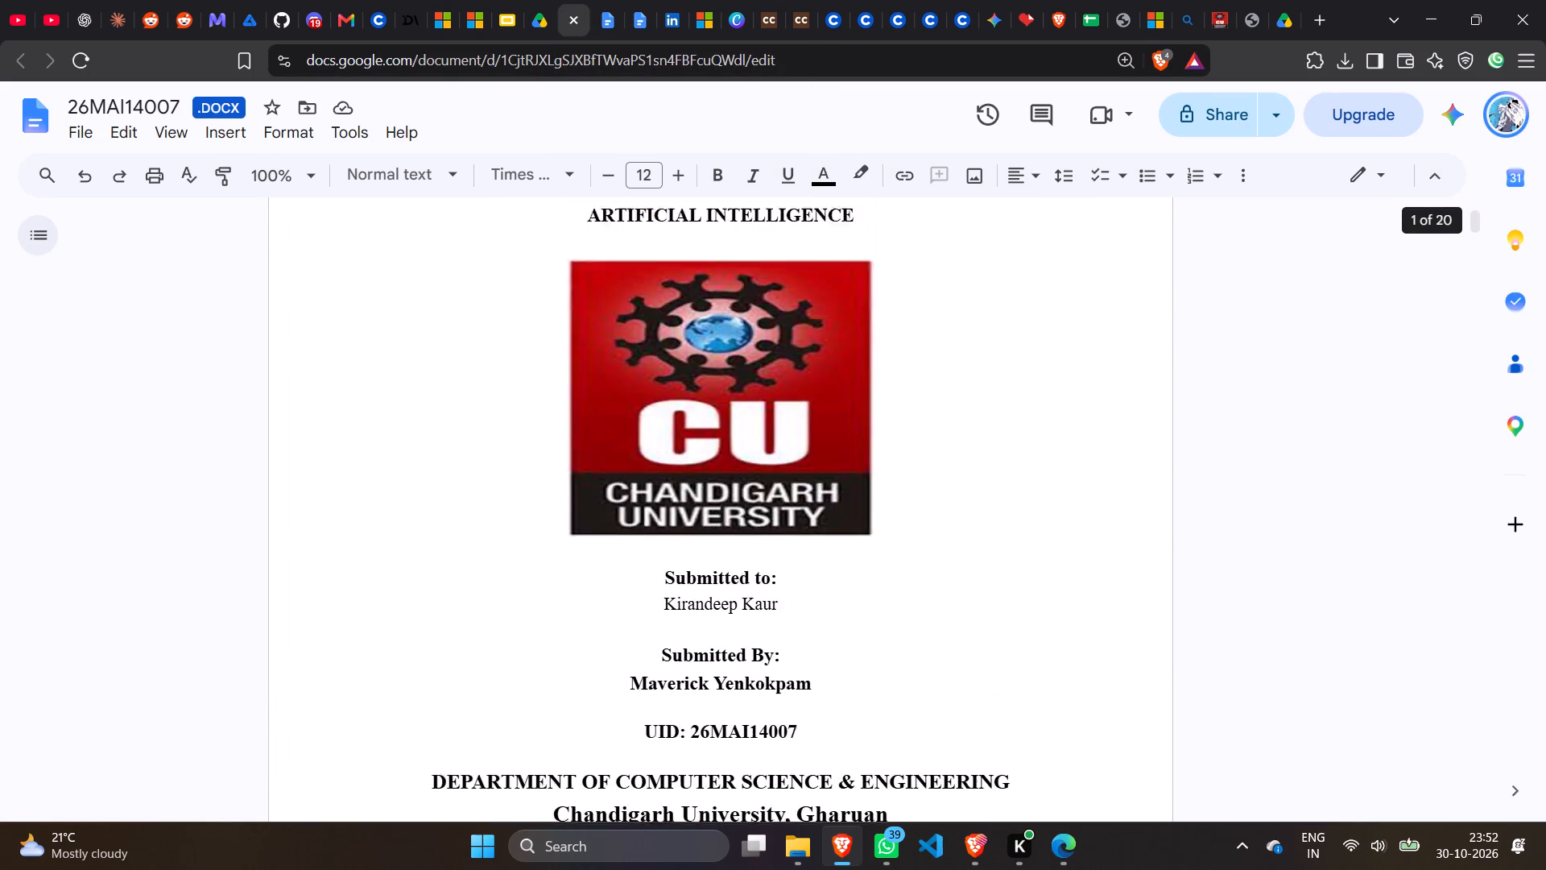
{"action": "left_click", "coordinate": [595, 287]}
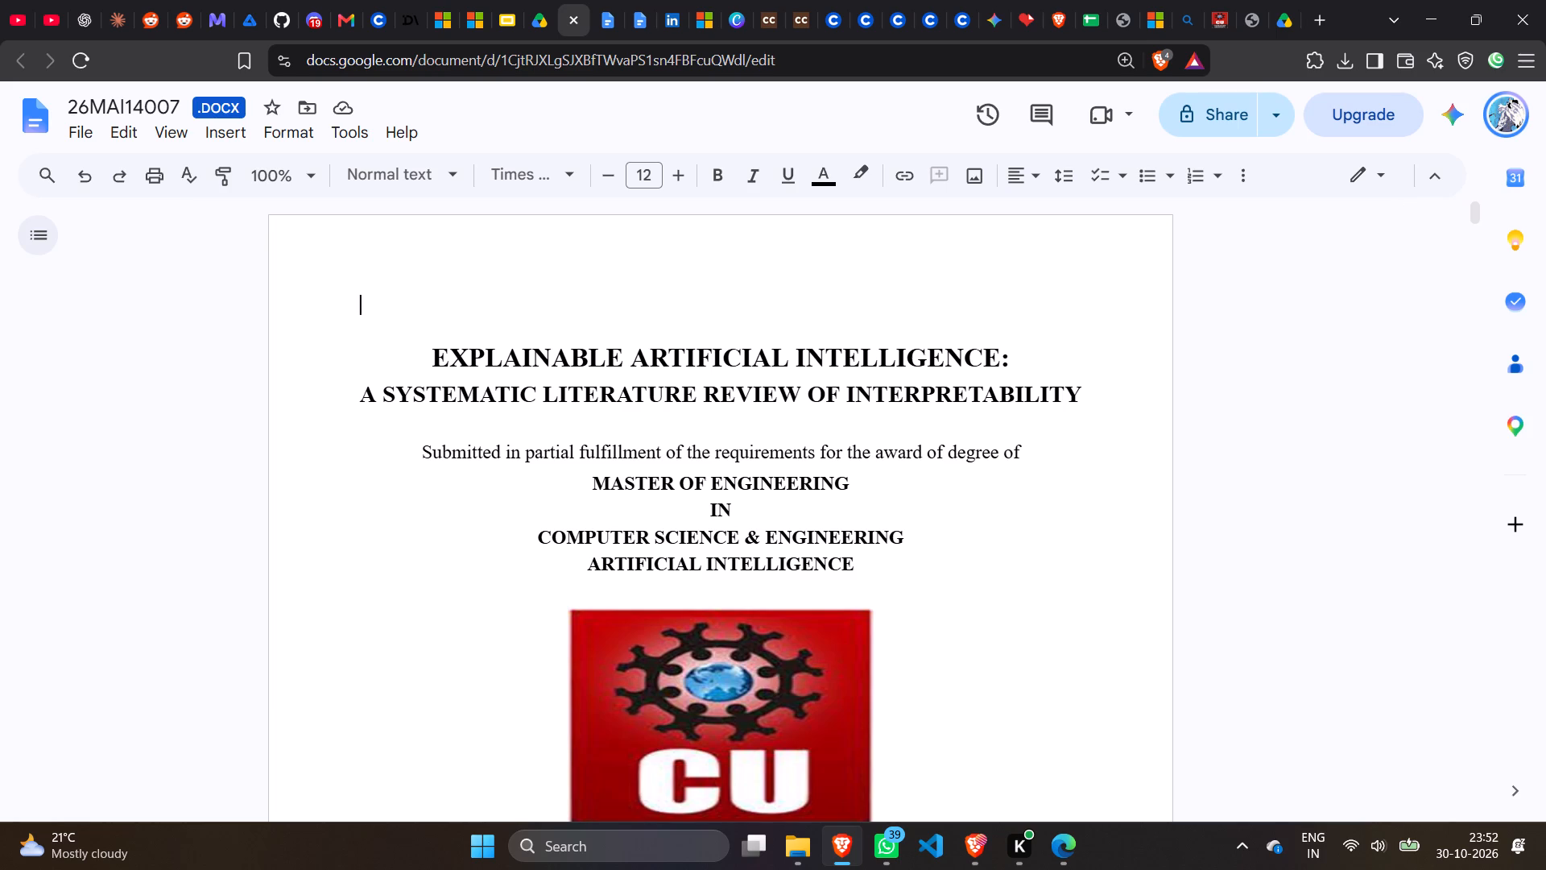
{"action": "key", "text": "shift+a"}
{"action": "key", "text": "space"}
{"action": "type", "text": "Ca"}
{"action": "key", "text": "BackSpace"}
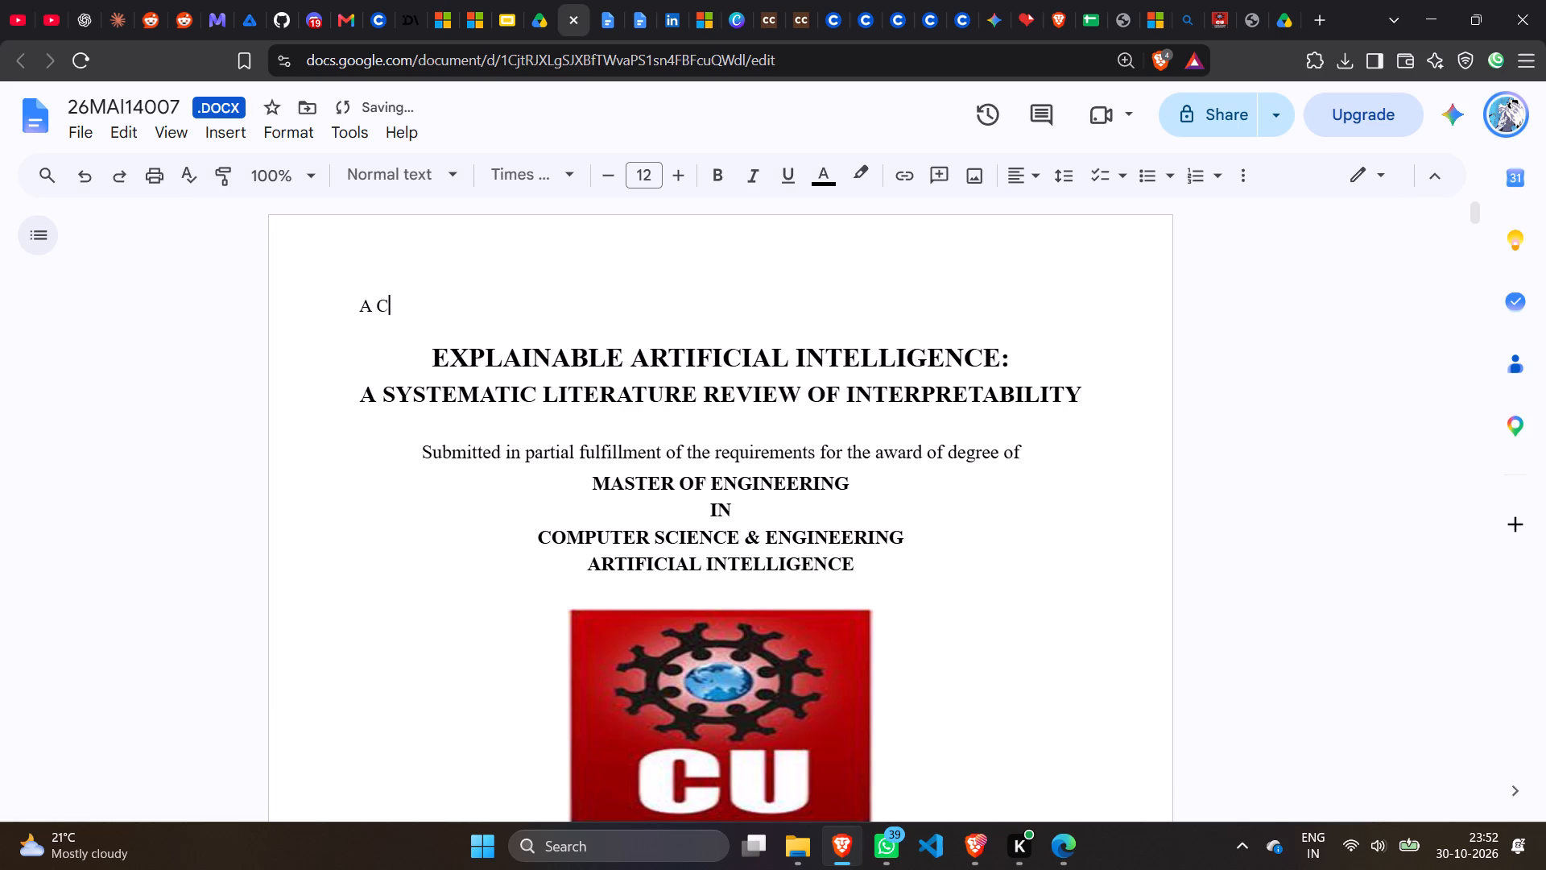
{"action": "type", "text": "ASE Styd"}
{"action": "key", "text": "BackSpace"}
{"action": "key", "text": "BackSpace"}
{"action": "key", "text": "BackSpace"}
{"action": "type", "text": "TUDY"}
{"action": "key", "text": "space"}
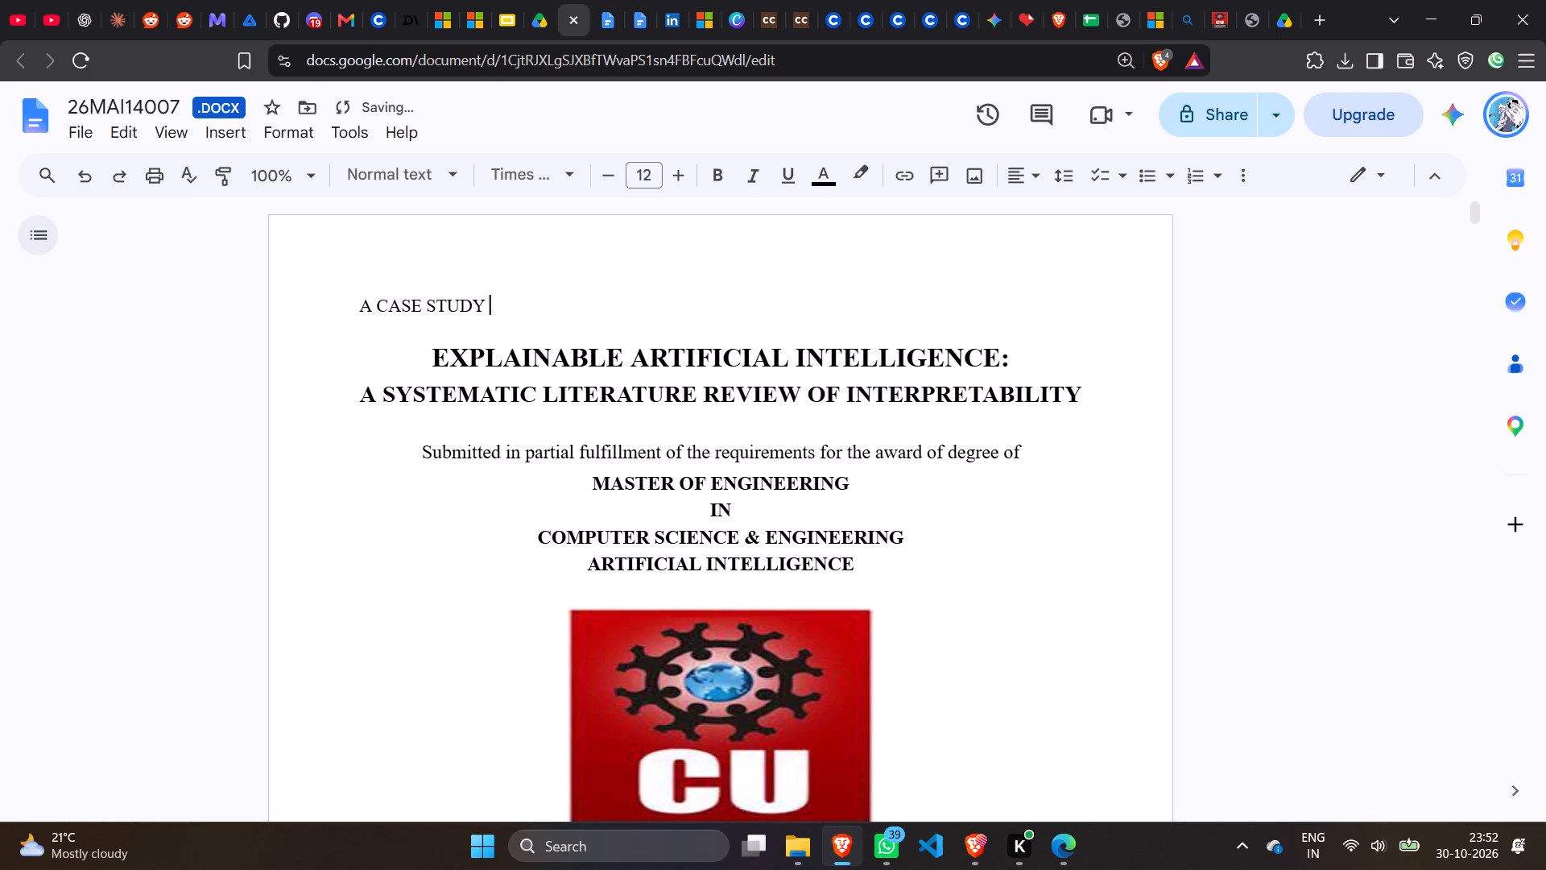
{"action": "type", "text": "Re"}
{"action": "key", "text": "BackSpace"}
{"action": "key", "text": "BackSpace"}
{"action": "type", "text": "RE"}
{"action": "type", "text": "PORT"}
{"action": "key", "text": "space"}
{"action": "type", "text": "On"}
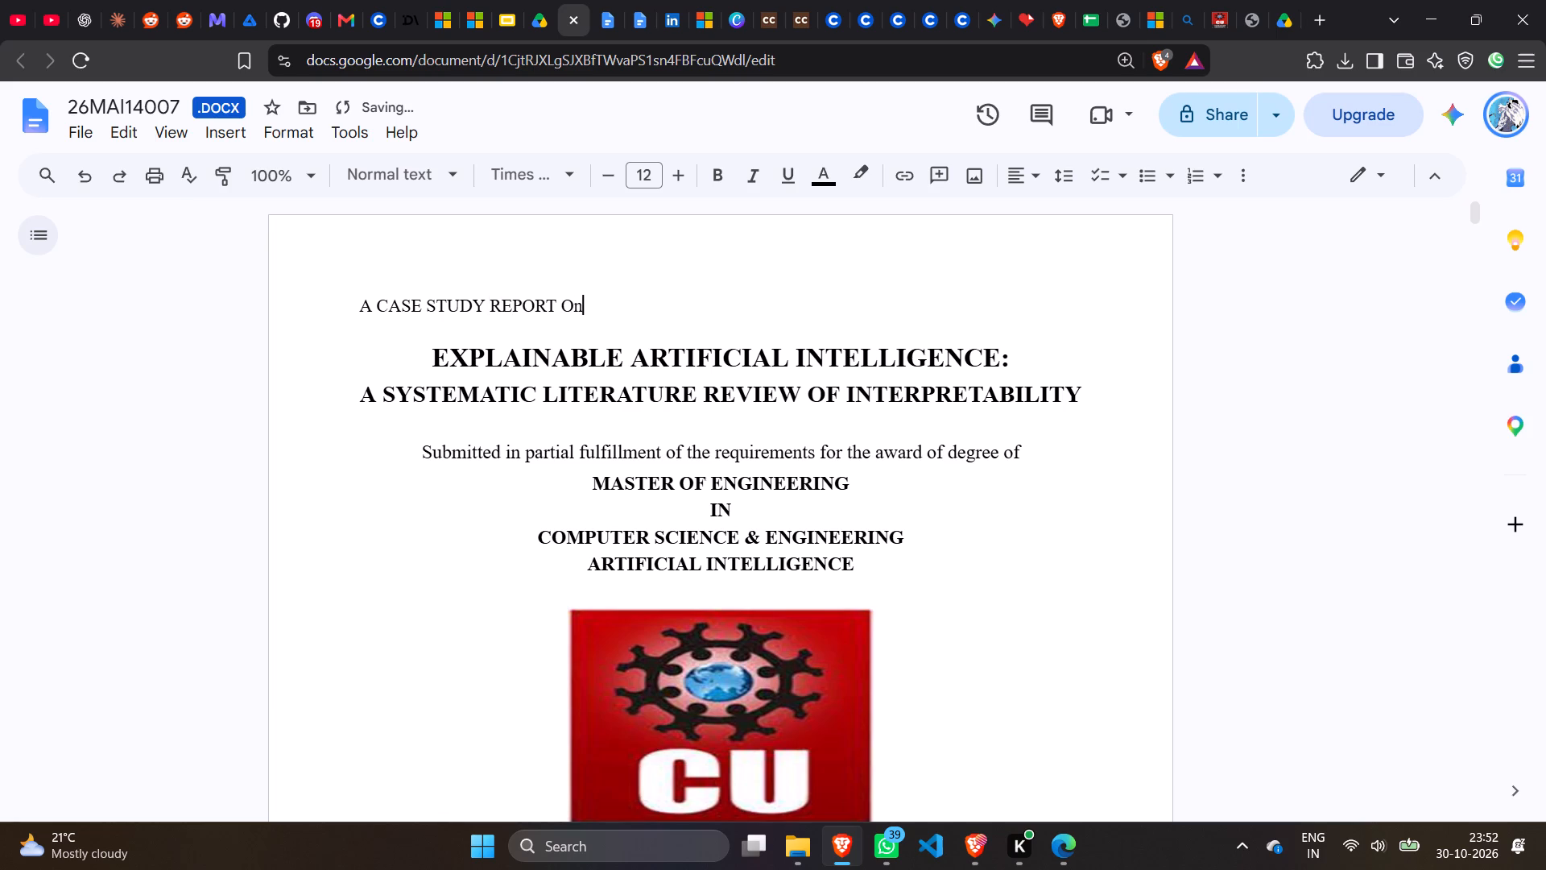
{"action": "key", "text": "BackSpace"}
{"action": "key", "text": "shift+n"}
Close the open PIPR 7,8,10 document in the browser and return to the report document.
{"action": "left_click", "coordinate": [1291, 27]}
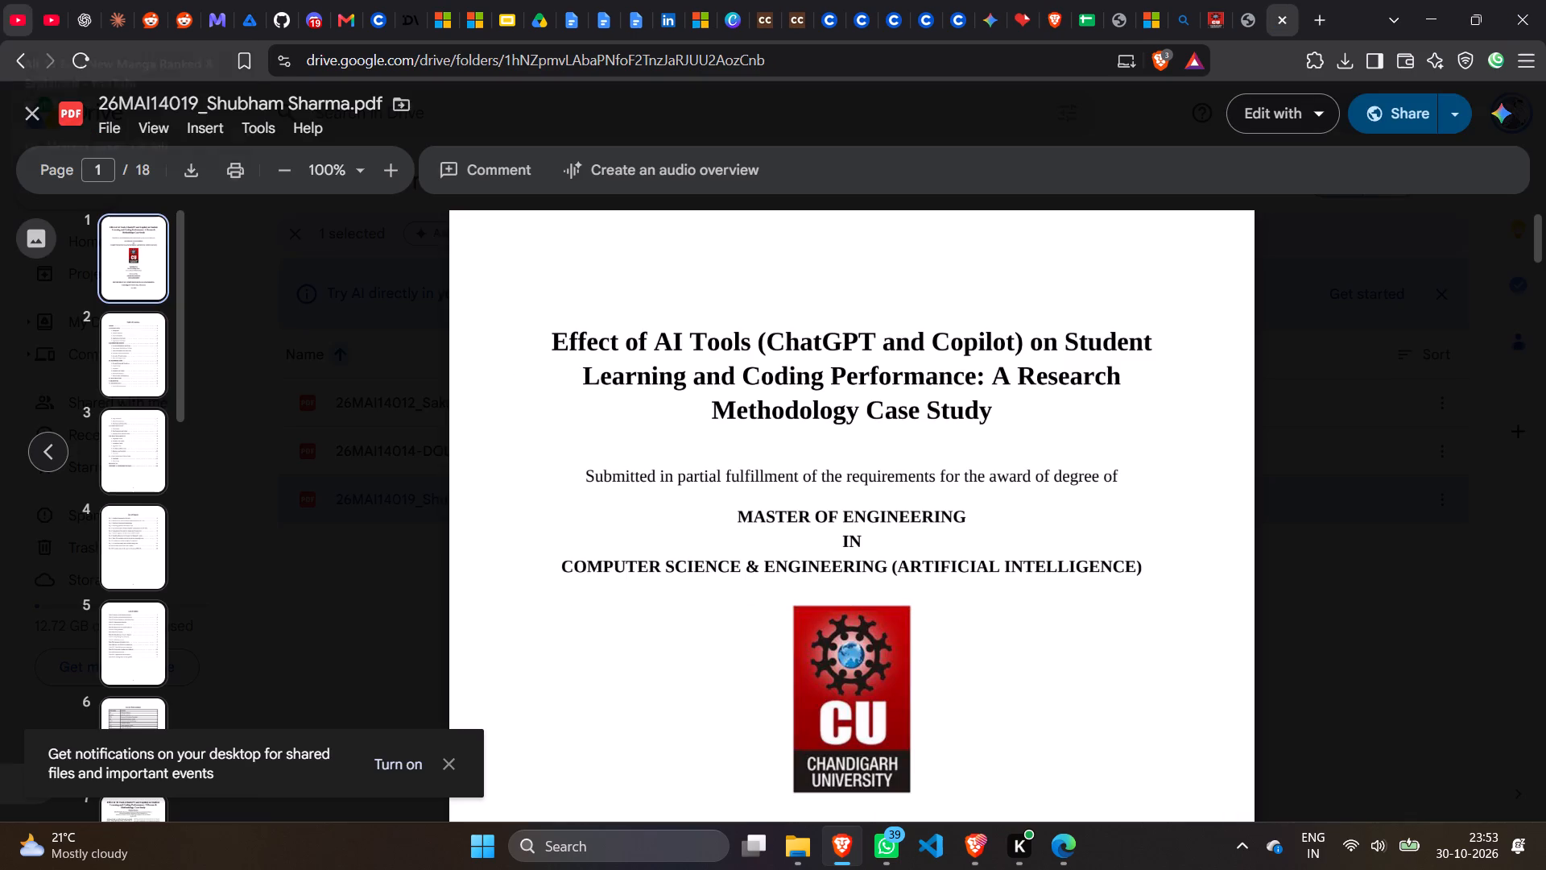
{"action": "left_click", "coordinate": [606, 29]}
{"action": "left_click", "coordinate": [609, 19]}
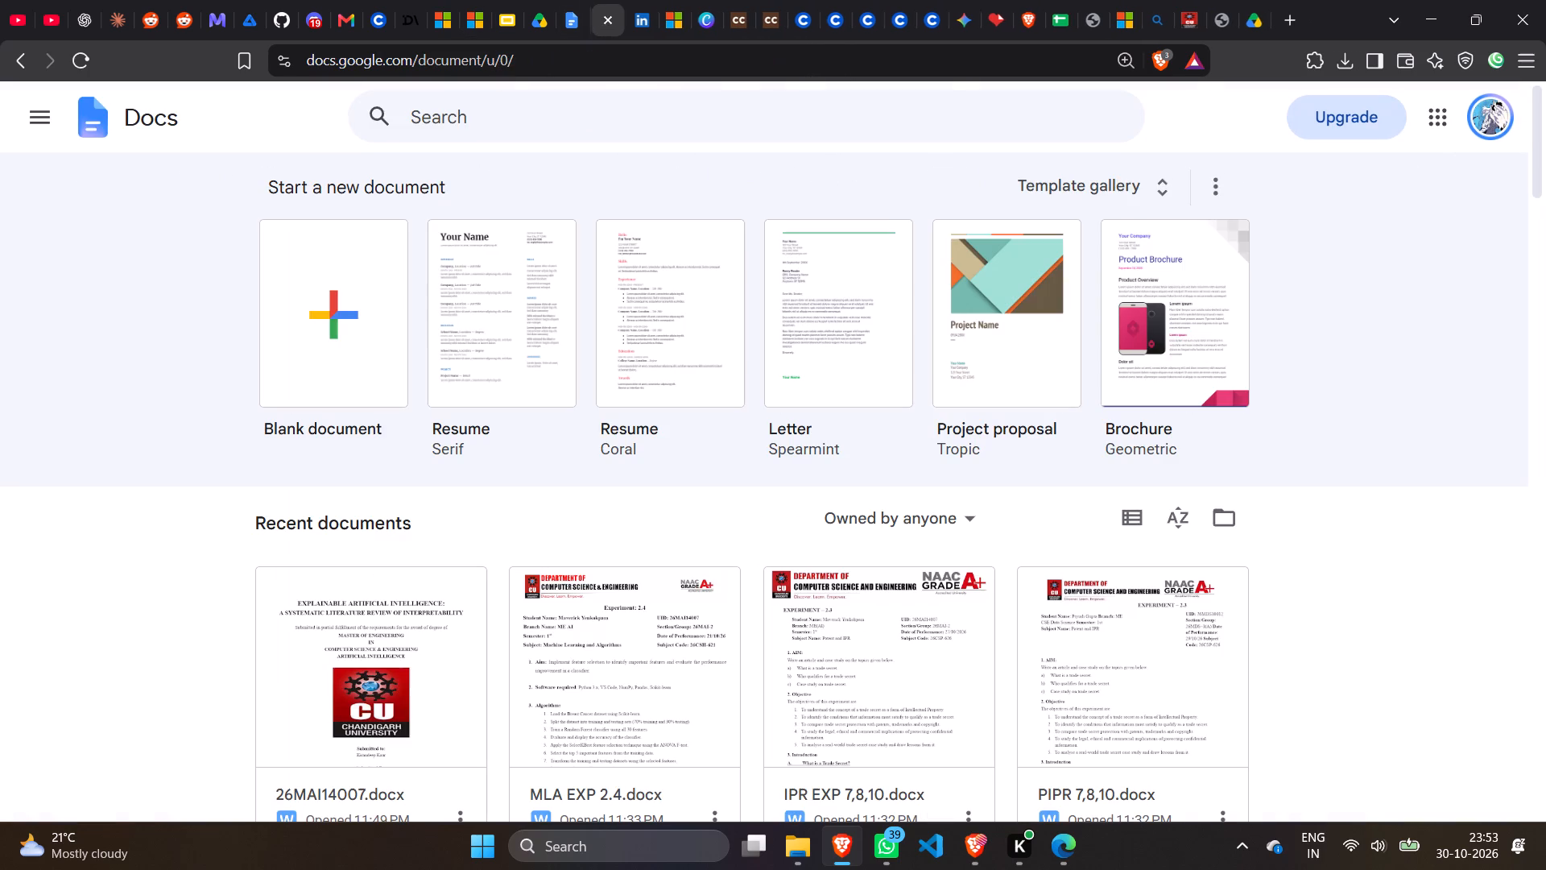
{"action": "left_click", "coordinate": [571, 27]}
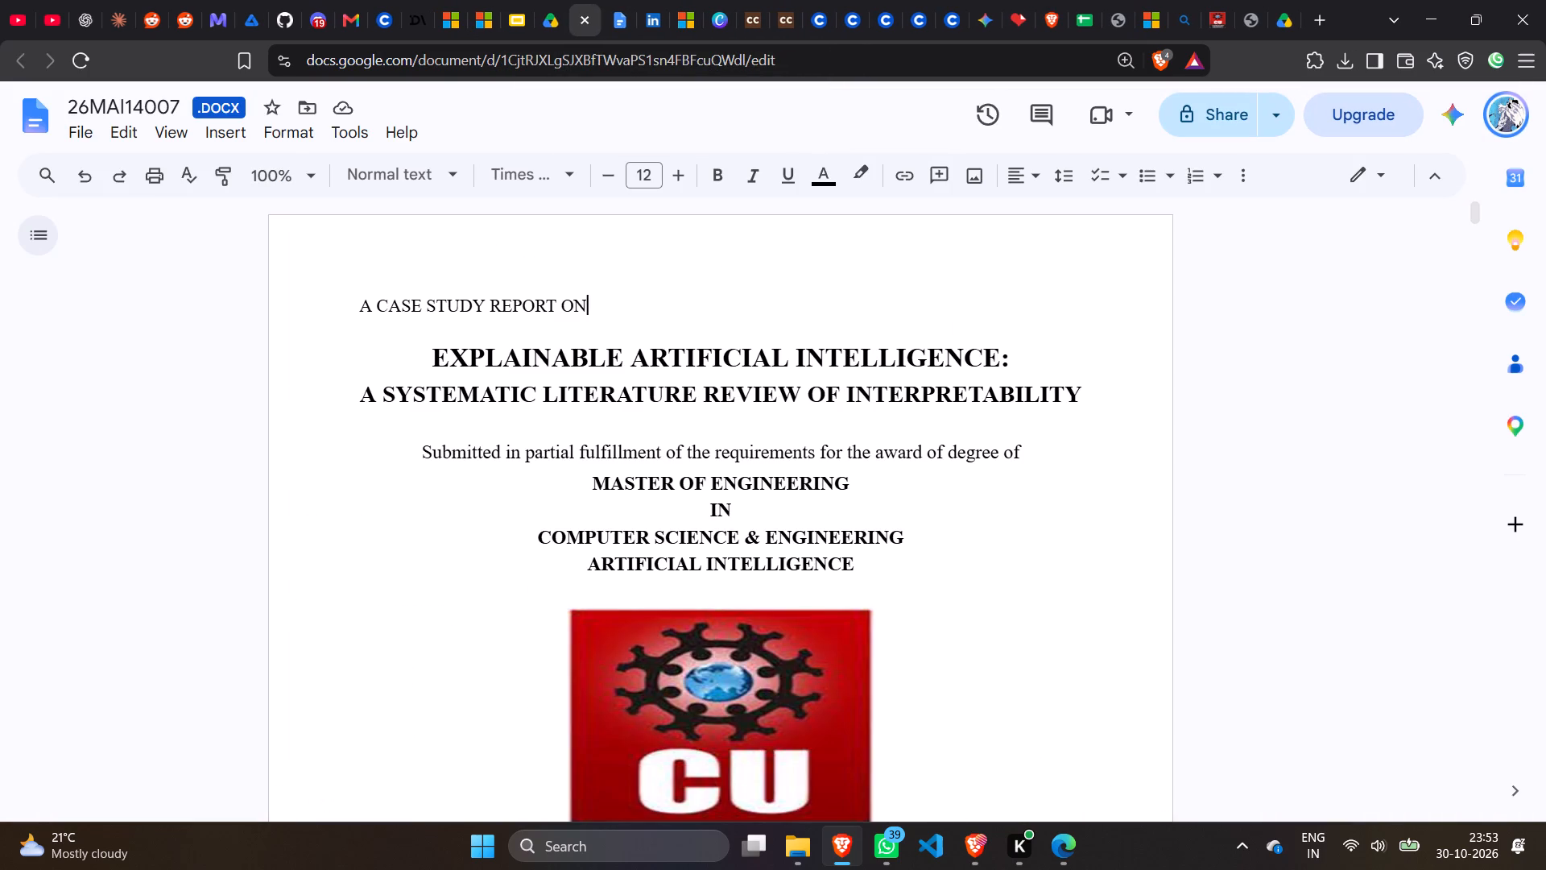
Format the "A CASE STUDY REPORT ON" line as 14 pt bold and indent it with four tabs to roughly centre it.
{"action": "double_click", "coordinate": [391, 307]}
{"action": "triple_click", "coordinate": [394, 304]}
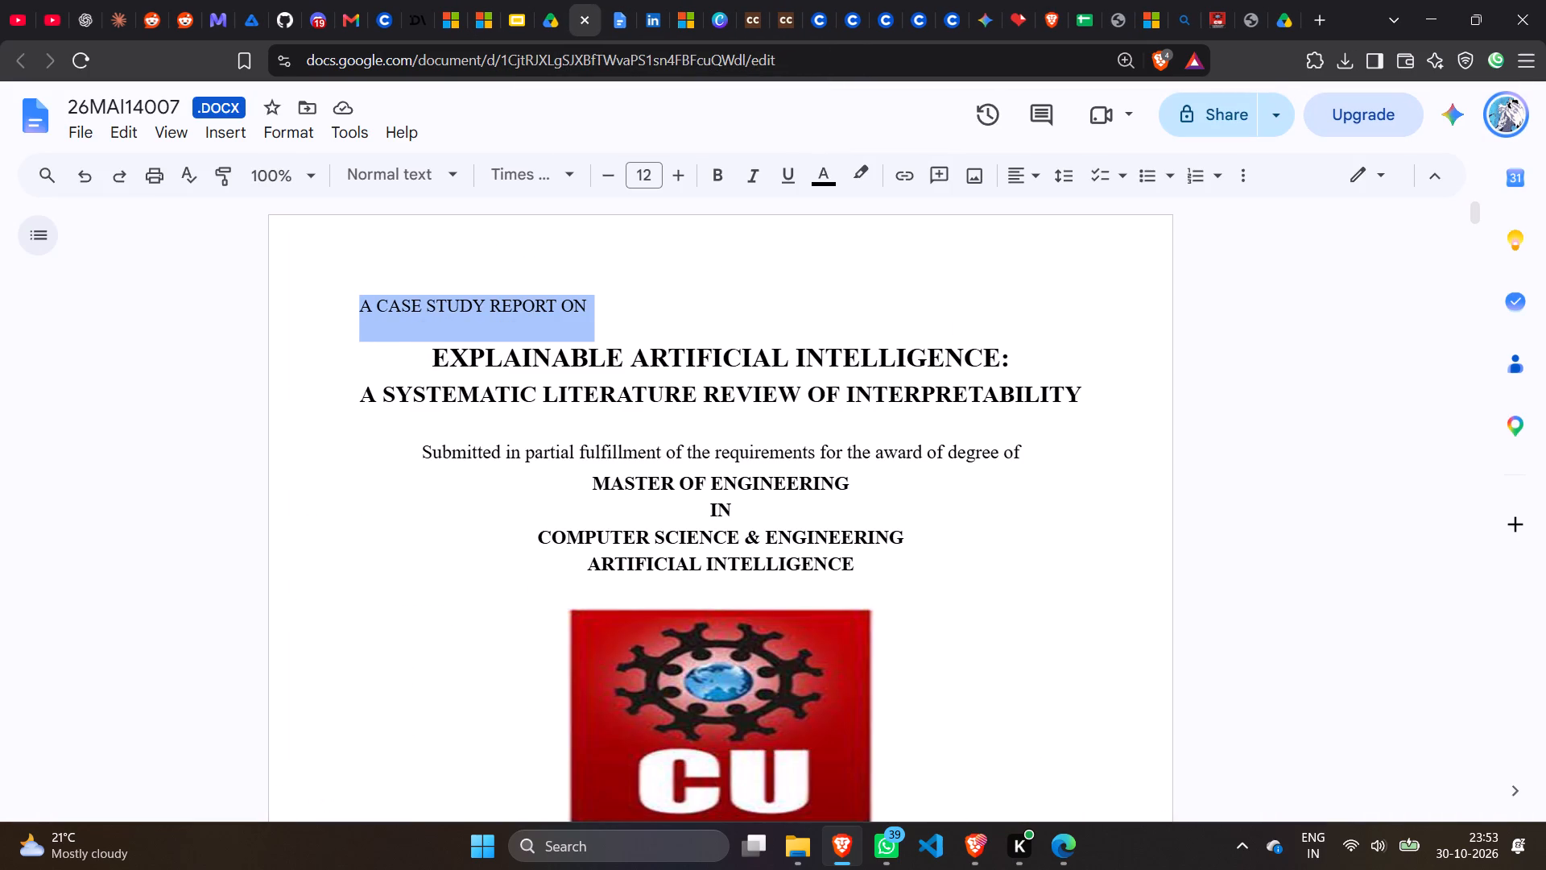
{"action": "double_click", "coordinate": [690, 176]}
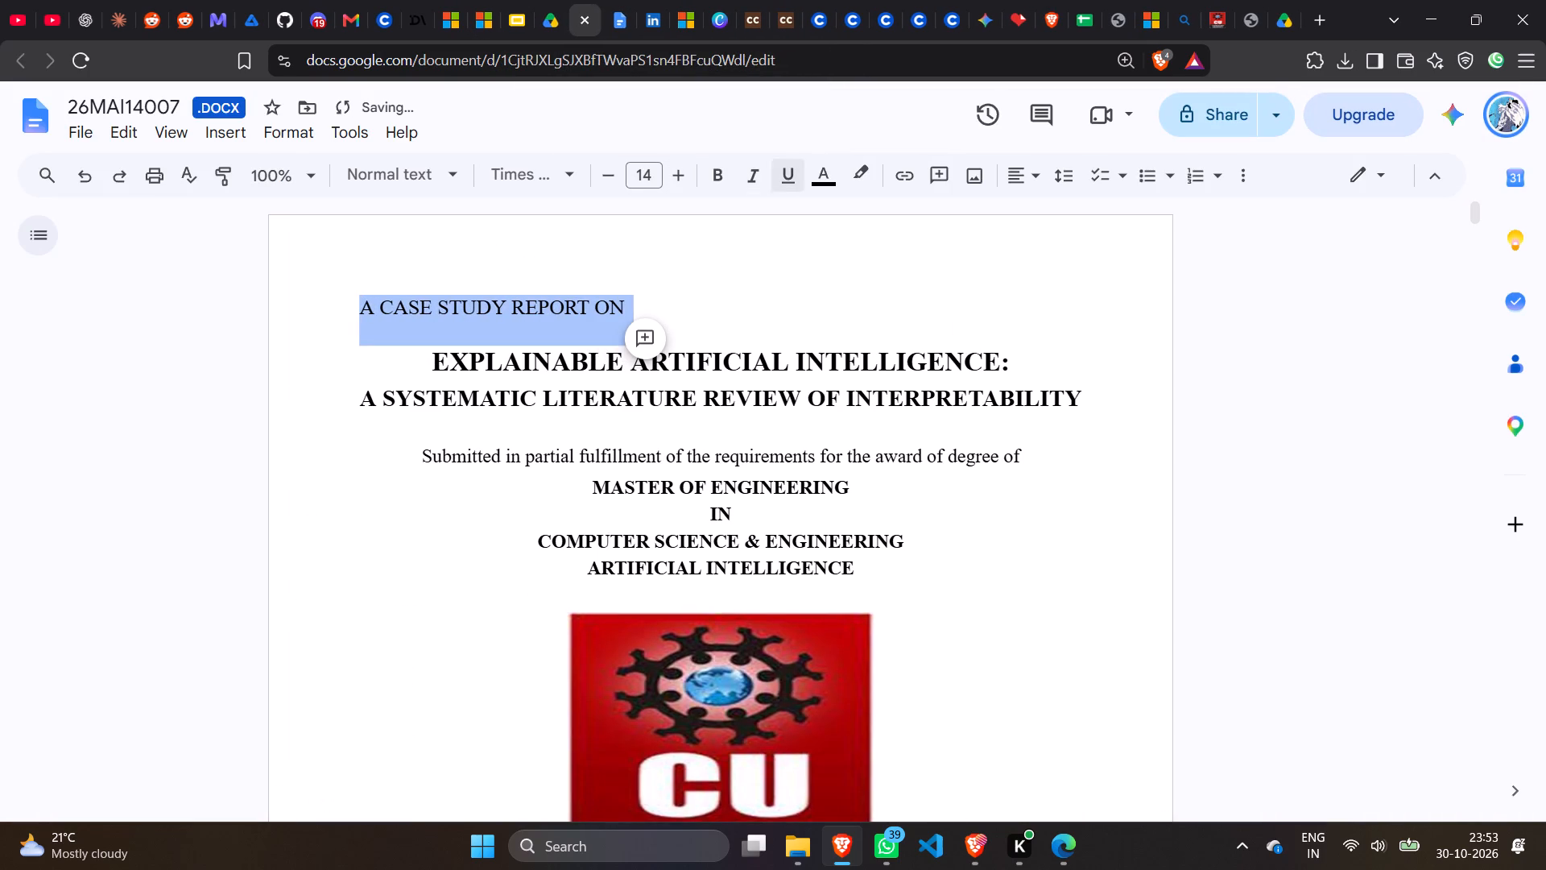
{"action": "left_click", "coordinate": [716, 182]}
{"action": "left_click", "coordinate": [363, 309]}
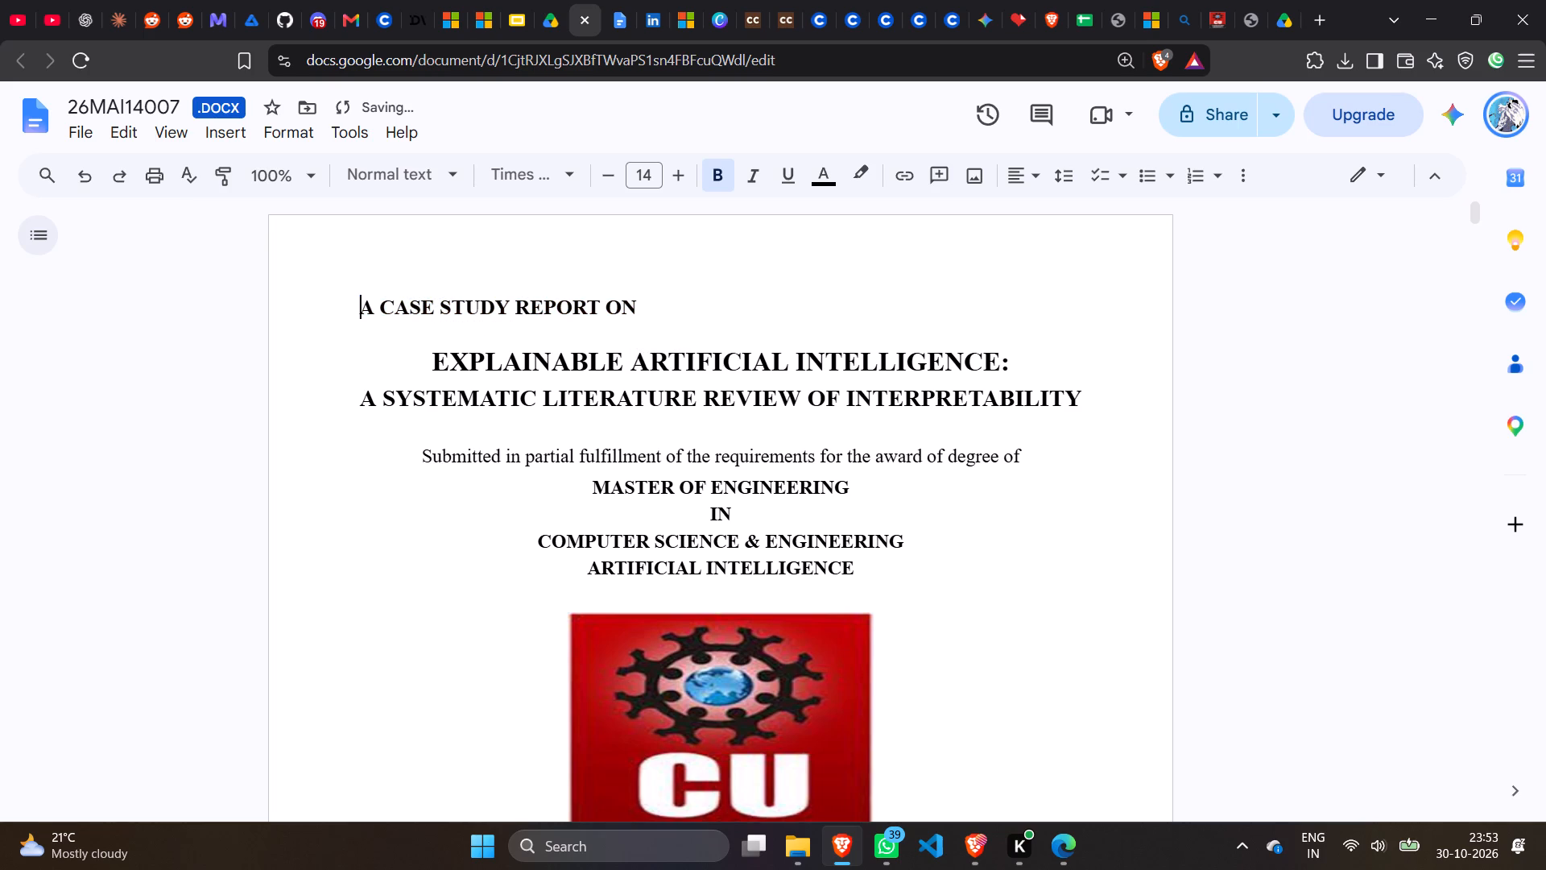
{"action": "key", "text": "Tab"}
{"action": "key", "text": "Tab"}
{"action": "key", "text": "Tab"}
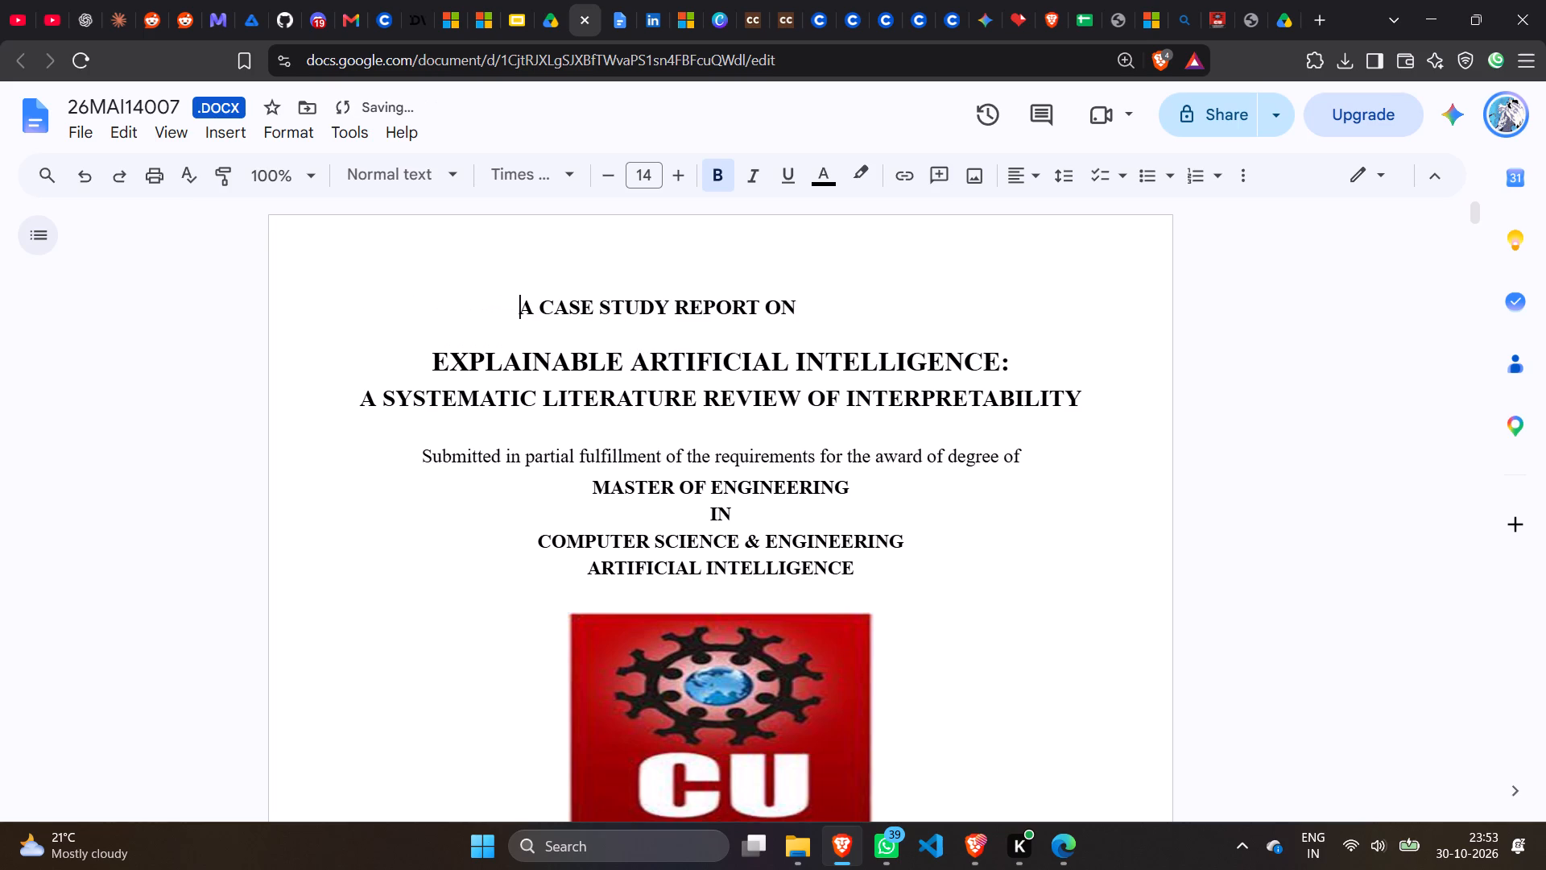
{"action": "key", "text": "Tab"}
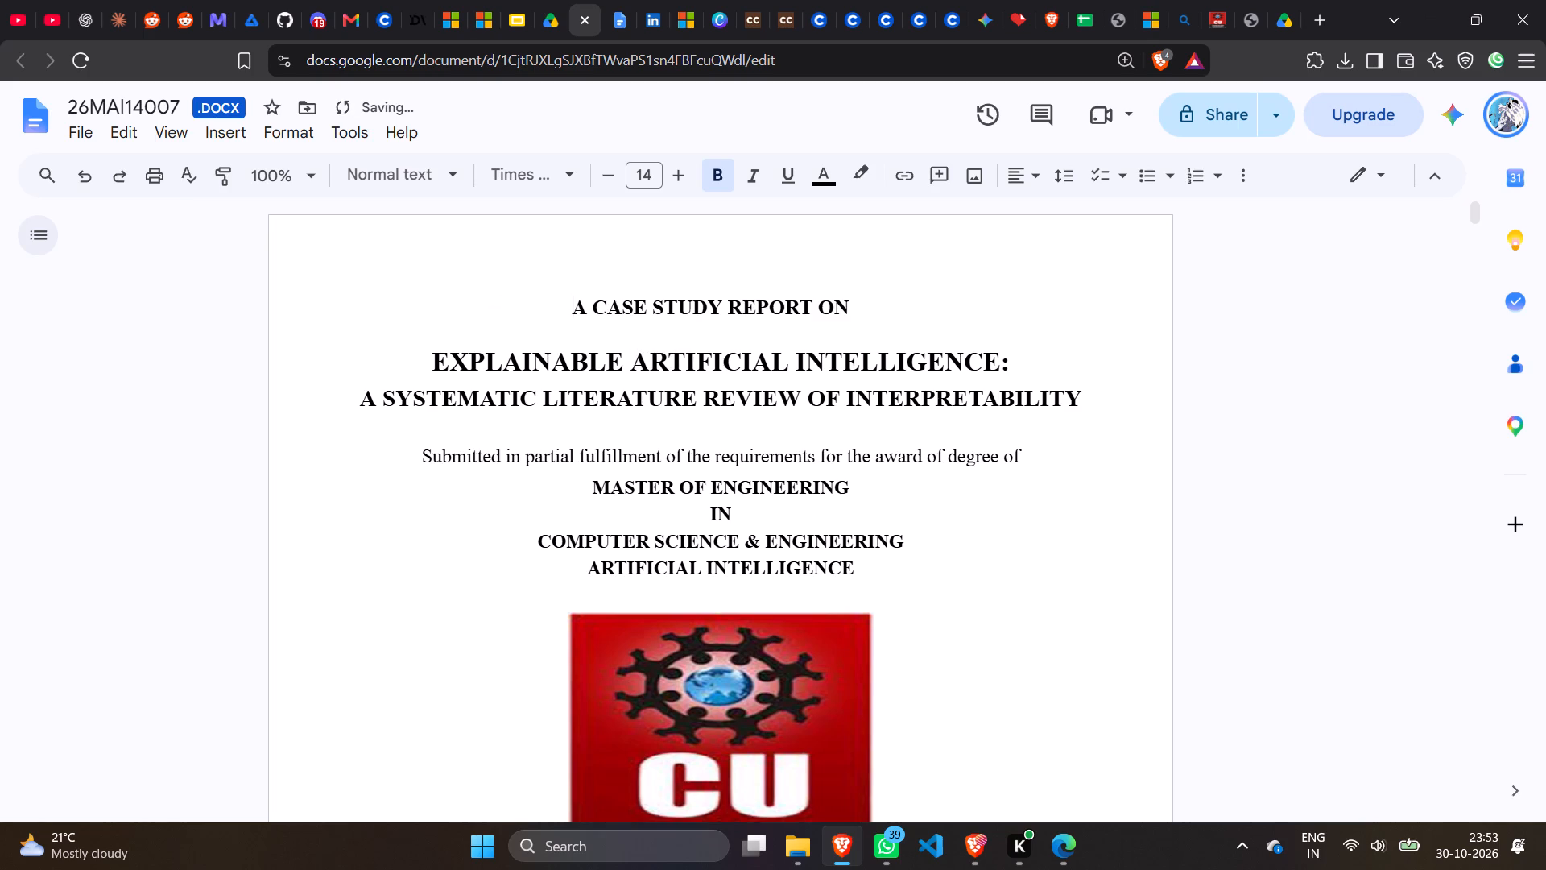
Make the recipient's name under "Submitted to:" on the cover page bold.
{"action": "scroll", "coordinate": [602, 470], "scroll_direction": "down", "scroll_amount": 6}
{"action": "triple_click", "coordinate": [735, 358]}
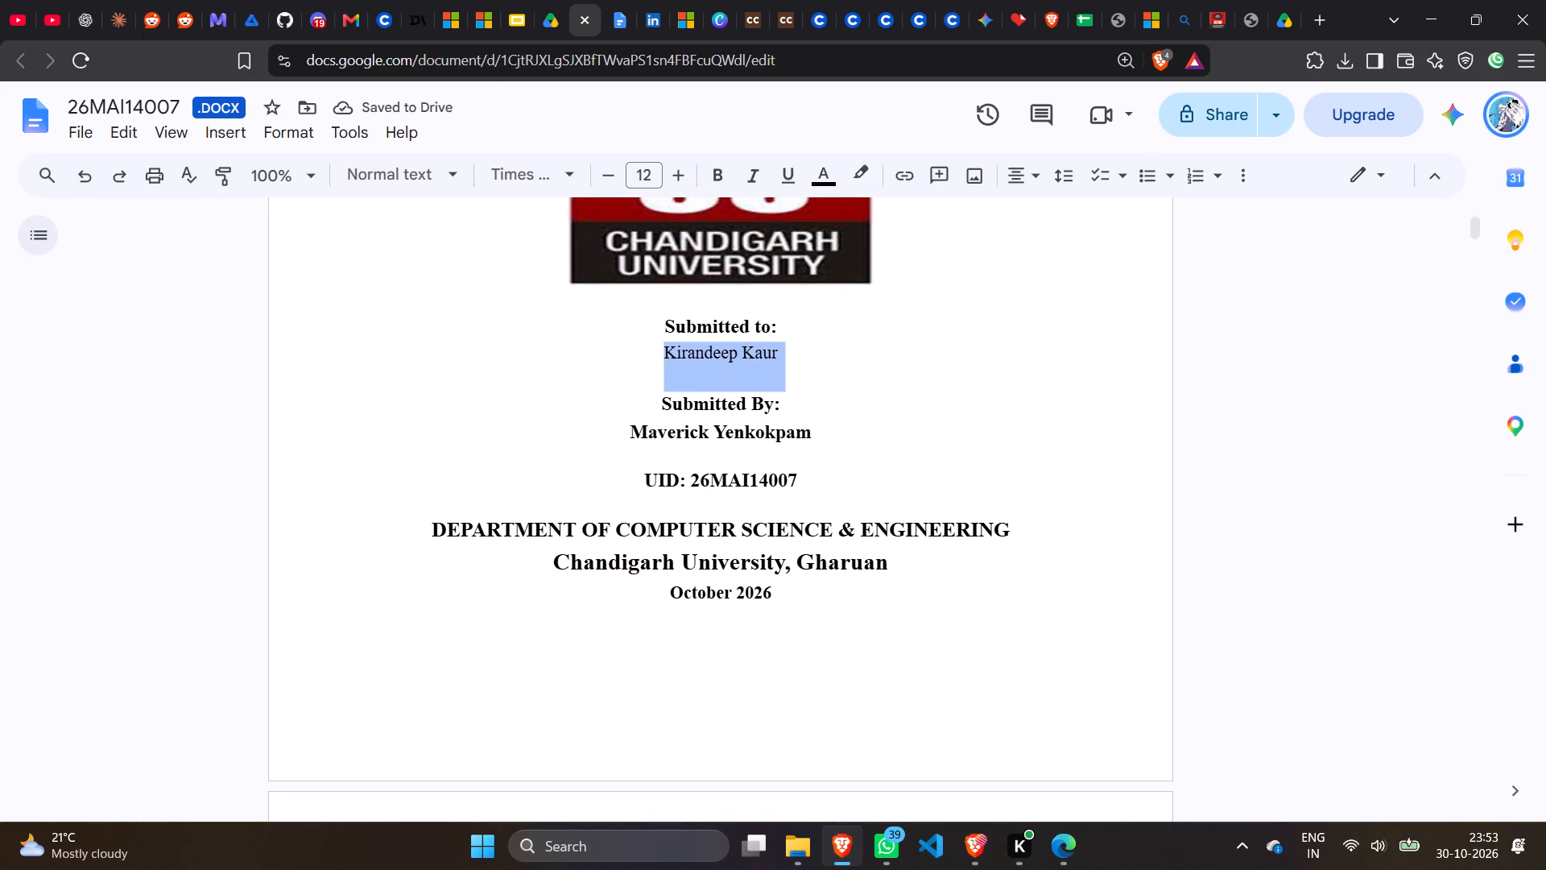
{"action": "key", "text": "ctrl+b"}
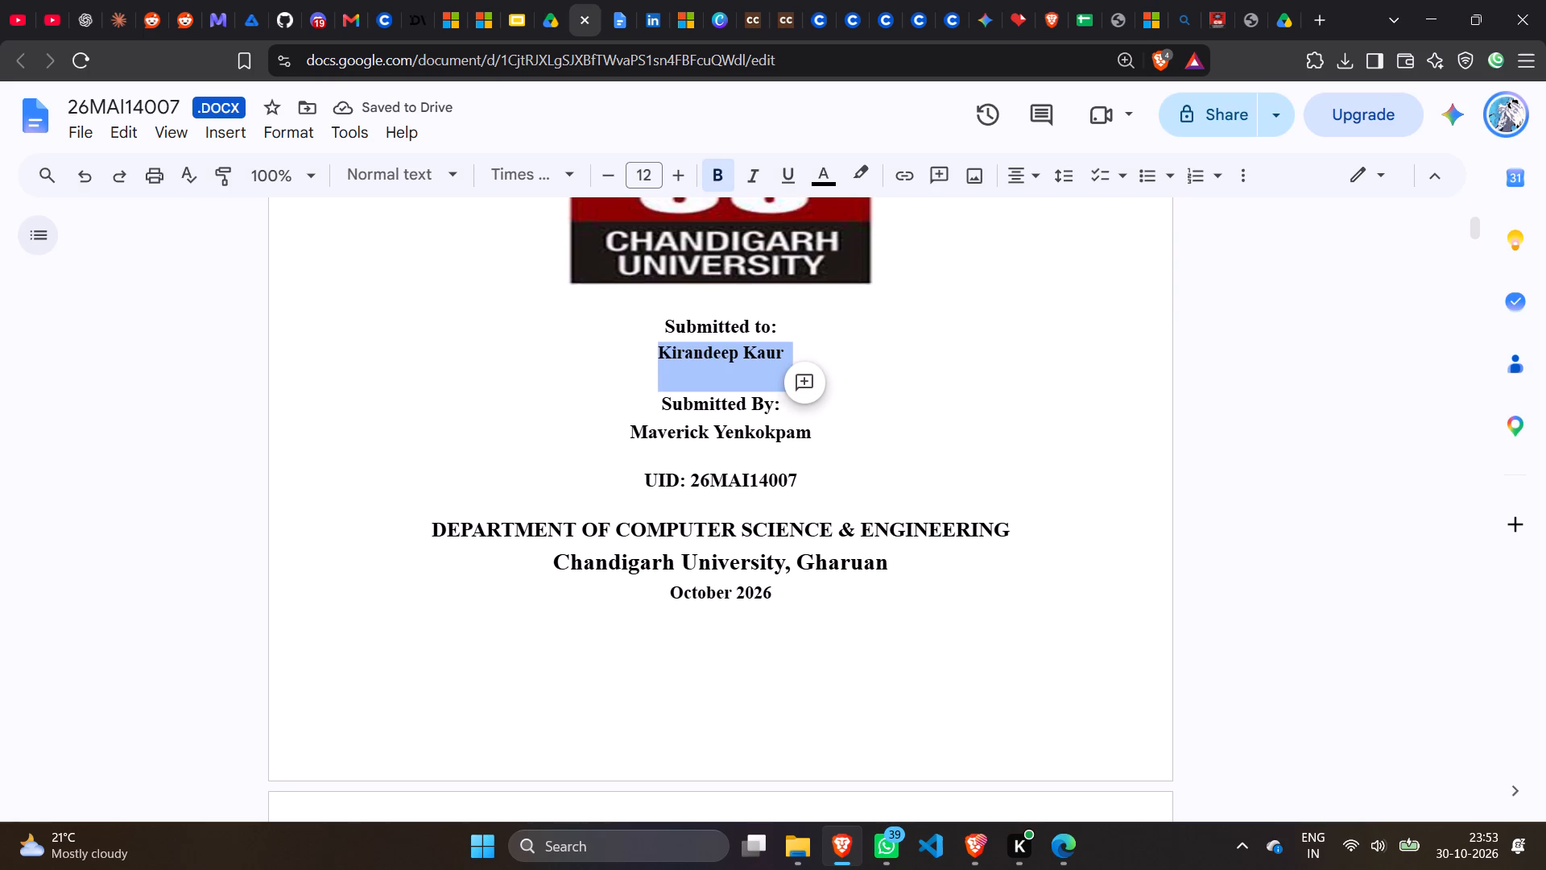
Review the edited cover page, contents, figure and abbreviation lists, and the Abstract page of the report.
{"action": "scroll", "coordinate": [796, 441], "scroll_direction": "up", "scroll_amount": 7}
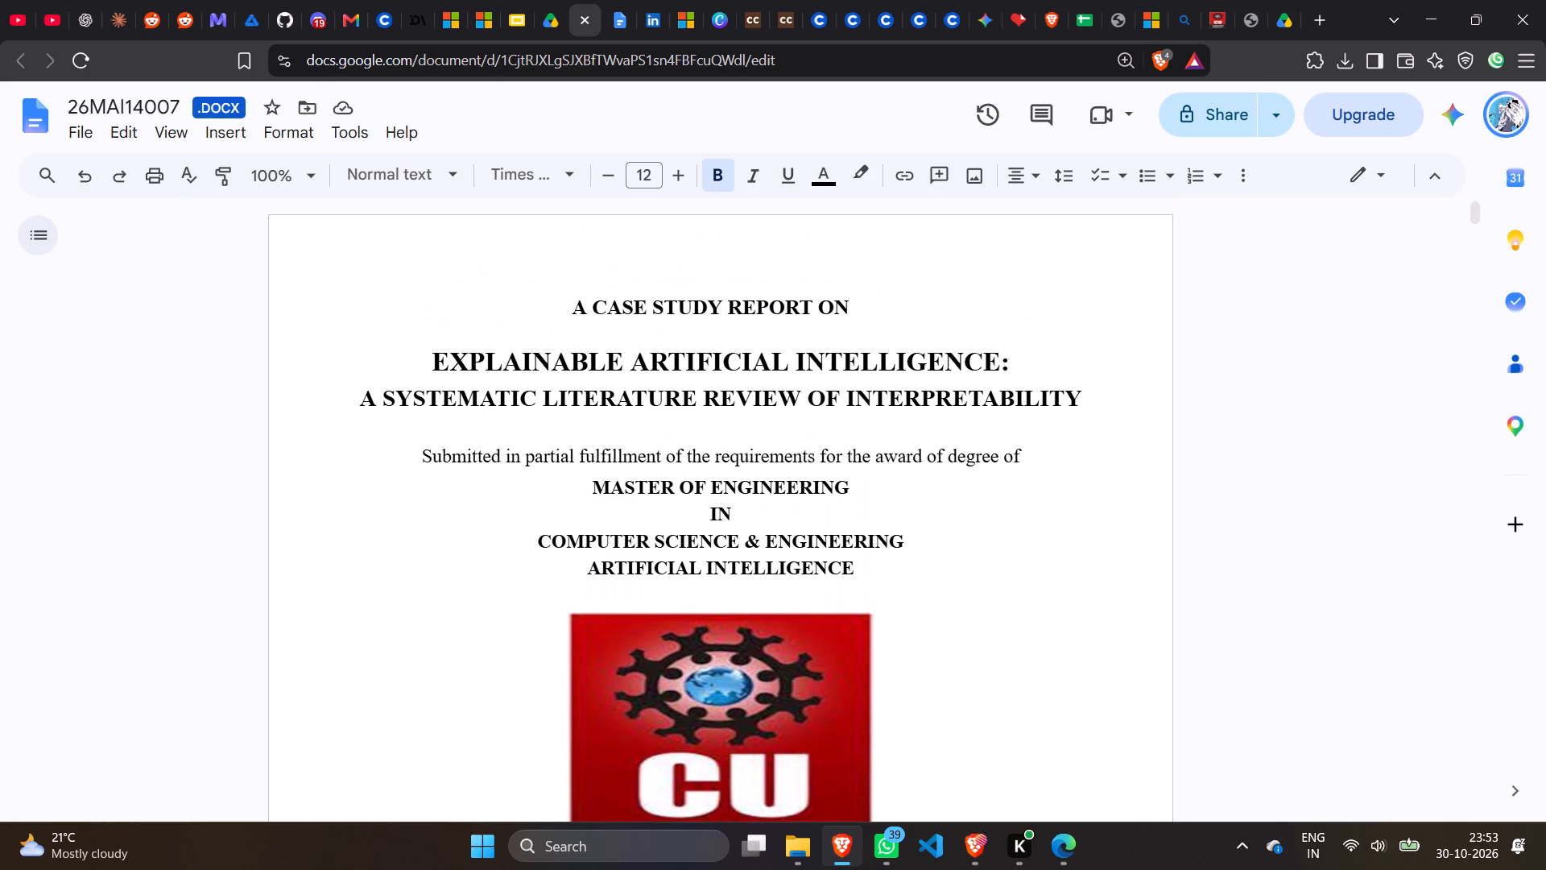
{"action": "scroll", "coordinate": [817, 458], "scroll_direction": "down", "scroll_amount": 9}
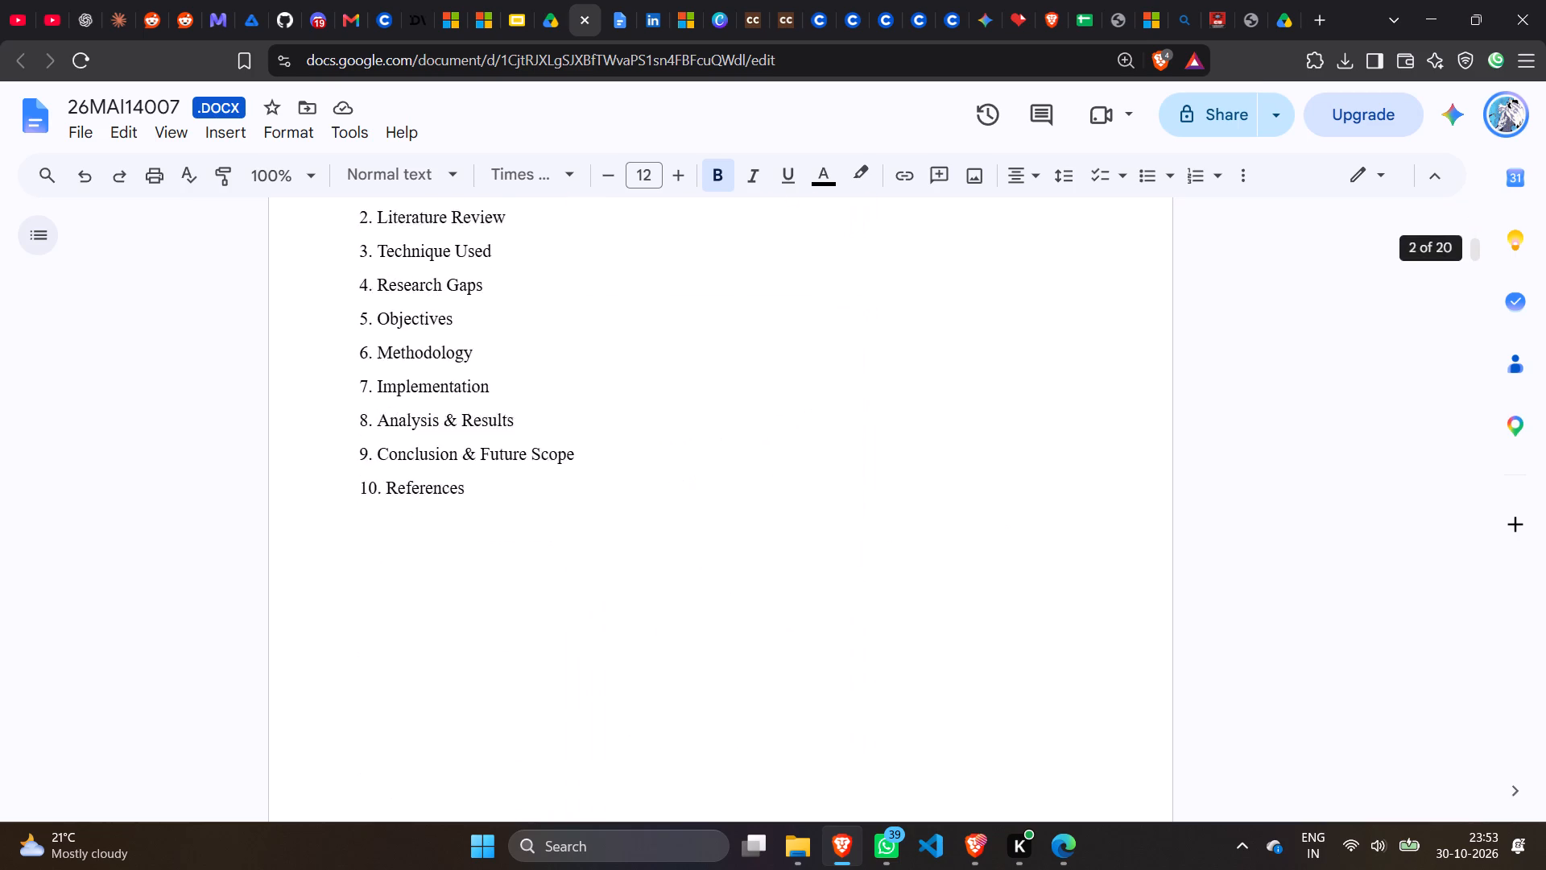
{"action": "scroll", "coordinate": [817, 458], "scroll_direction": "down", "scroll_amount": 4}
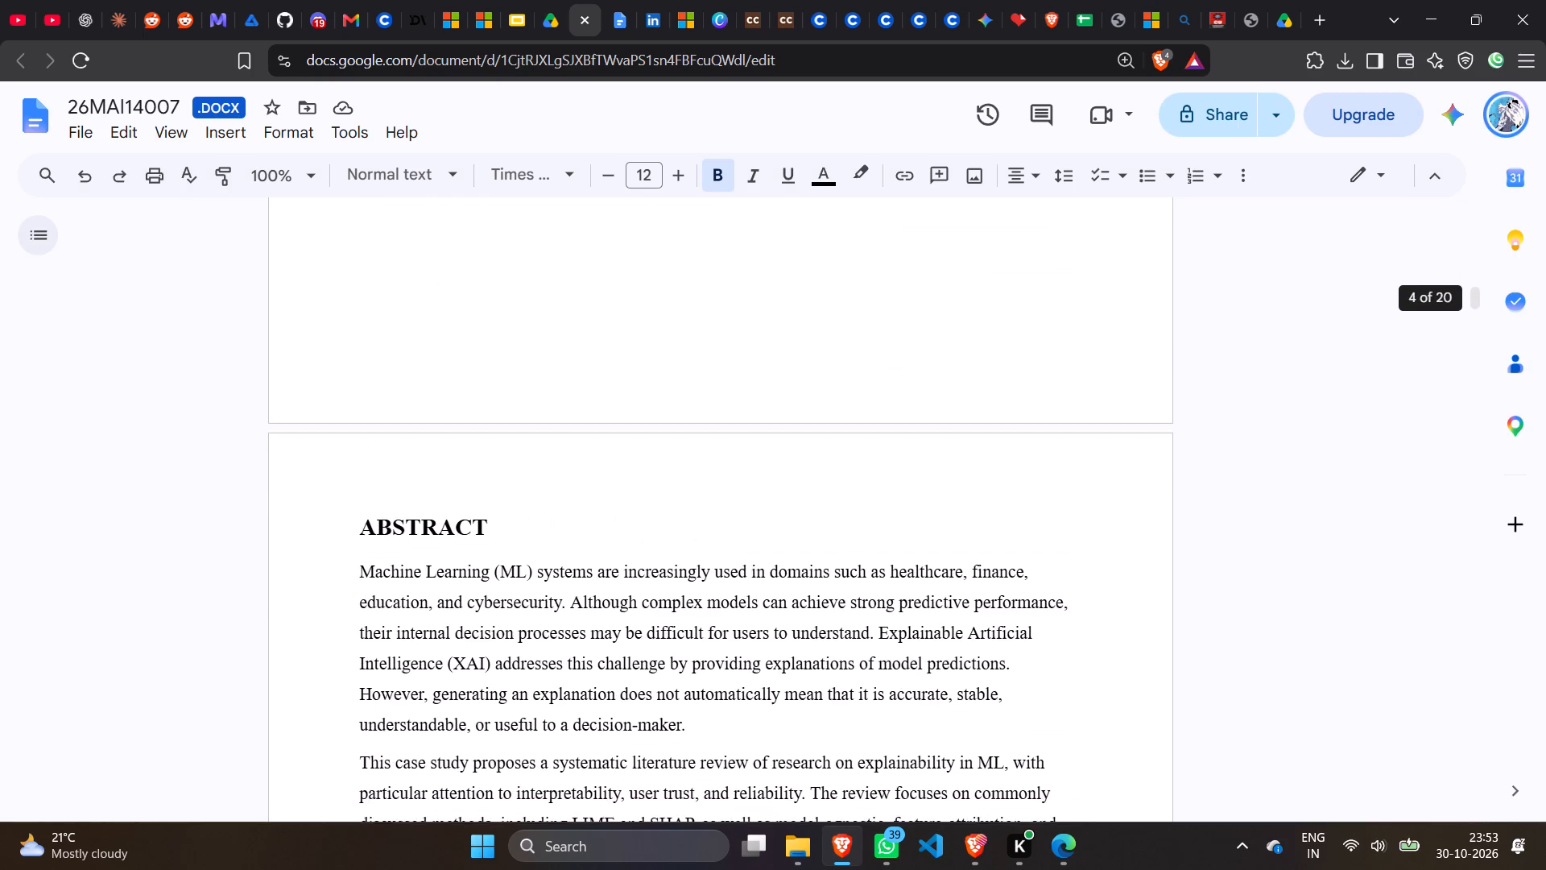
{"action": "scroll", "coordinate": [817, 458], "scroll_direction": "down", "scroll_amount": 2}
{"action": "scroll", "coordinate": [817, 458], "scroll_direction": "up", "scroll_amount": 2}
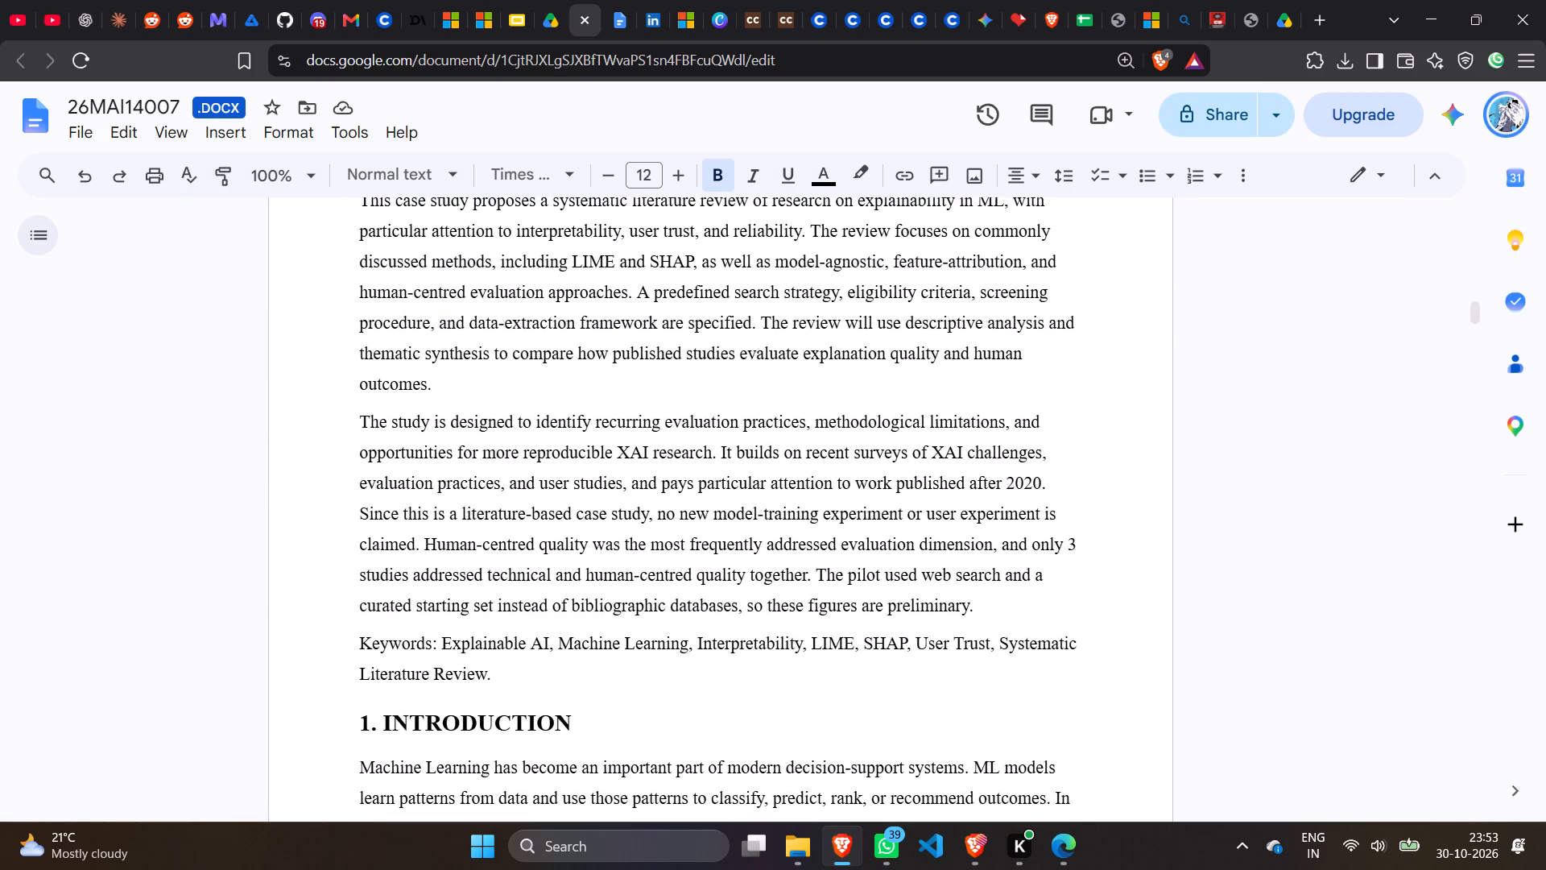
{"action": "scroll", "coordinate": [817, 458], "scroll_direction": "up", "scroll_amount": 2}
{"action": "scroll", "coordinate": [817, 458], "scroll_direction": "down", "scroll_amount": 4}
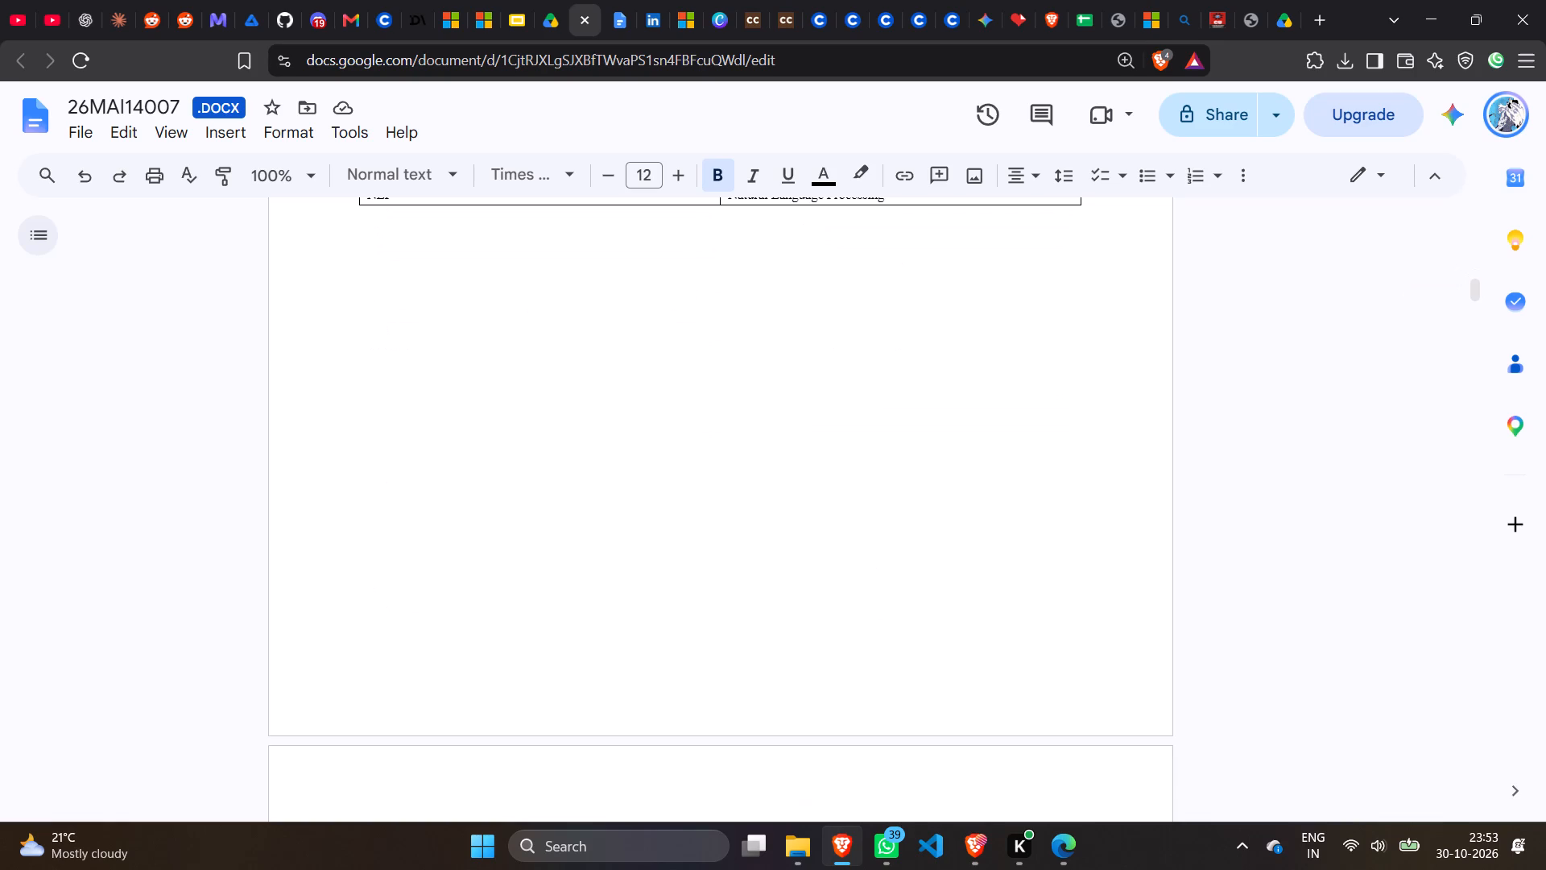
{"action": "scroll", "coordinate": [907, 492], "scroll_direction": "down", "scroll_amount": 6}
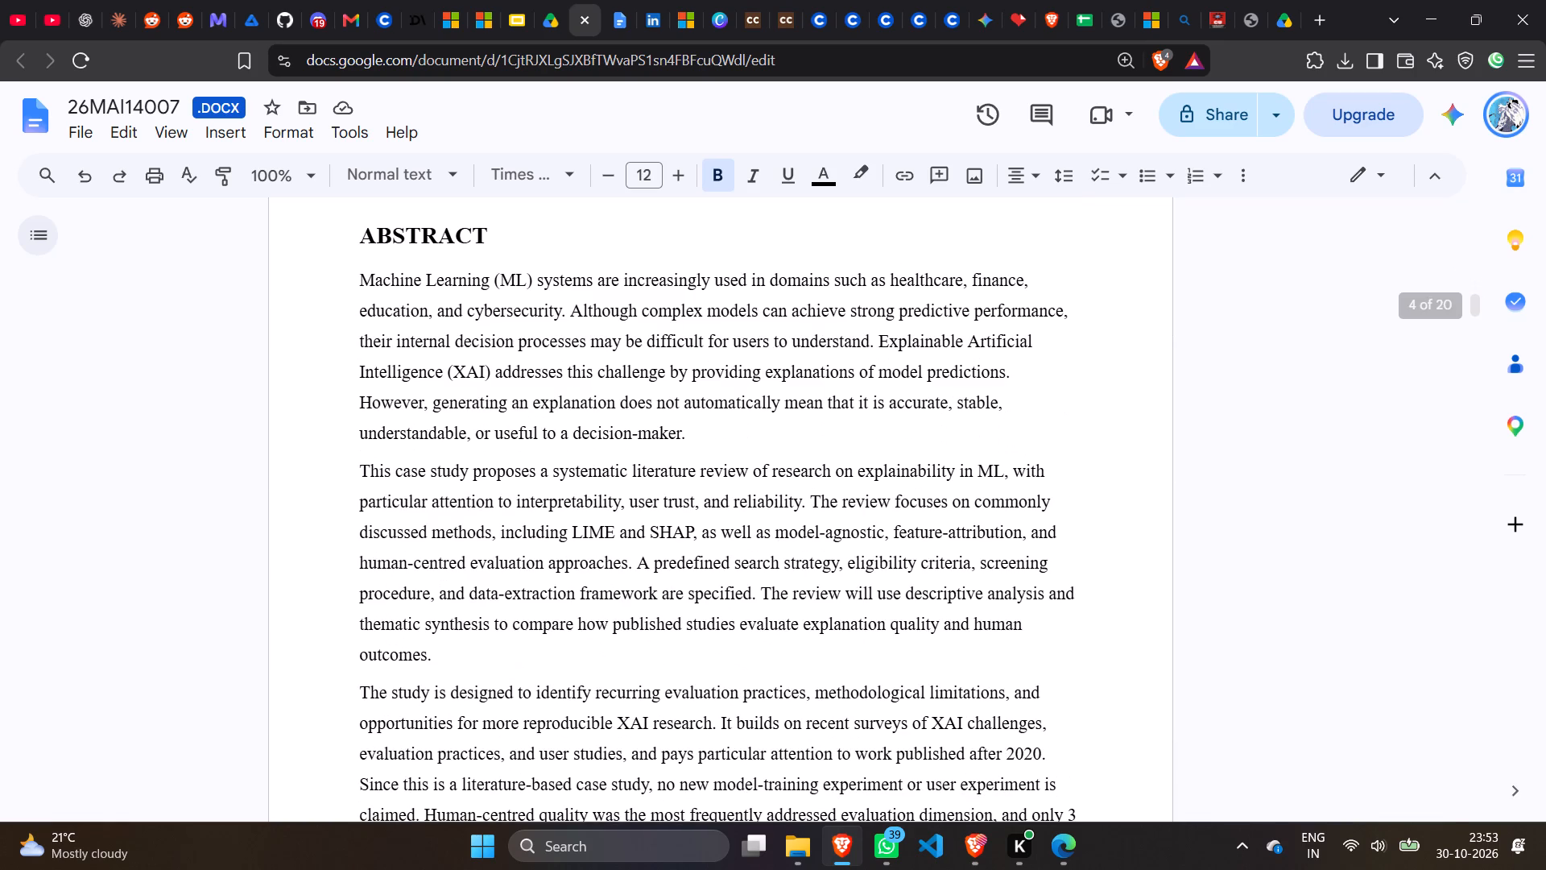
Review the report's Abstract keywords, the Introduction section and the start of section 1.1 Problem Statement.
{"action": "scroll", "coordinate": [923, 495], "scroll_direction": "down", "scroll_amount": 7}
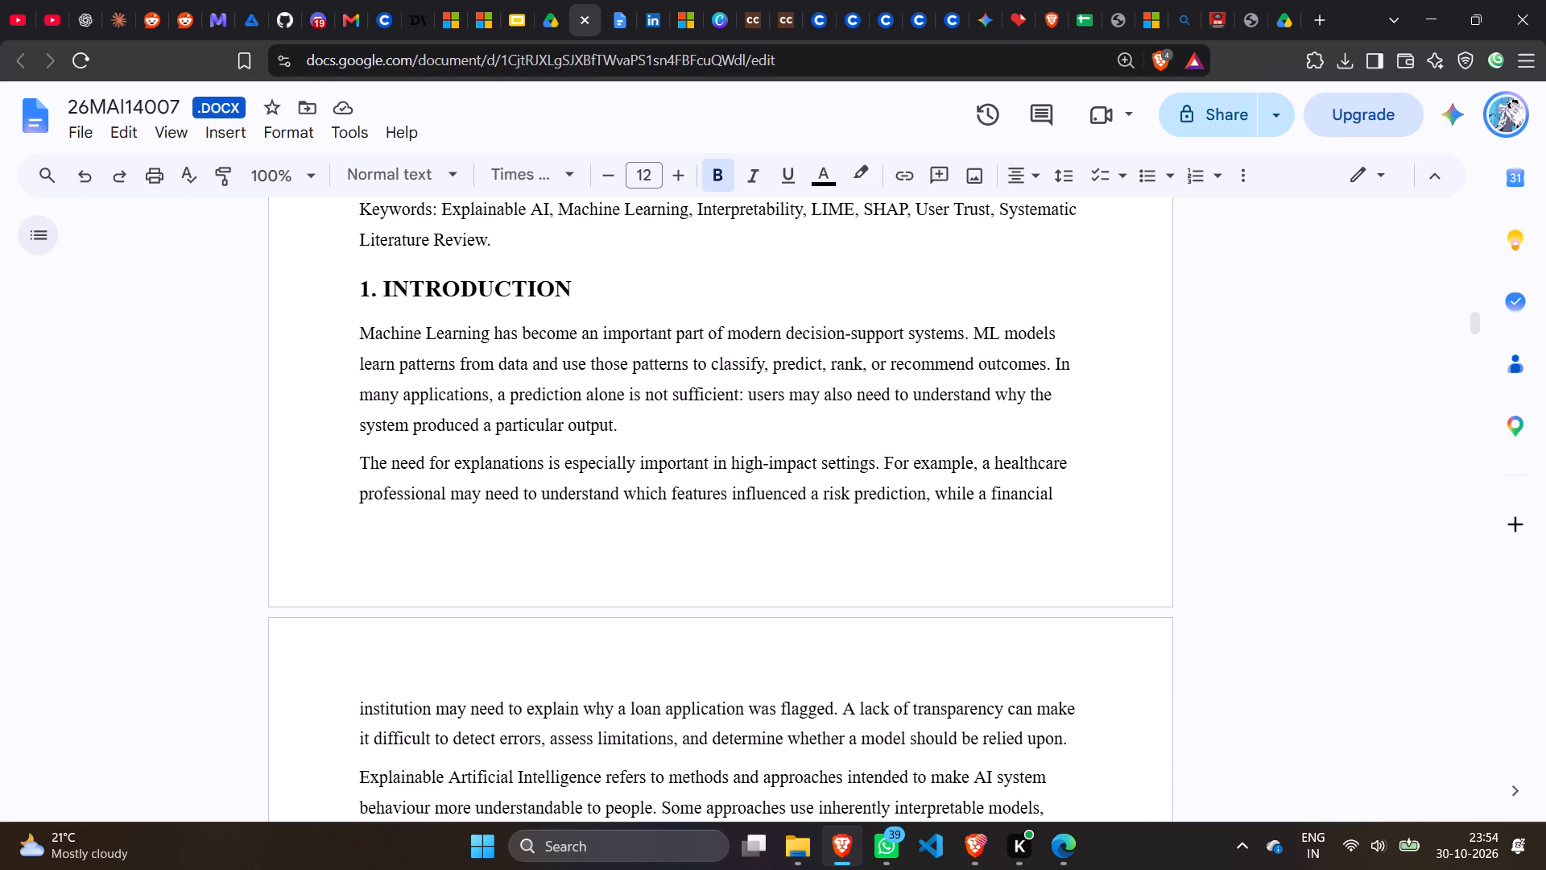
{"action": "scroll", "coordinate": [557, 682], "scroll_direction": "down", "scroll_amount": 2}
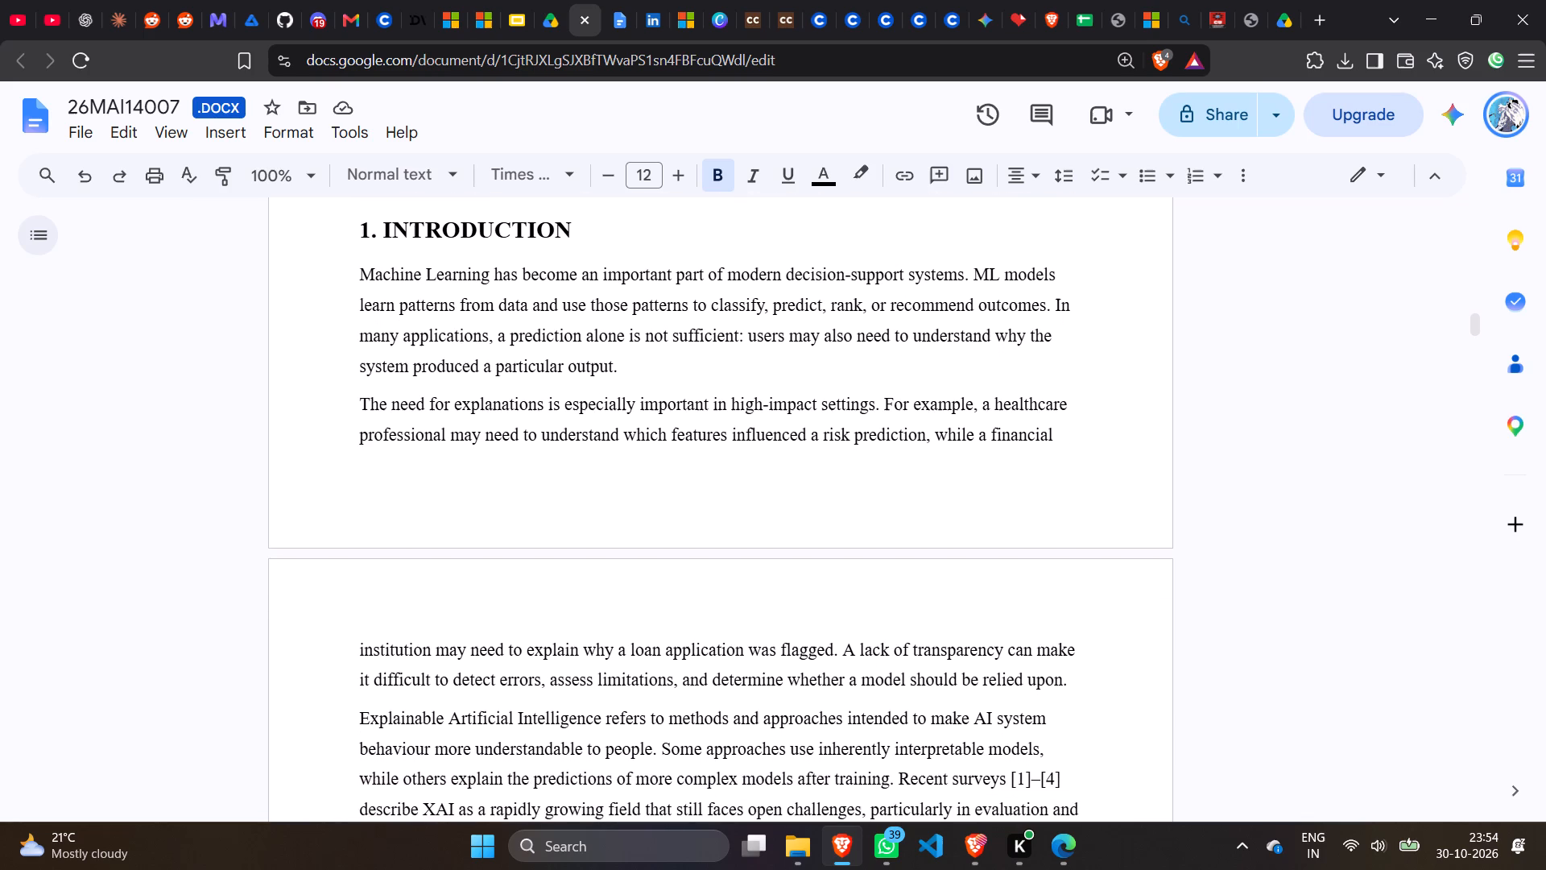
{"action": "scroll", "coordinate": [557, 682], "scroll_direction": "down", "scroll_amount": 1}
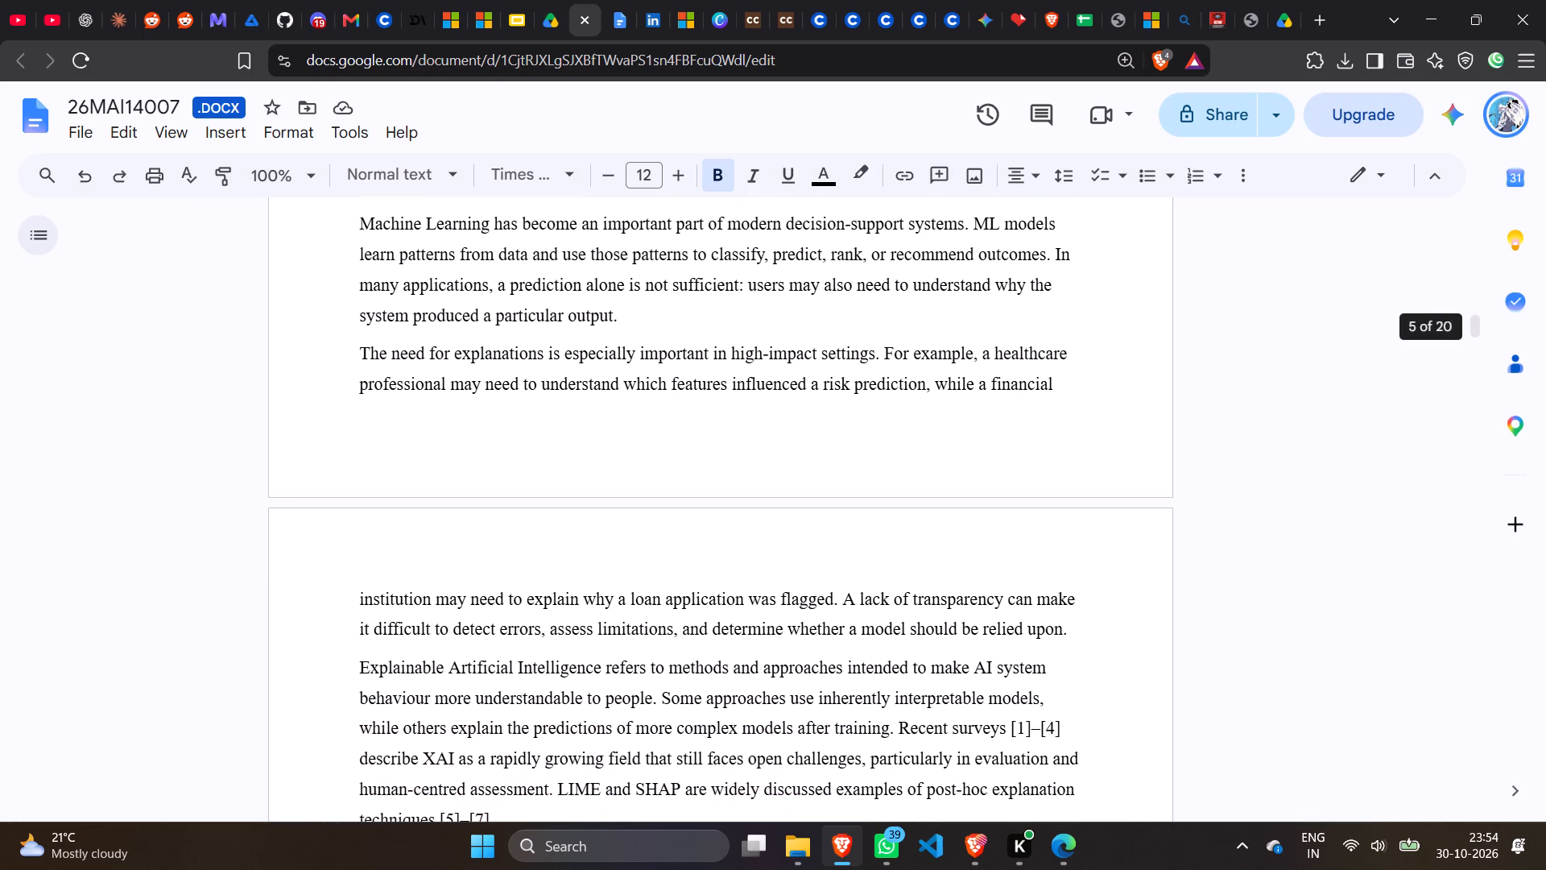
{"action": "scroll", "coordinate": [557, 682], "scroll_direction": "down", "scroll_amount": 2}
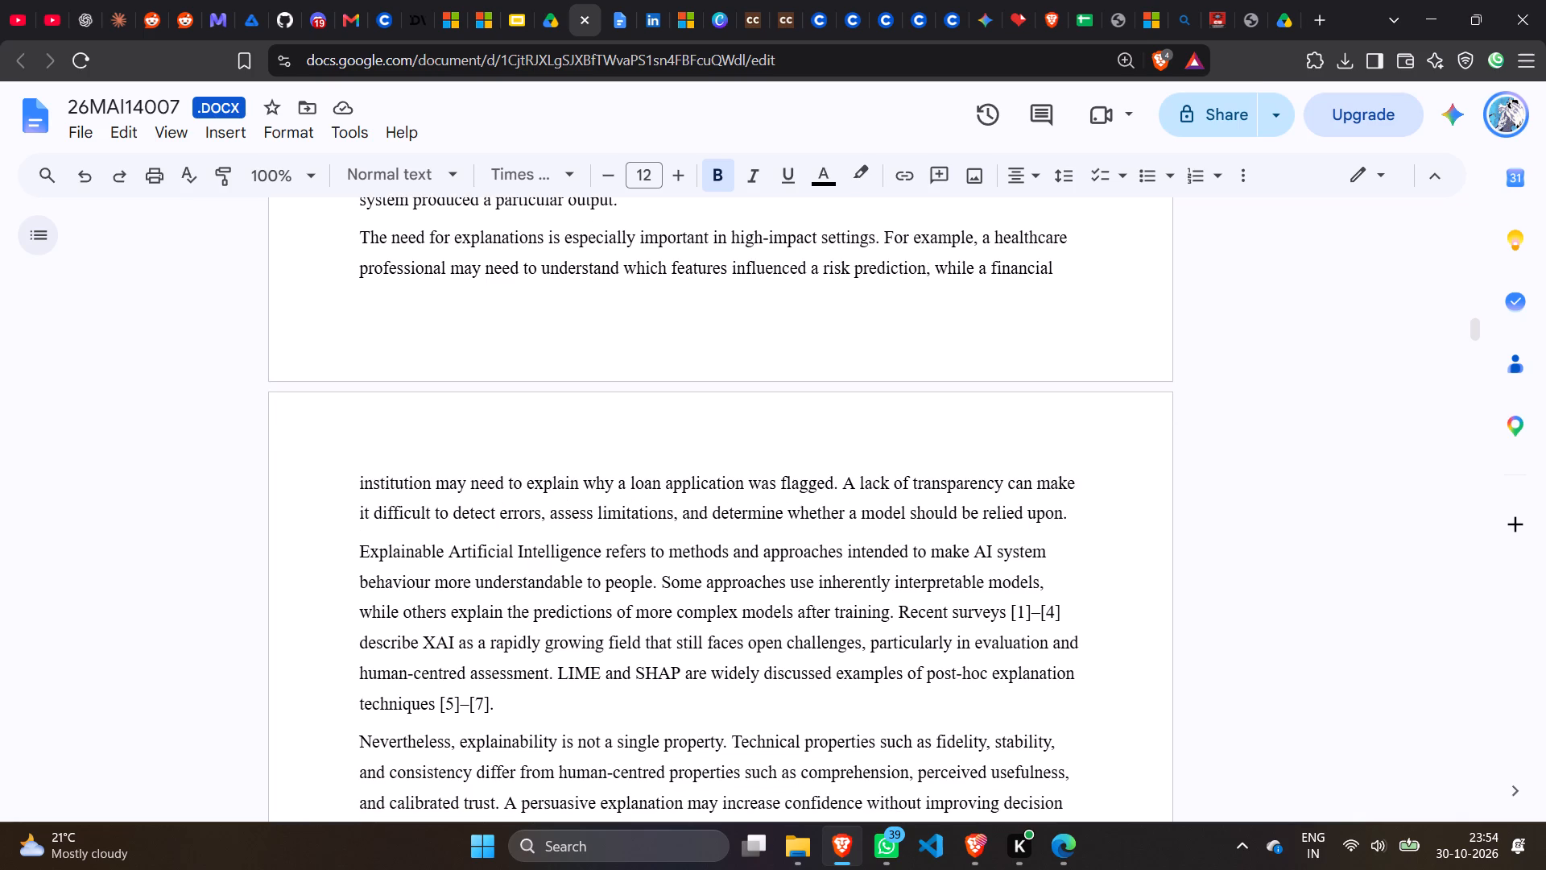
{"action": "scroll", "coordinate": [557, 682], "scroll_direction": "down", "scroll_amount": 1}
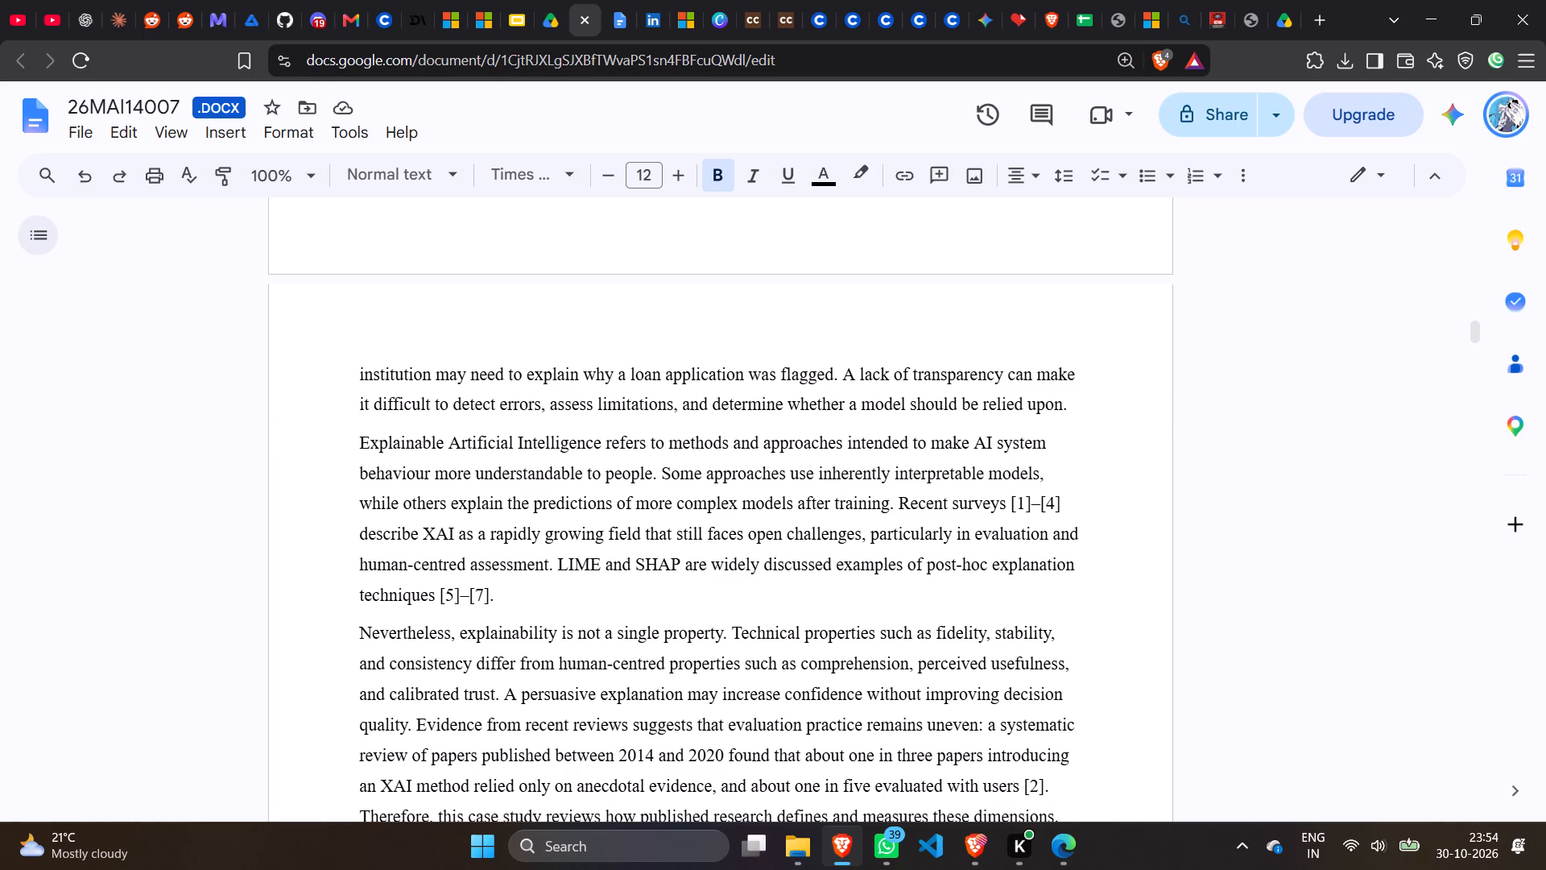
{"action": "scroll", "coordinate": [557, 682], "scroll_direction": "down", "scroll_amount": 1}
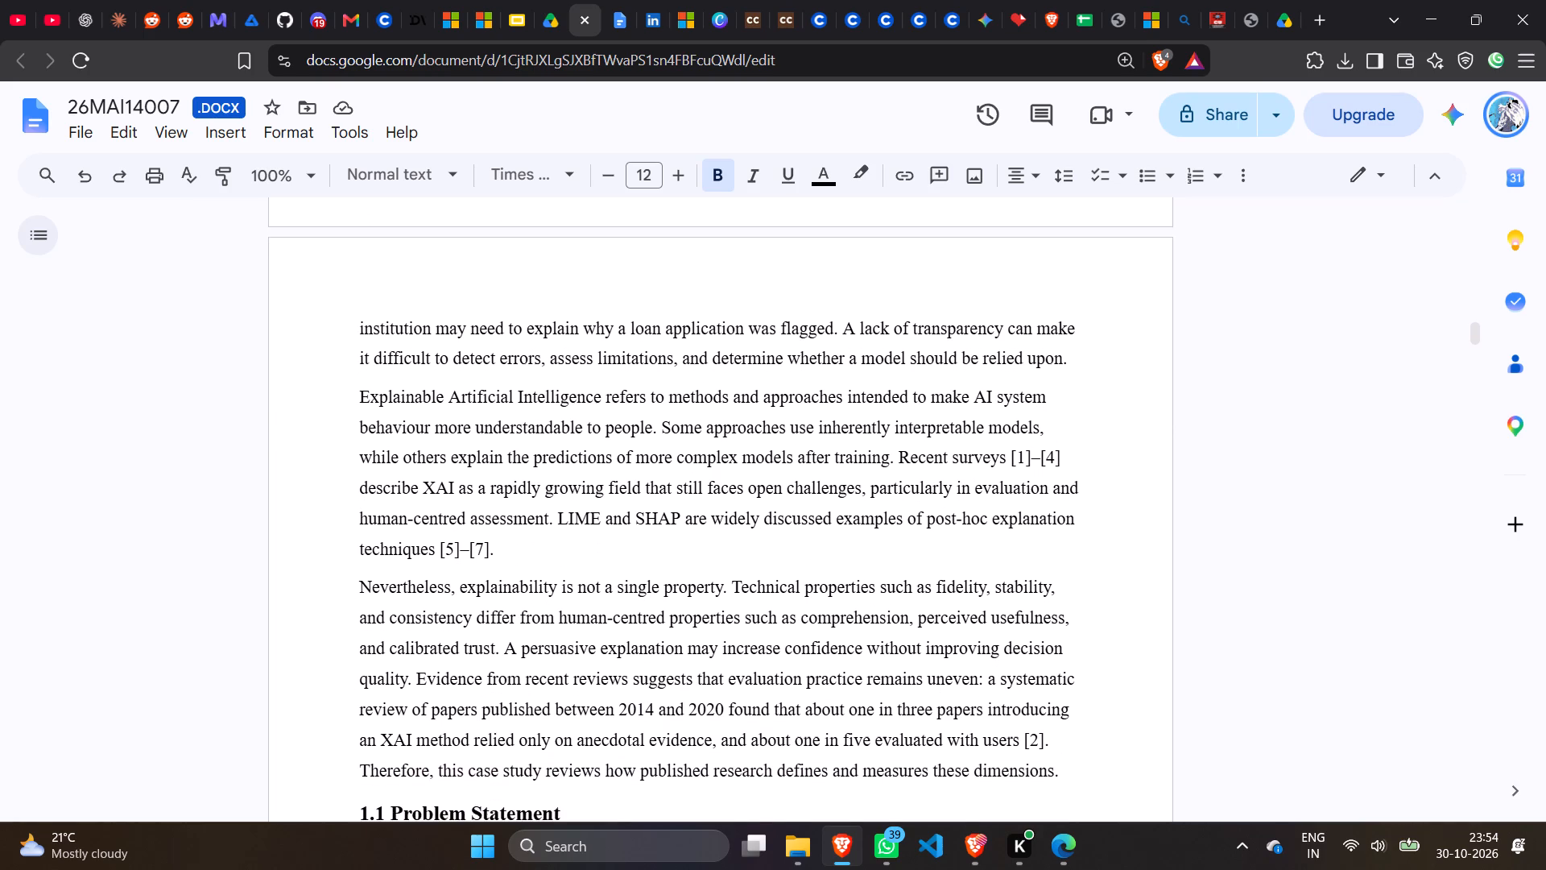
{"action": "scroll", "coordinate": [557, 682], "scroll_direction": "down", "scroll_amount": 1}
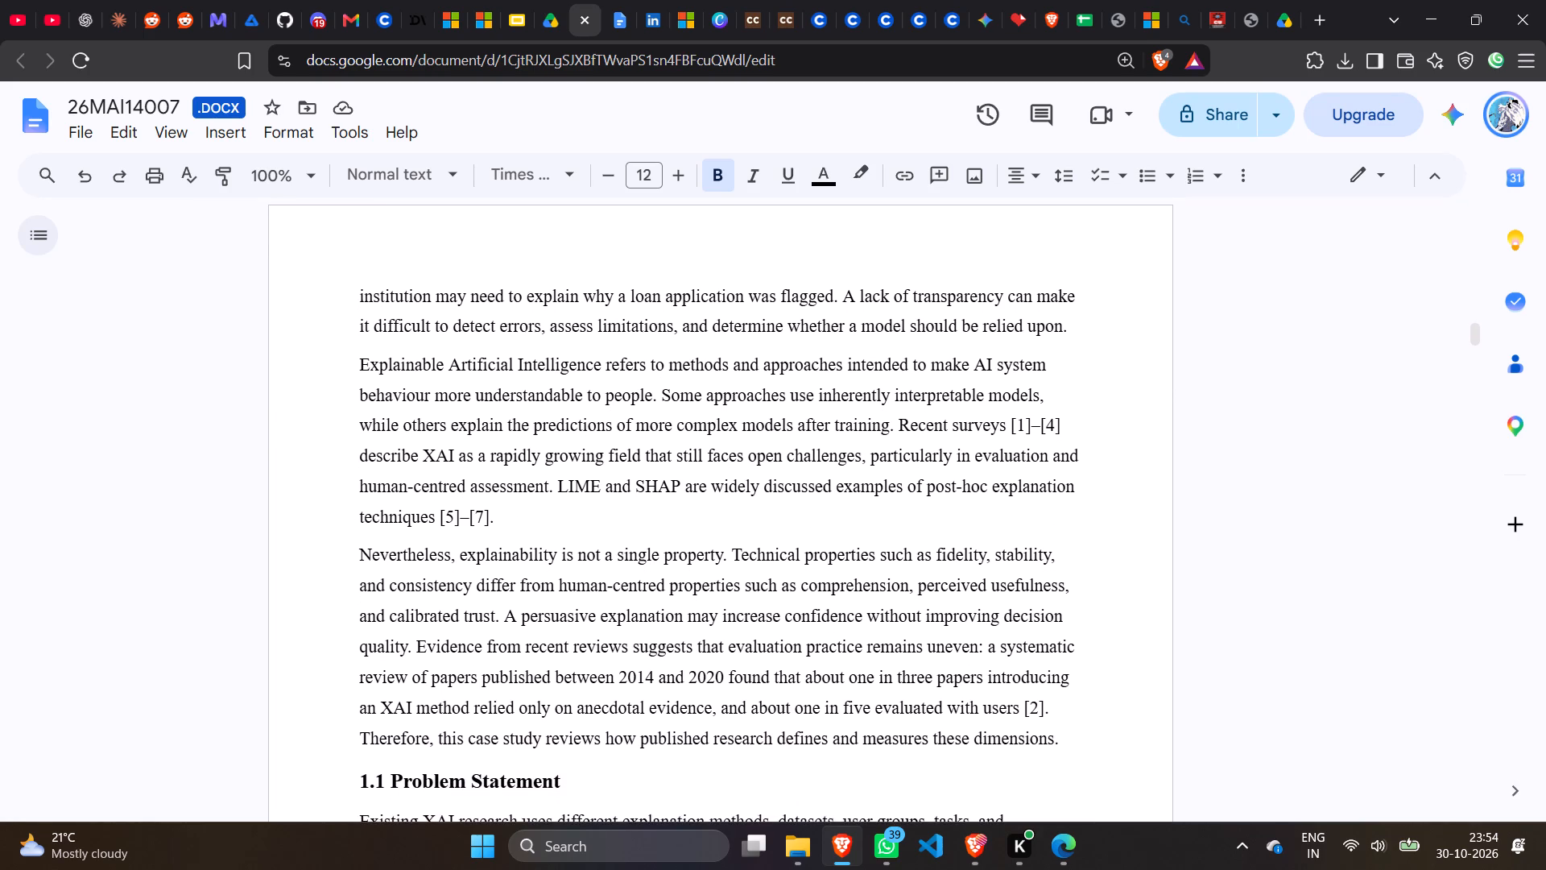
{"action": "scroll", "coordinate": [557, 682], "scroll_direction": "down", "scroll_amount": 2}
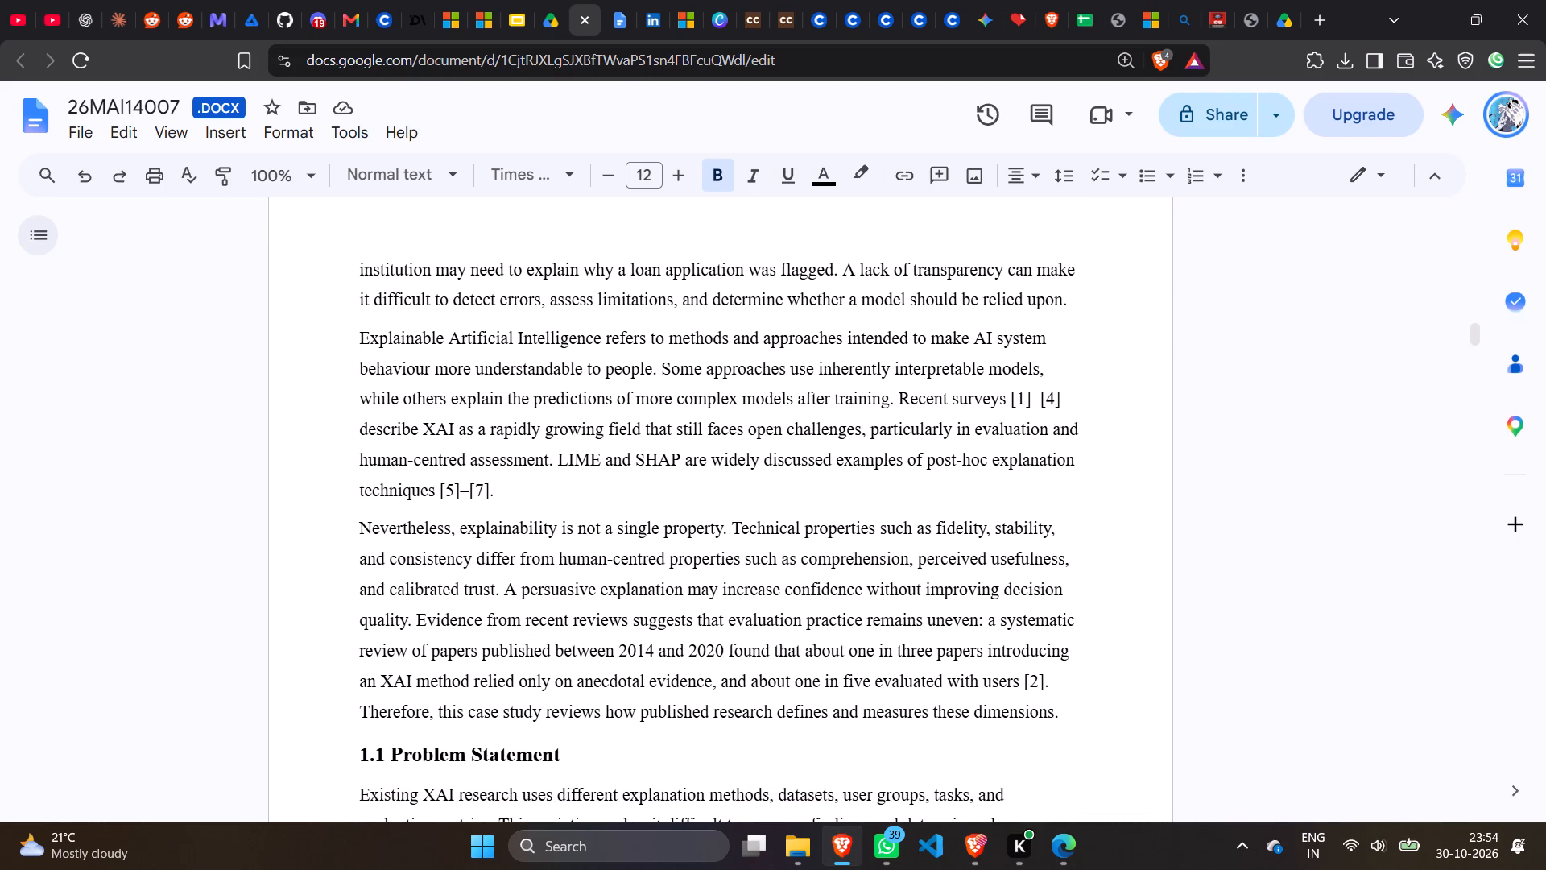
Append "_Maverick" to the report document's file name.
{"action": "left_click", "coordinate": [160, 103]}
{"action": "key", "text": "Right"}
{"action": "key", "text": "Right"}
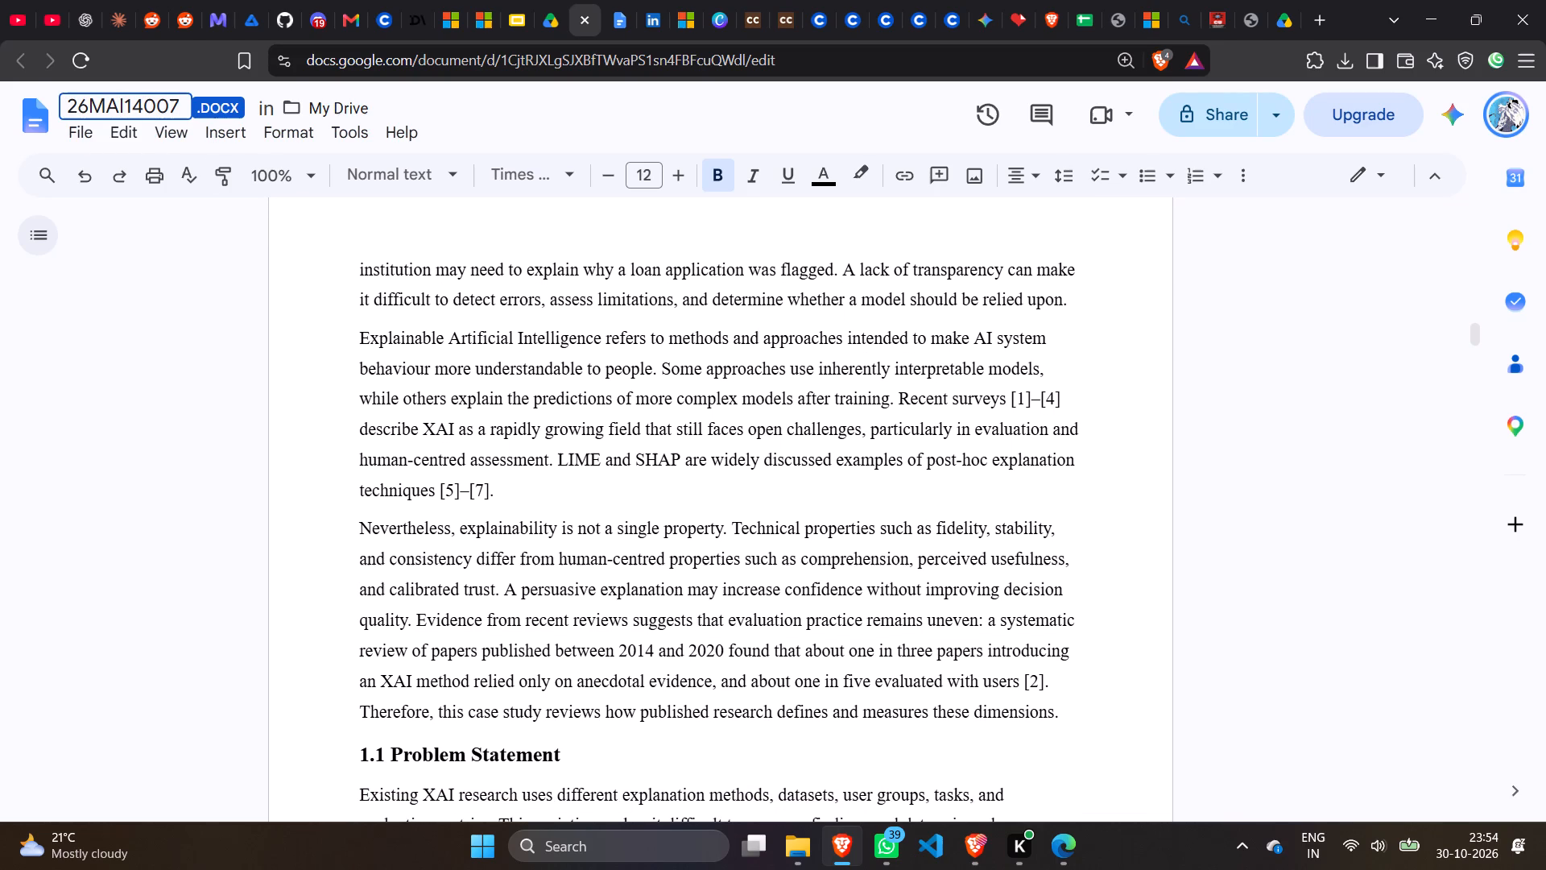
{"action": "type", "text": "_Ma"}
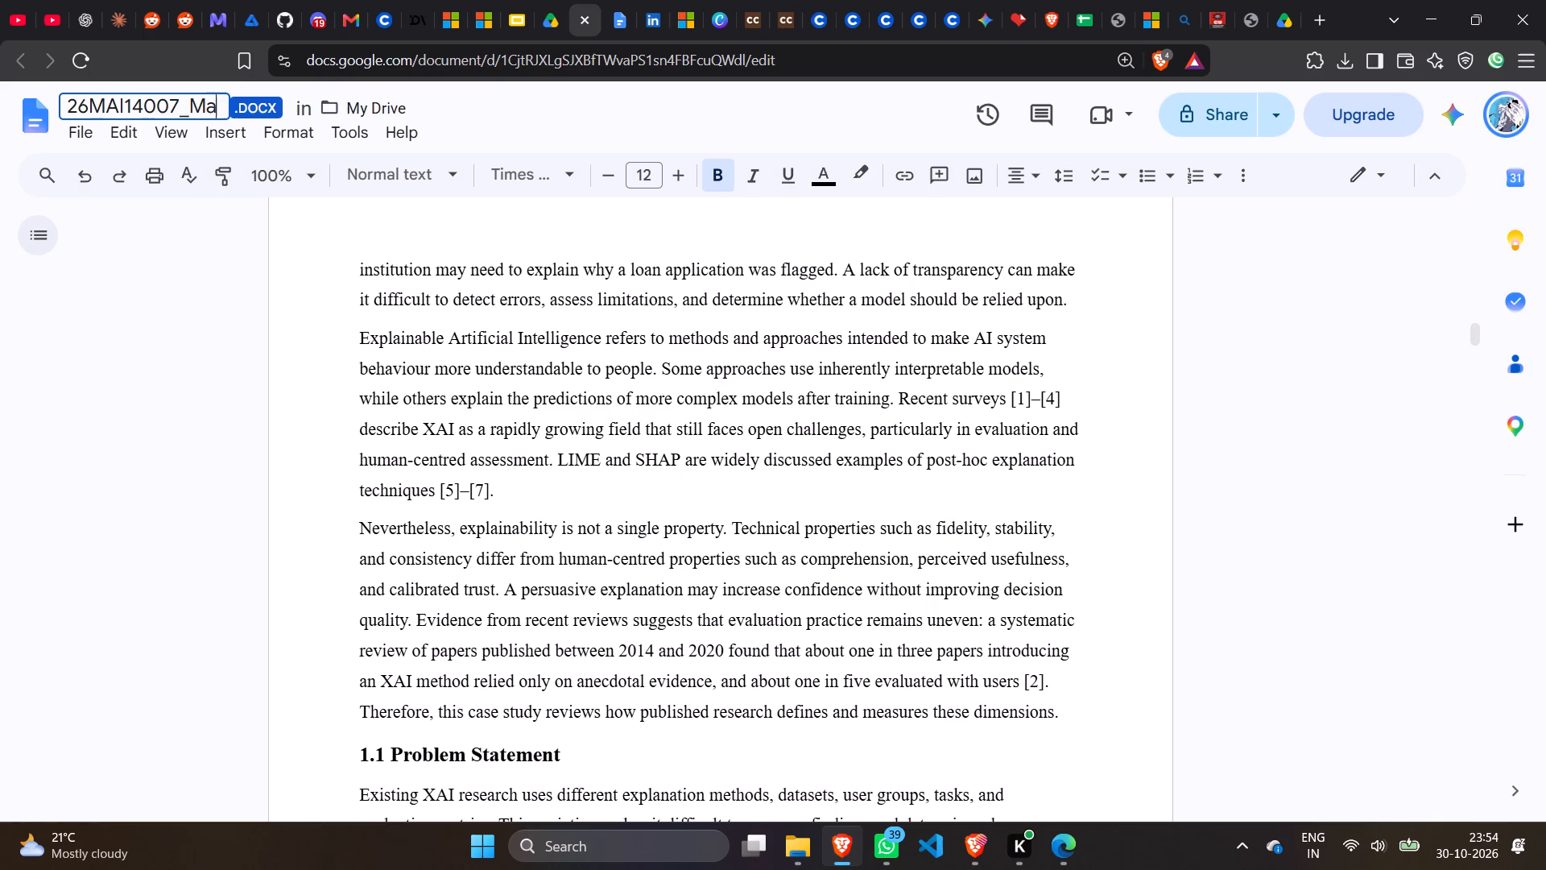
{"action": "type", "text": "verick"}
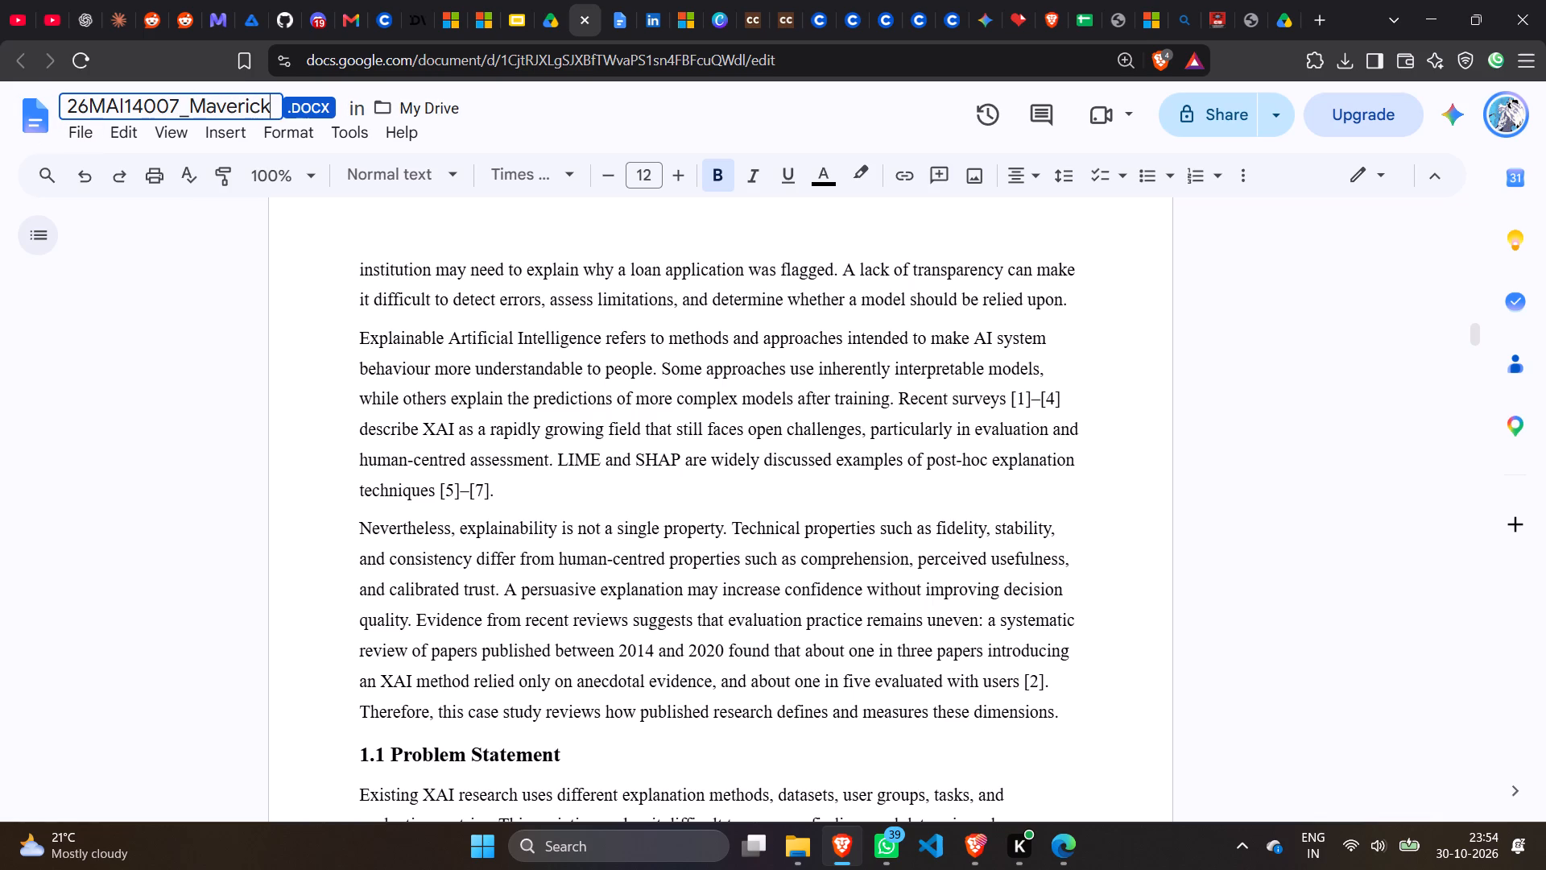
{"action": "left_click", "coordinate": [92, 133]}
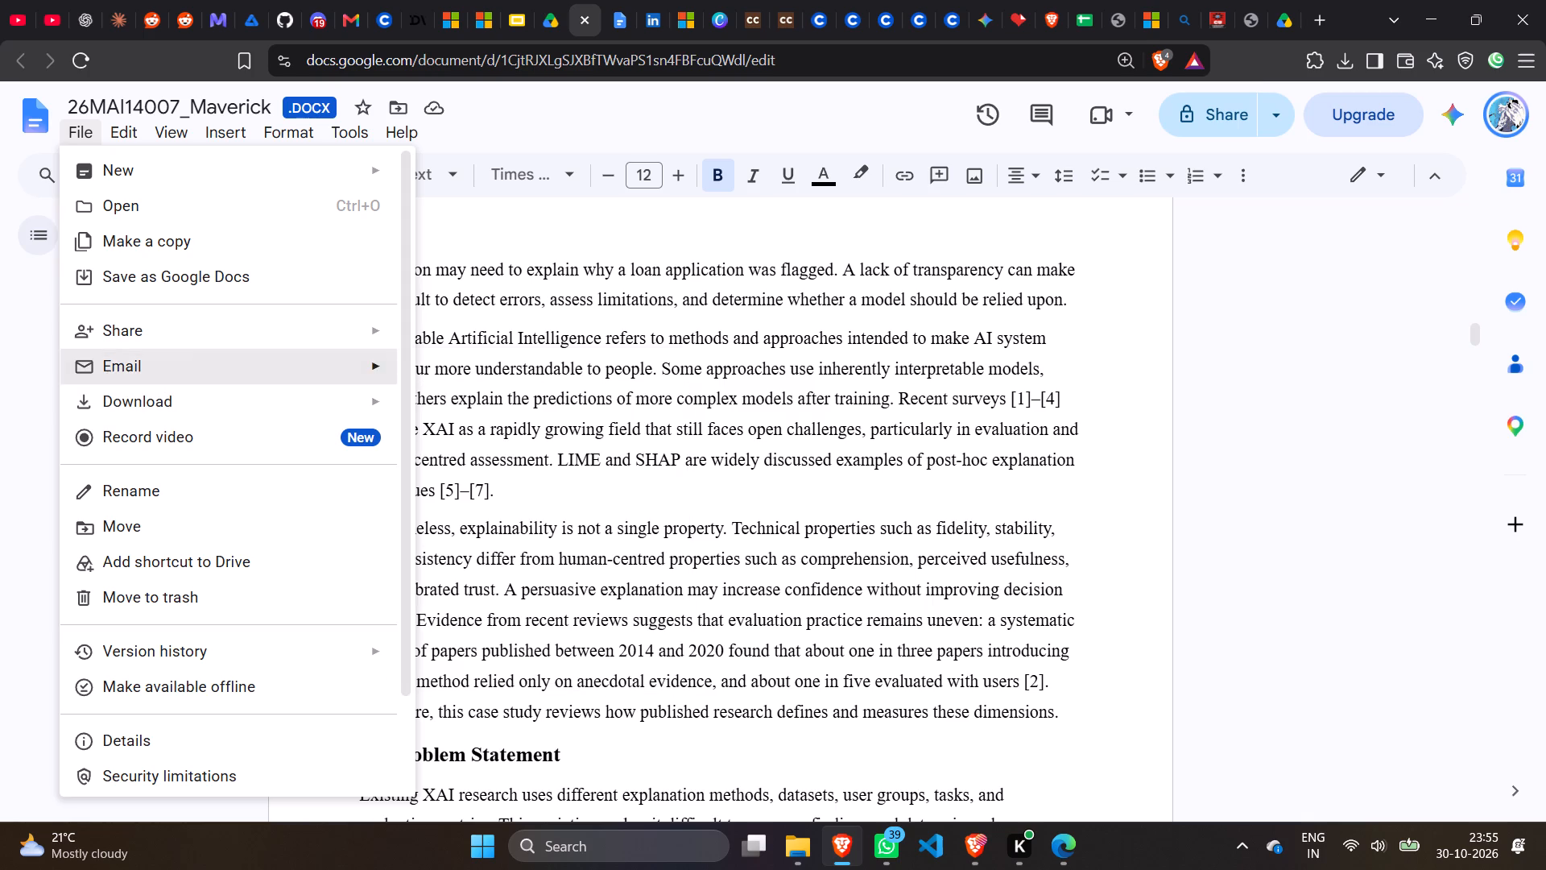